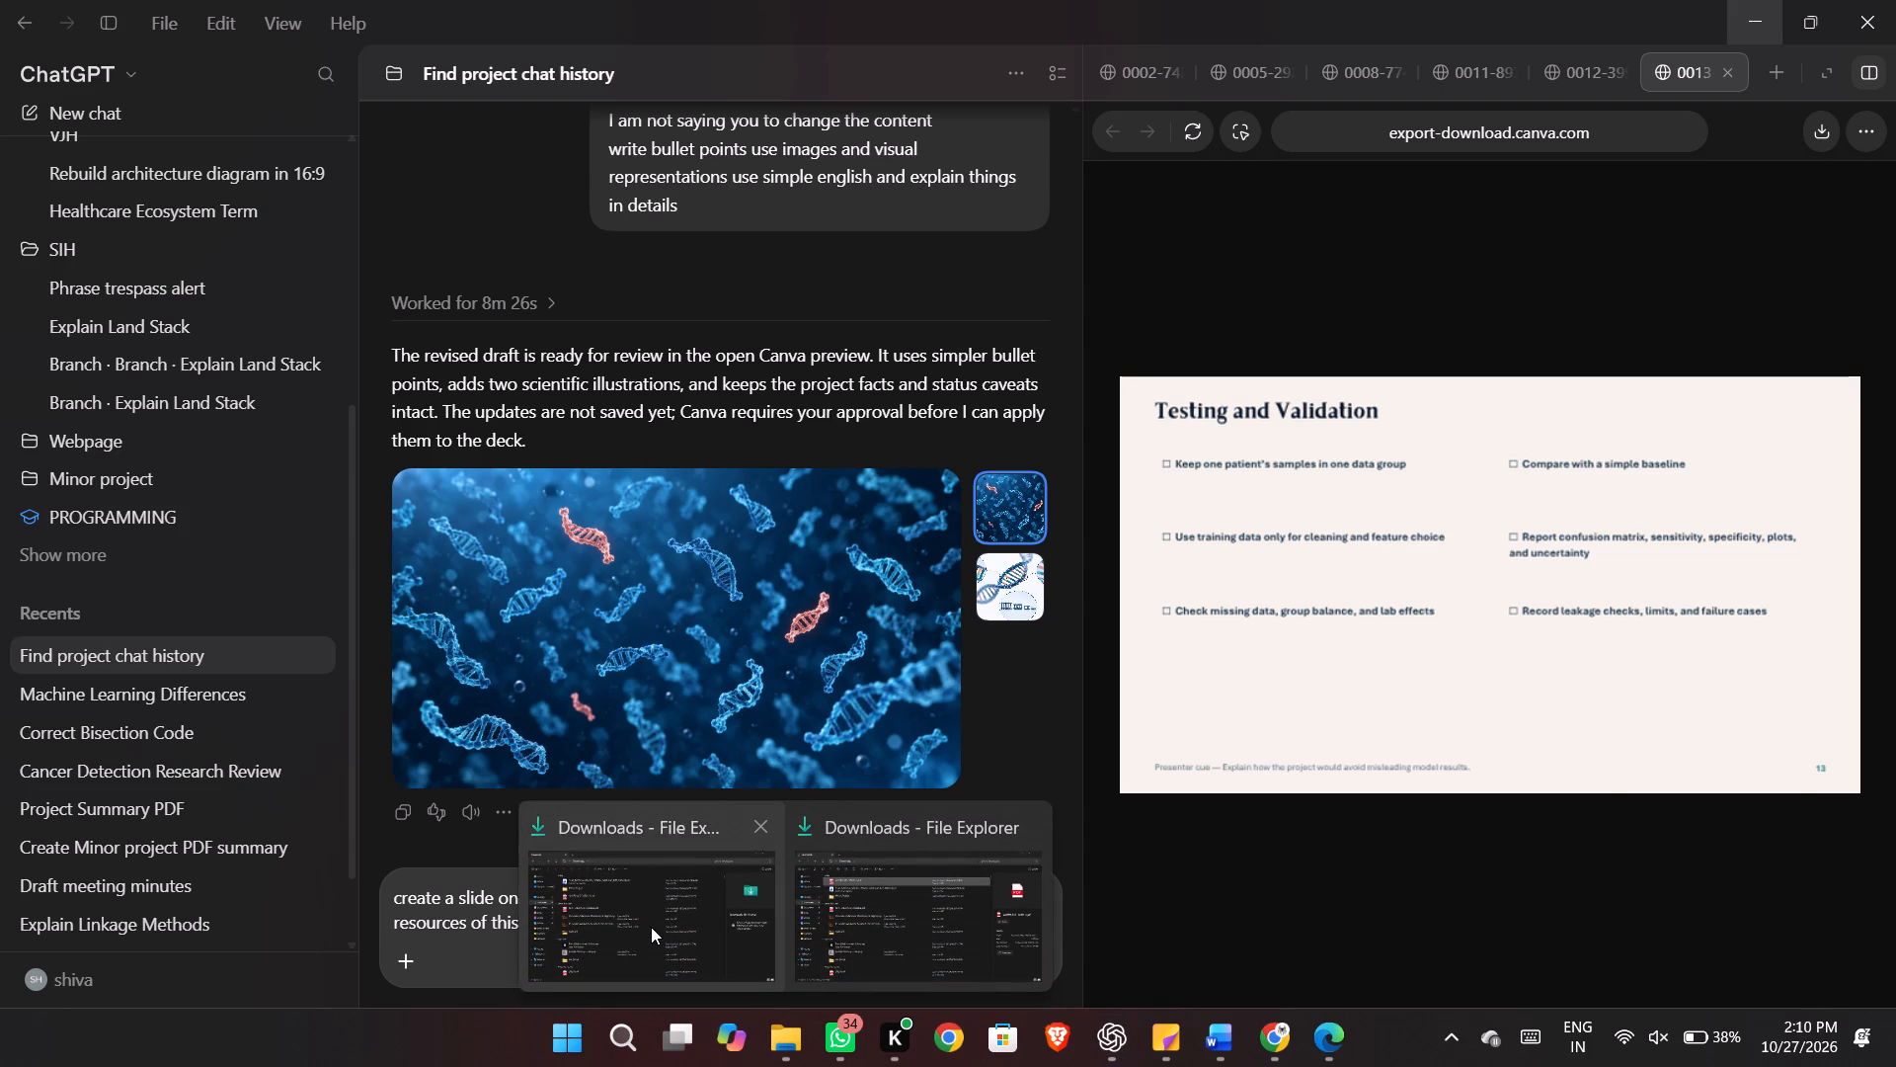
left_click(651, 927)
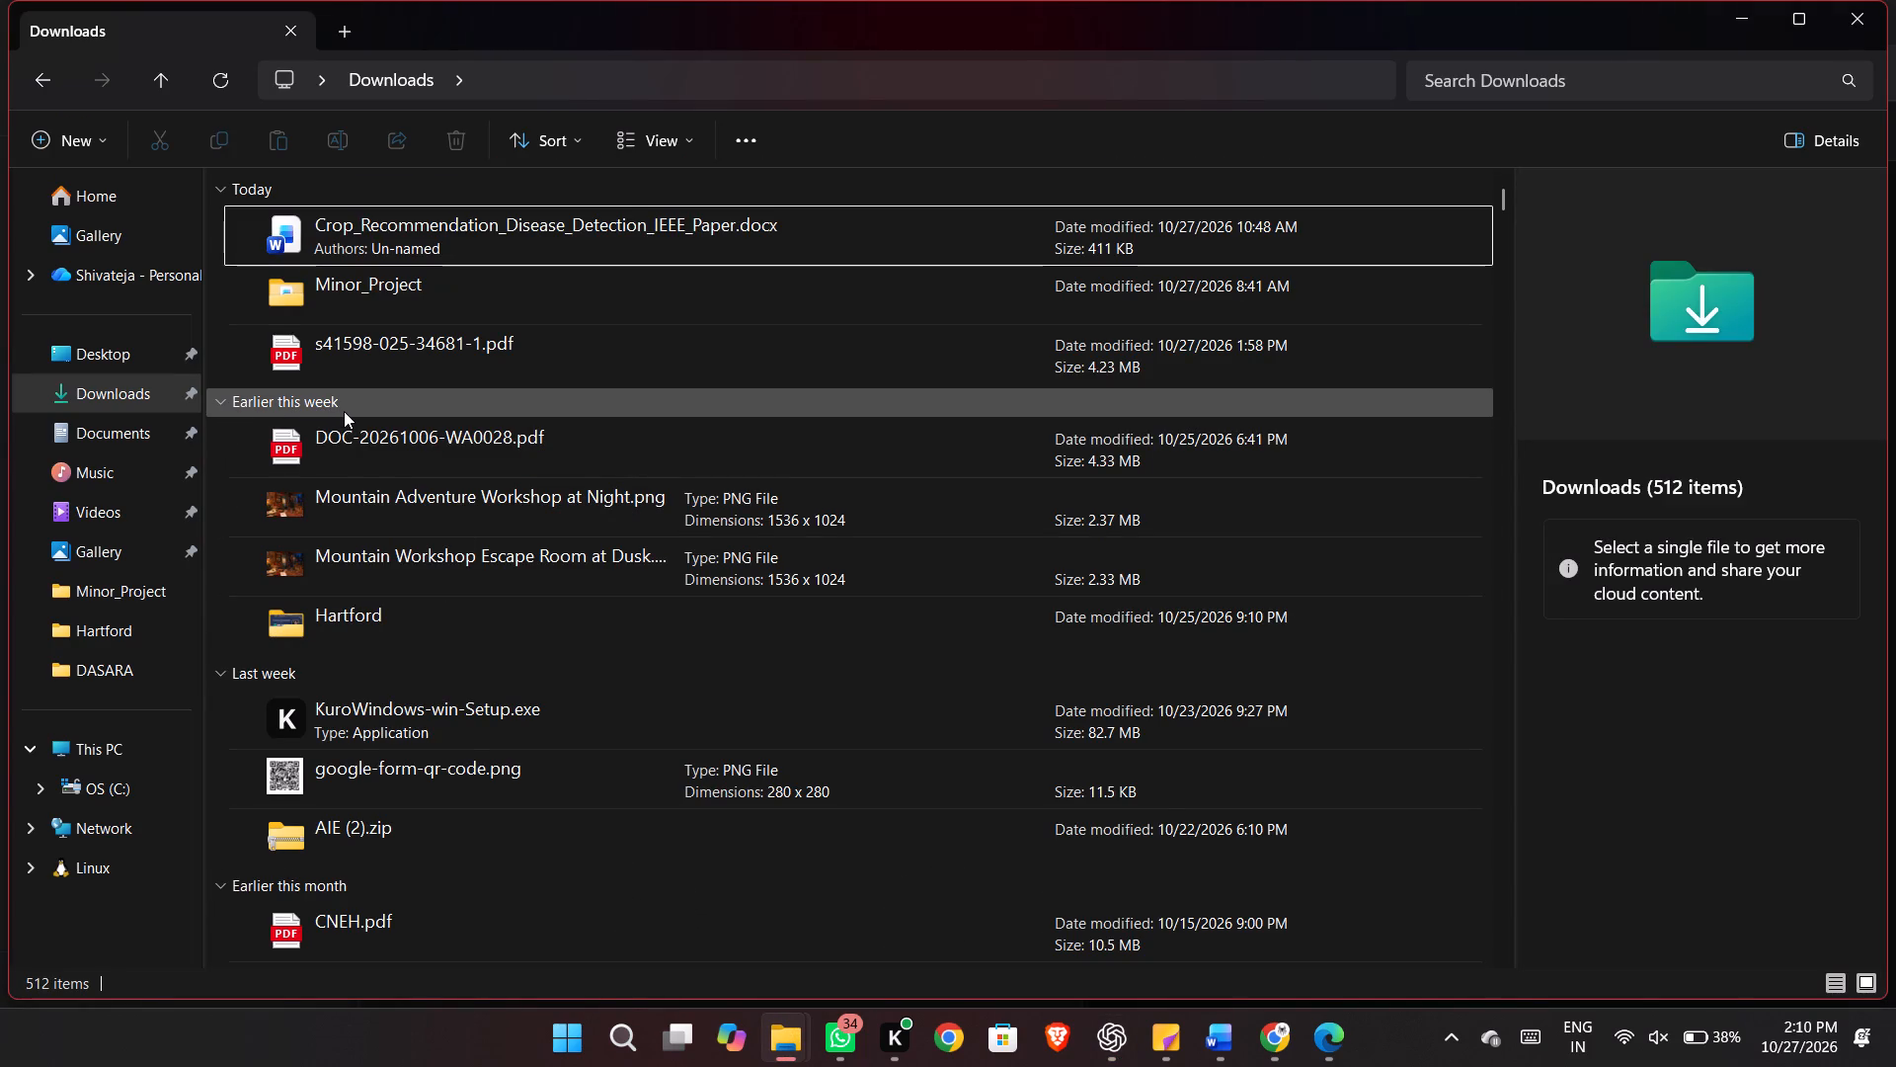
left_click(118, 387)
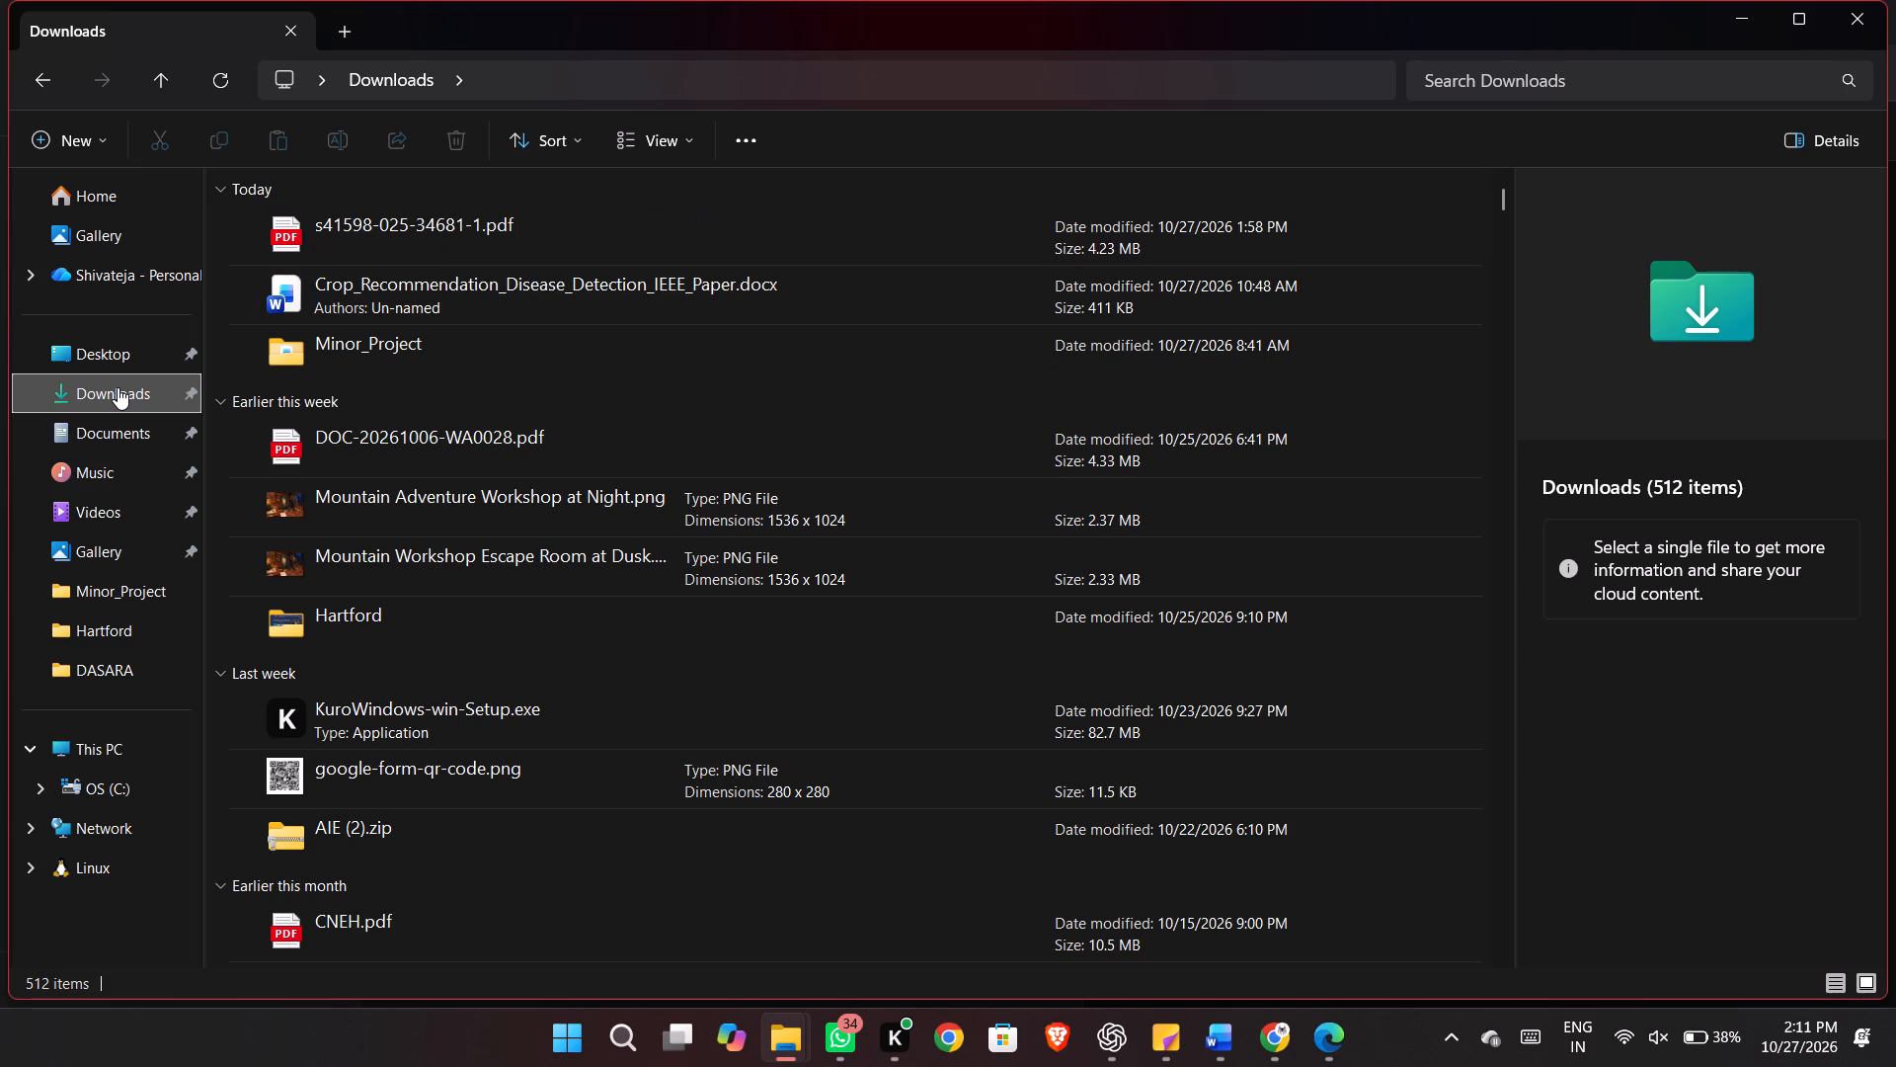
left_click(124, 387)
double_click(354, 359)
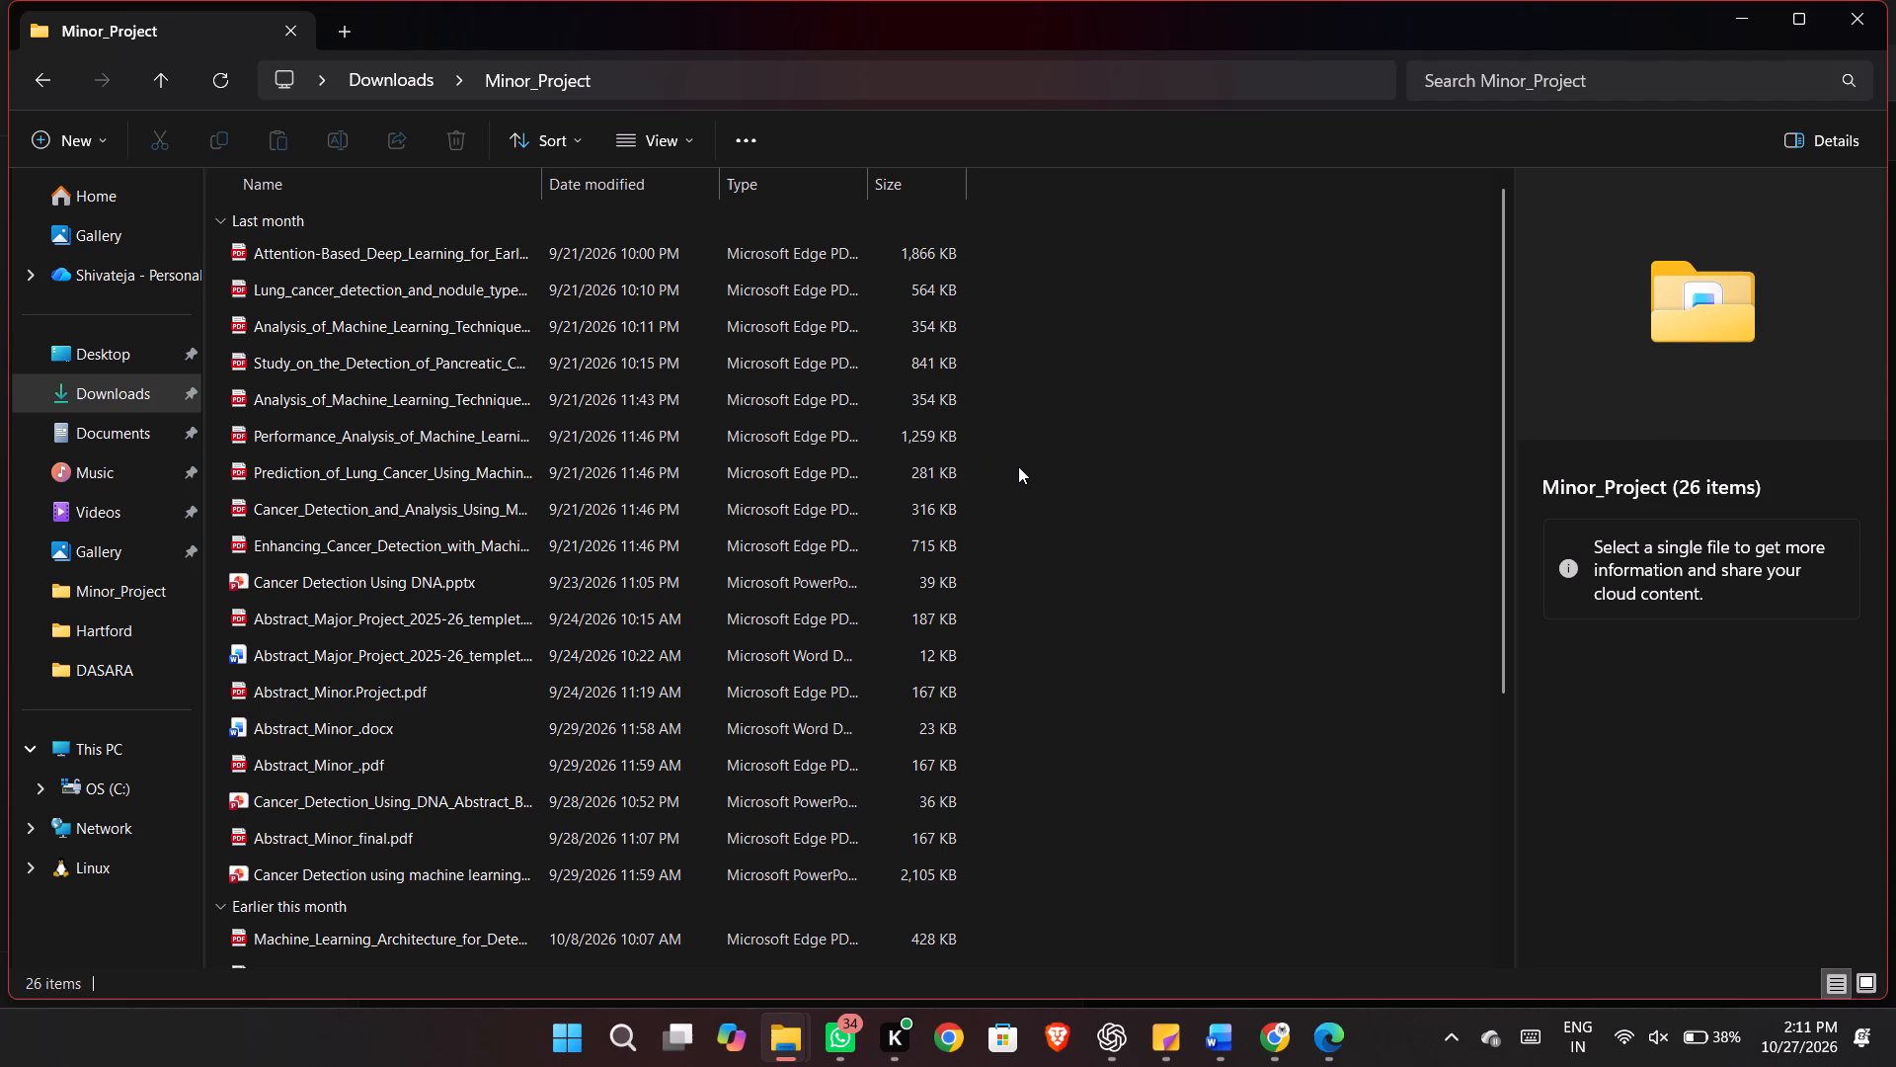
Find the paper "From multi-omics to deep learning.pdf" in the project folder and open it.
scroll(788, 487, "up", 4)
scroll(665, 561, "up", 2)
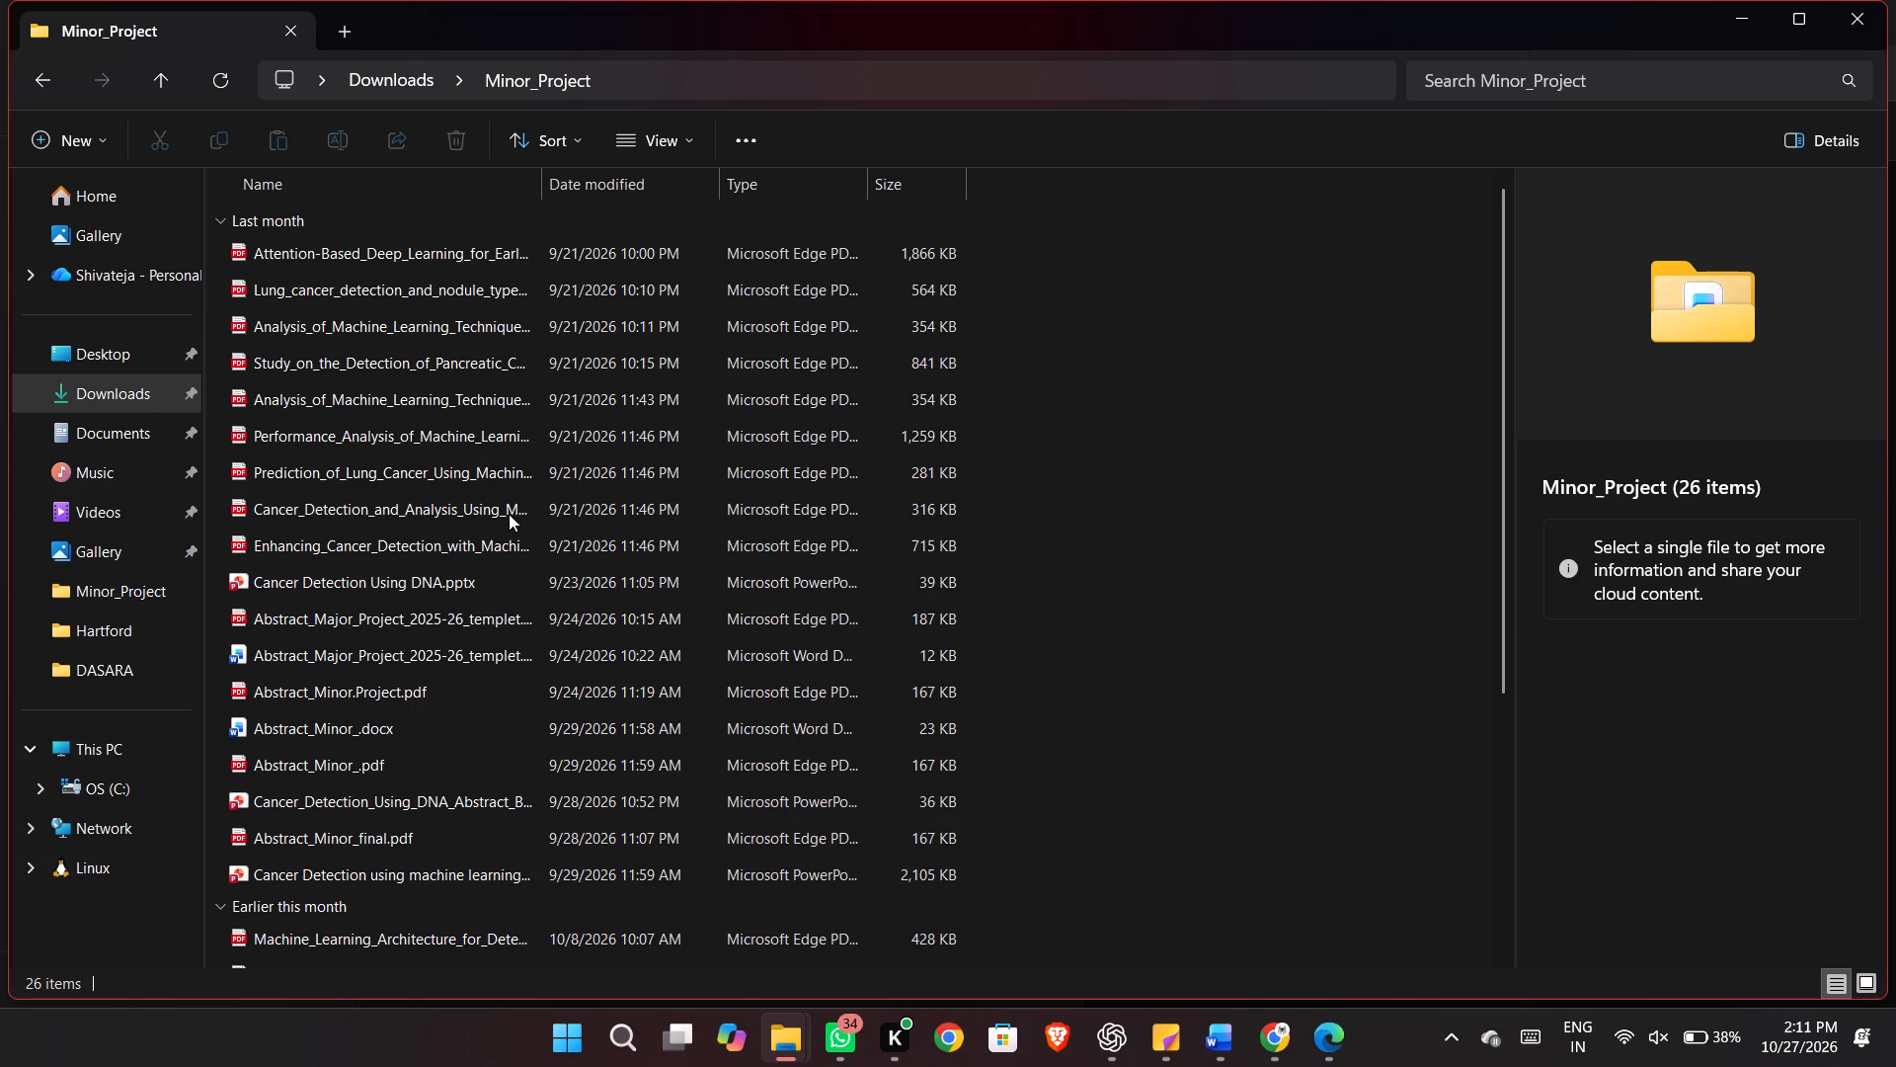
scroll(470, 392, "down", 3)
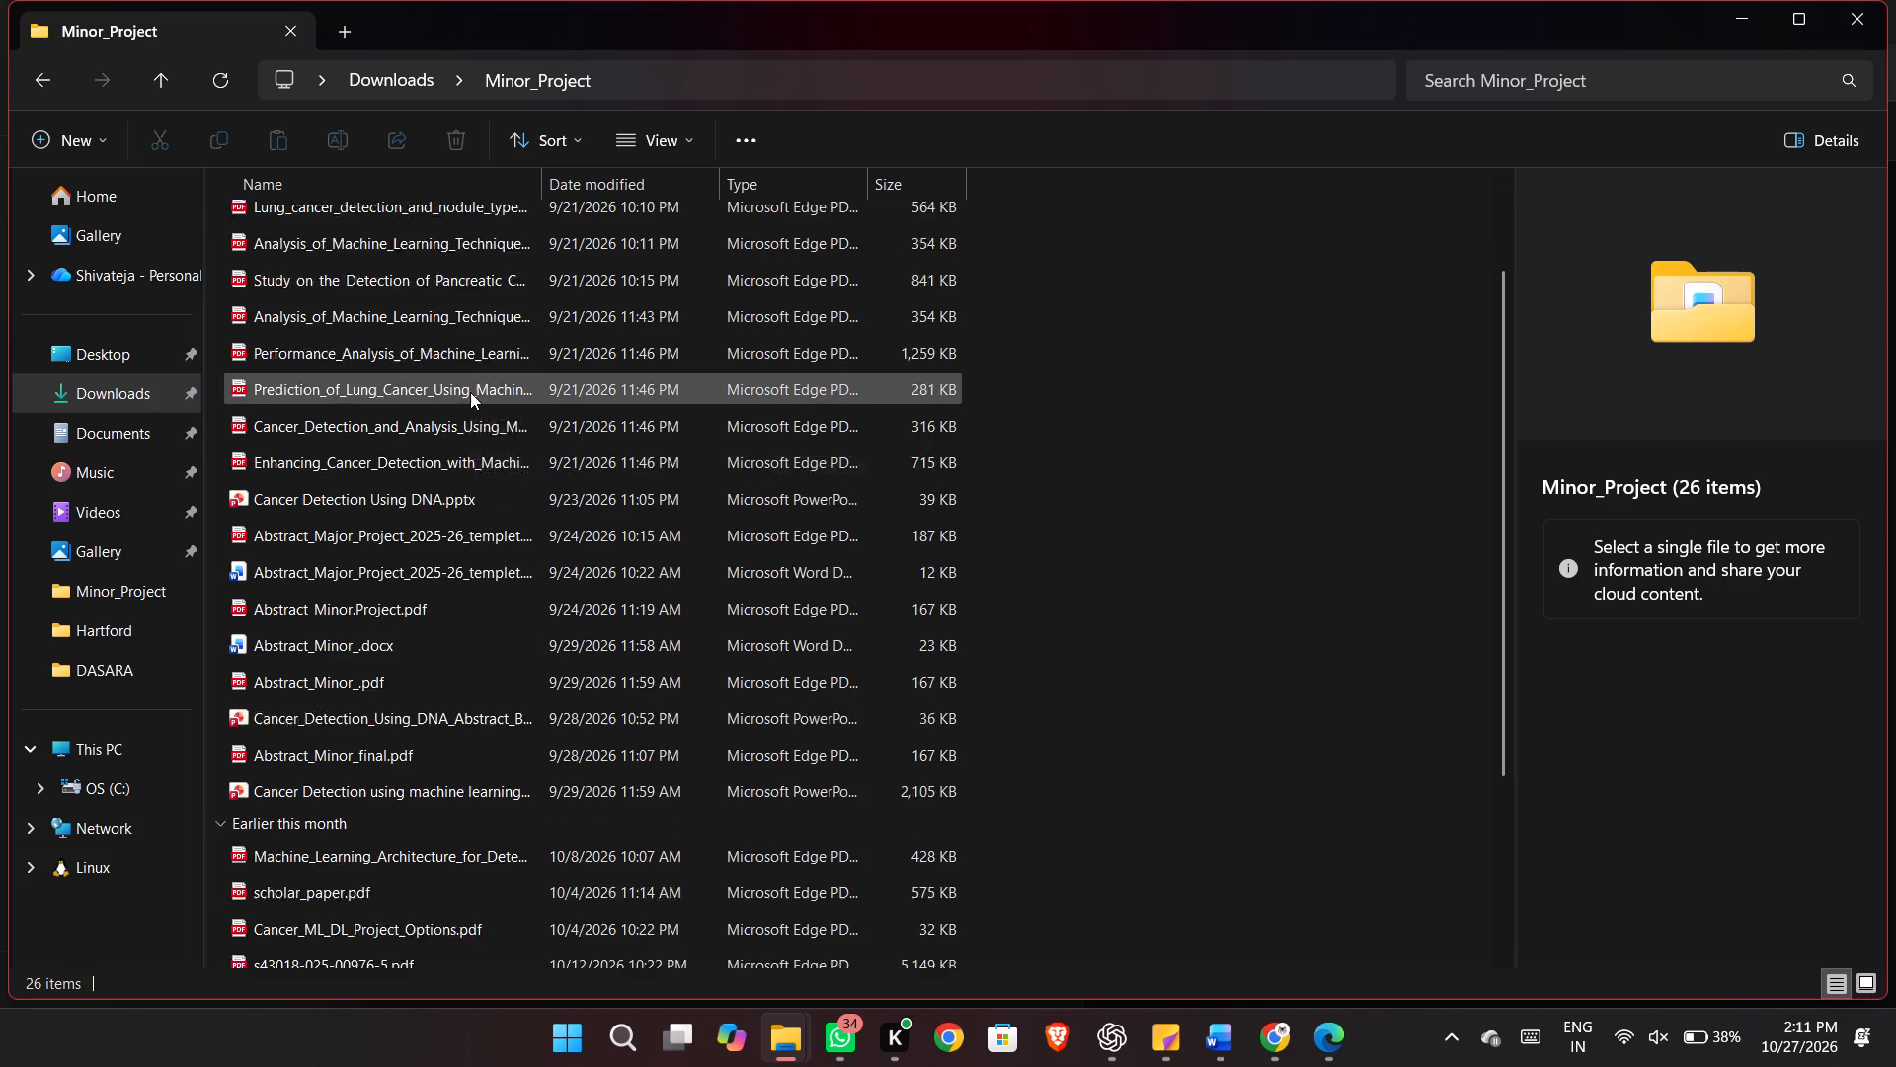
scroll(470, 392, "down", 4)
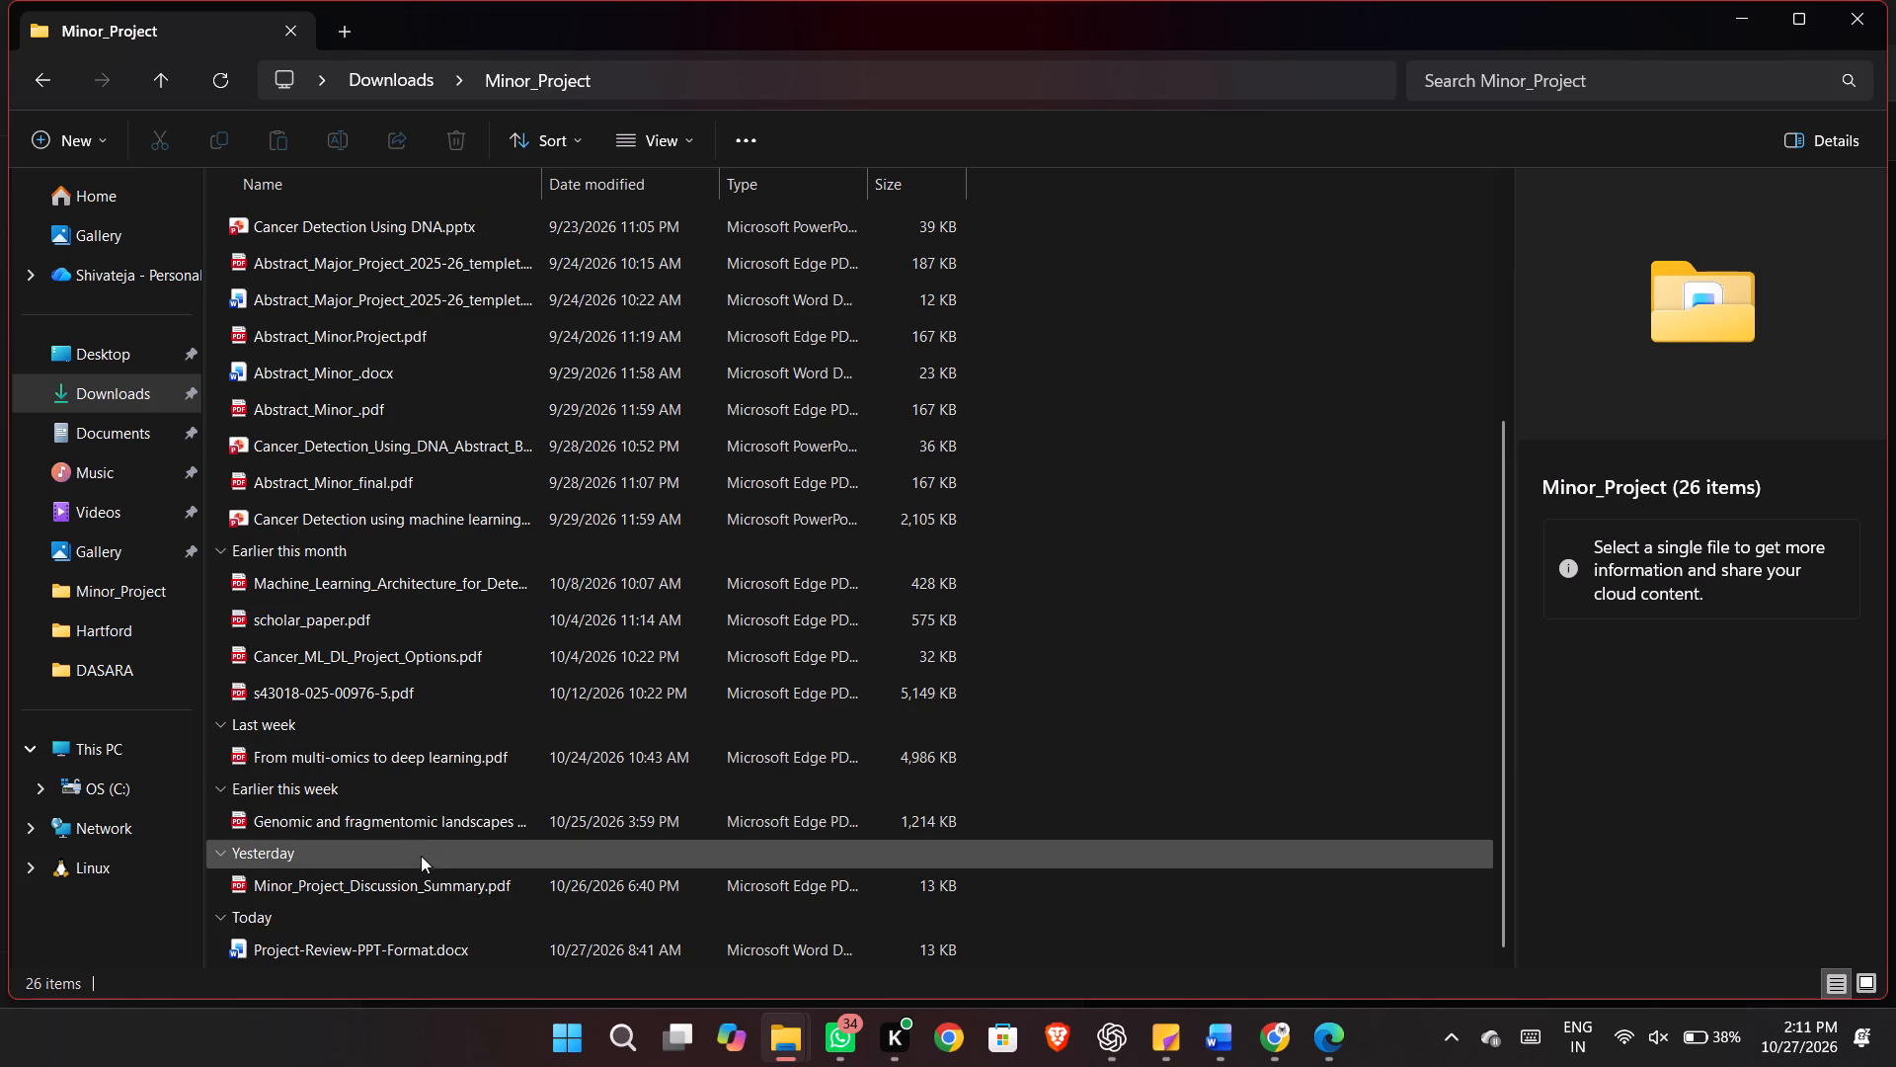
double_click(471, 752)
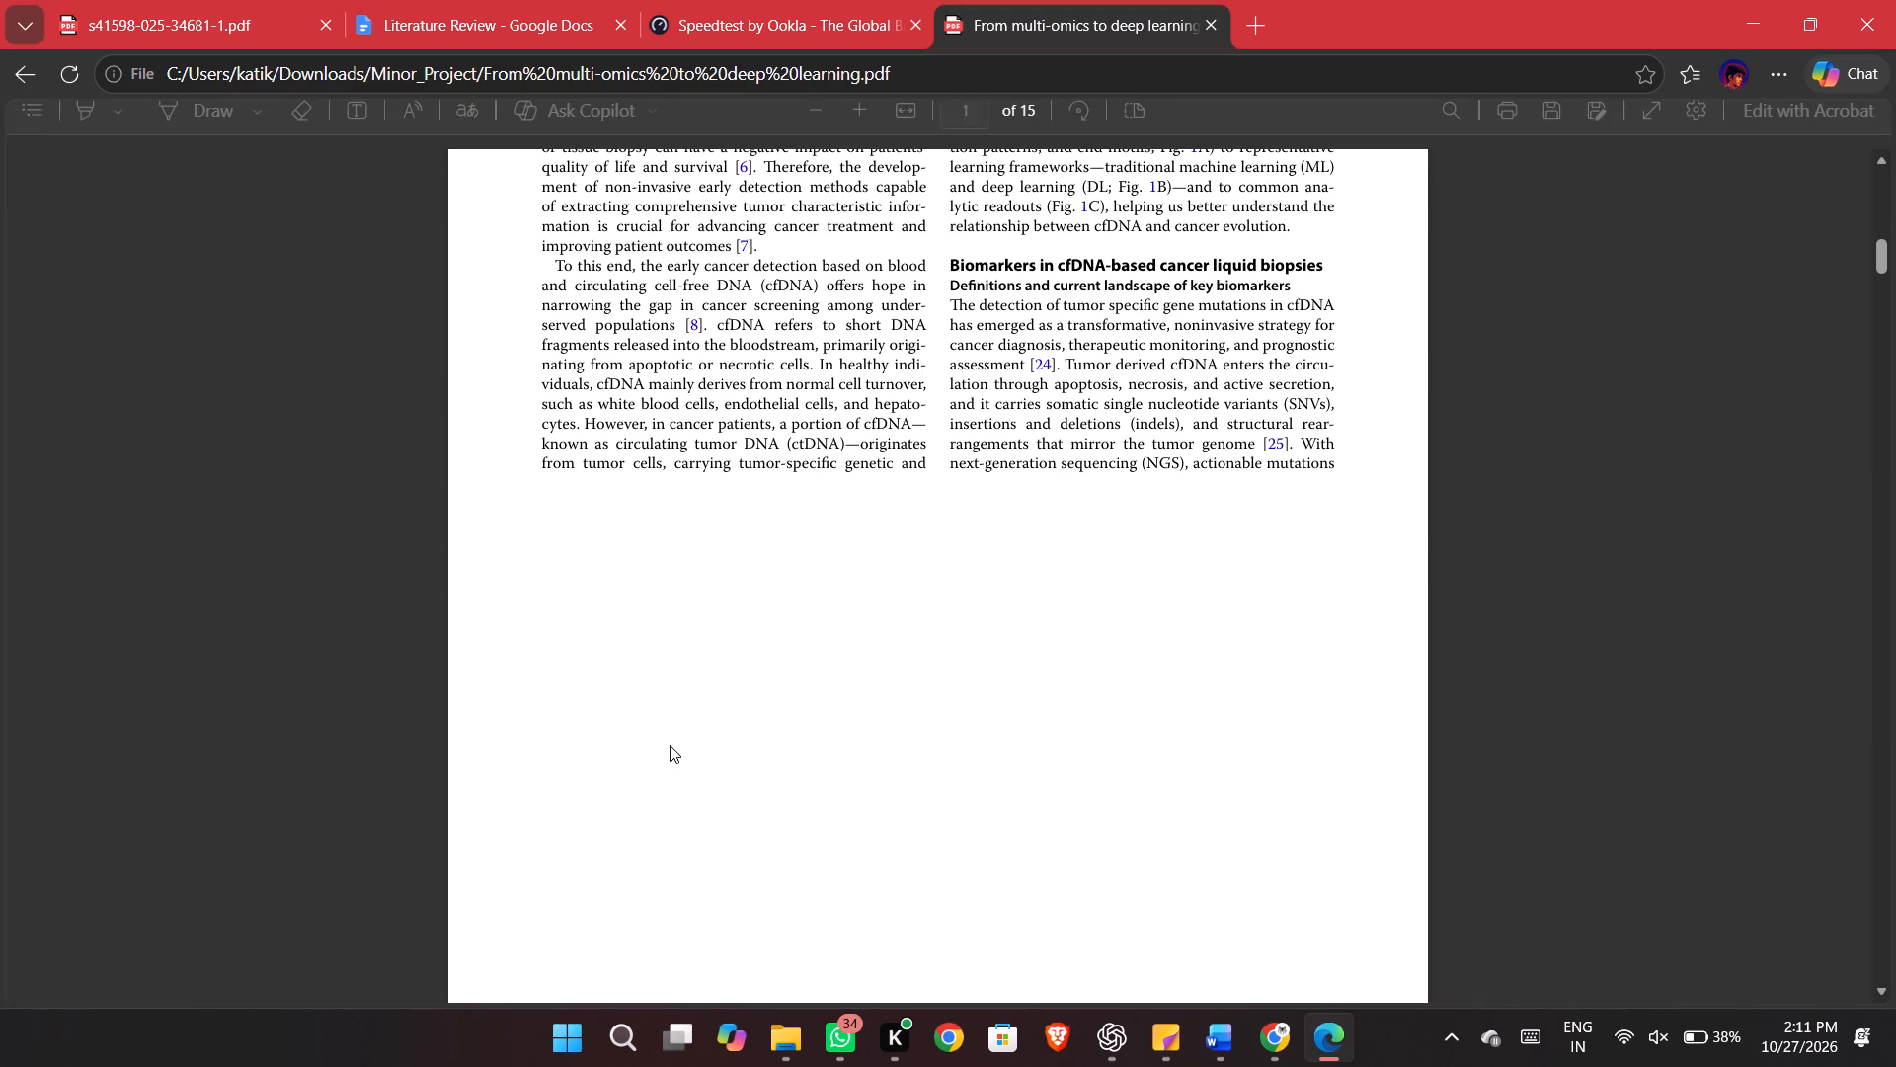
Skim the paper for its cfDNA biomarker sections, Table 1 and the core biomarkers figure, ending back at the first page.
scroll(901, 653, "down", 12)
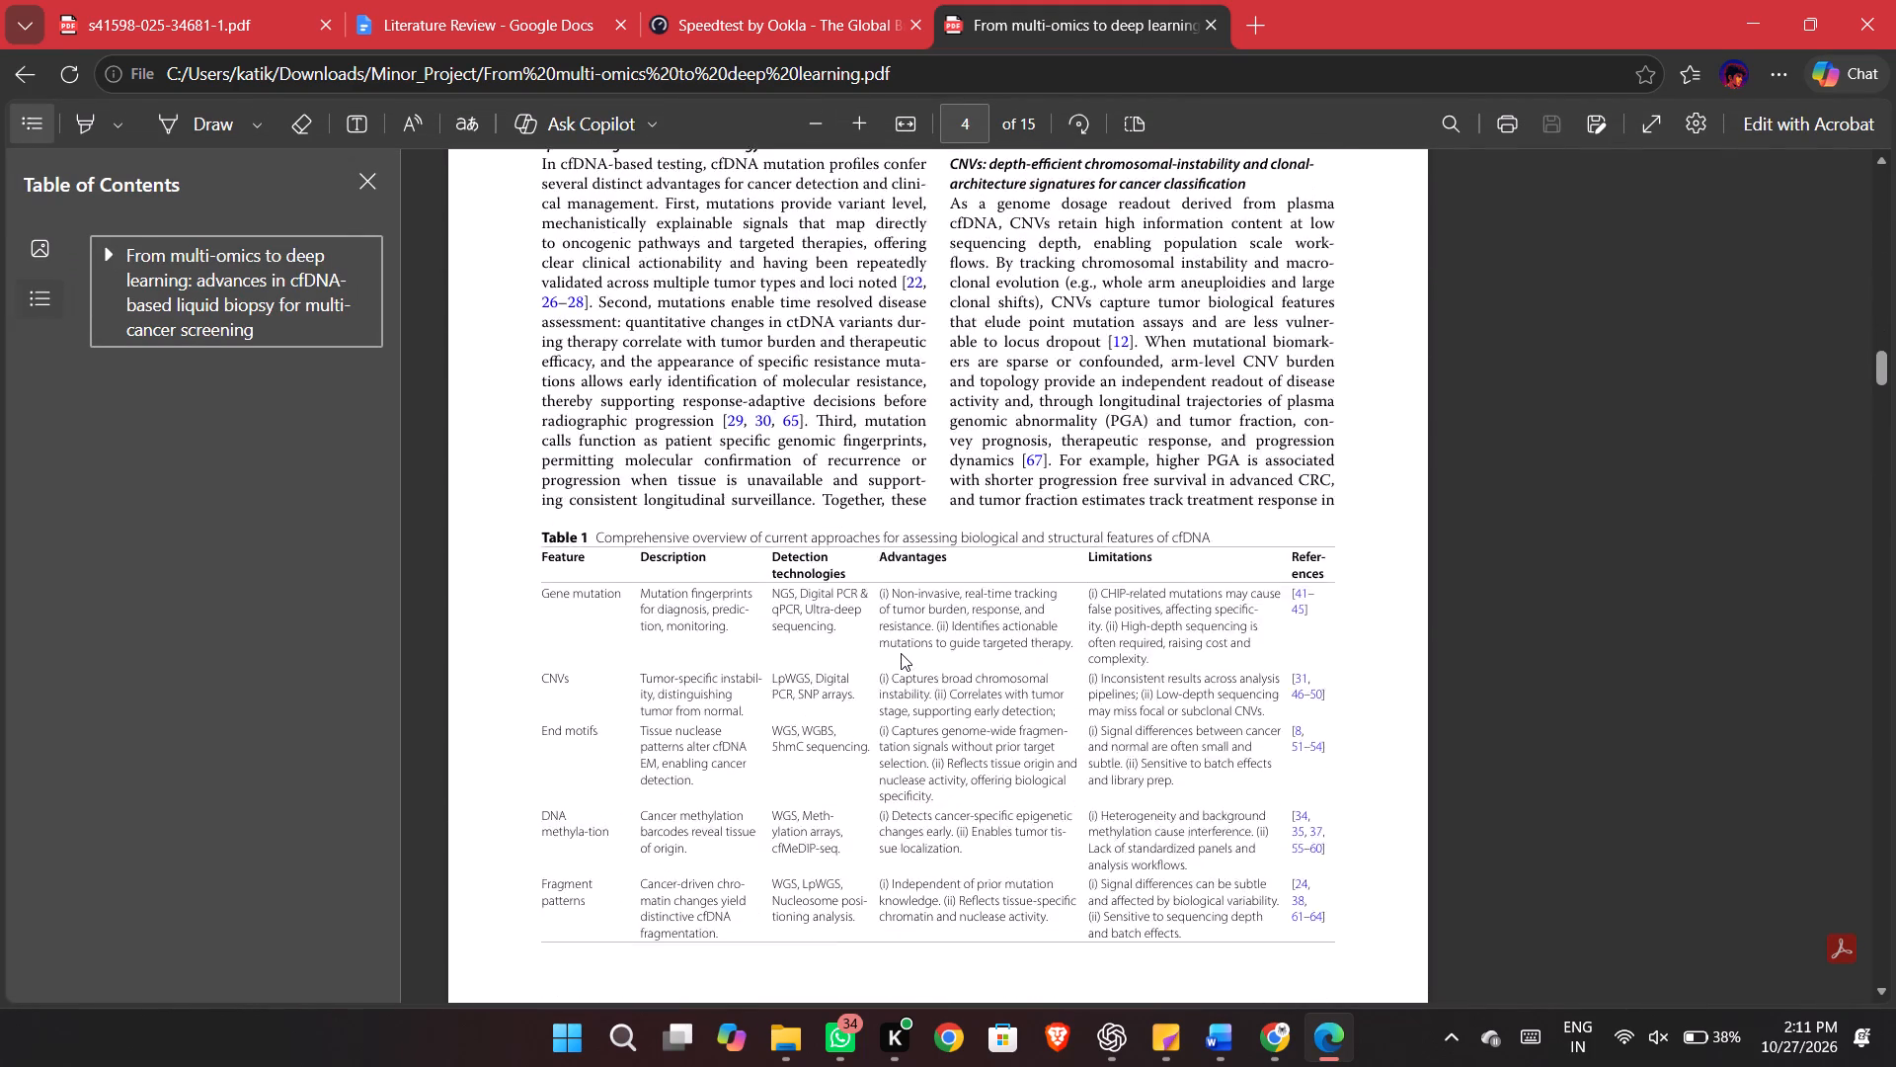
scroll(901, 653, "down", 8)
scroll(901, 653, "up", 2)
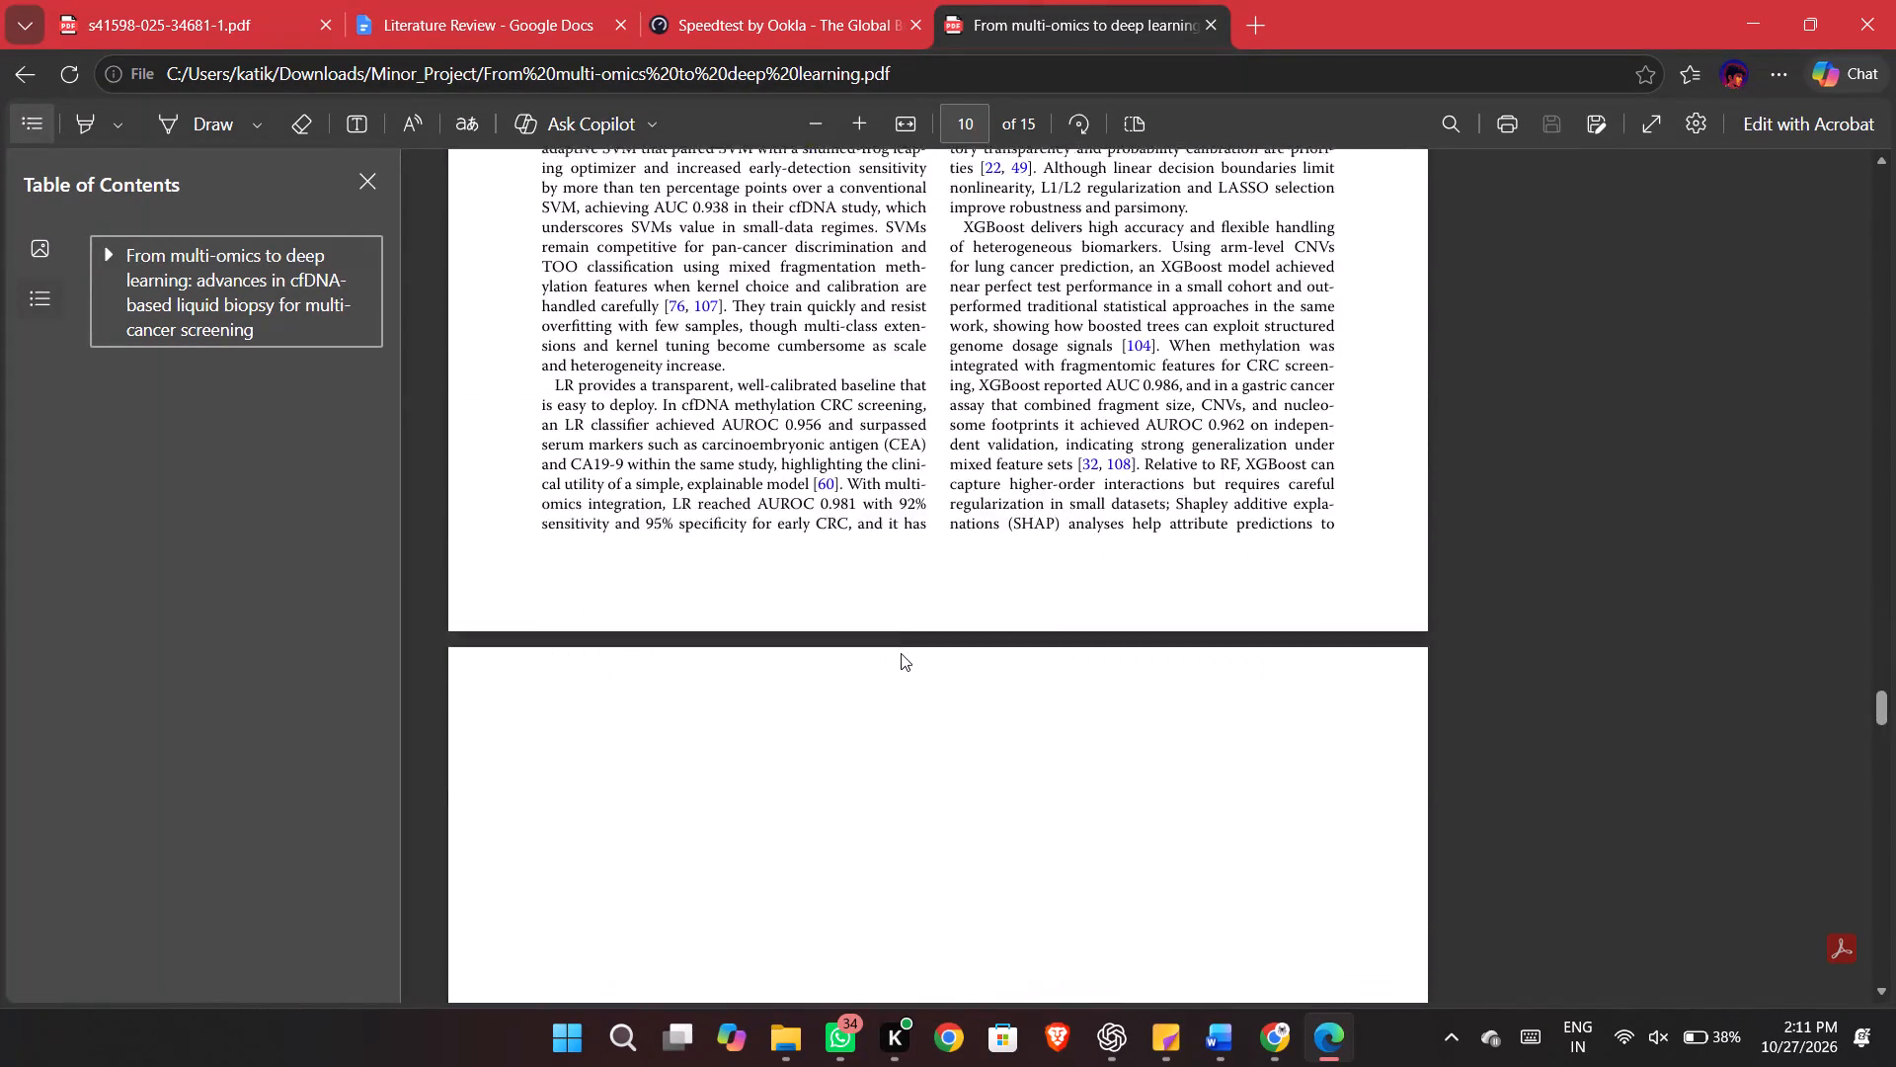
scroll(901, 653, "up", 12)
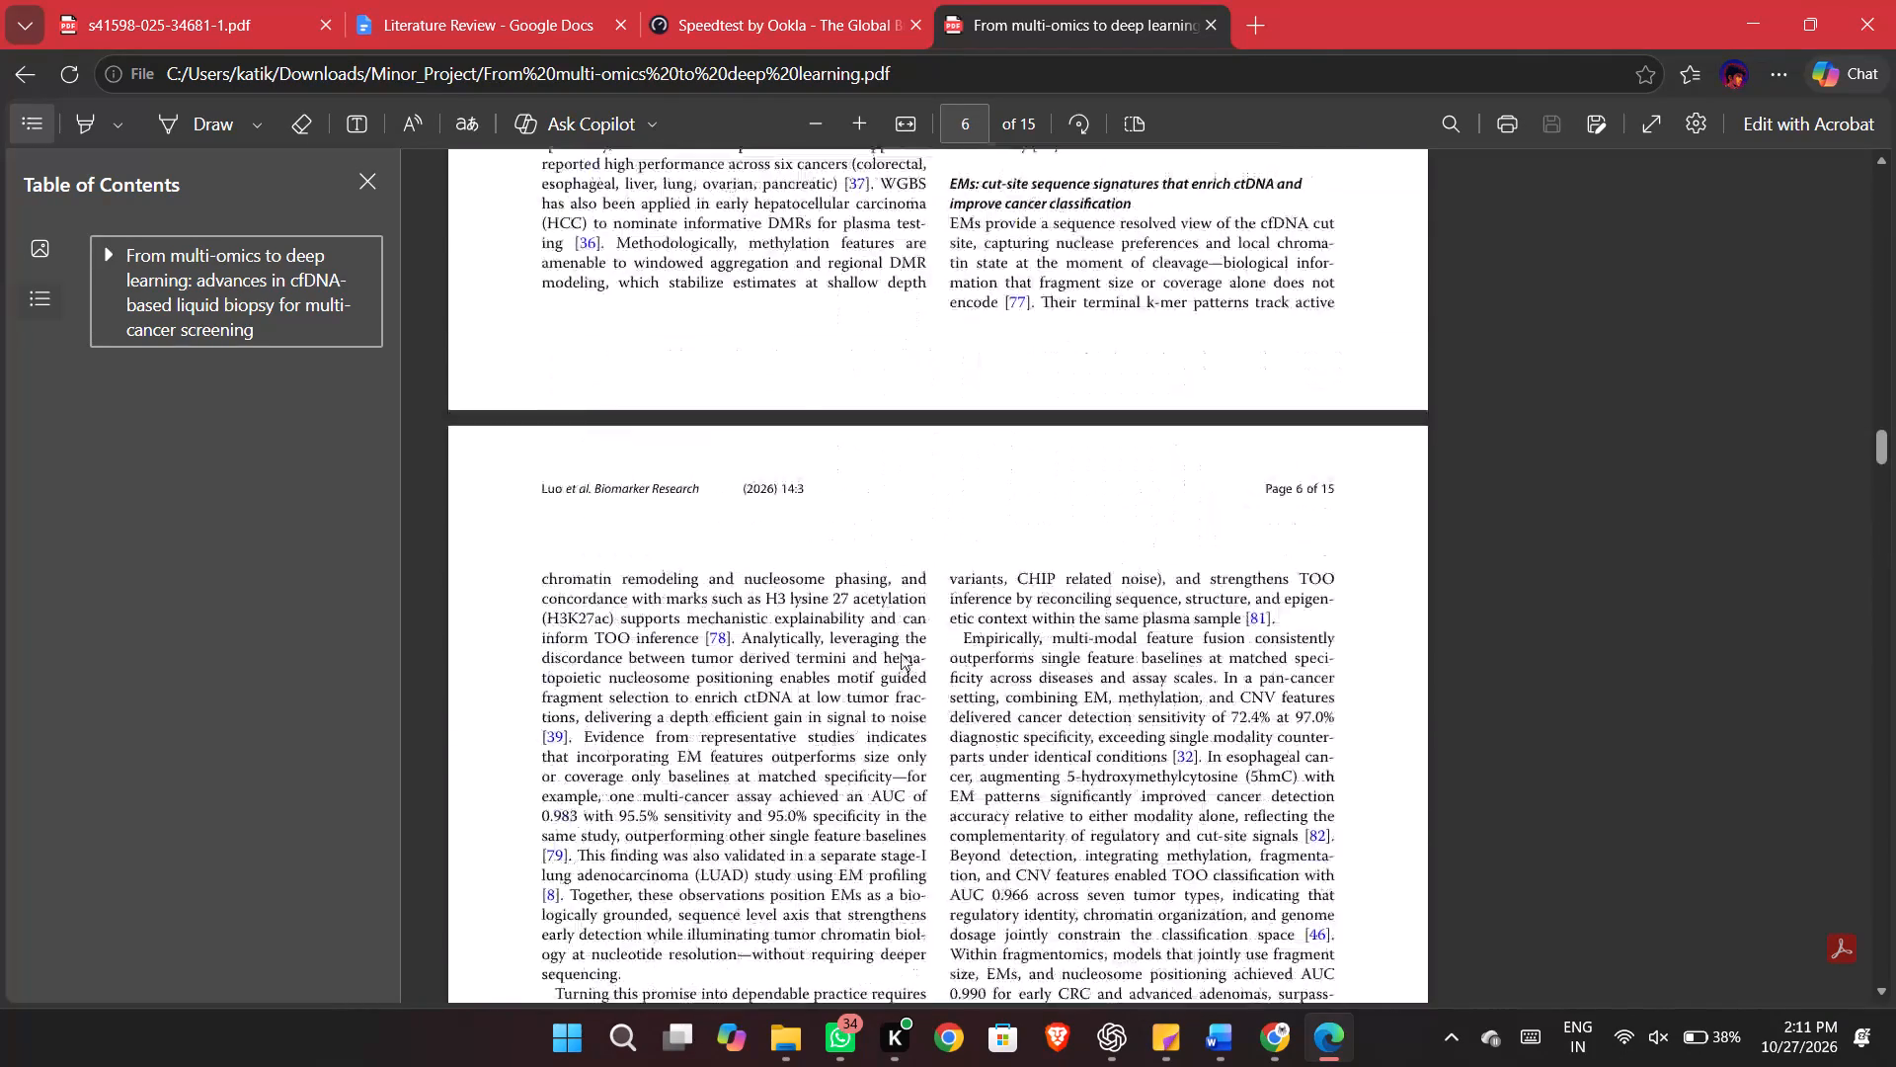
scroll(901, 653, "up", 7)
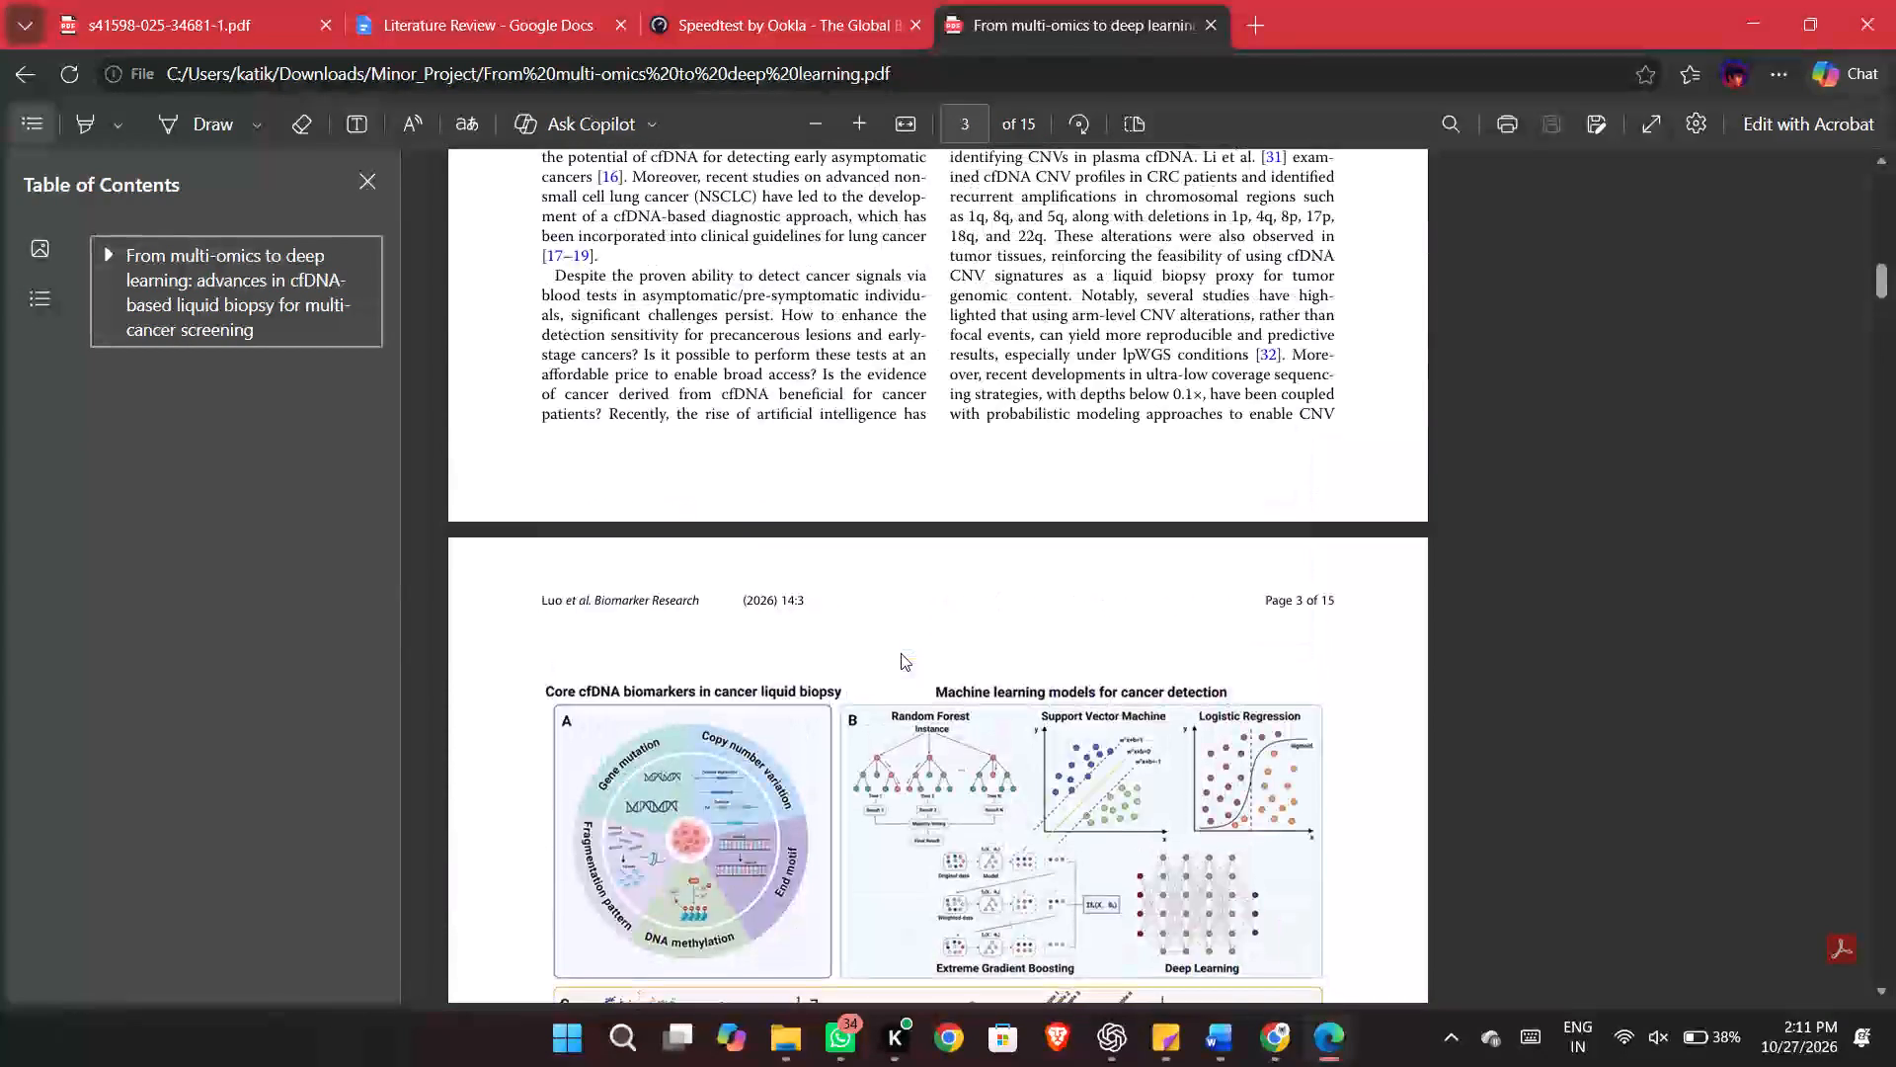
scroll(901, 653, "down", 1)
scroll(901, 653, "up", 1)
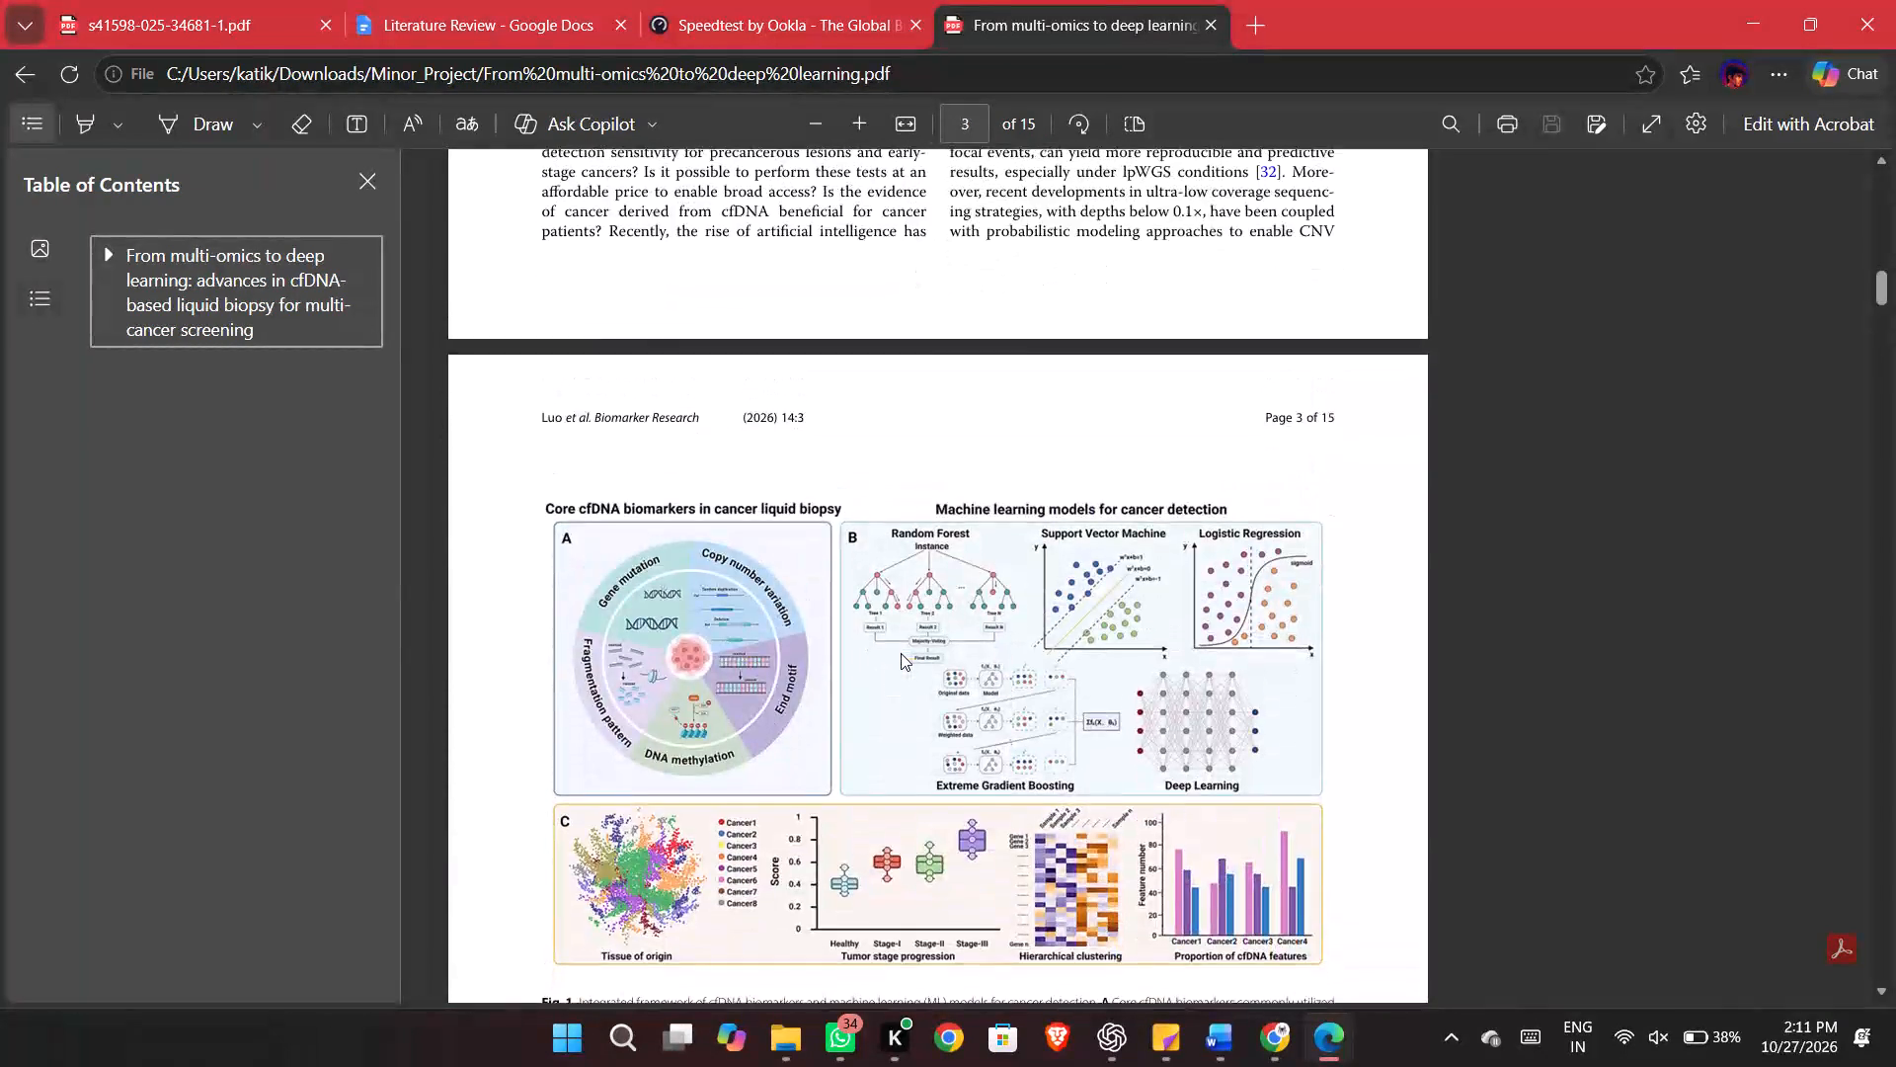
scroll(901, 653, "up", 10)
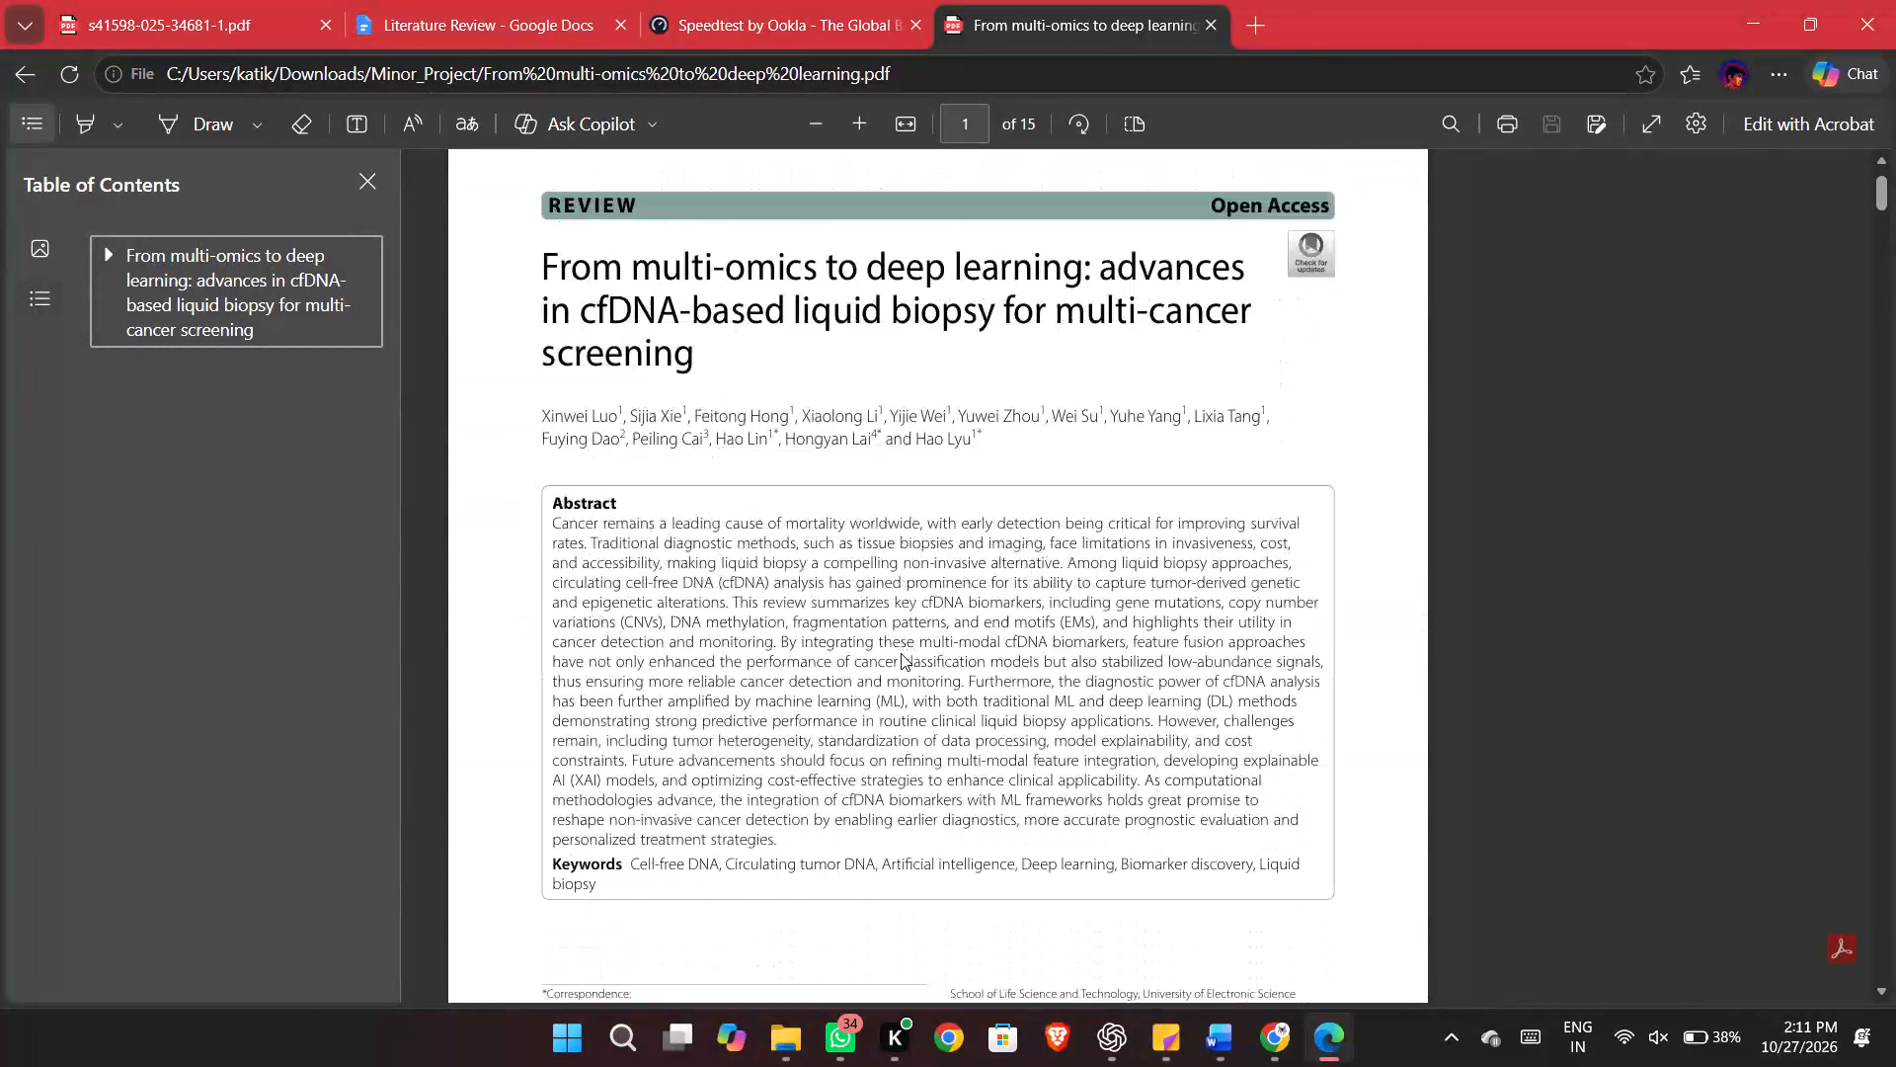
Review the multi-omics paper's Table 1 on cfDNA features and Figure 2 on core biomarkers and deep learning frameworks.
scroll(901, 653, "down", 12)
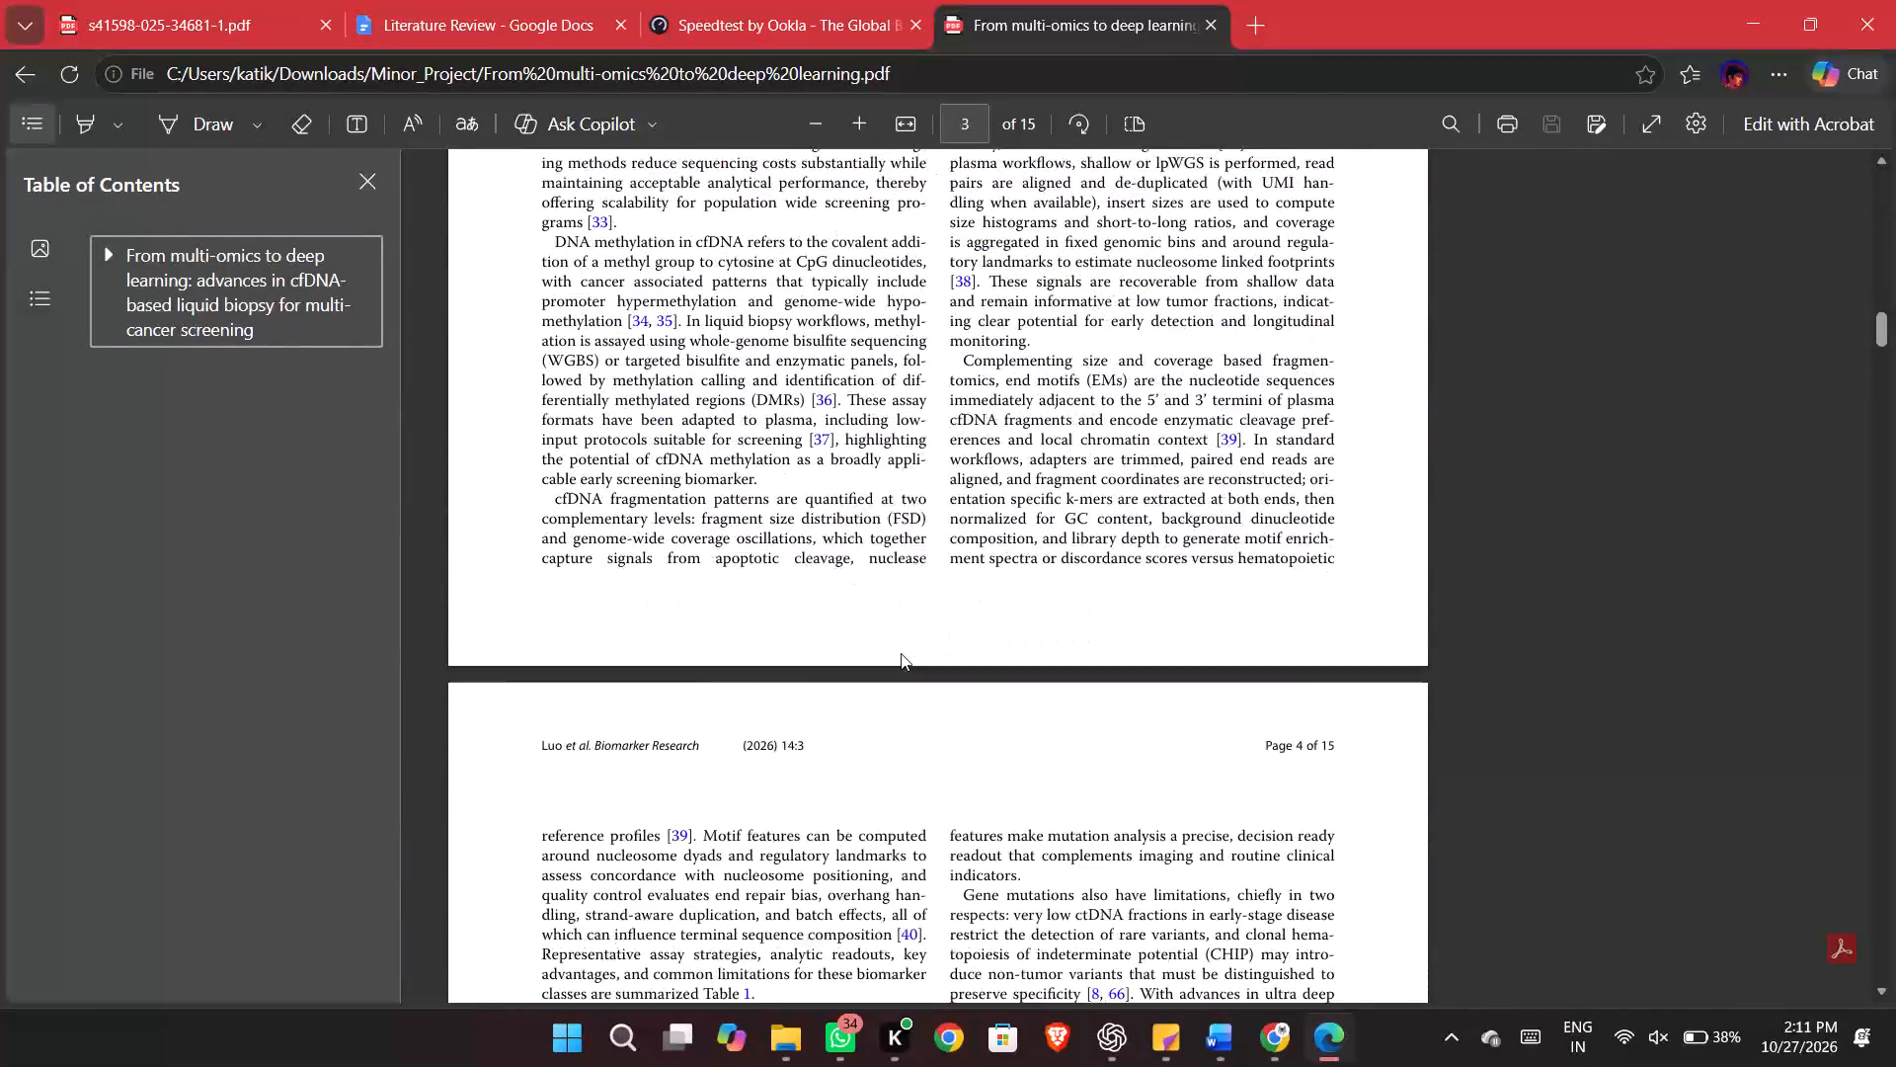
scroll(901, 653, "down", 4)
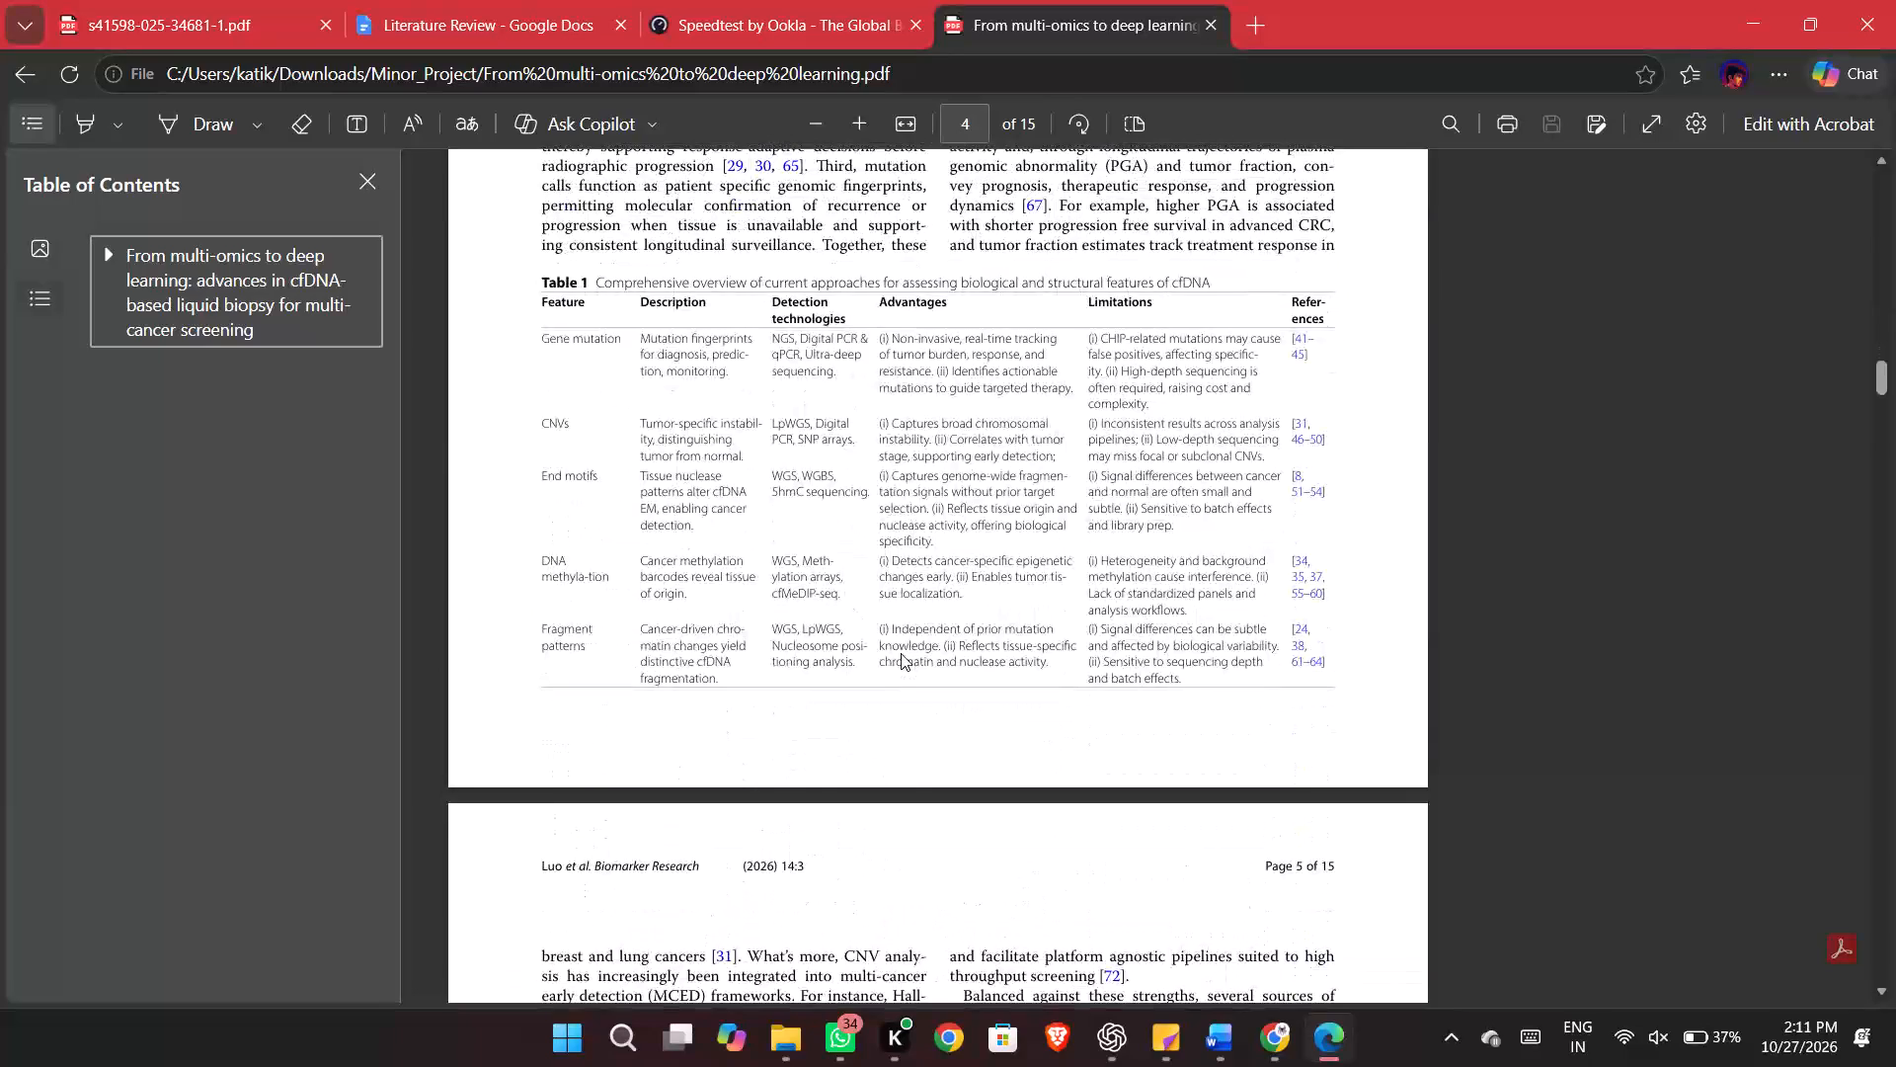
scroll(901, 653, "down", 5)
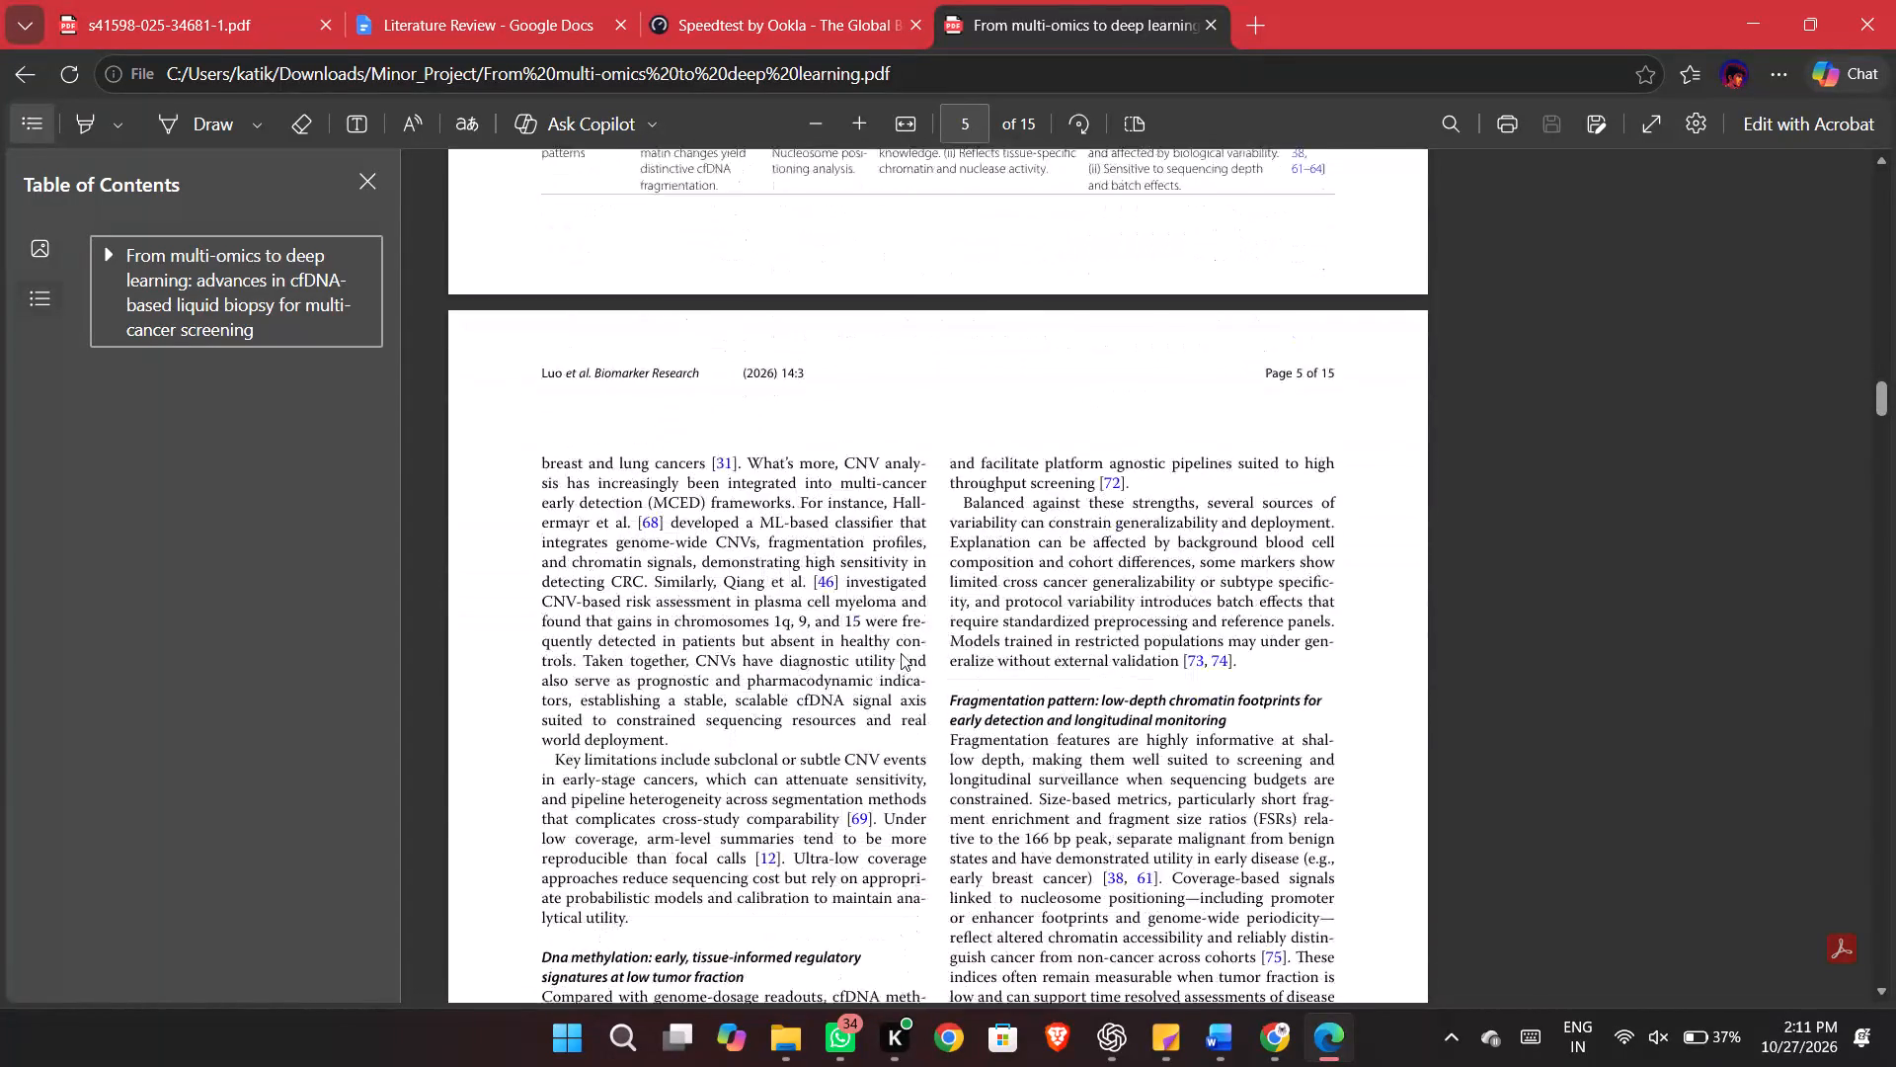
scroll(901, 653, "down", 6)
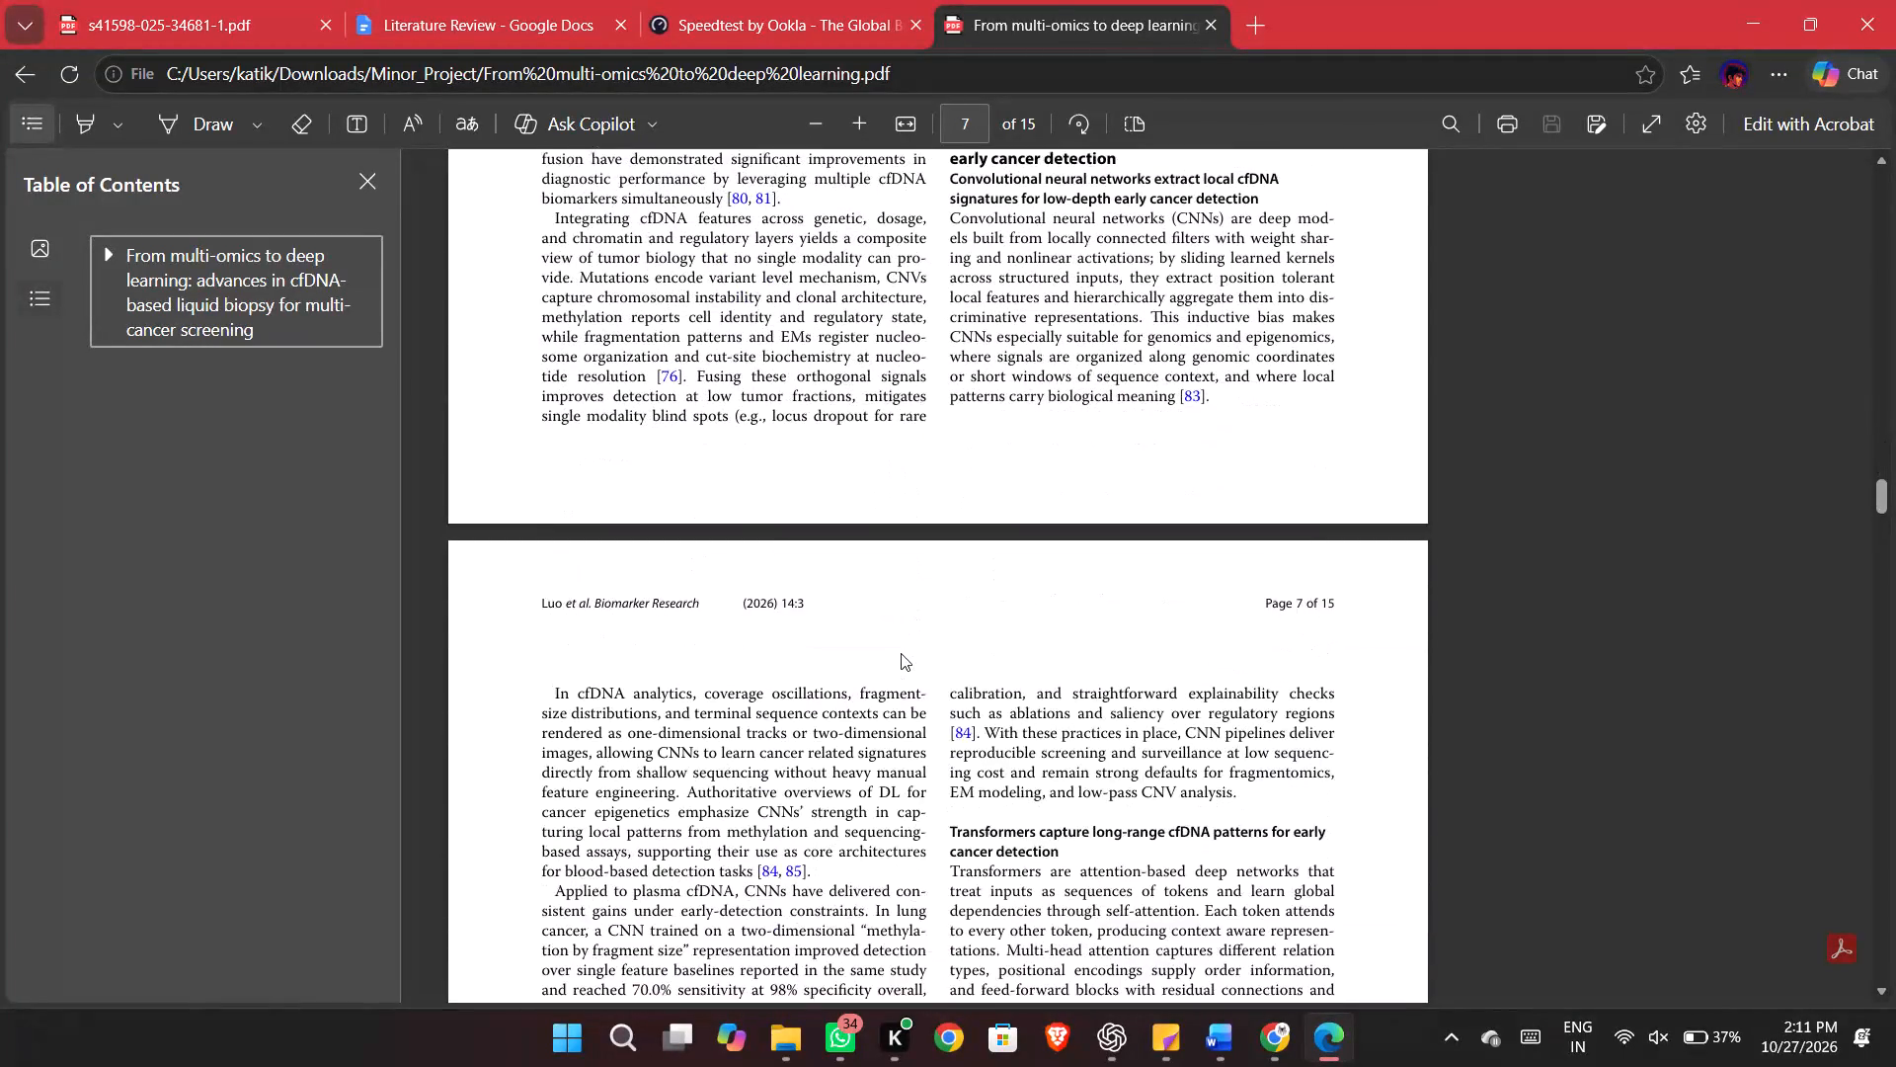
scroll(901, 653, "down", 6)
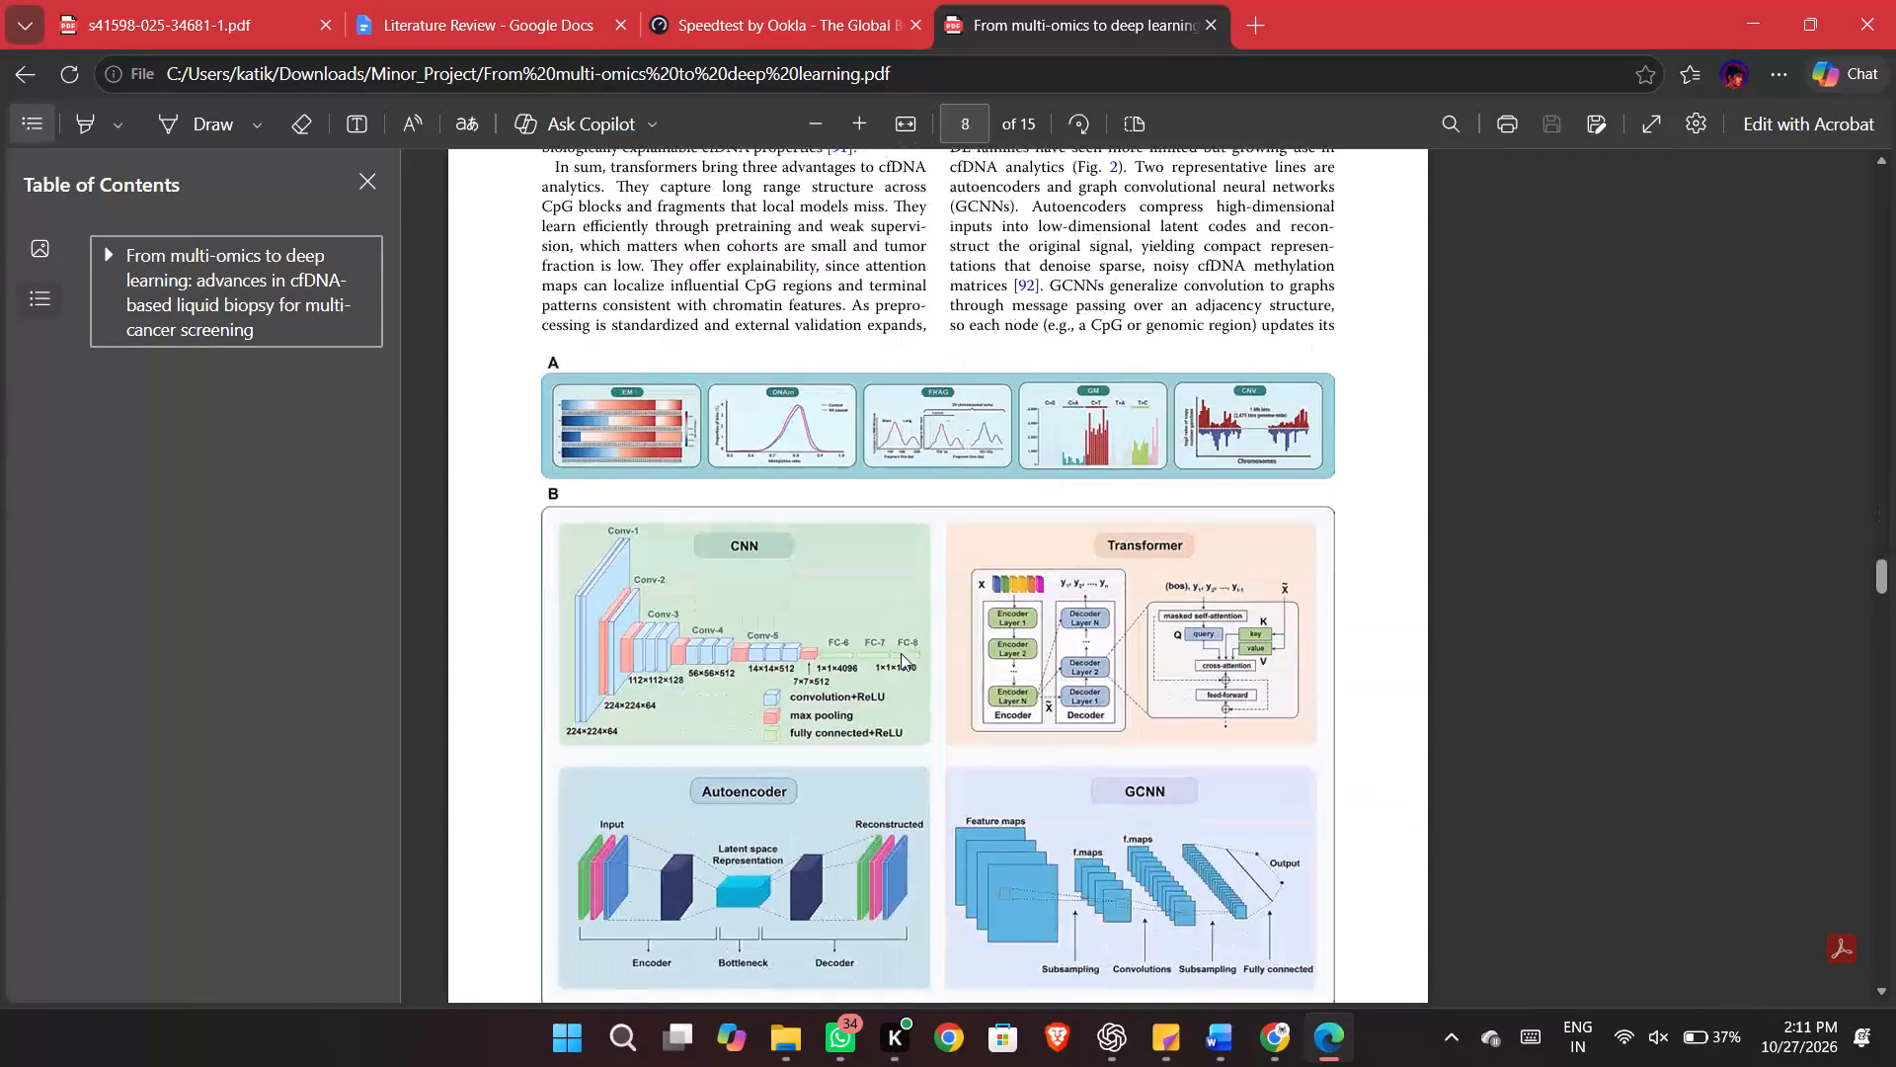
scroll(901, 653, "down", 1)
scroll(901, 653, "up", 3)
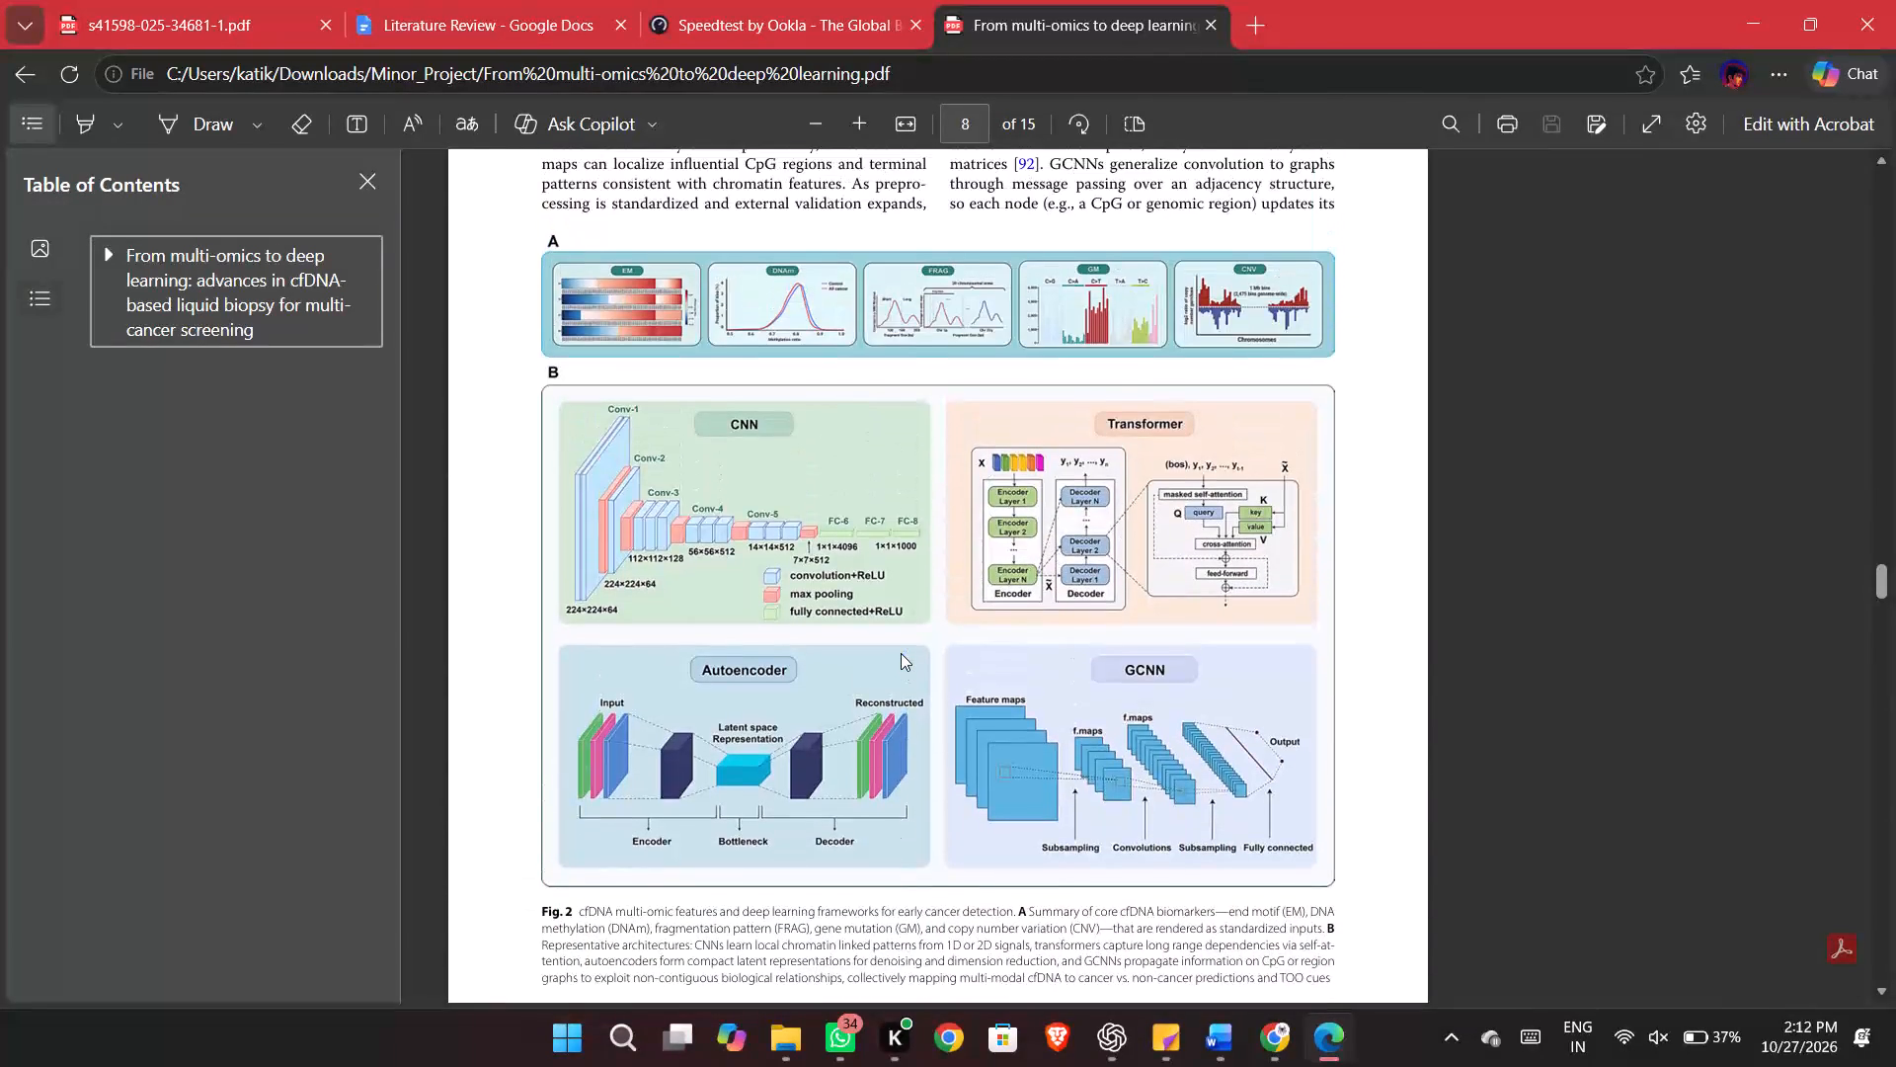
scroll(901, 653, "up", 1)
Read on through Table 2 on machine learning methods, the Figure 3 workflow and the conclusions to the paper's last page.
scroll(901, 653, "down", 4)
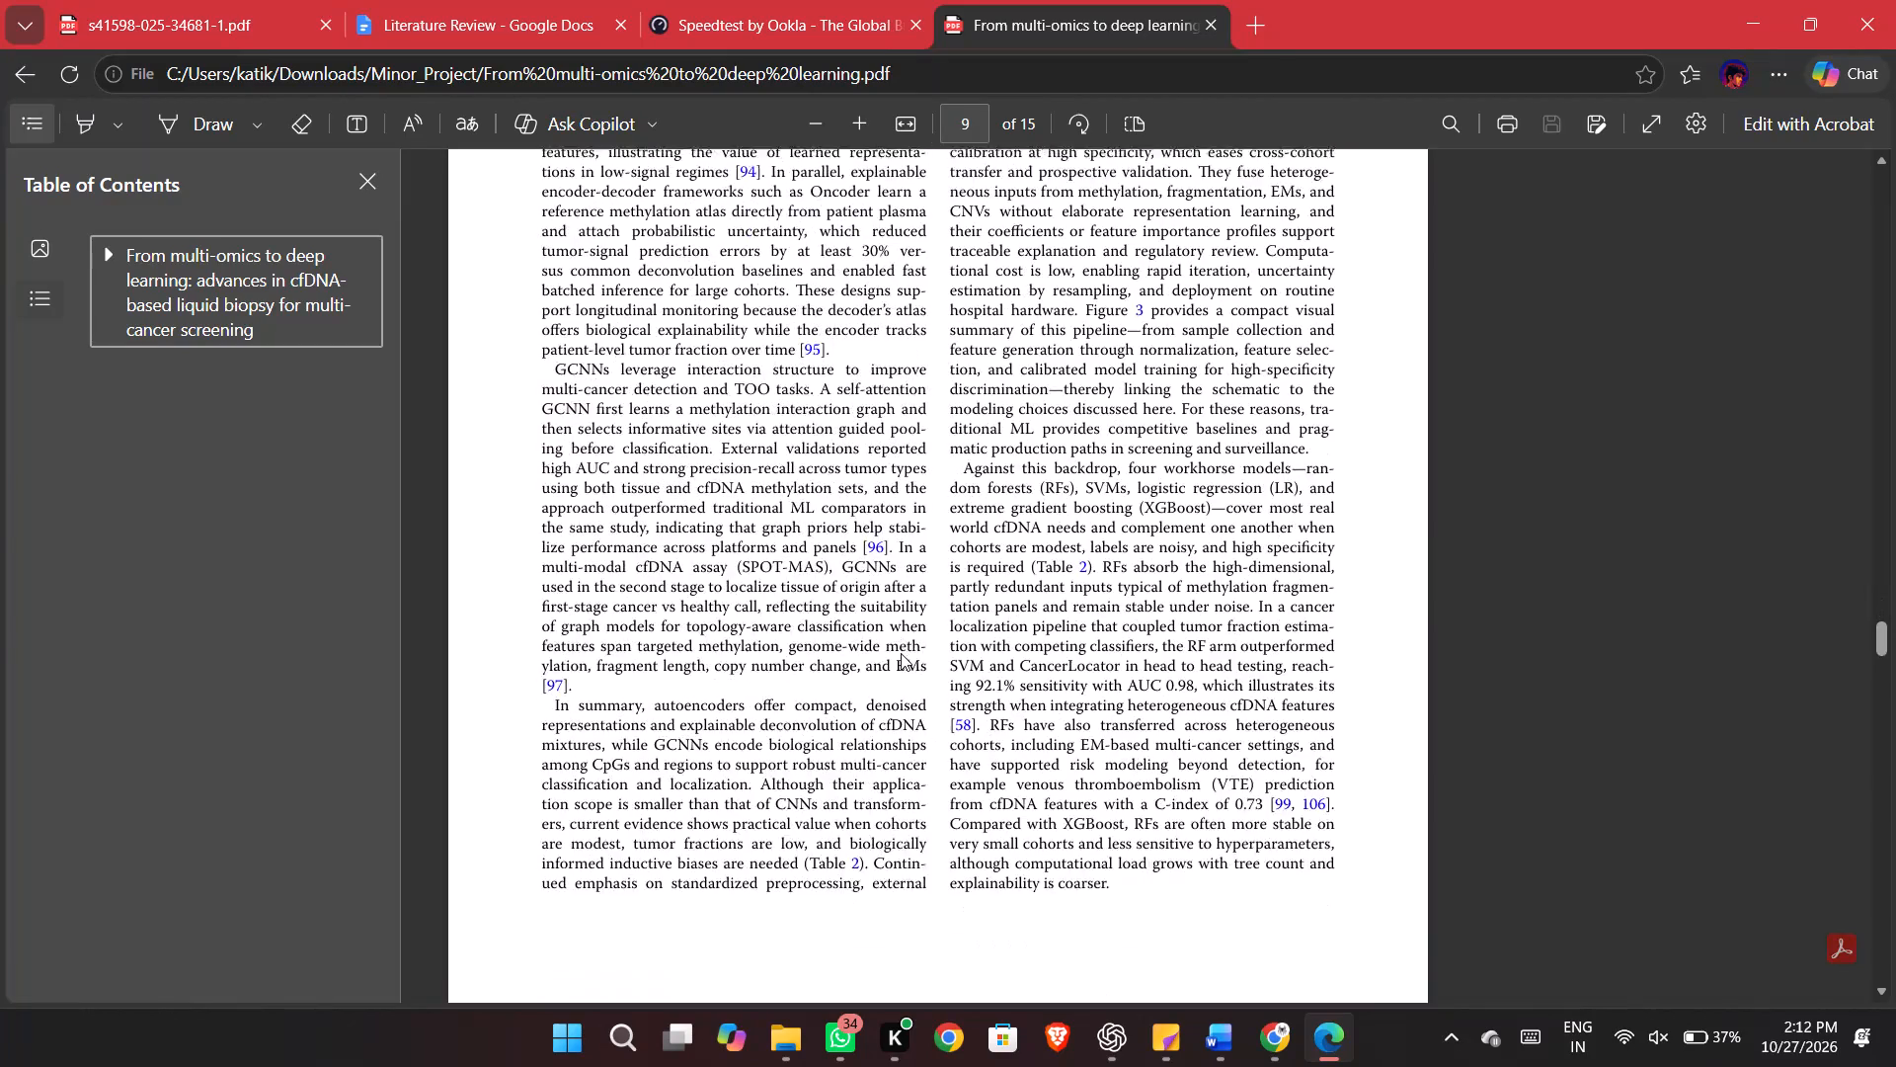
scroll(901, 653, "down", 4)
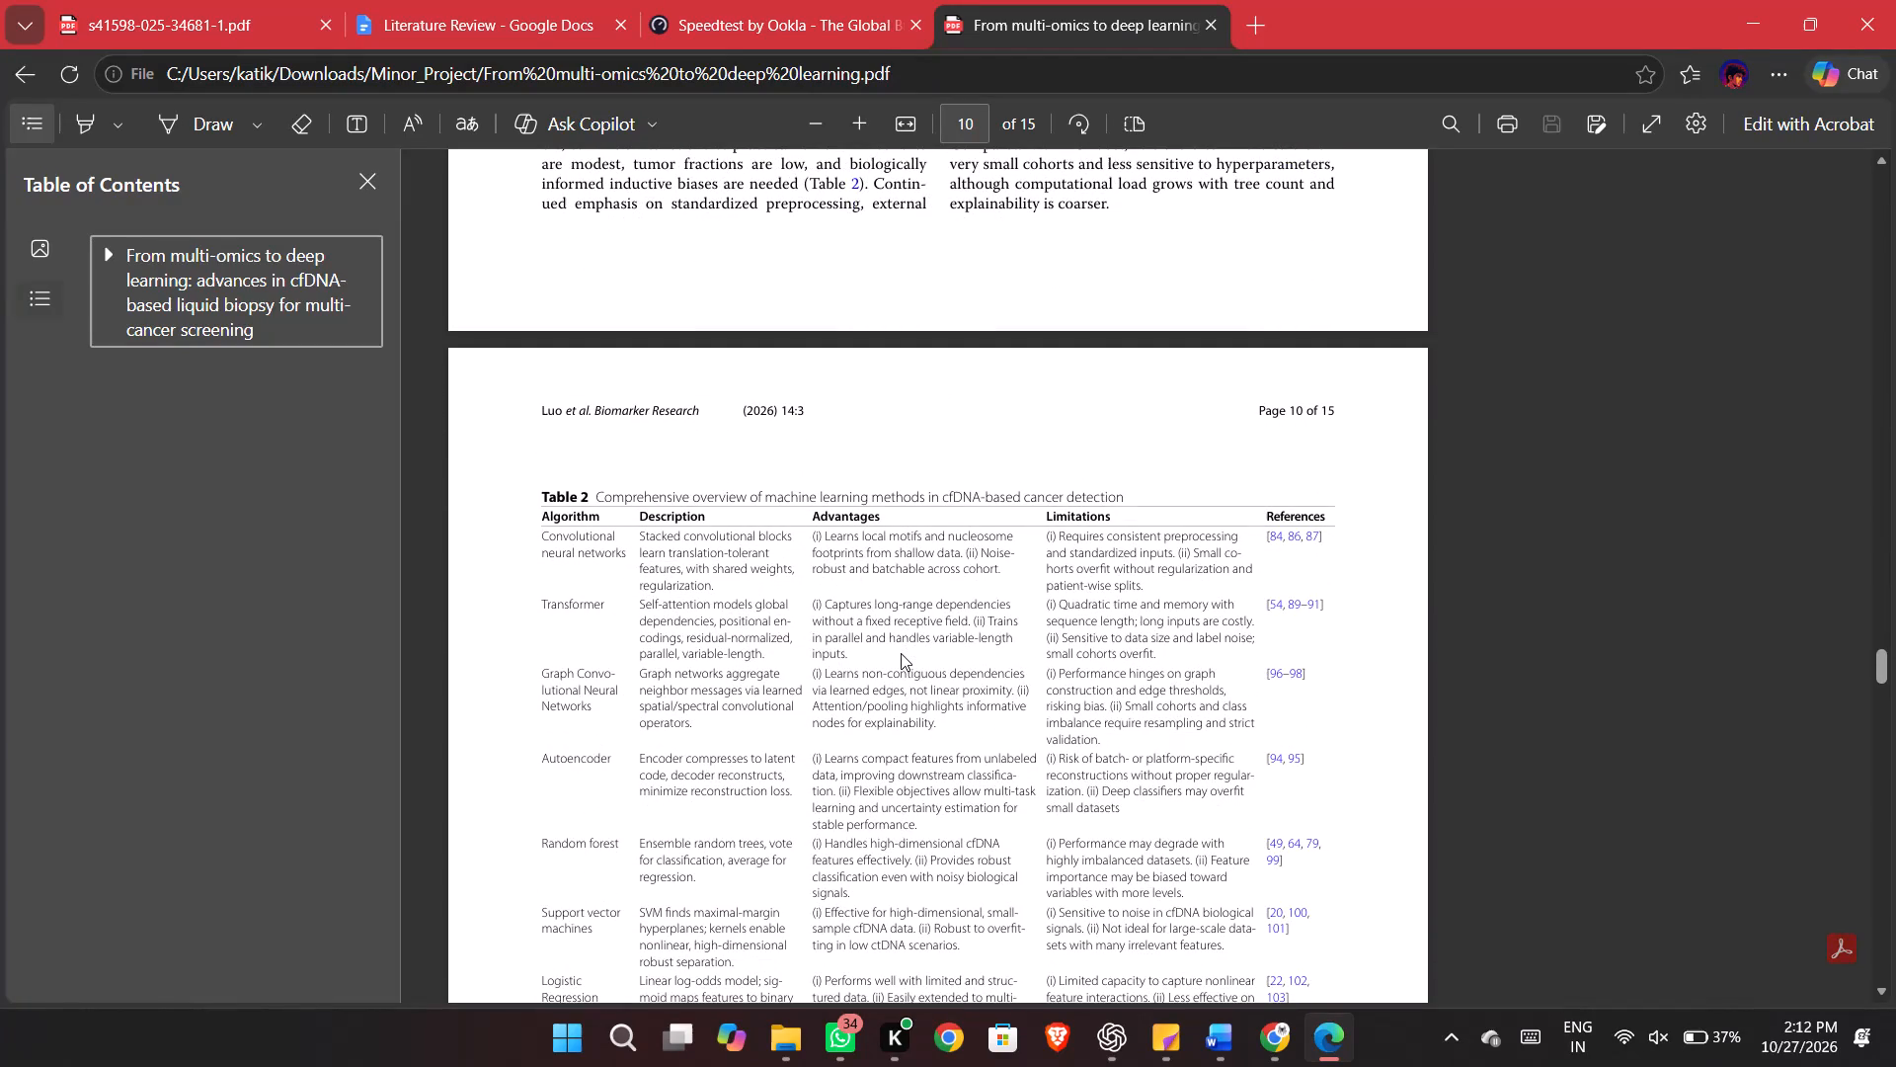
scroll(901, 653, "down", 2)
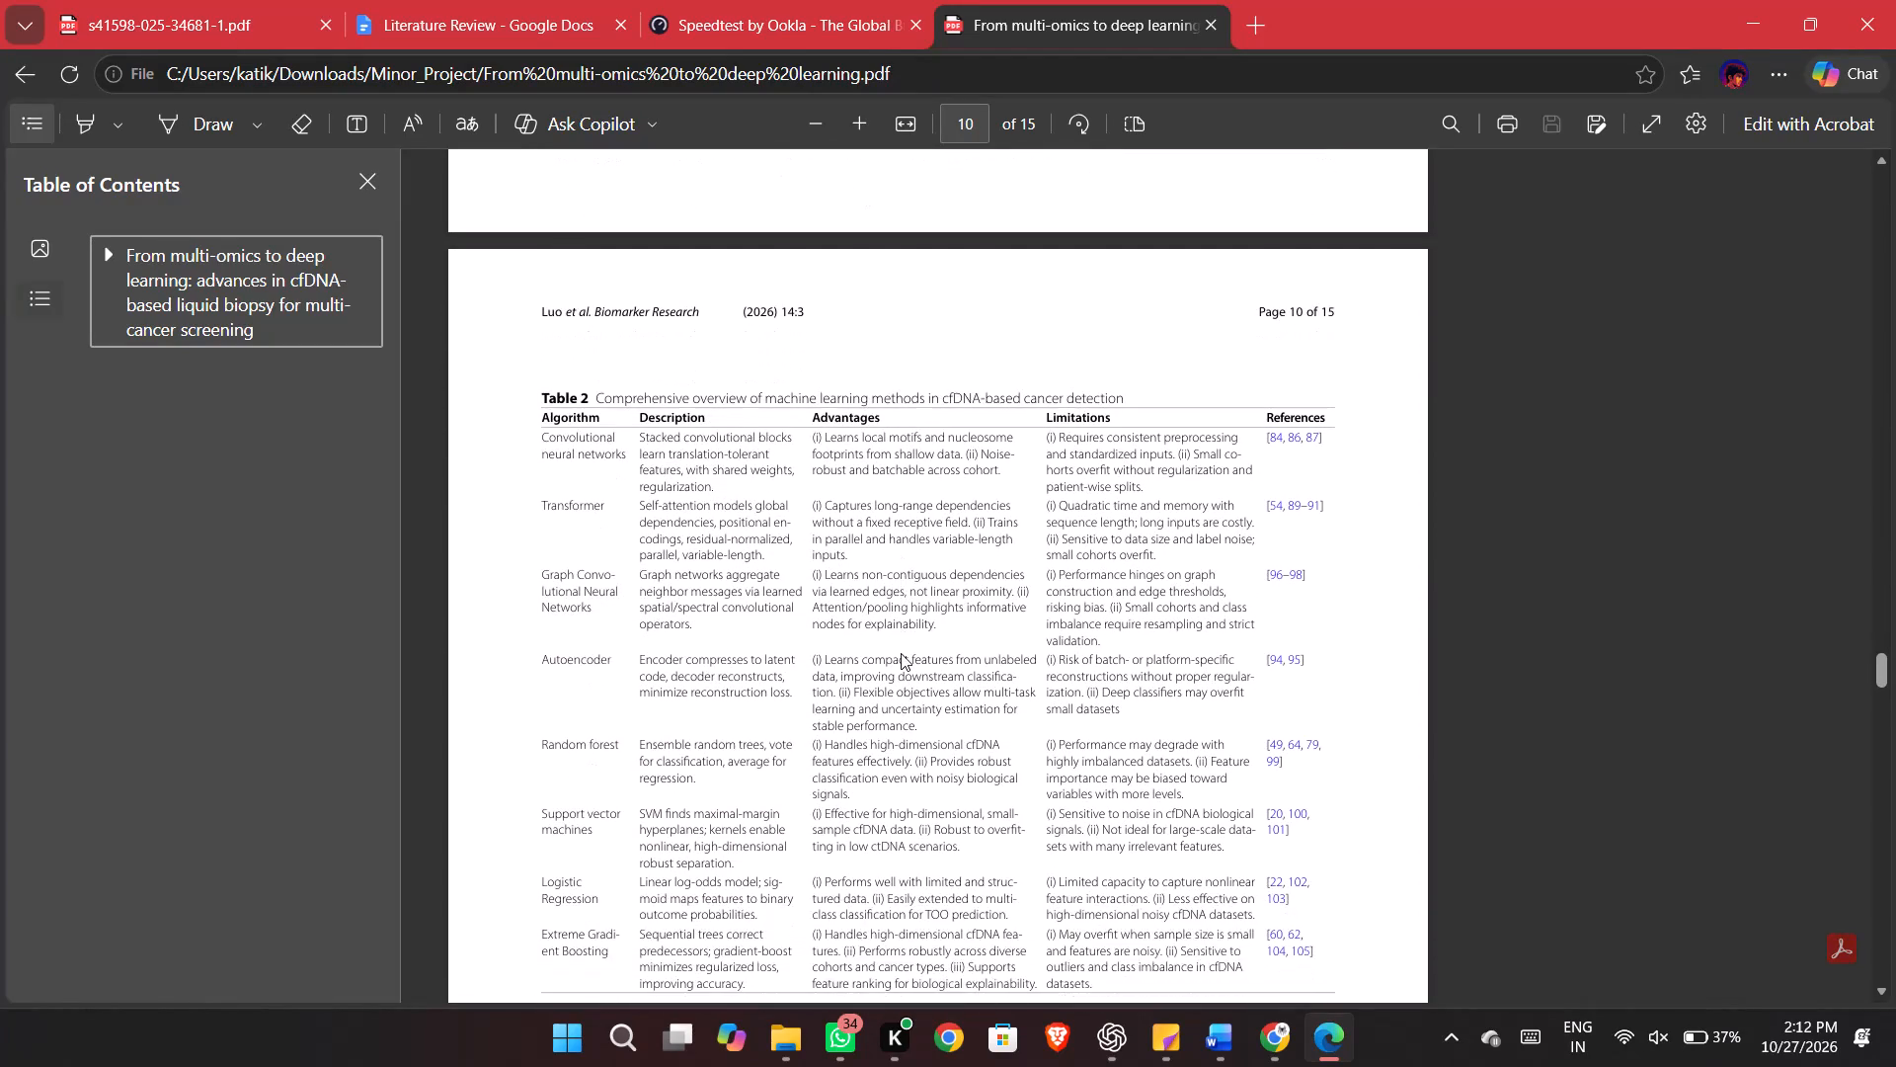
scroll(901, 653, "down", 2)
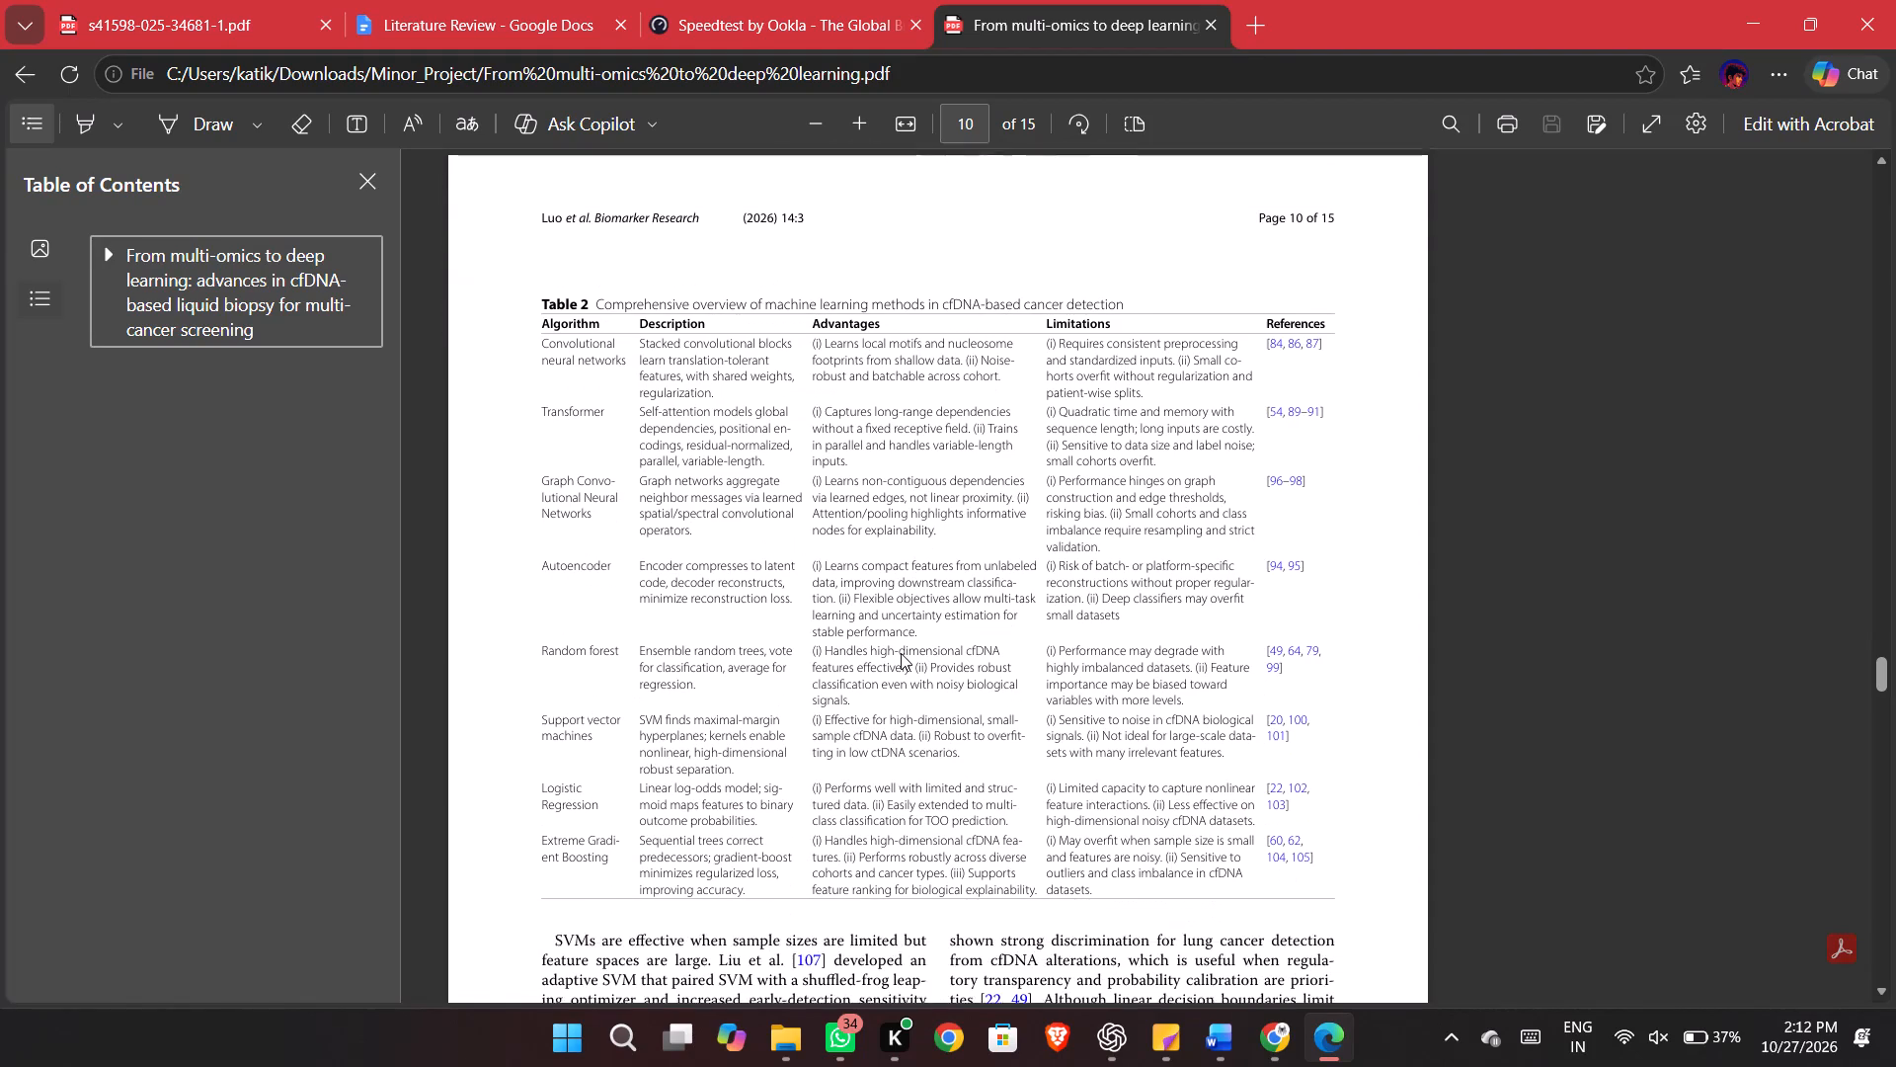
scroll(901, 653, "down", 3)
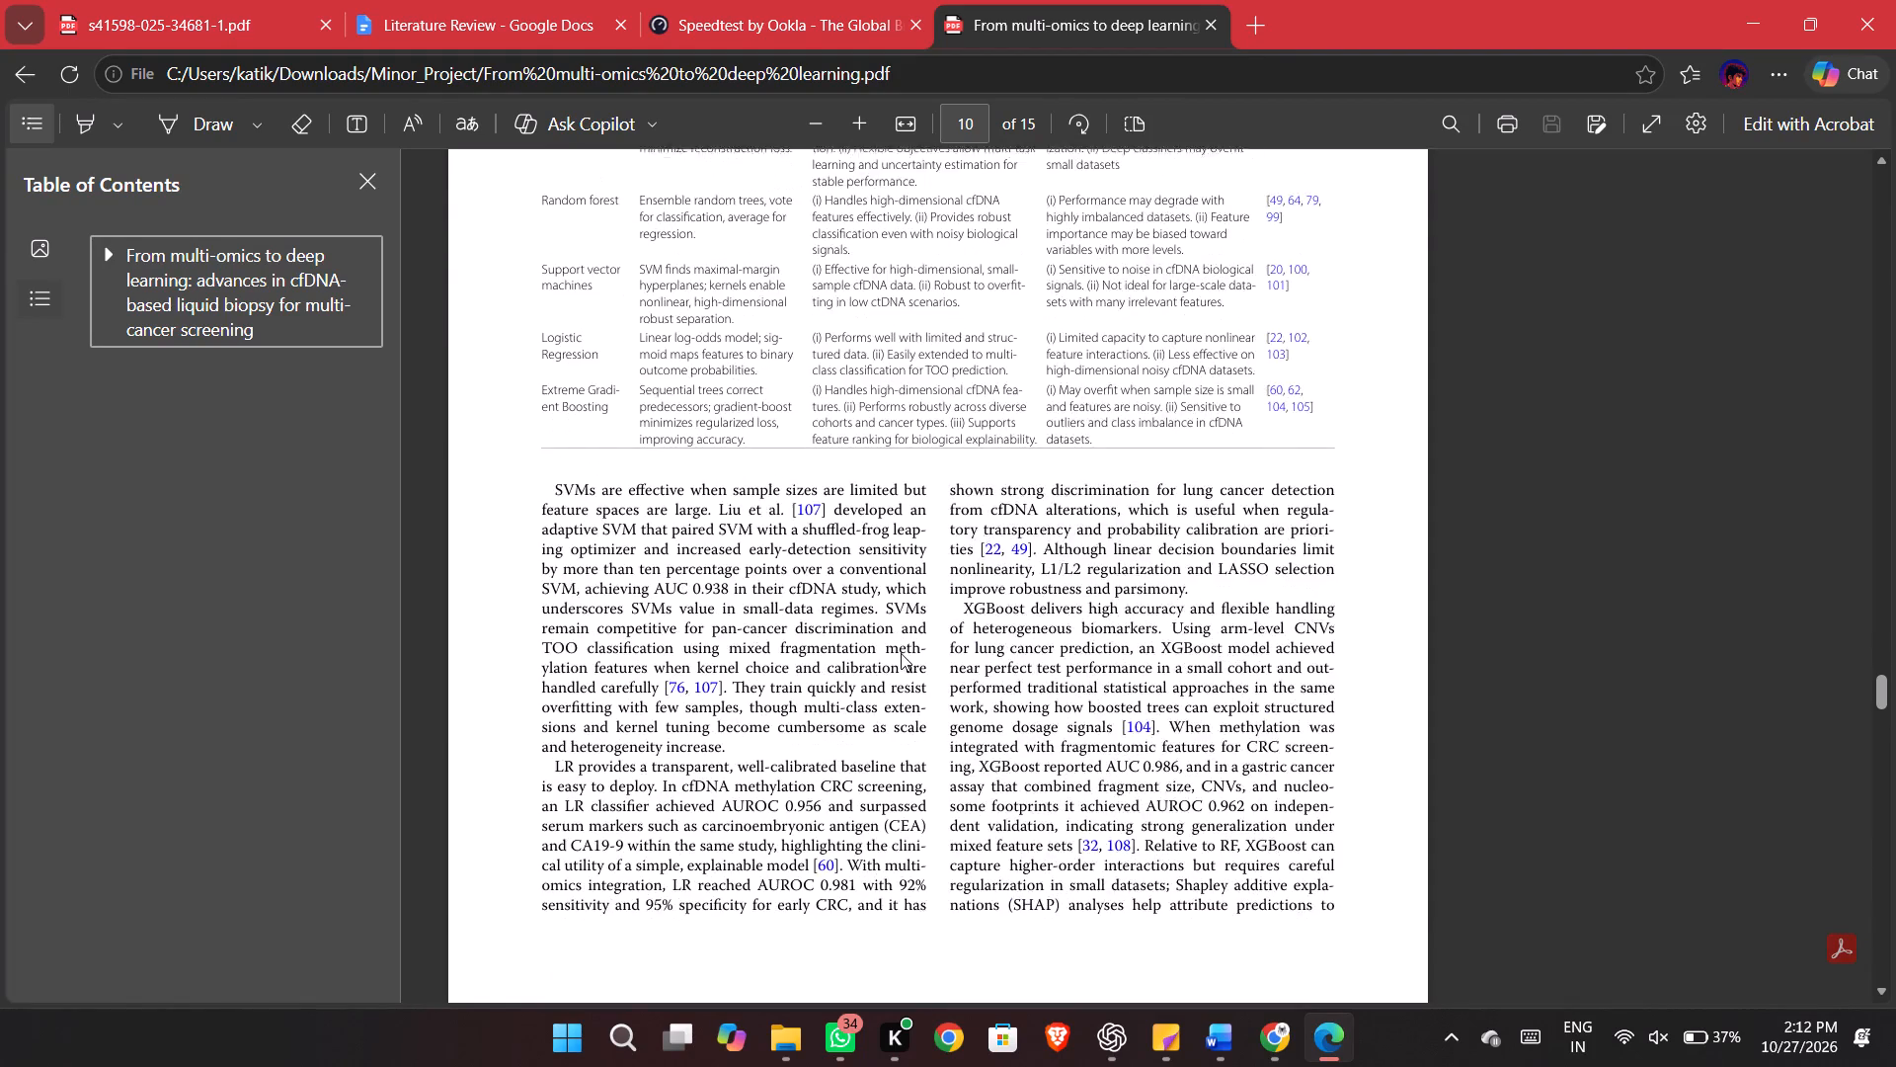
scroll(901, 653, "down", 9)
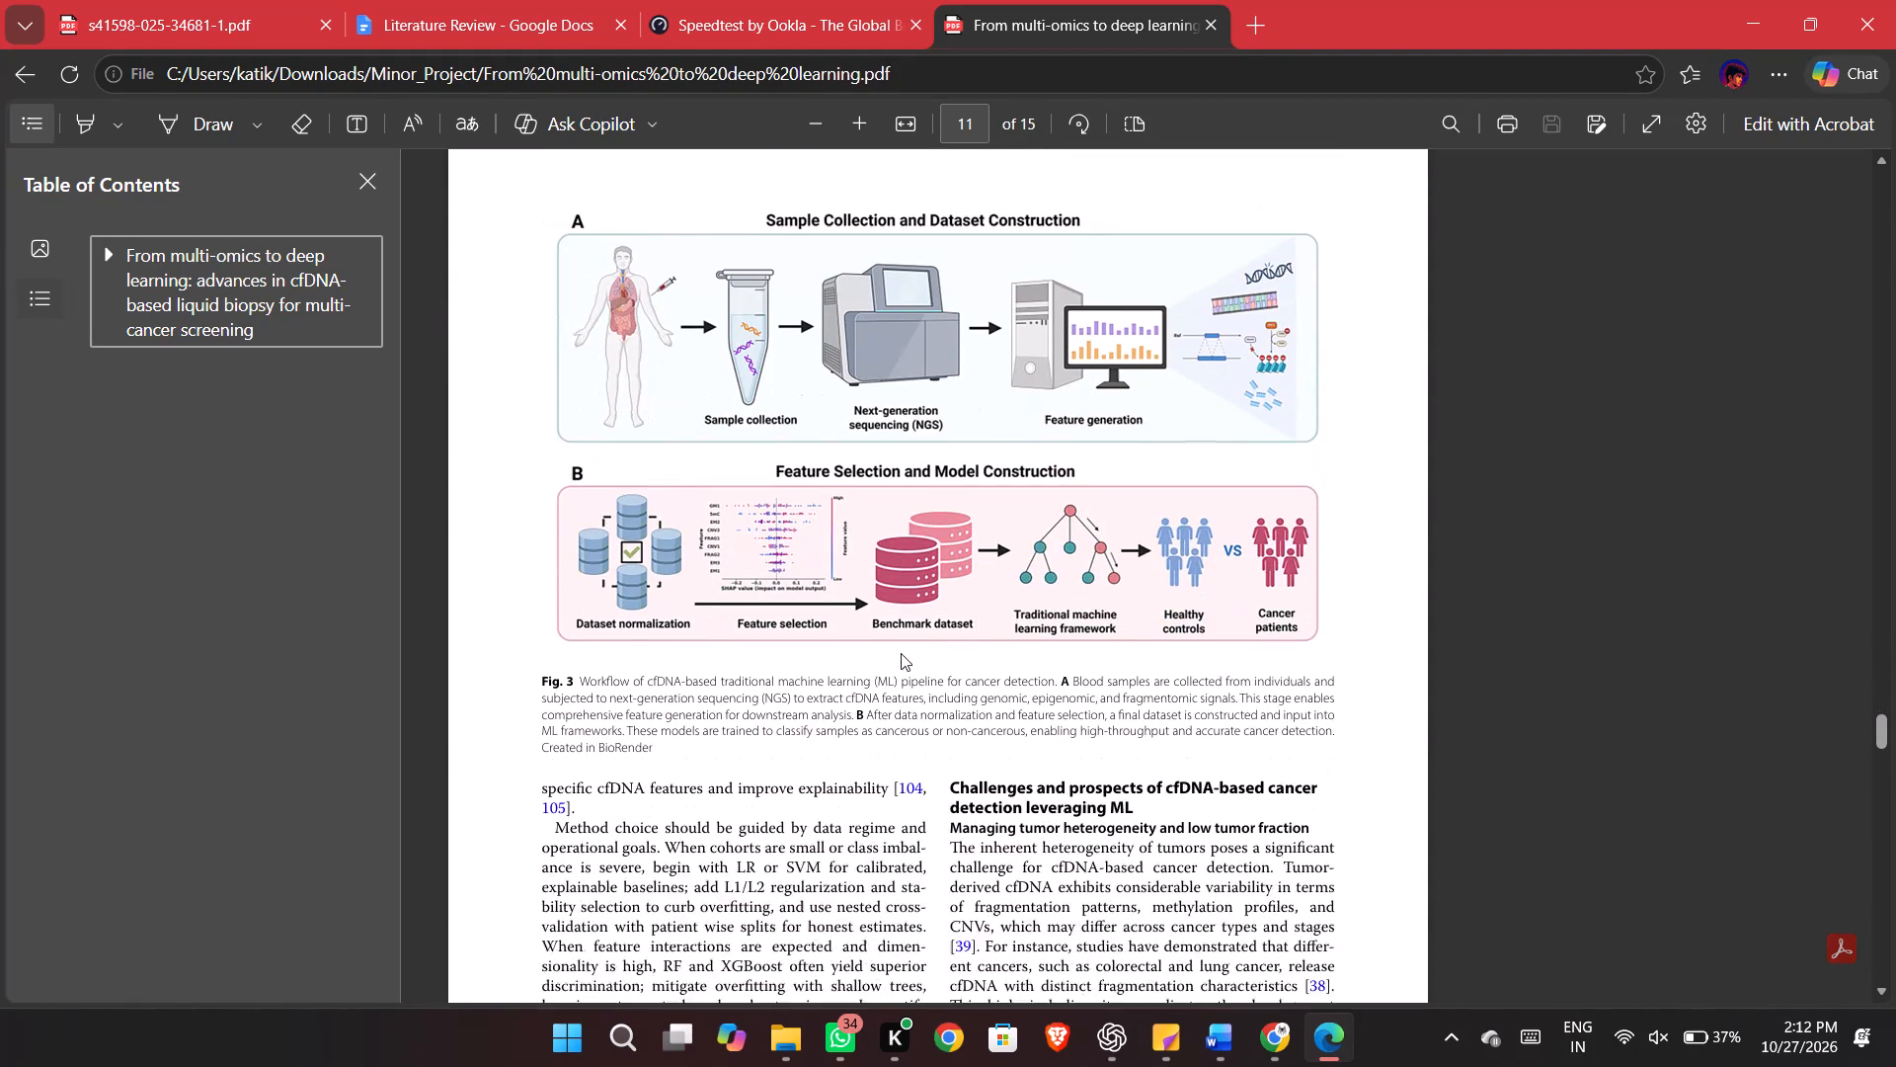
scroll(901, 653, "down", 9)
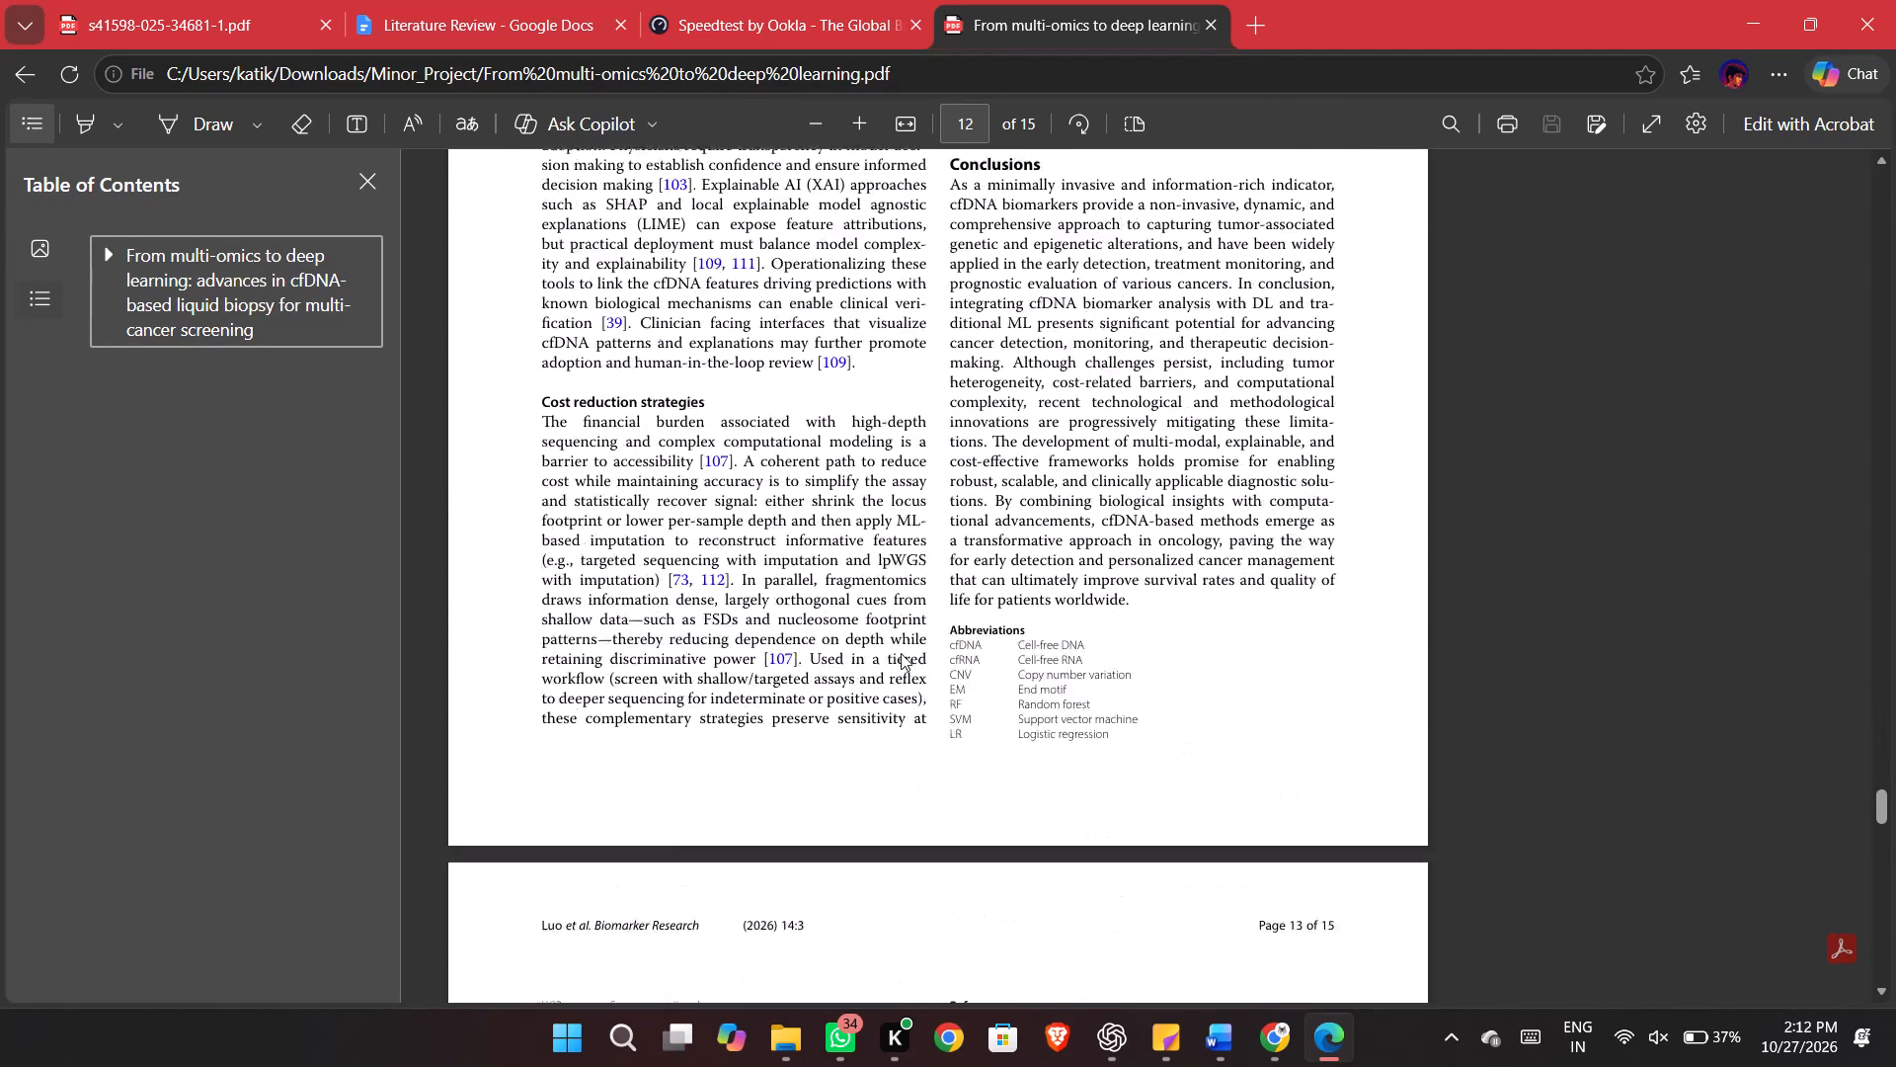
scroll(901, 653, "down", 9)
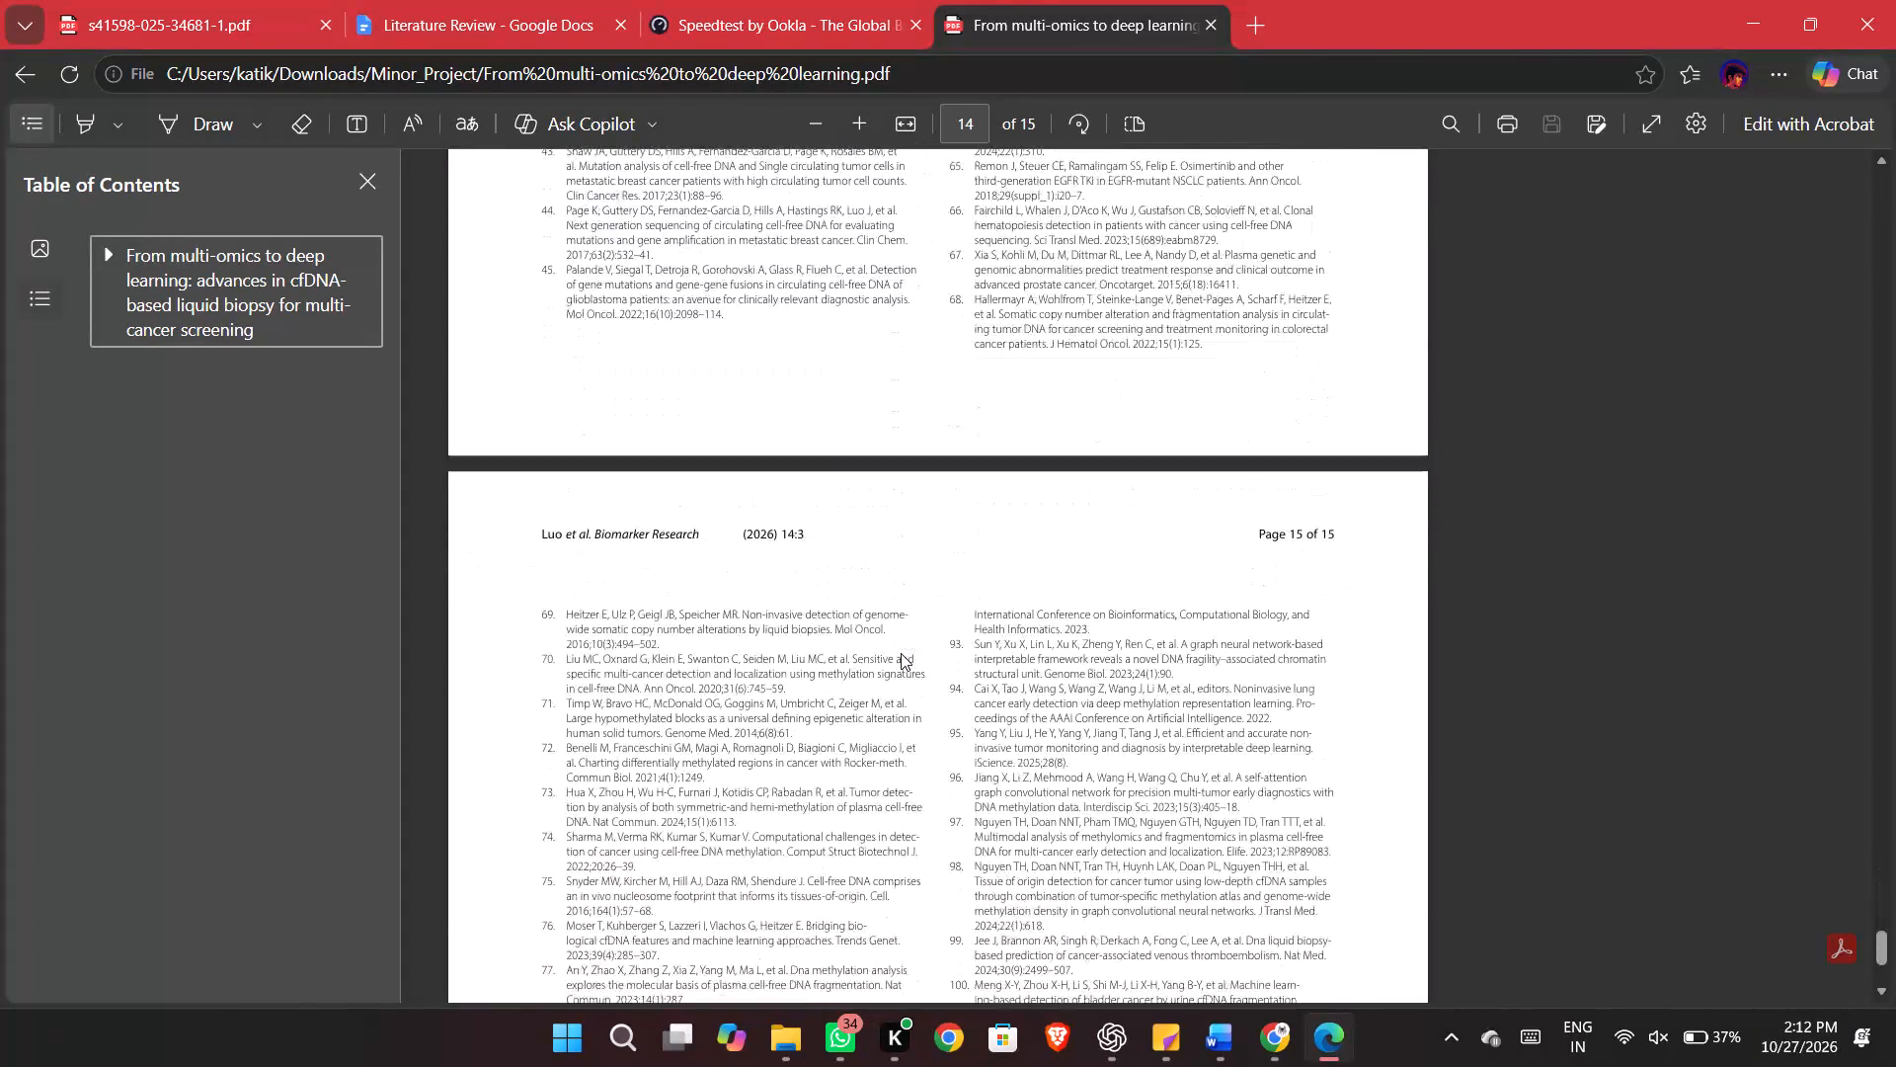
scroll(901, 653, "down", 2)
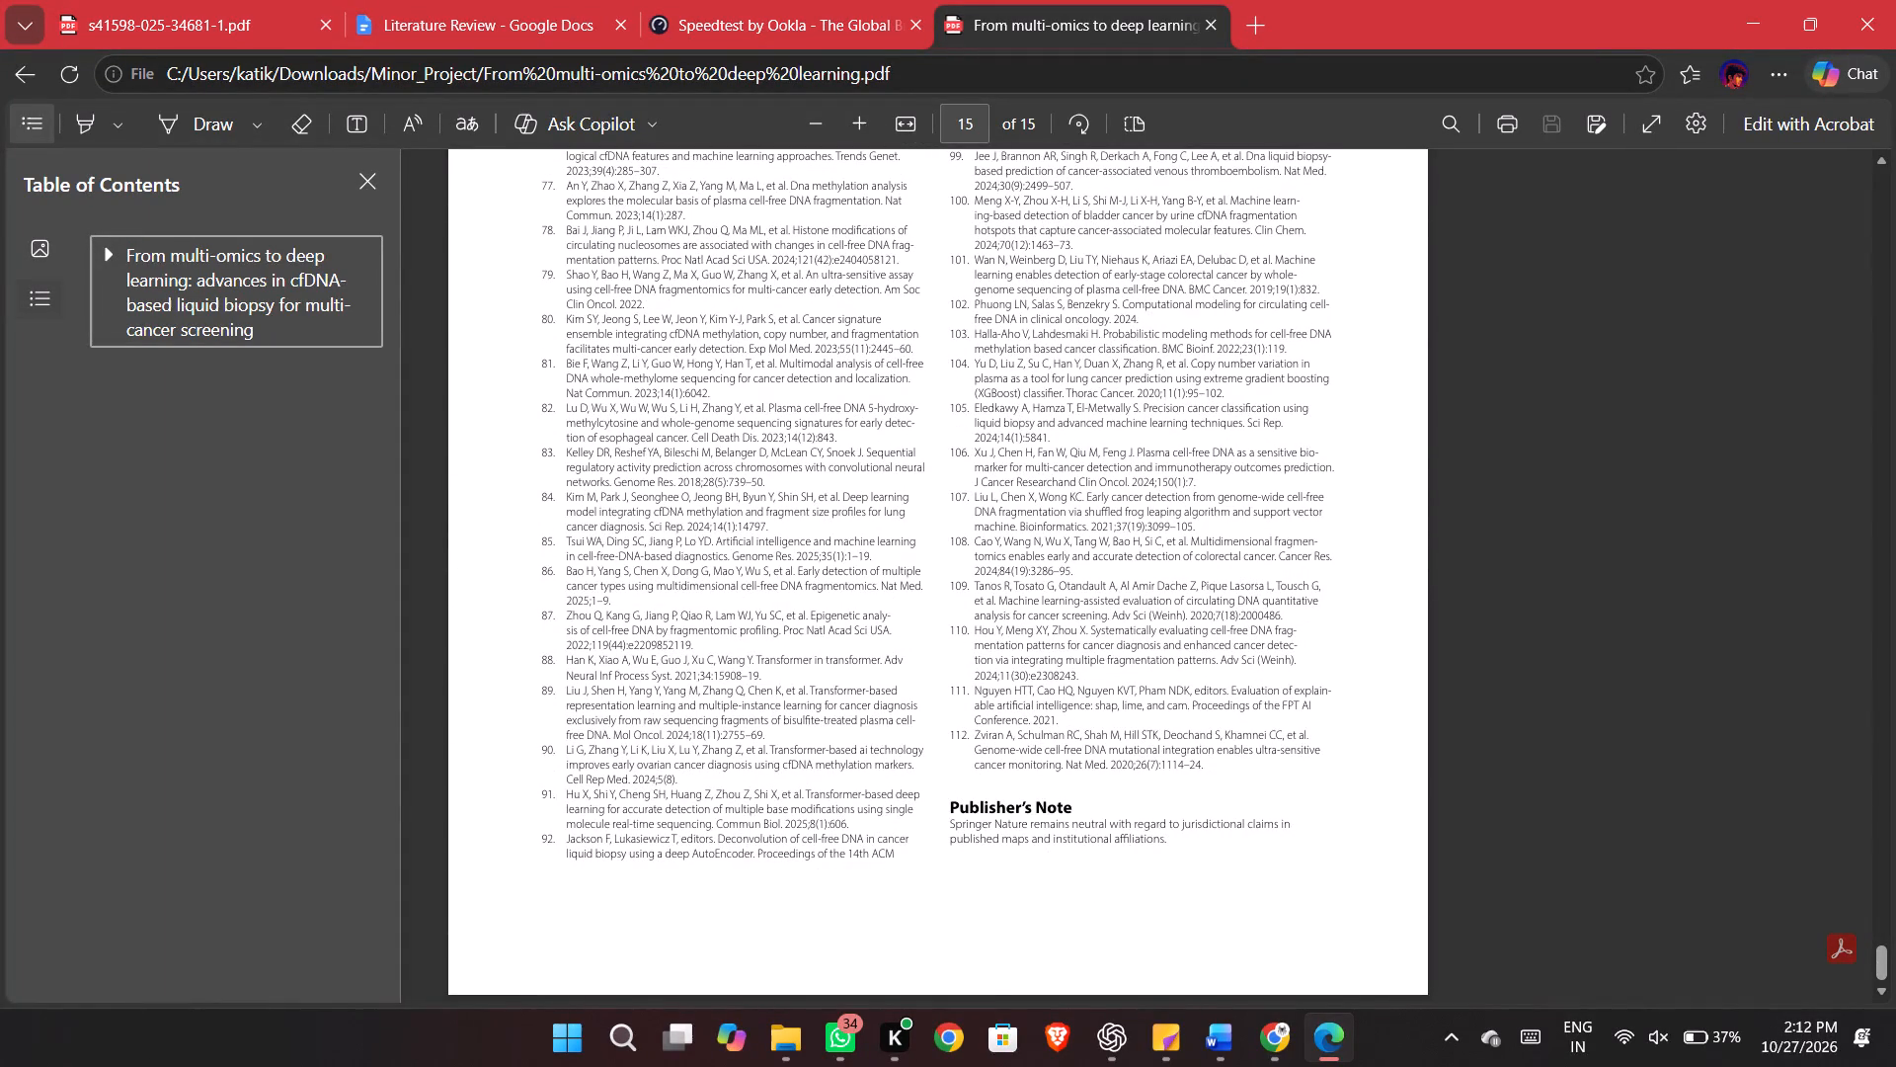
Open "Genomic and fragmentomic landscapes of cell-free DNA for early cancer detection.pdf" from the Minor_Project folder in File Explorer.
left_click(786, 1038)
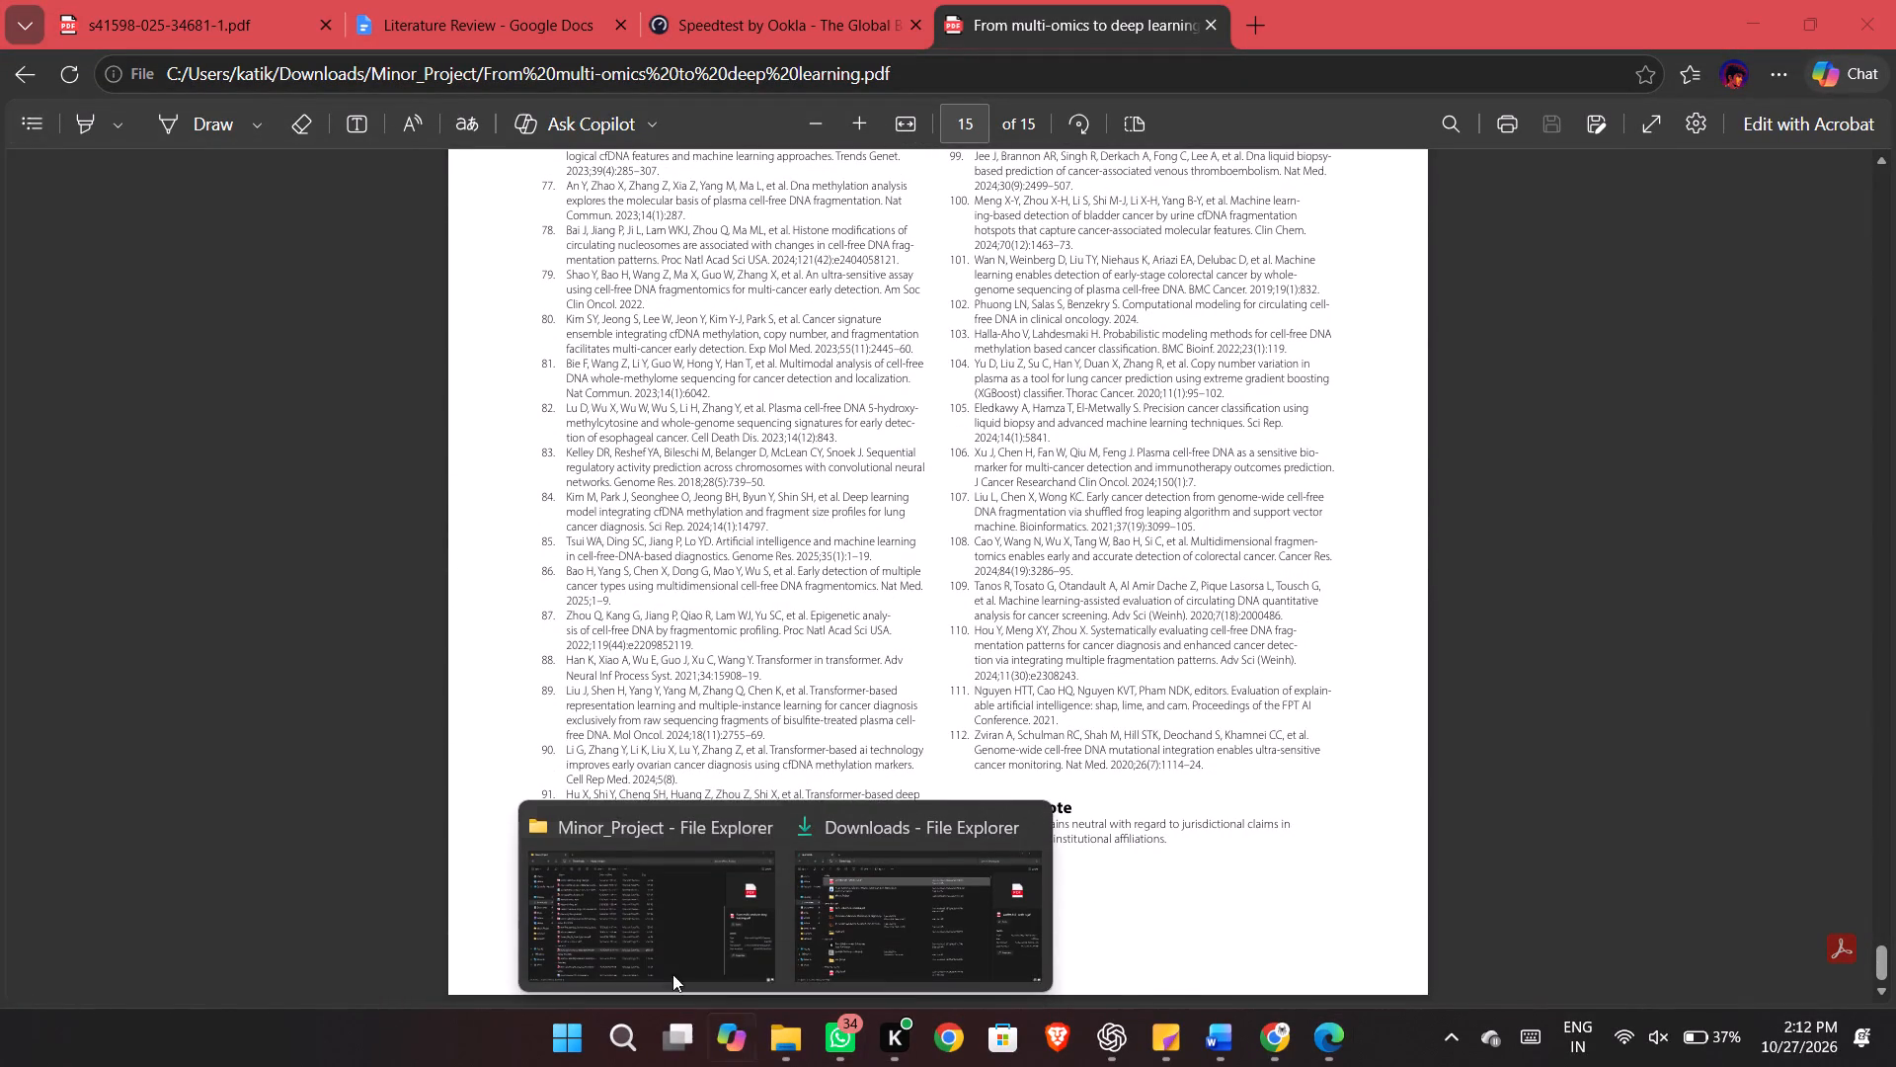
left_click(610, 934)
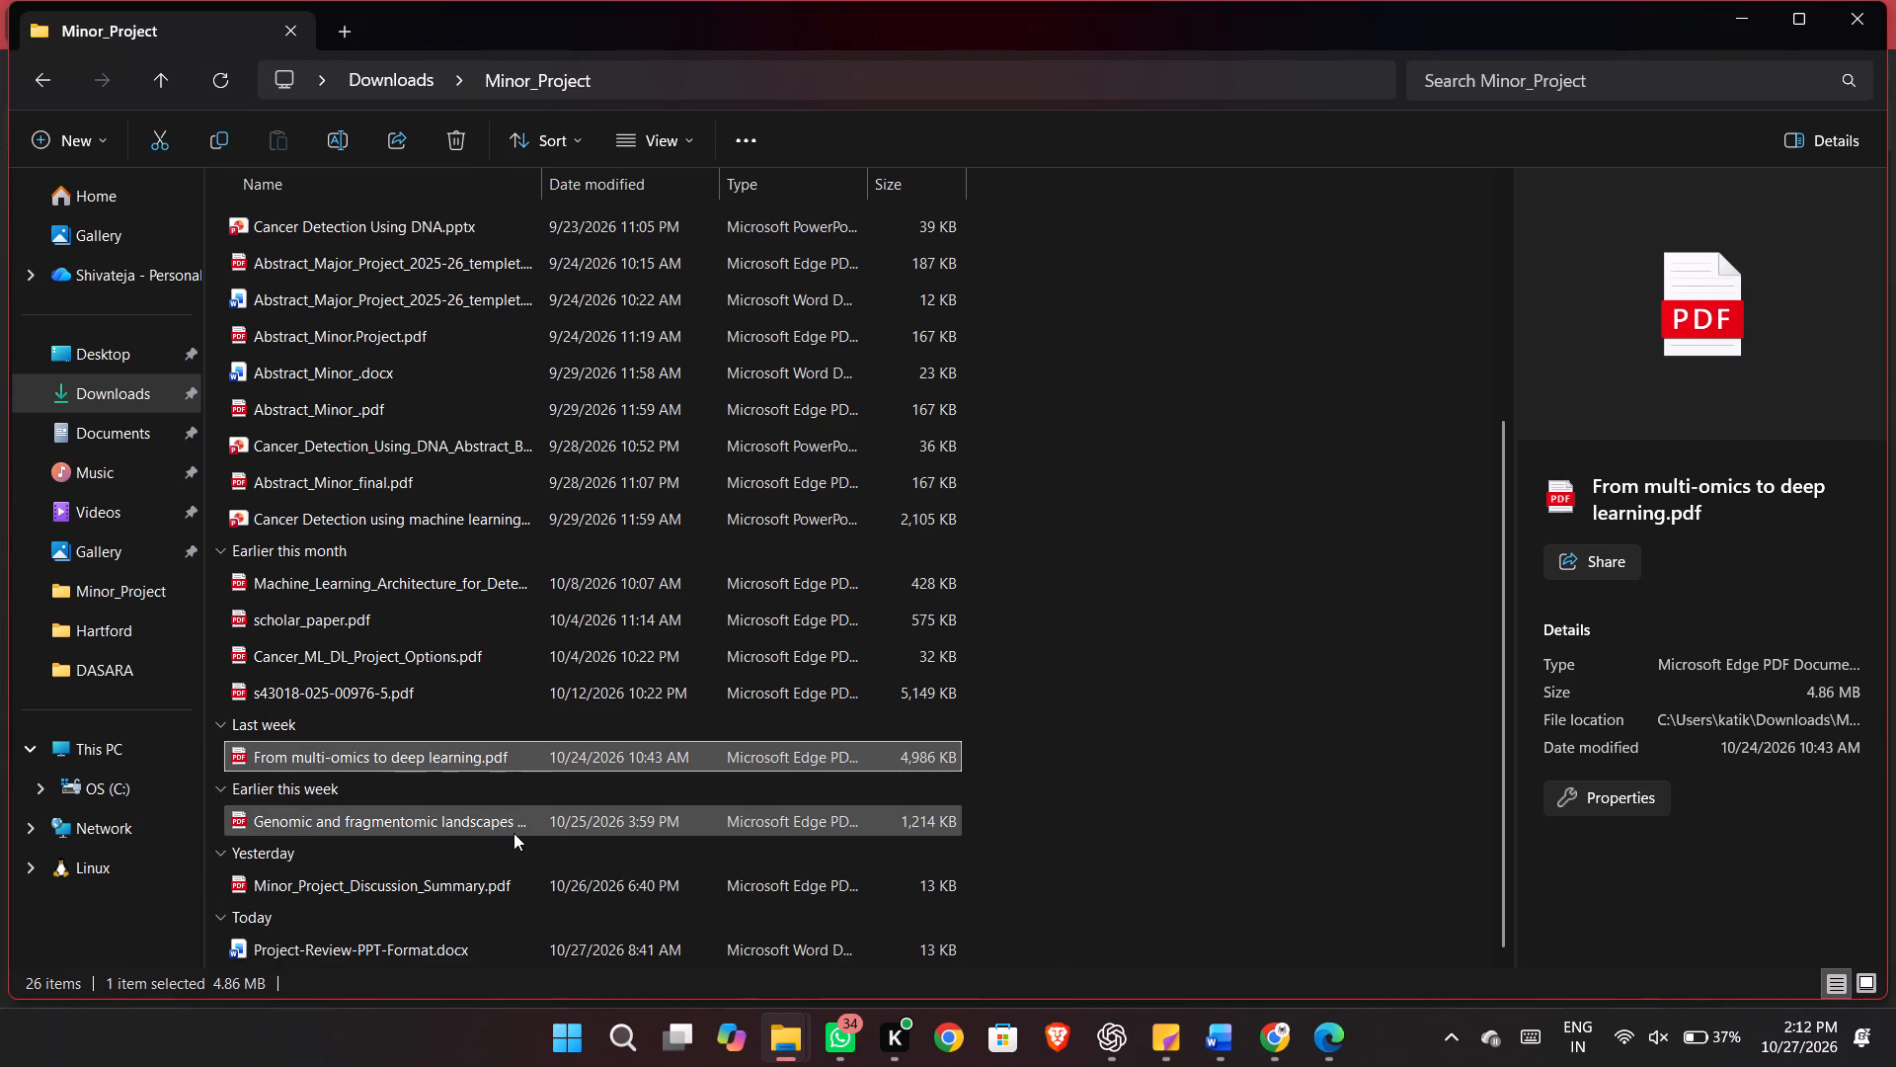
double_click(513, 833)
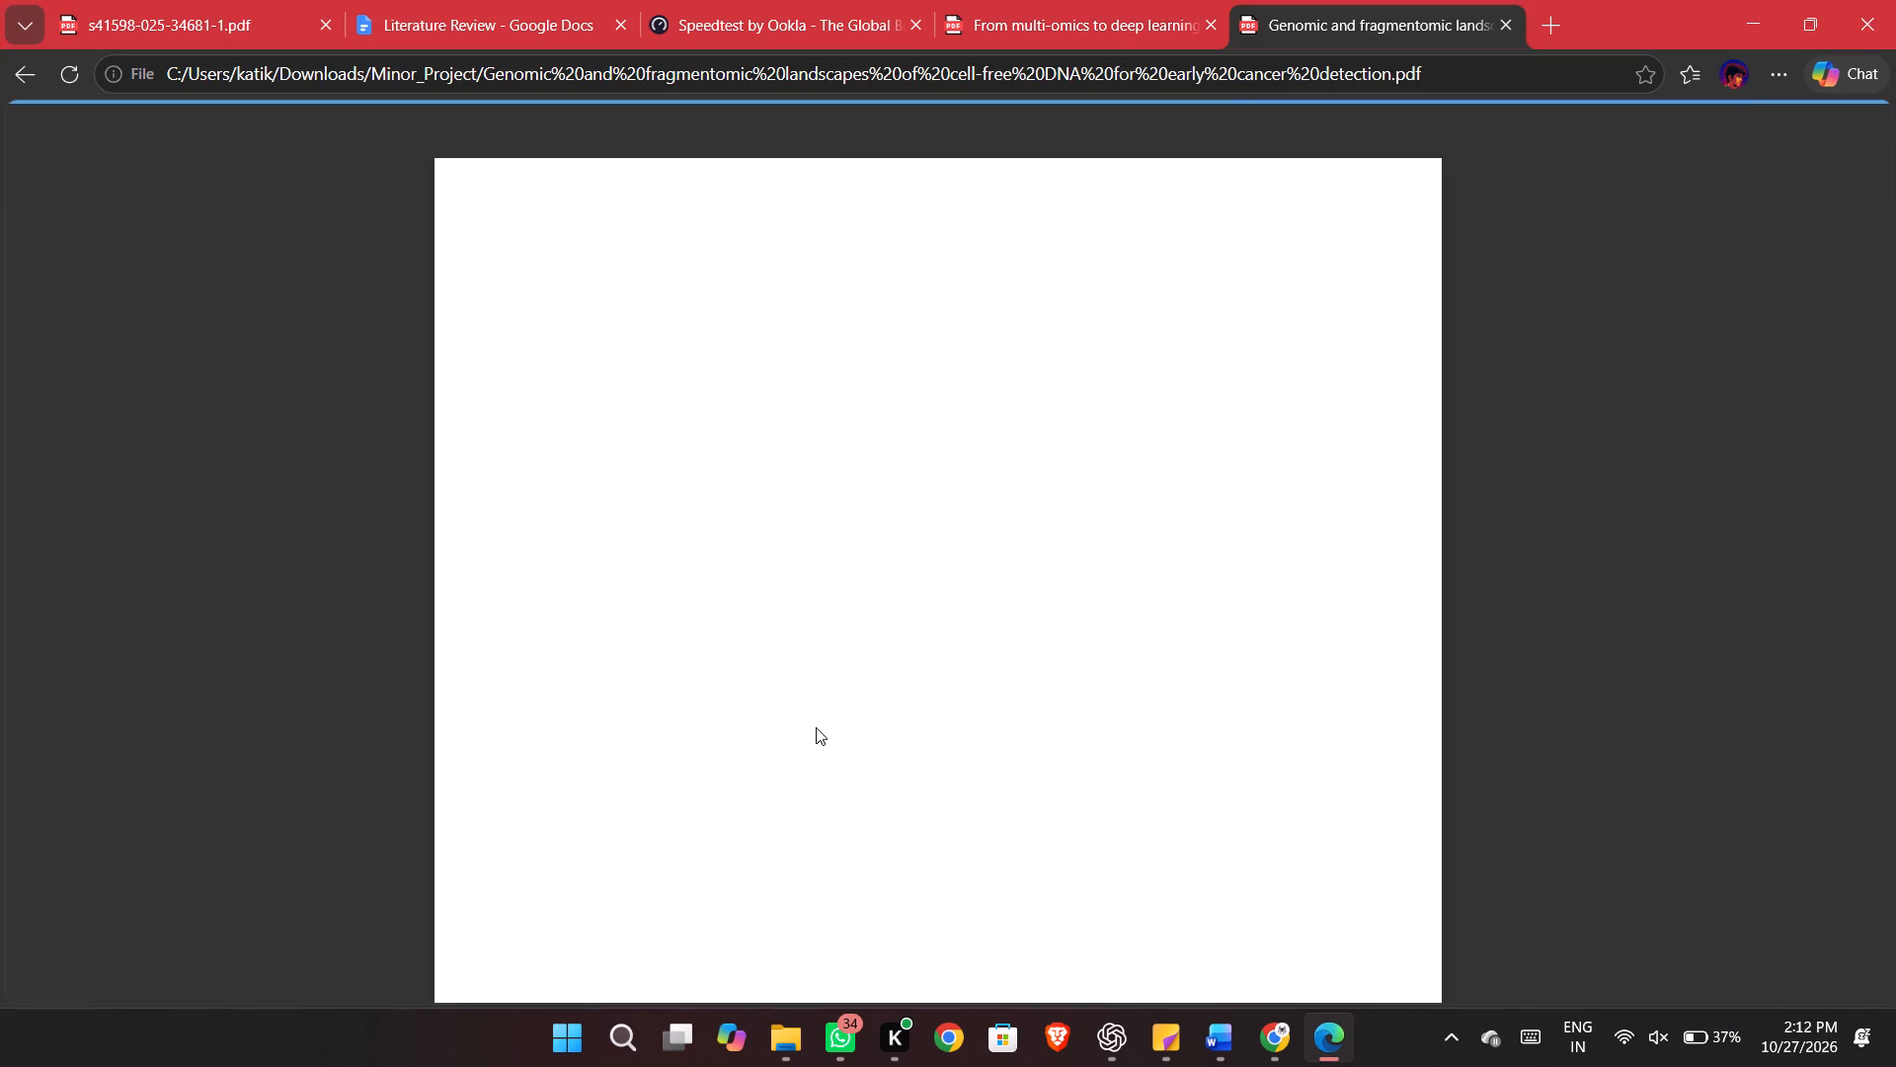
Skim the genomic and fragmentomic landscapes paper from its abstract through the cfDNA methylation and fragmentation sections to the references.
scroll(1066, 663, "down", 3)
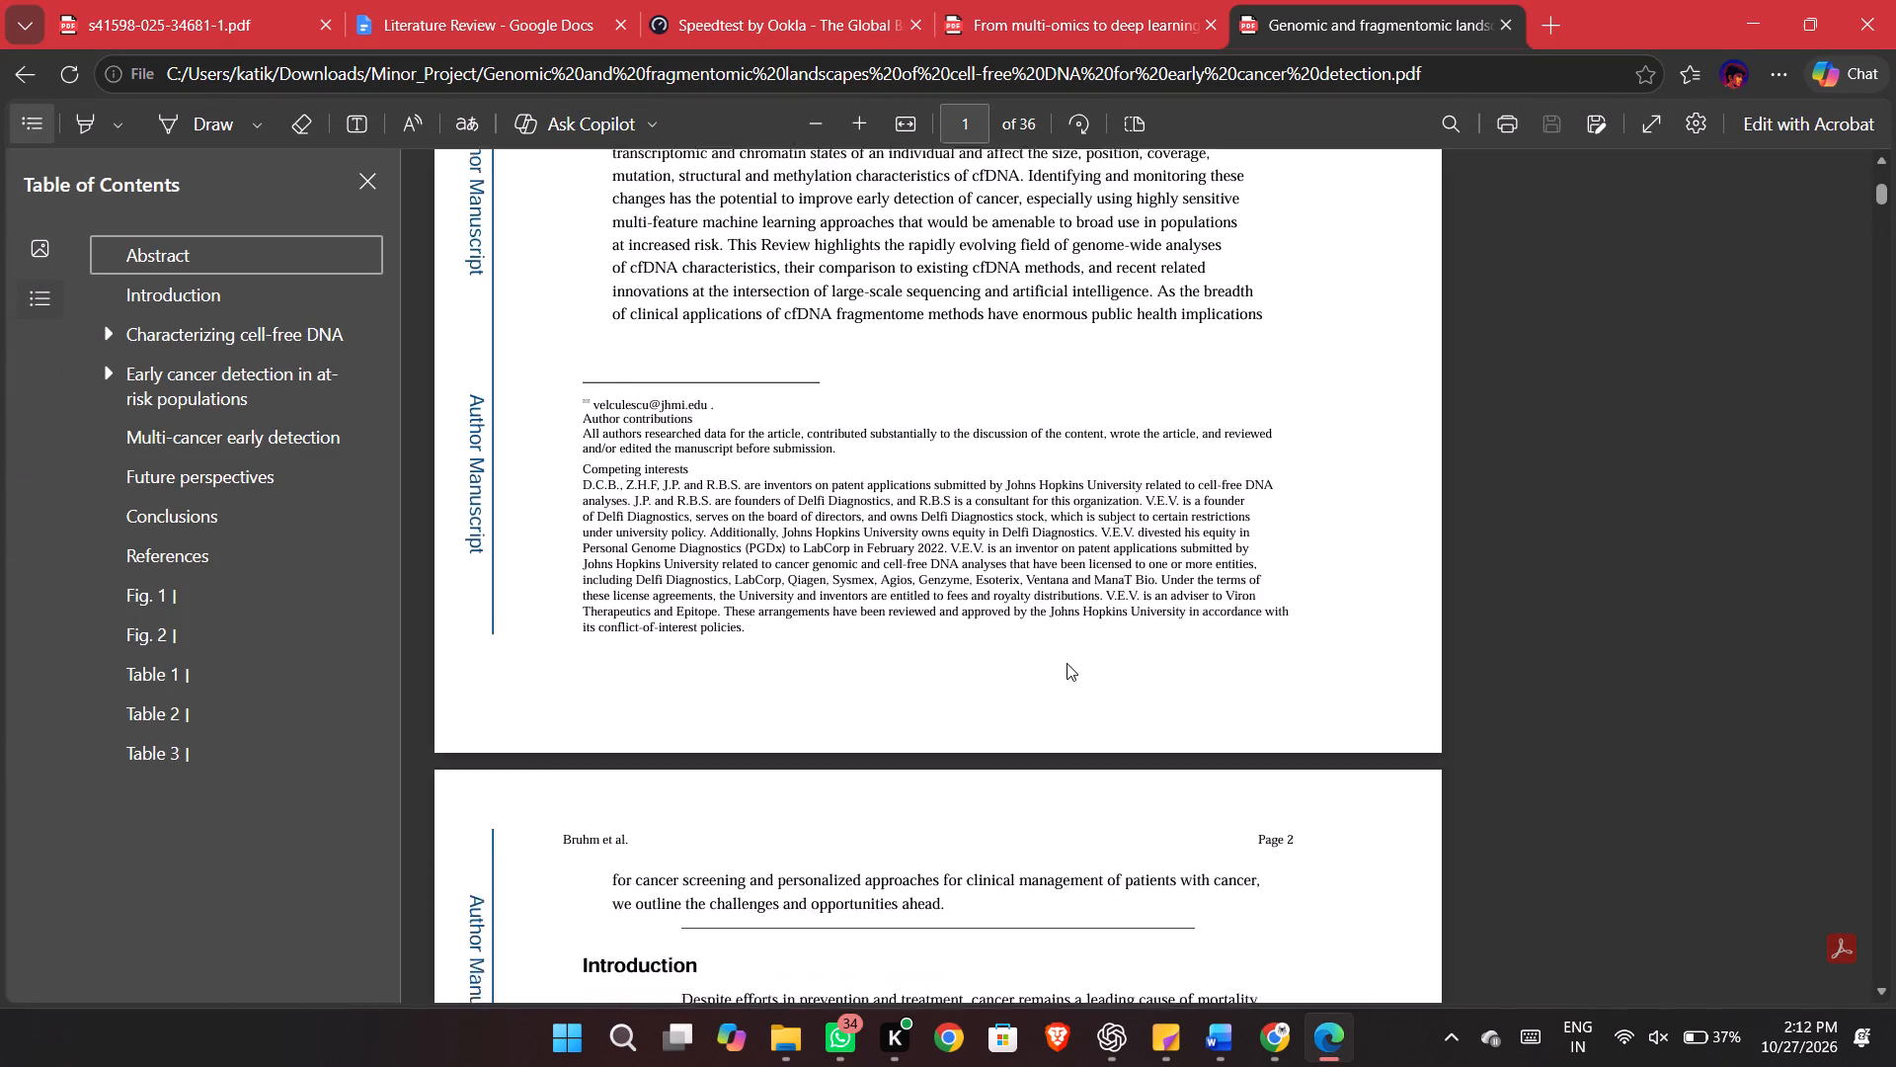
scroll(1066, 663, "down", 12)
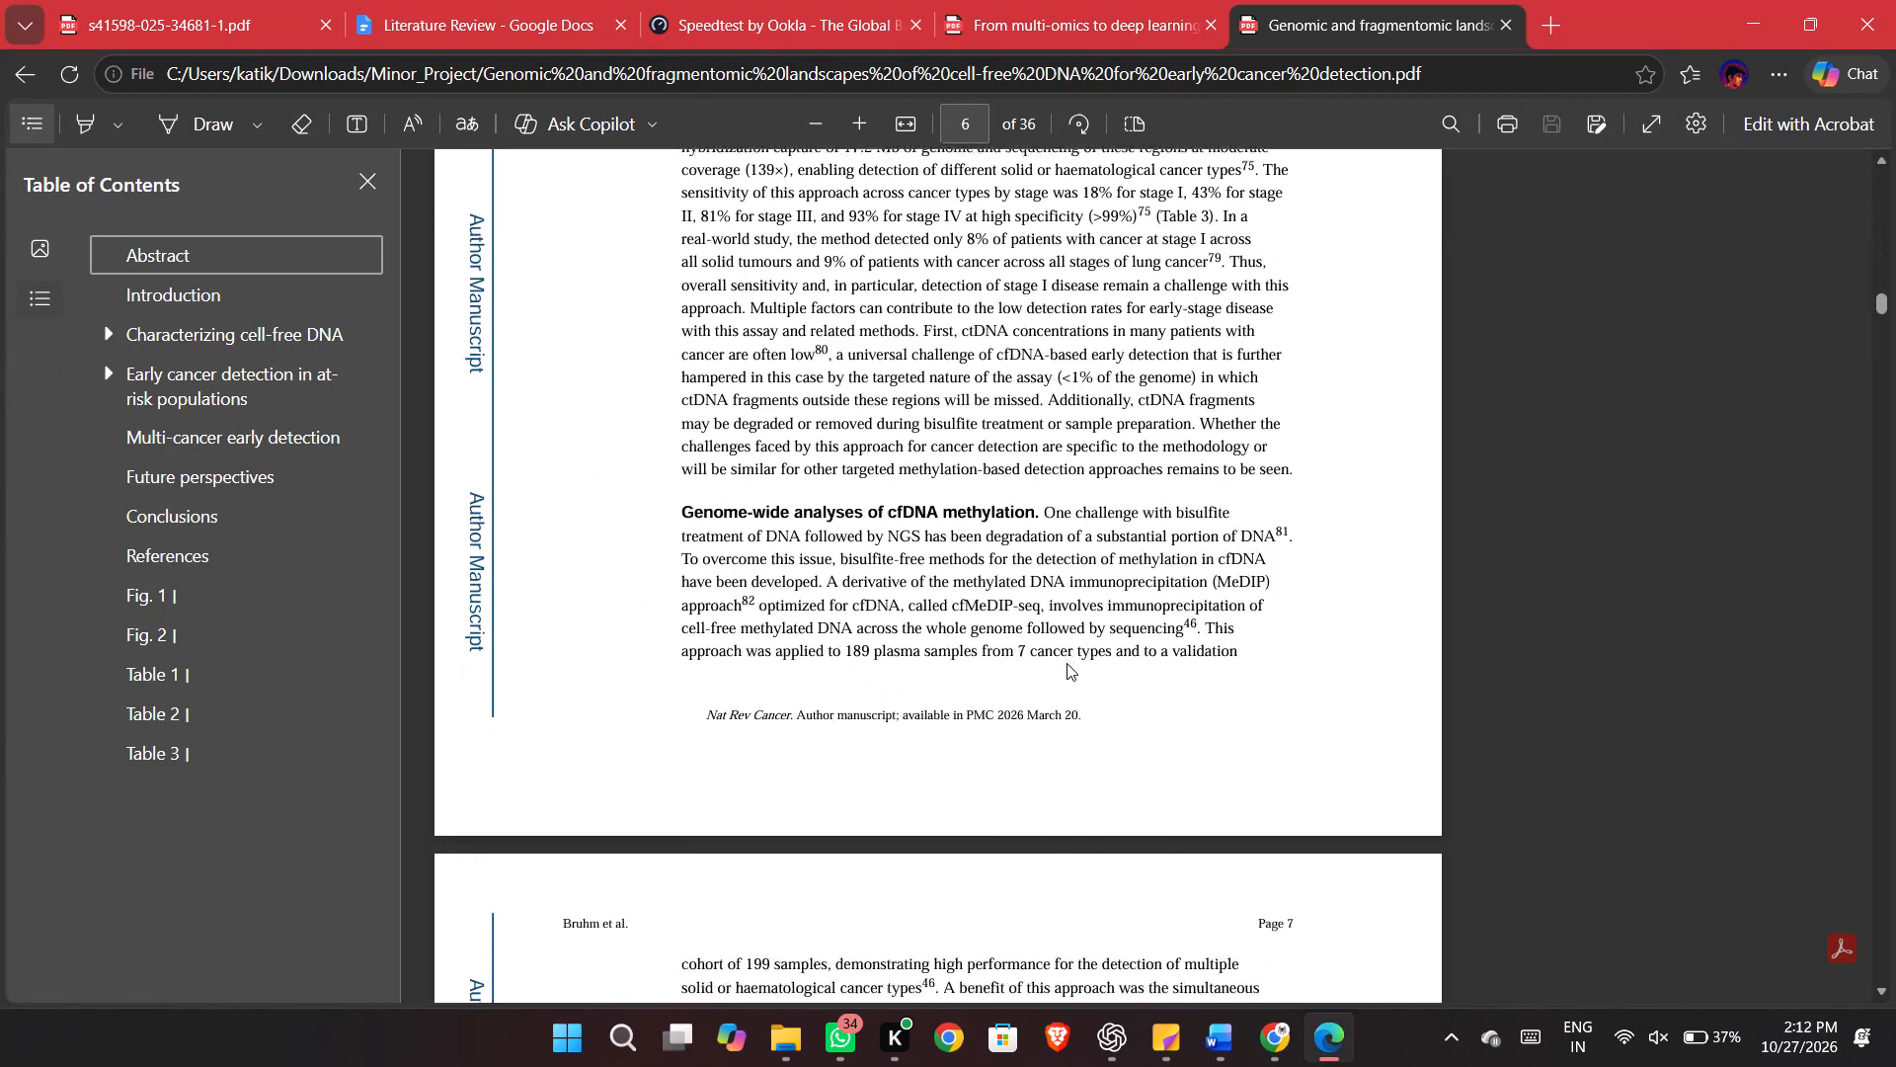
scroll(1066, 663, "down", 11)
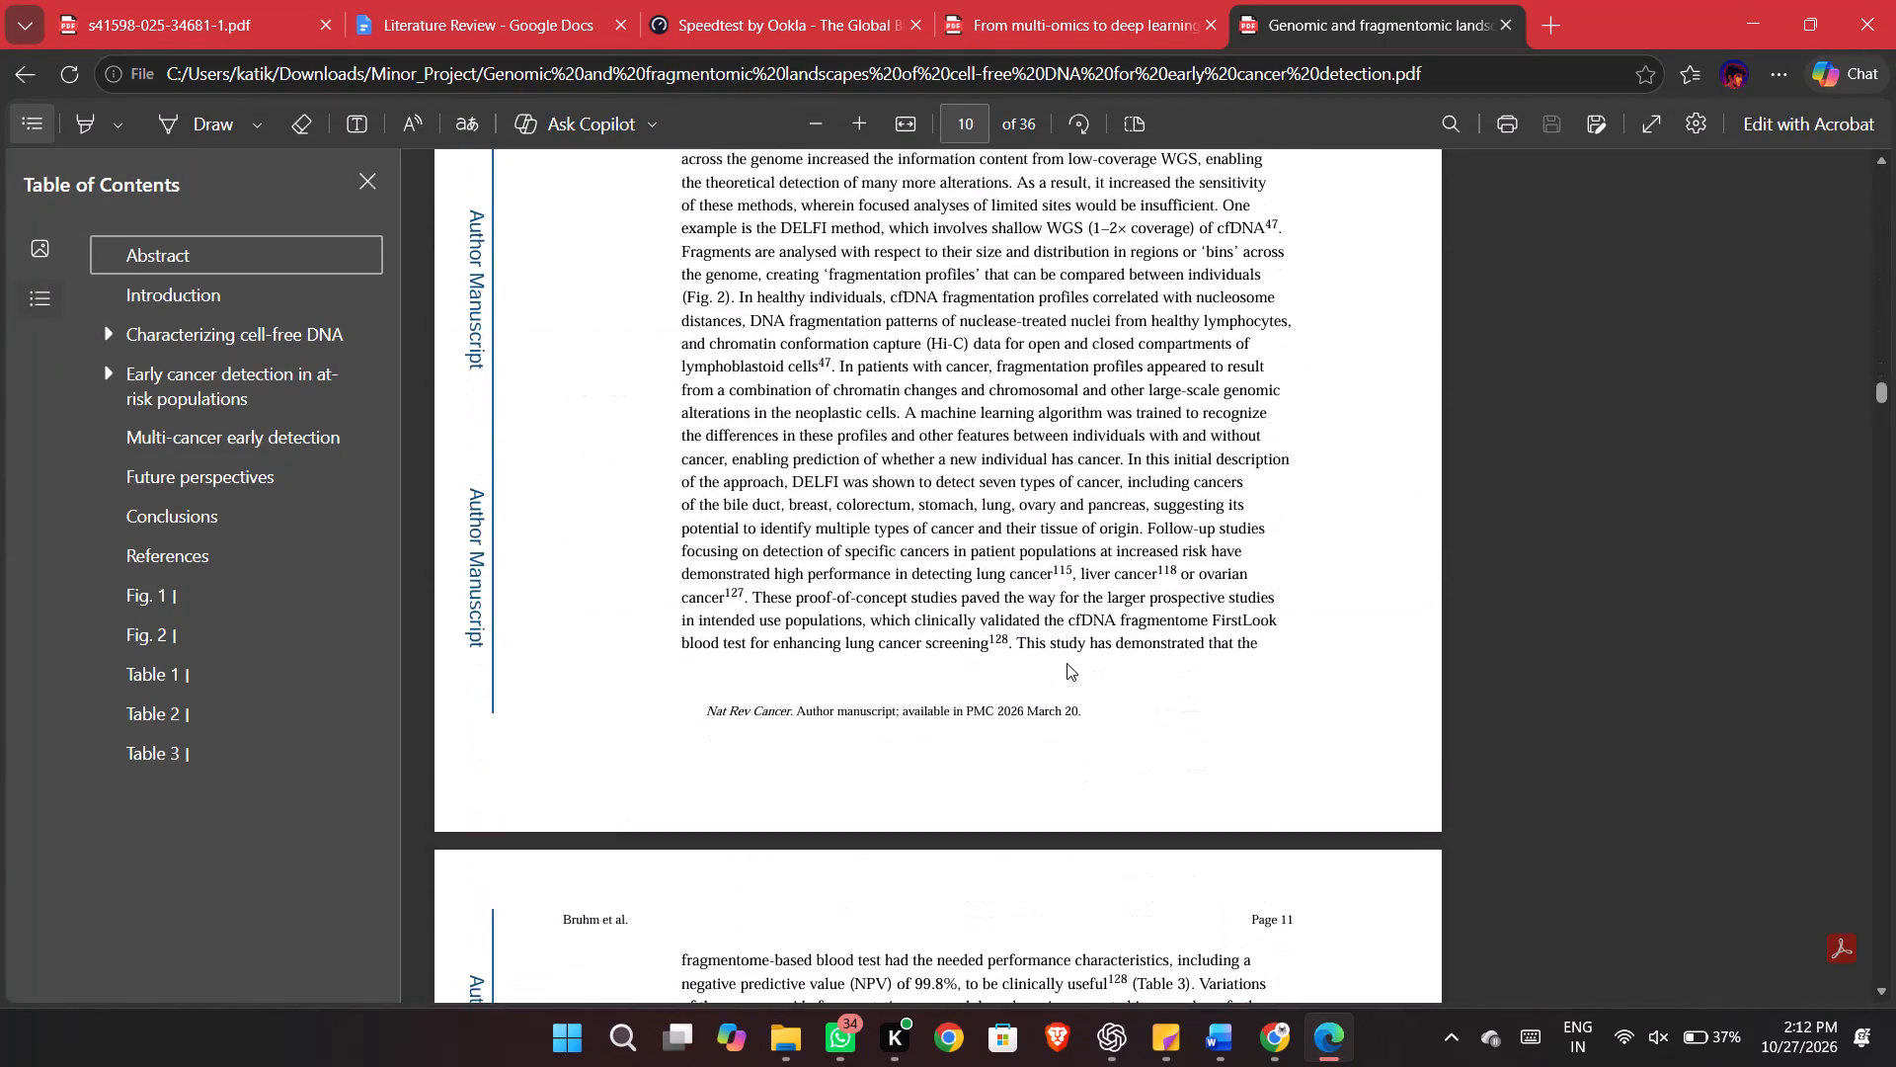
scroll(1066, 663, "down", 3)
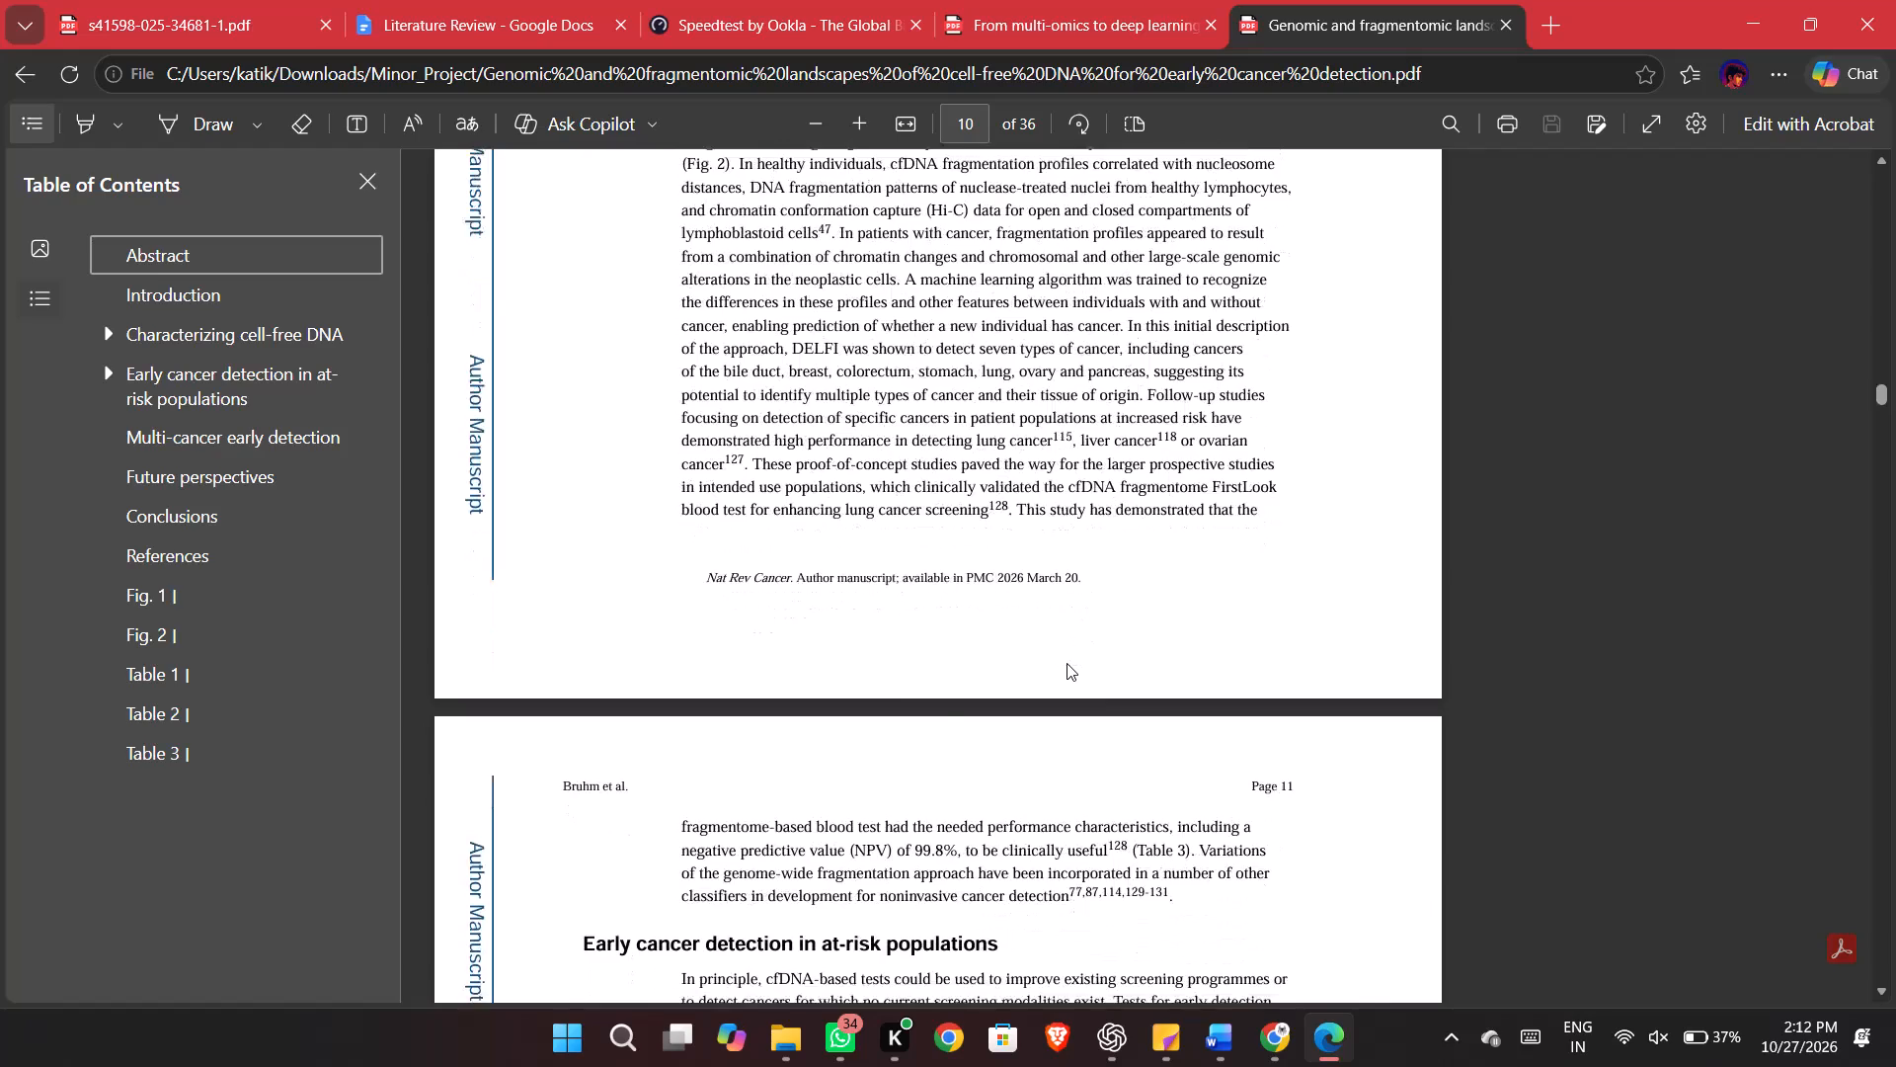
scroll(1066, 663, "down", 12)
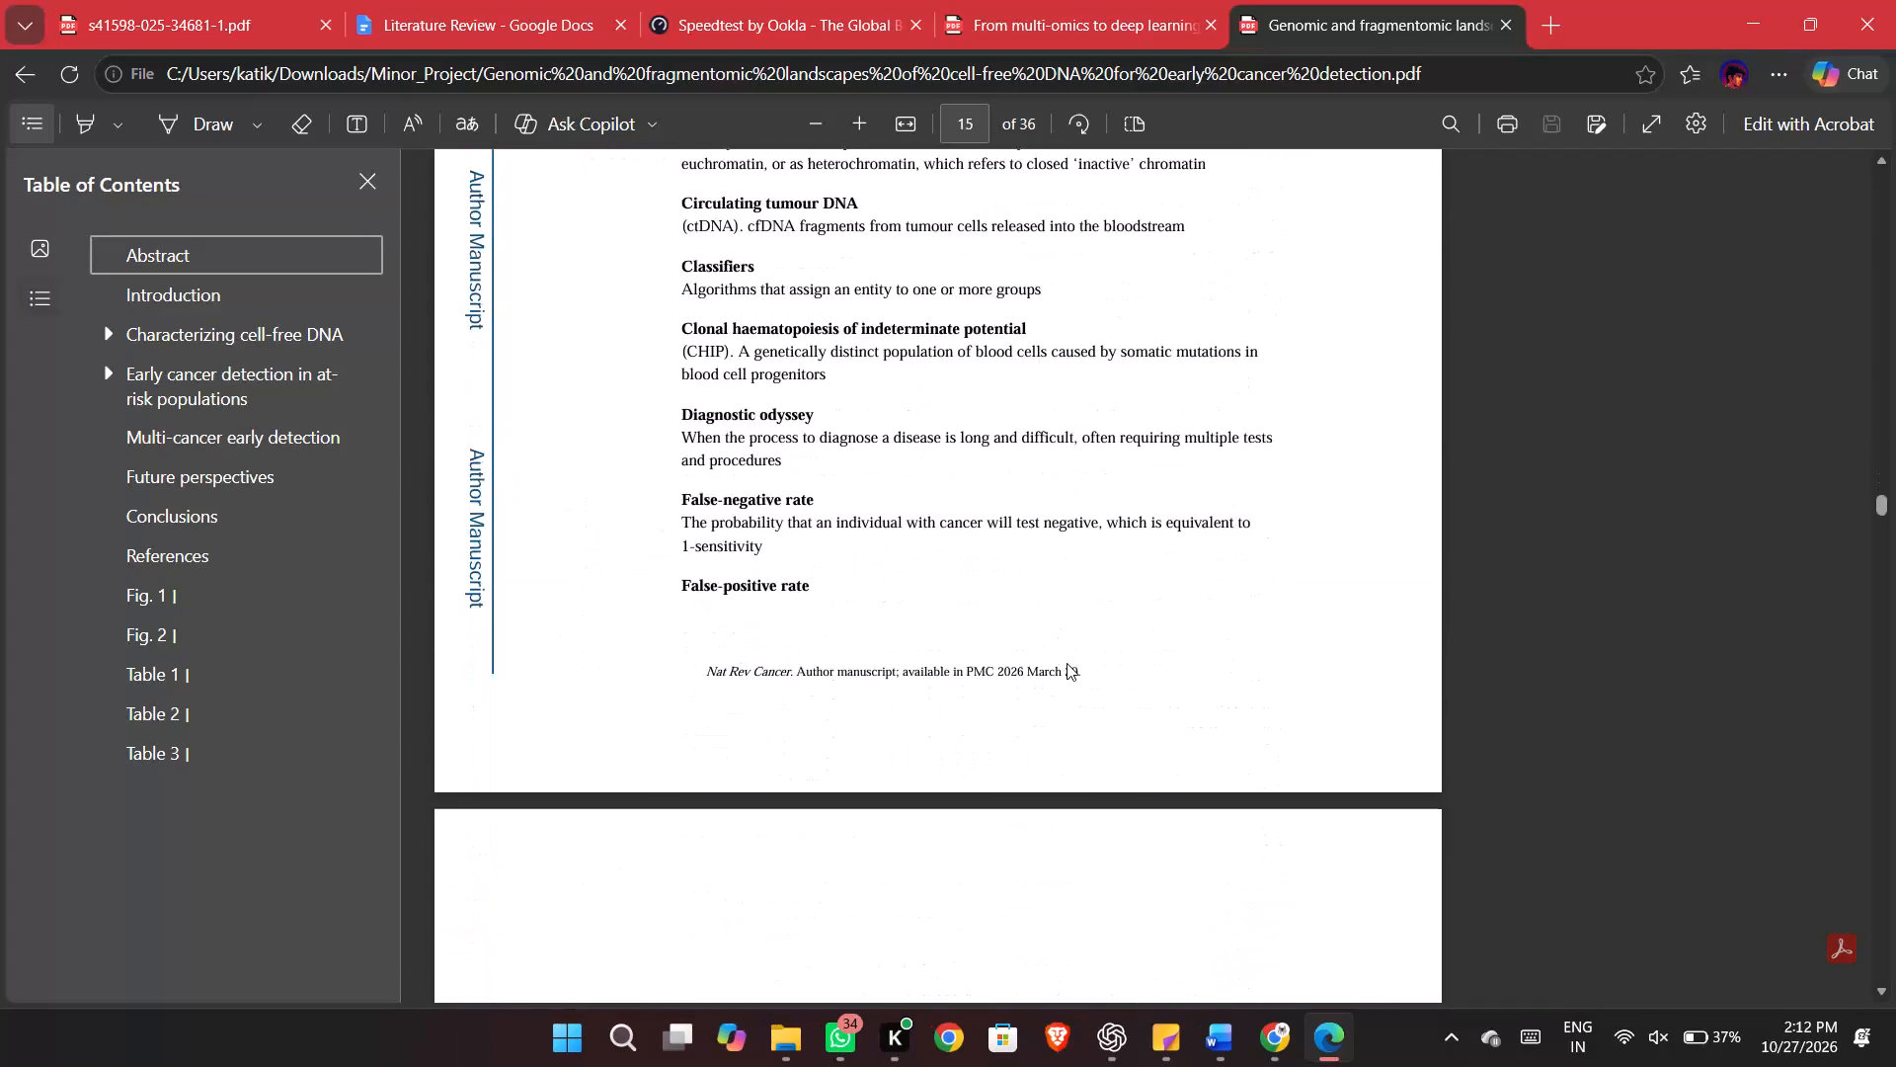
scroll(1066, 663, "down", 11)
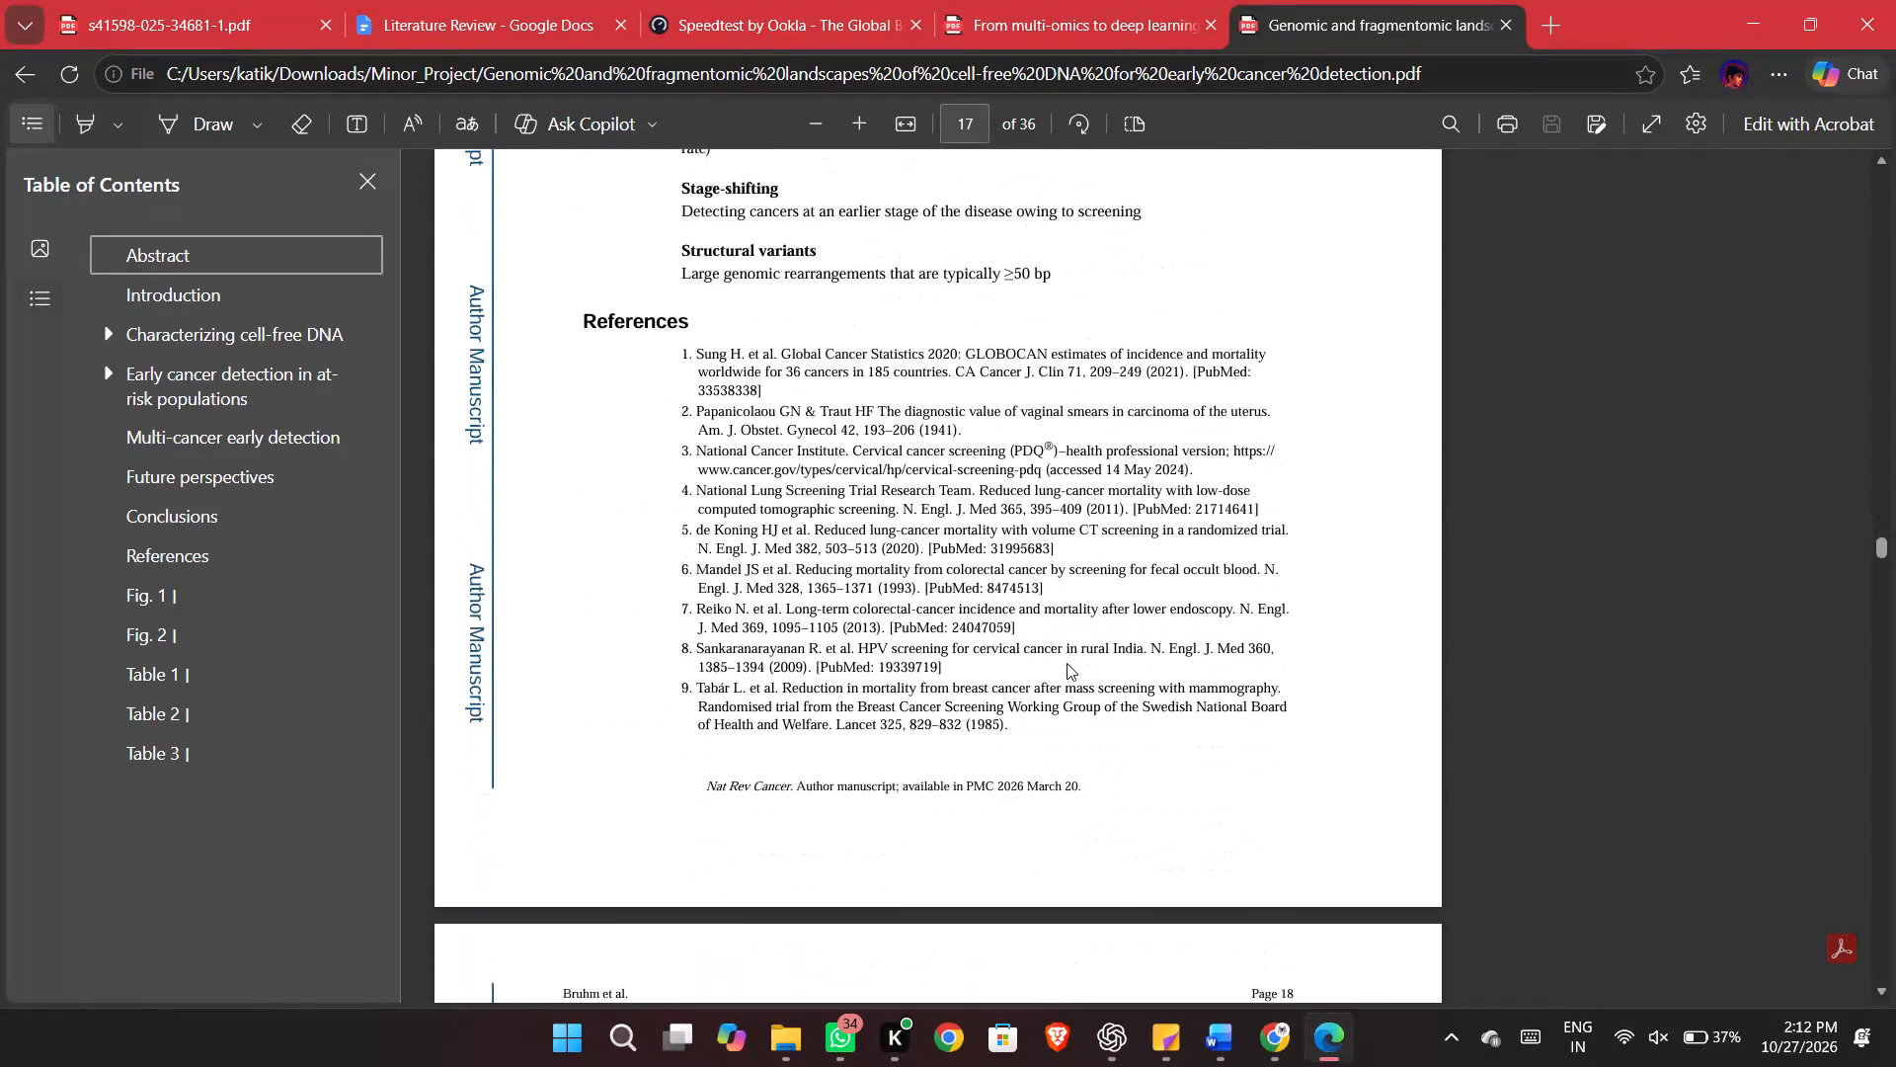
scroll(1066, 663, "down", 4)
Open Minor_Project_Discussion_Summary.pdf from the Minor_Project folder and look at its recommended next steps on the last page.
key("alt+Tab")
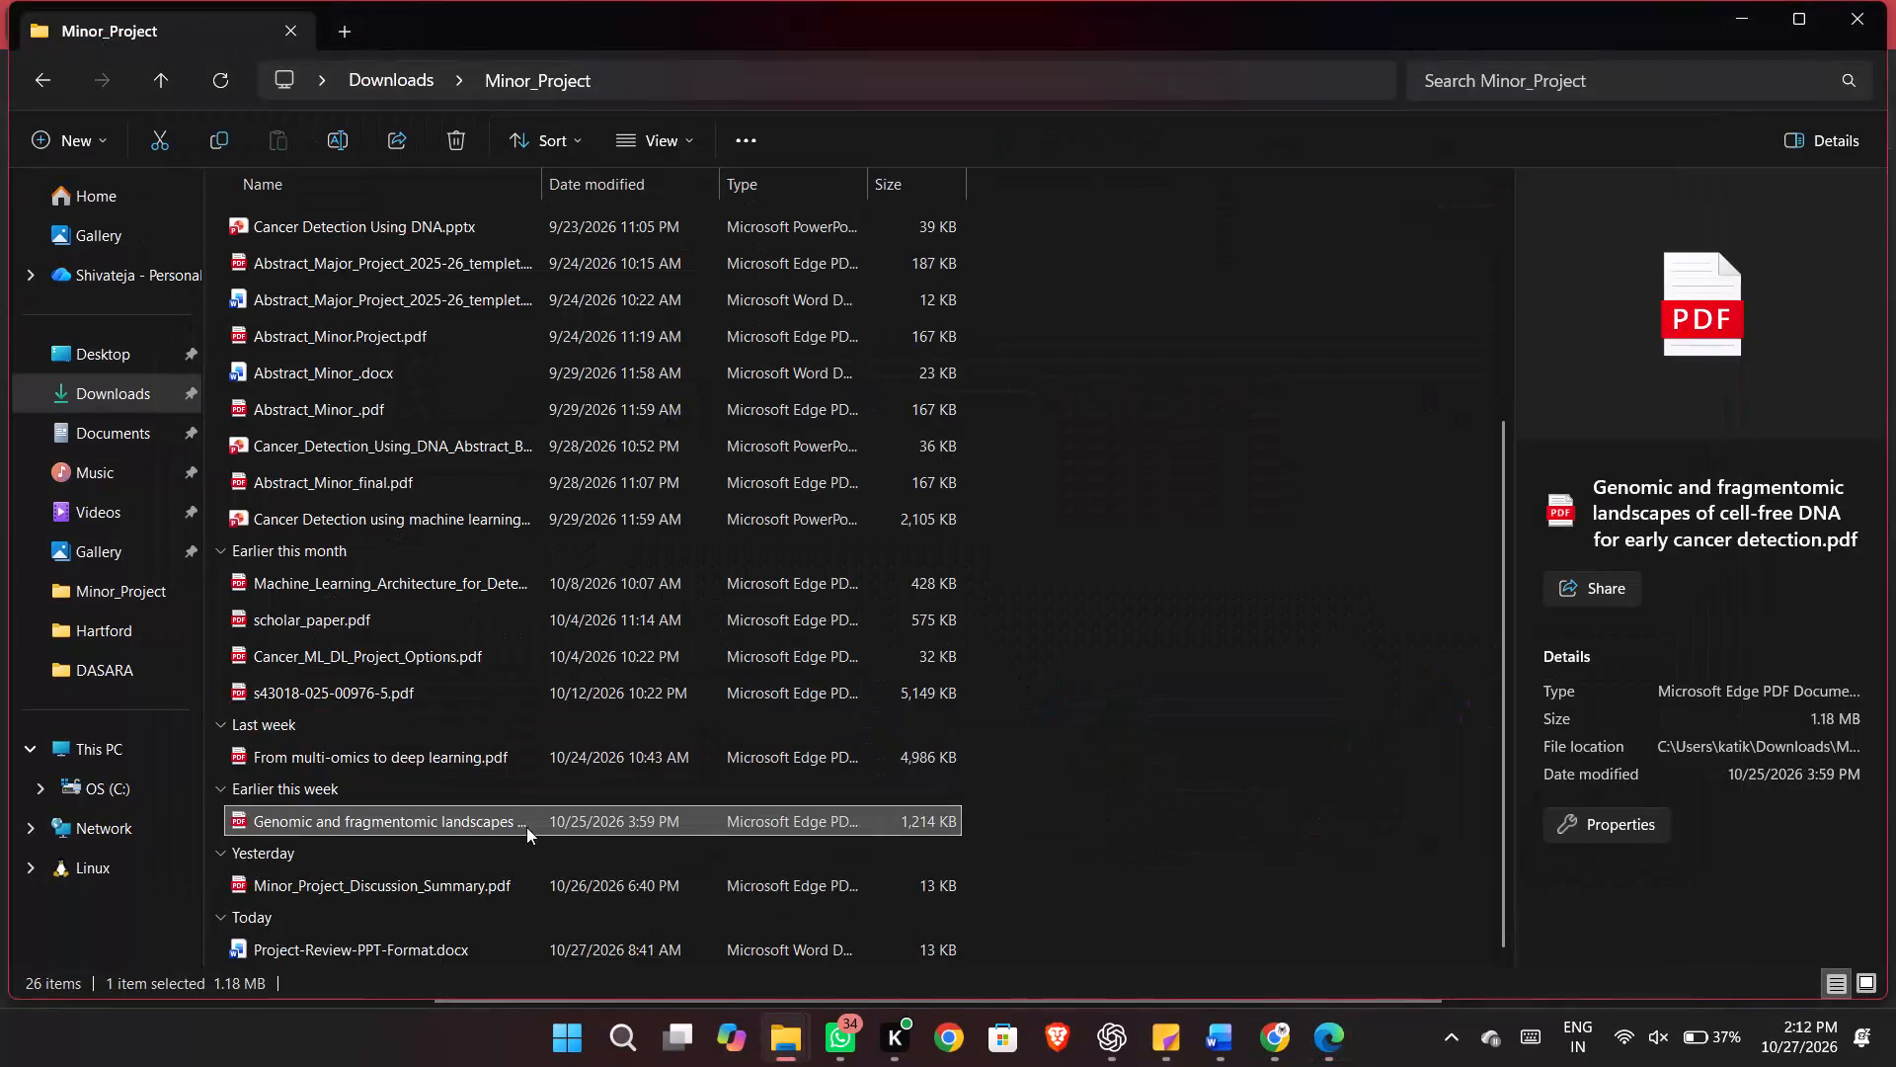
double_click(376, 884)
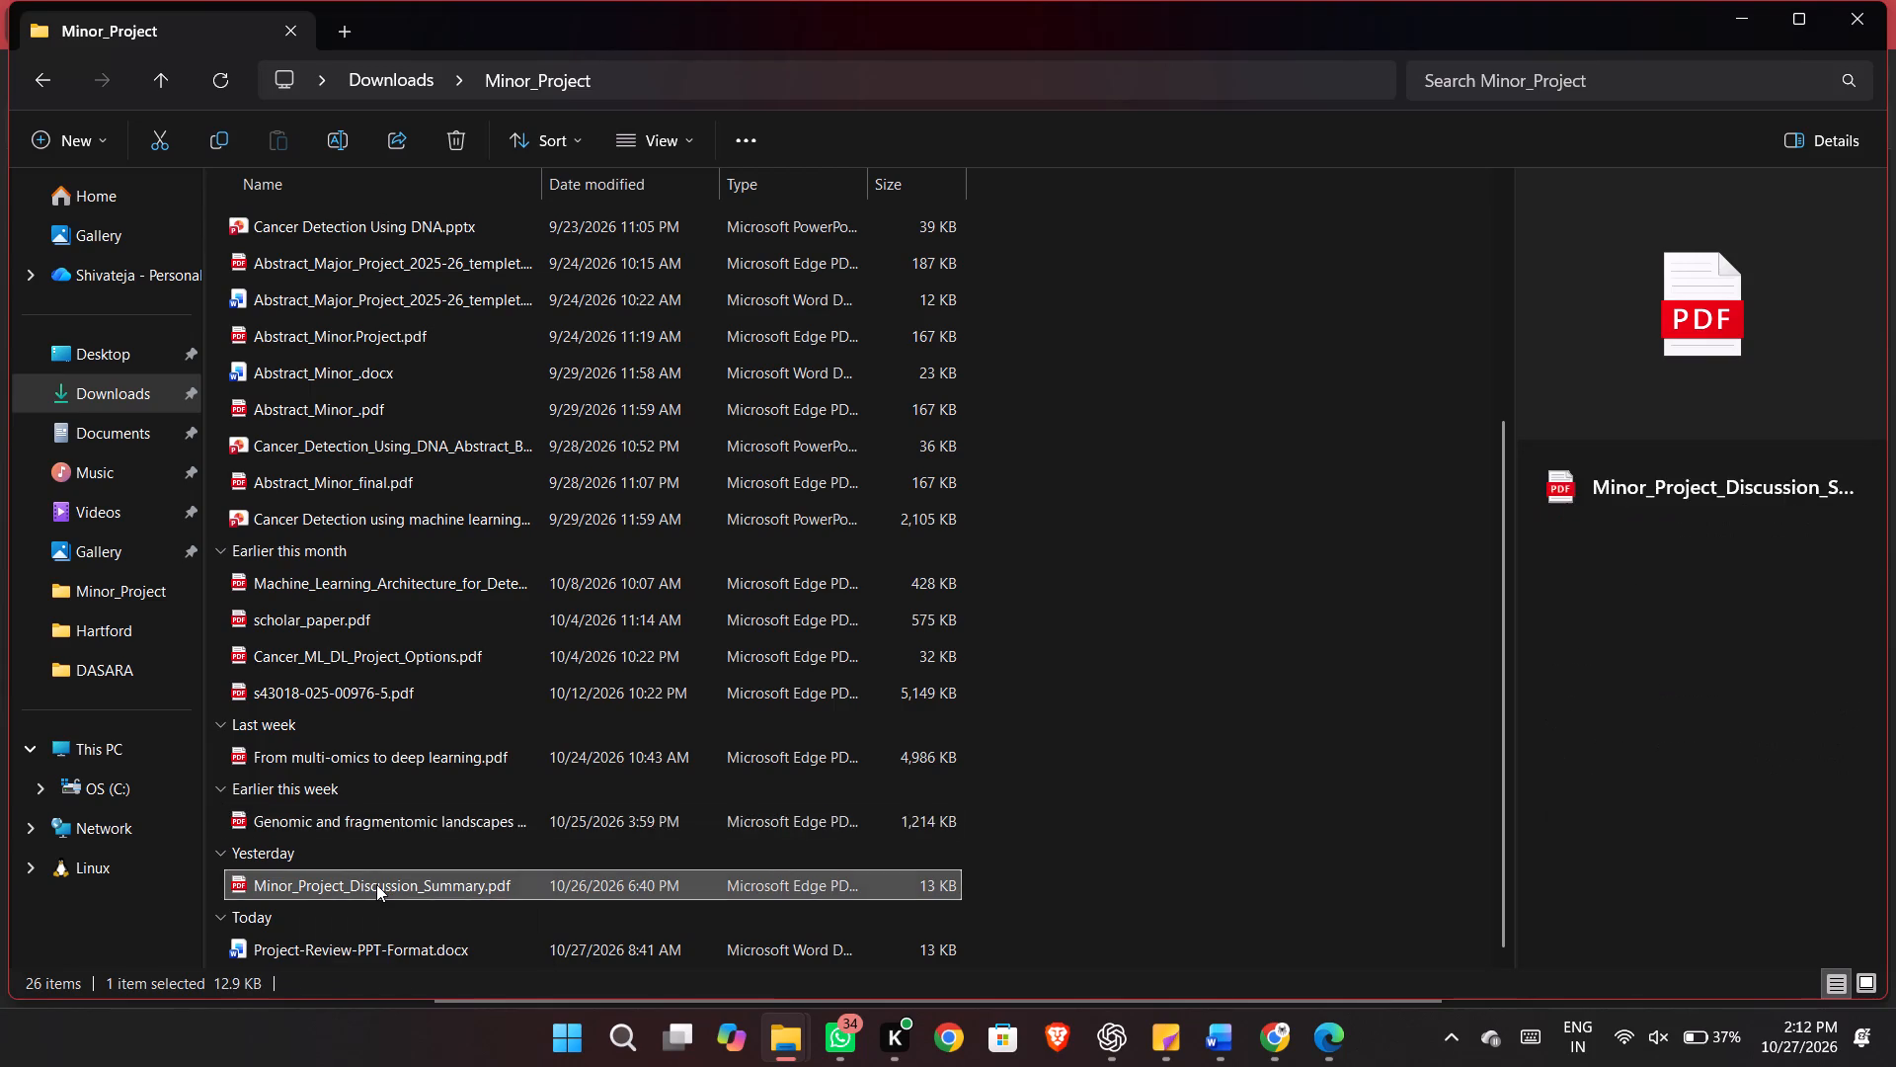
scroll(1110, 600, "down", 1)
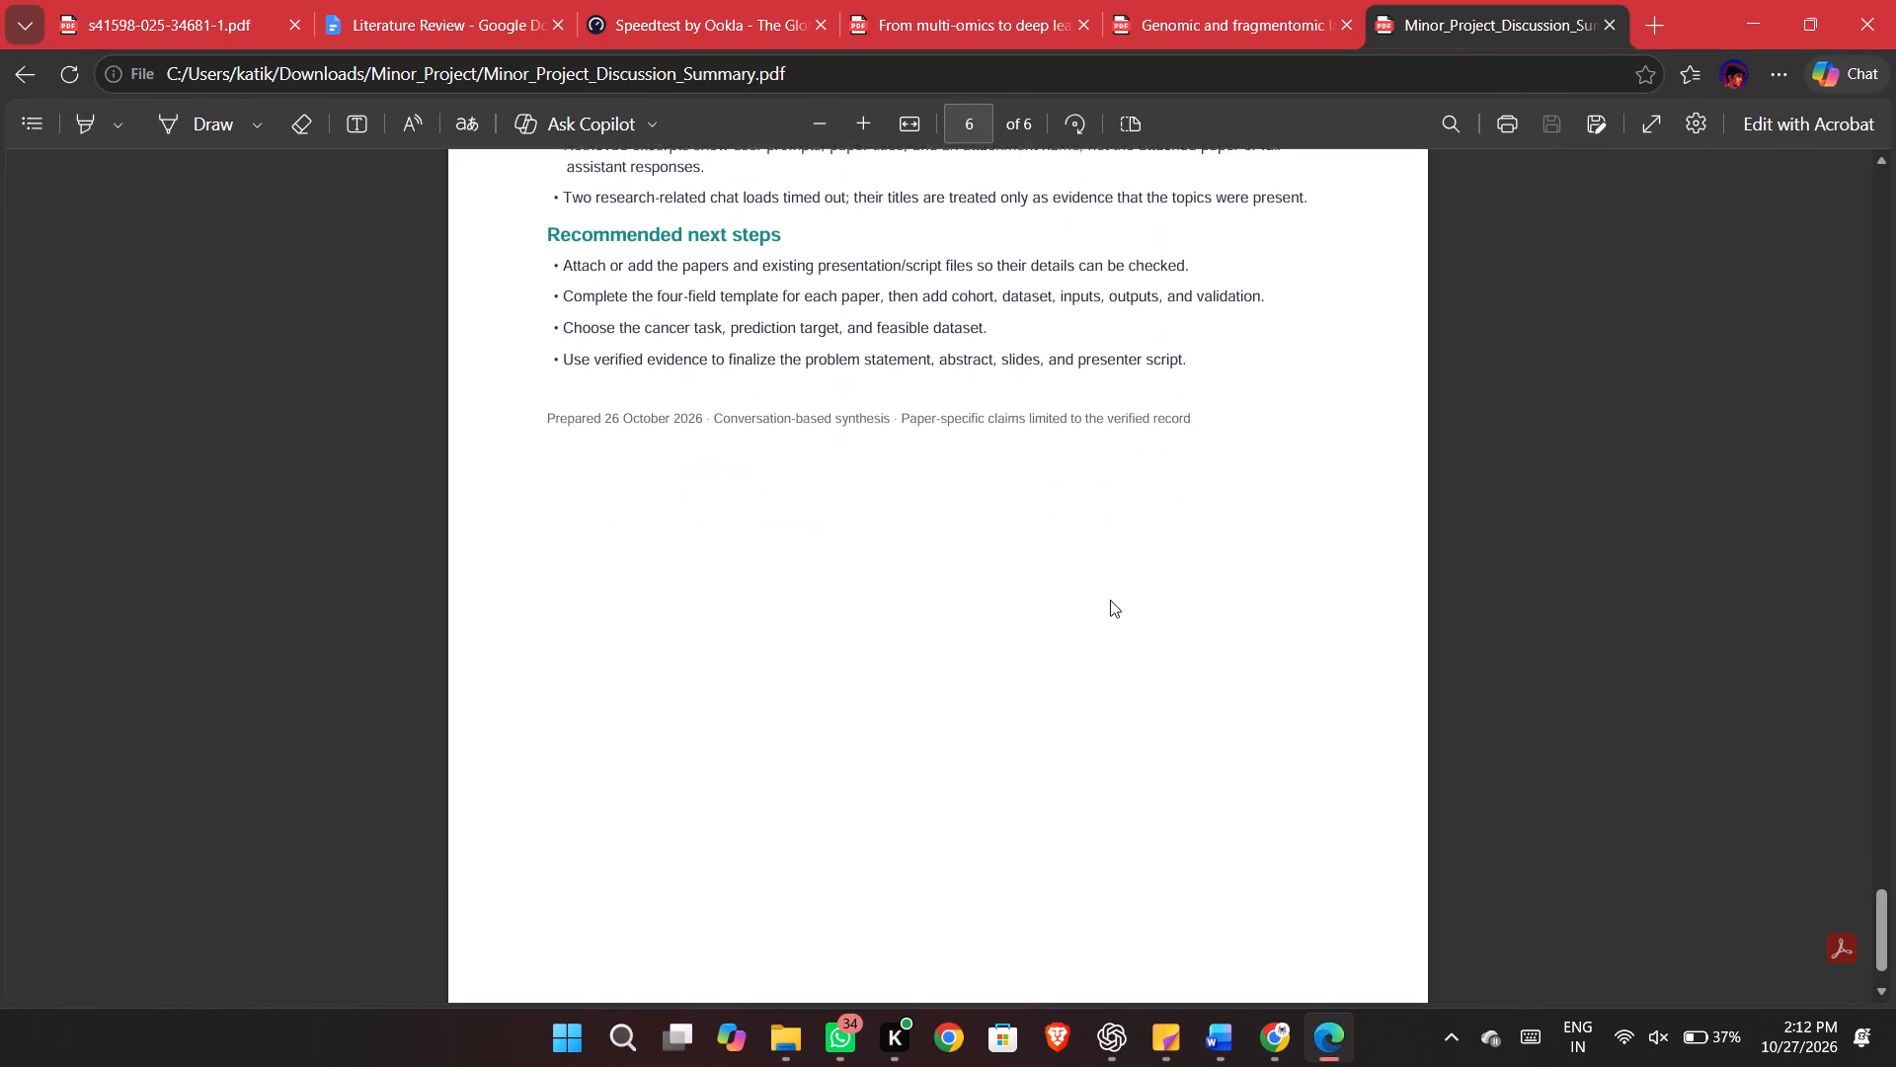
Return to the genomic and fragmentomic landscapes paper and look back through it to the title and abstract.
left_click(1248, 0)
scroll(982, 540, "up", 5)
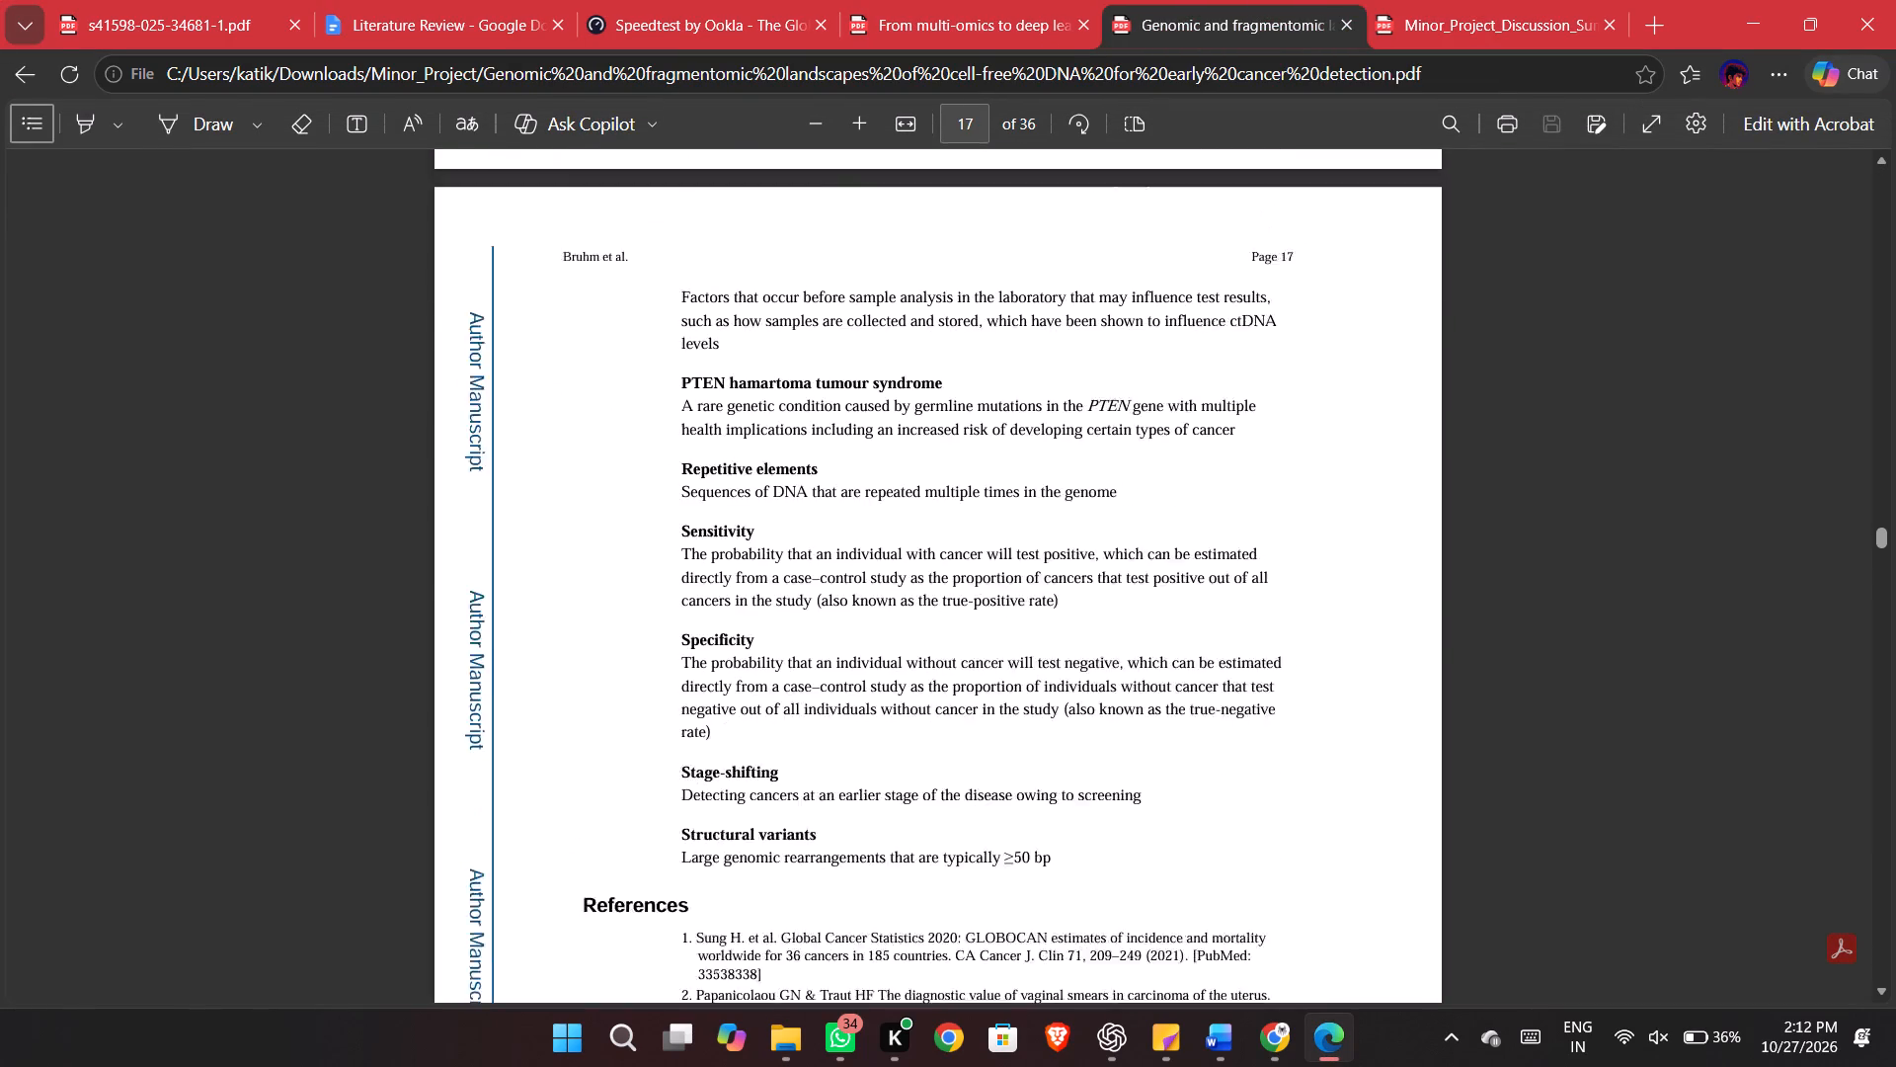
scroll(982, 540, "up", 15)
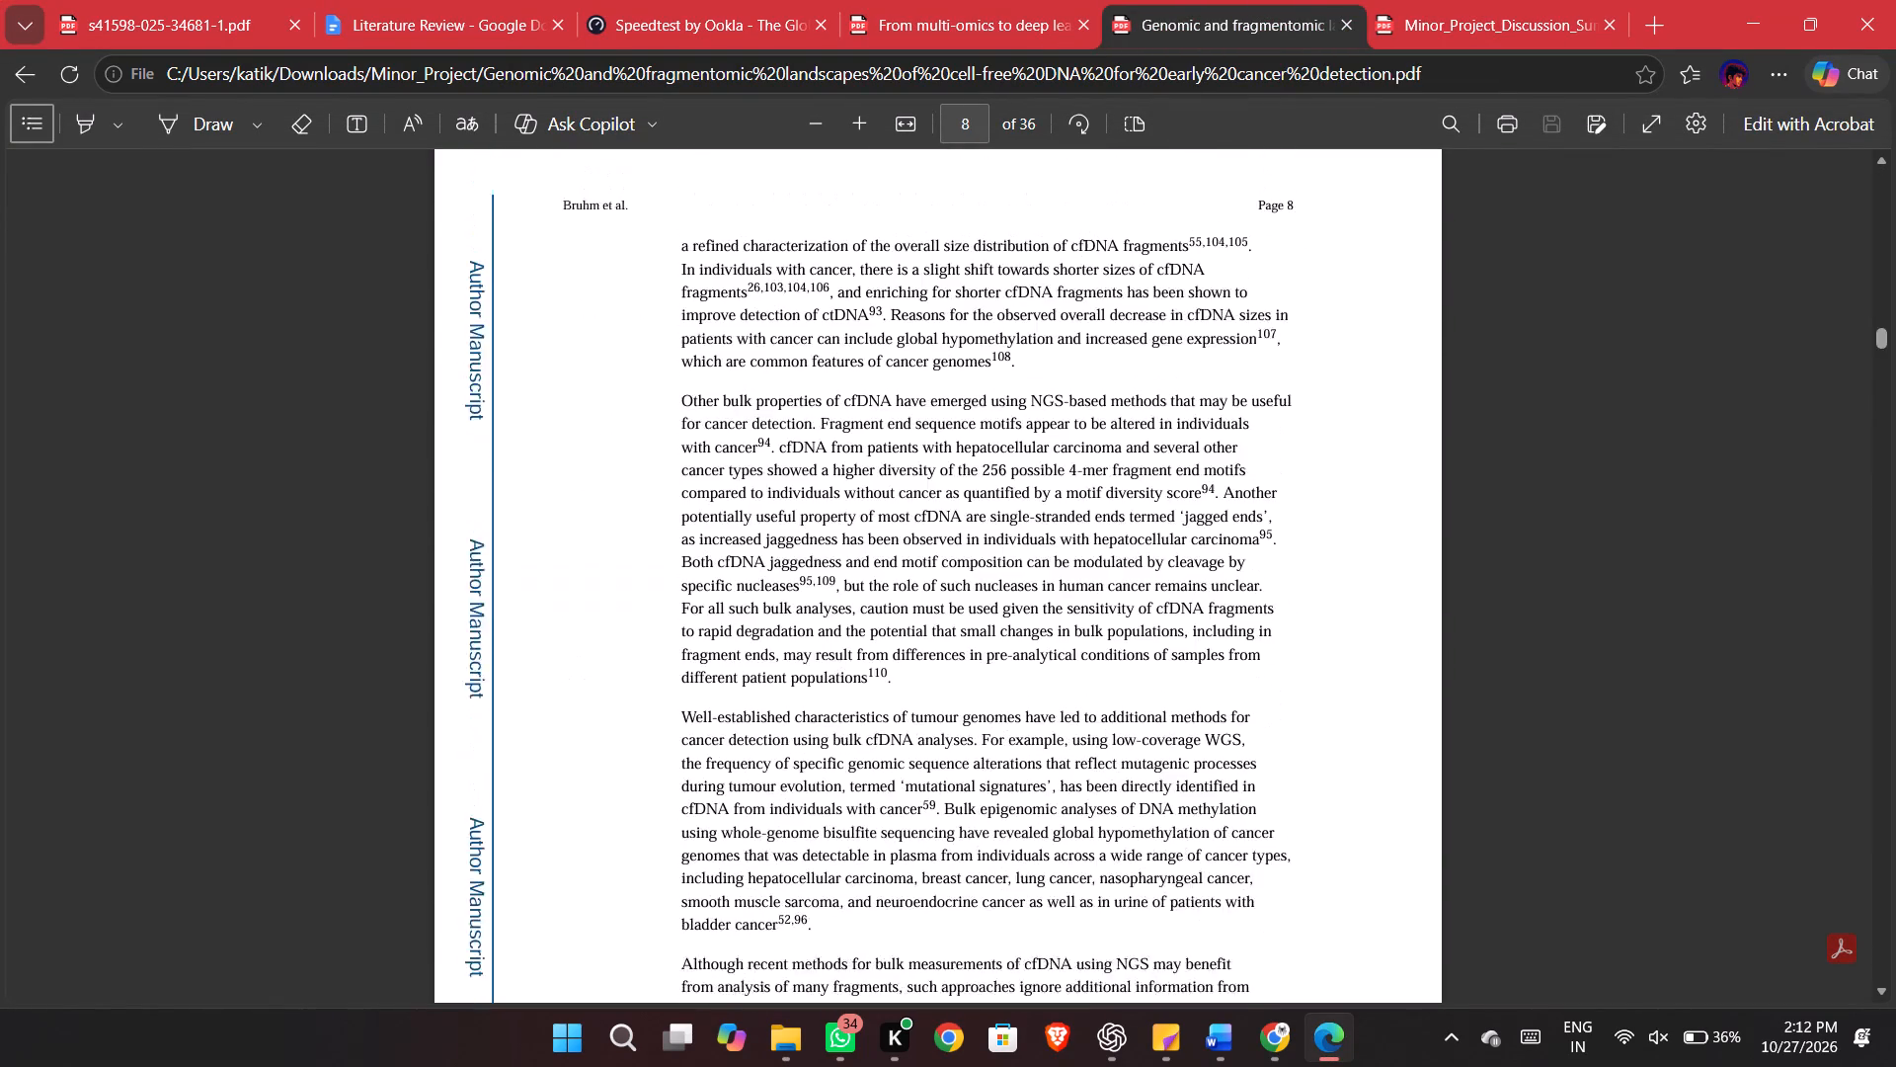
scroll(982, 540, "up", 10)
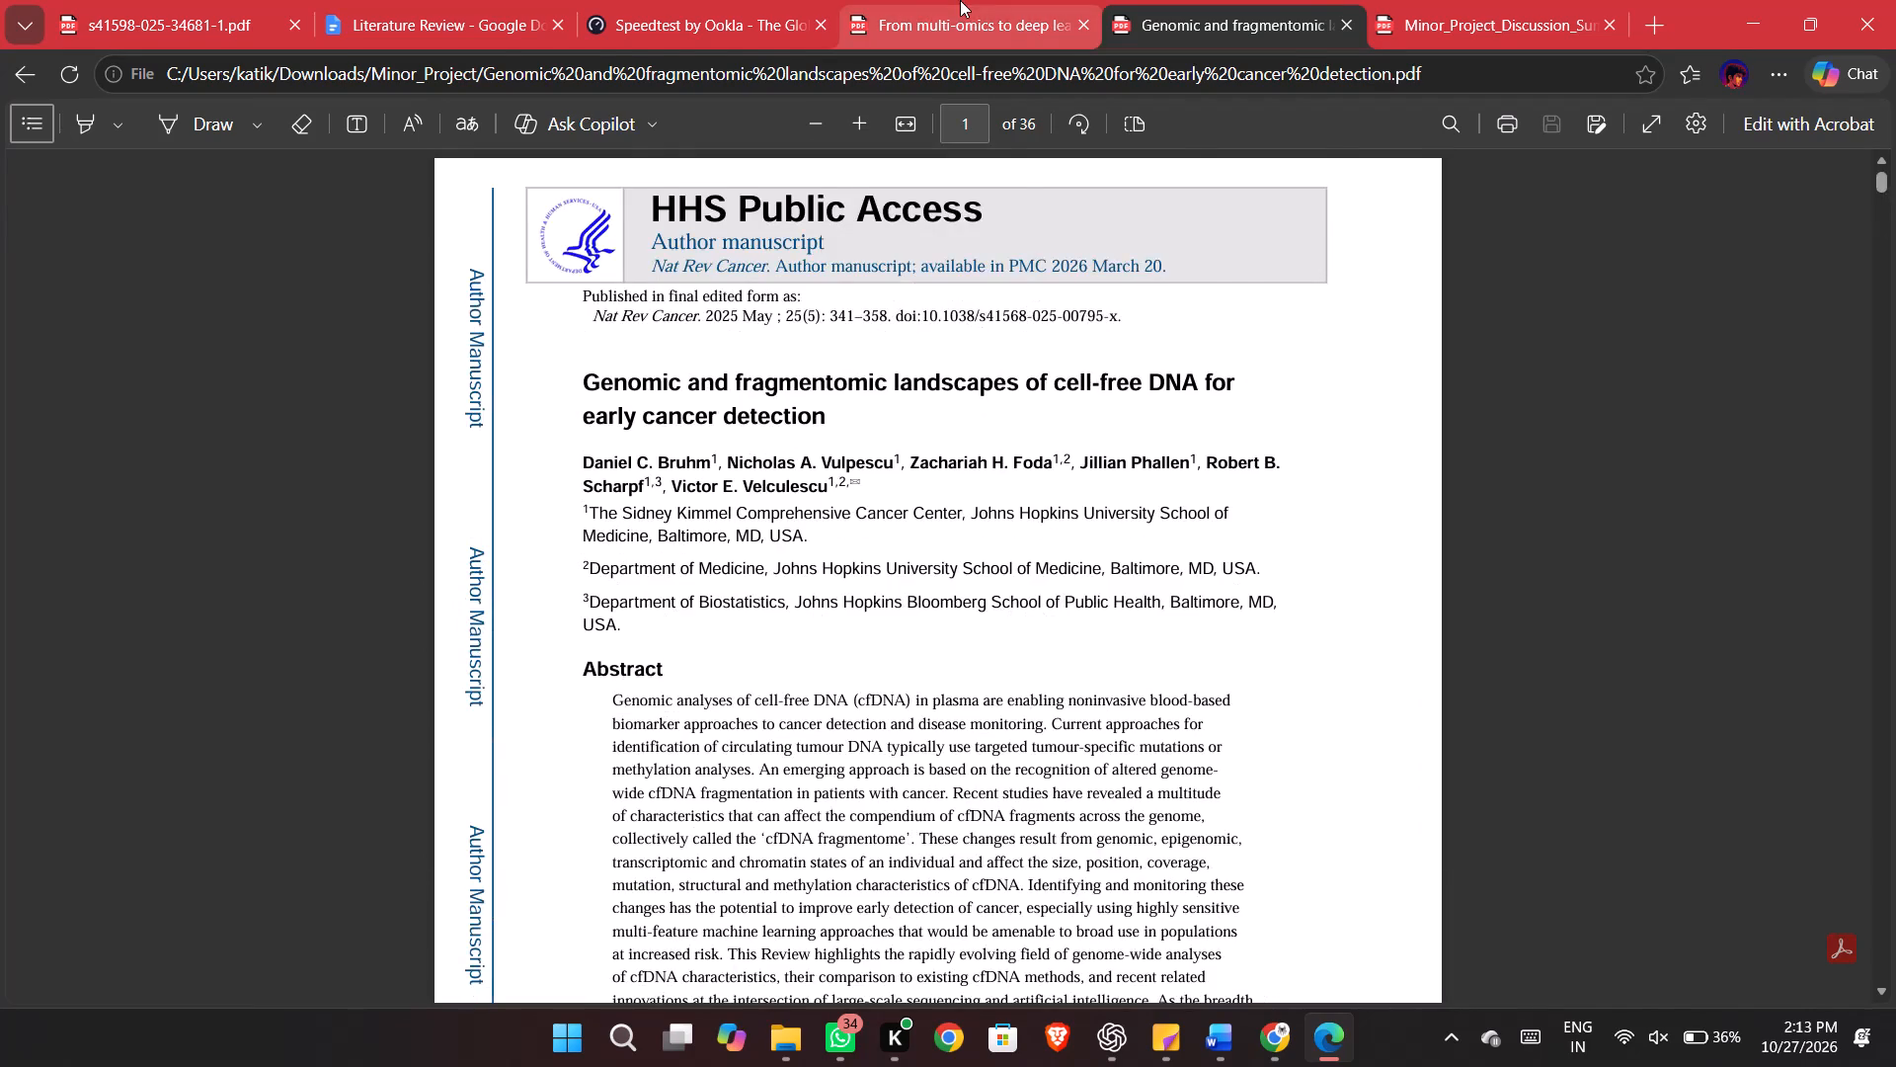
Switch back to the "From multi-omics to deep learning" paper and search it for "biomarker".
left_click(960, 0)
scroll(937, 448, "up", 20)
scroll(937, 448, "up", 3)
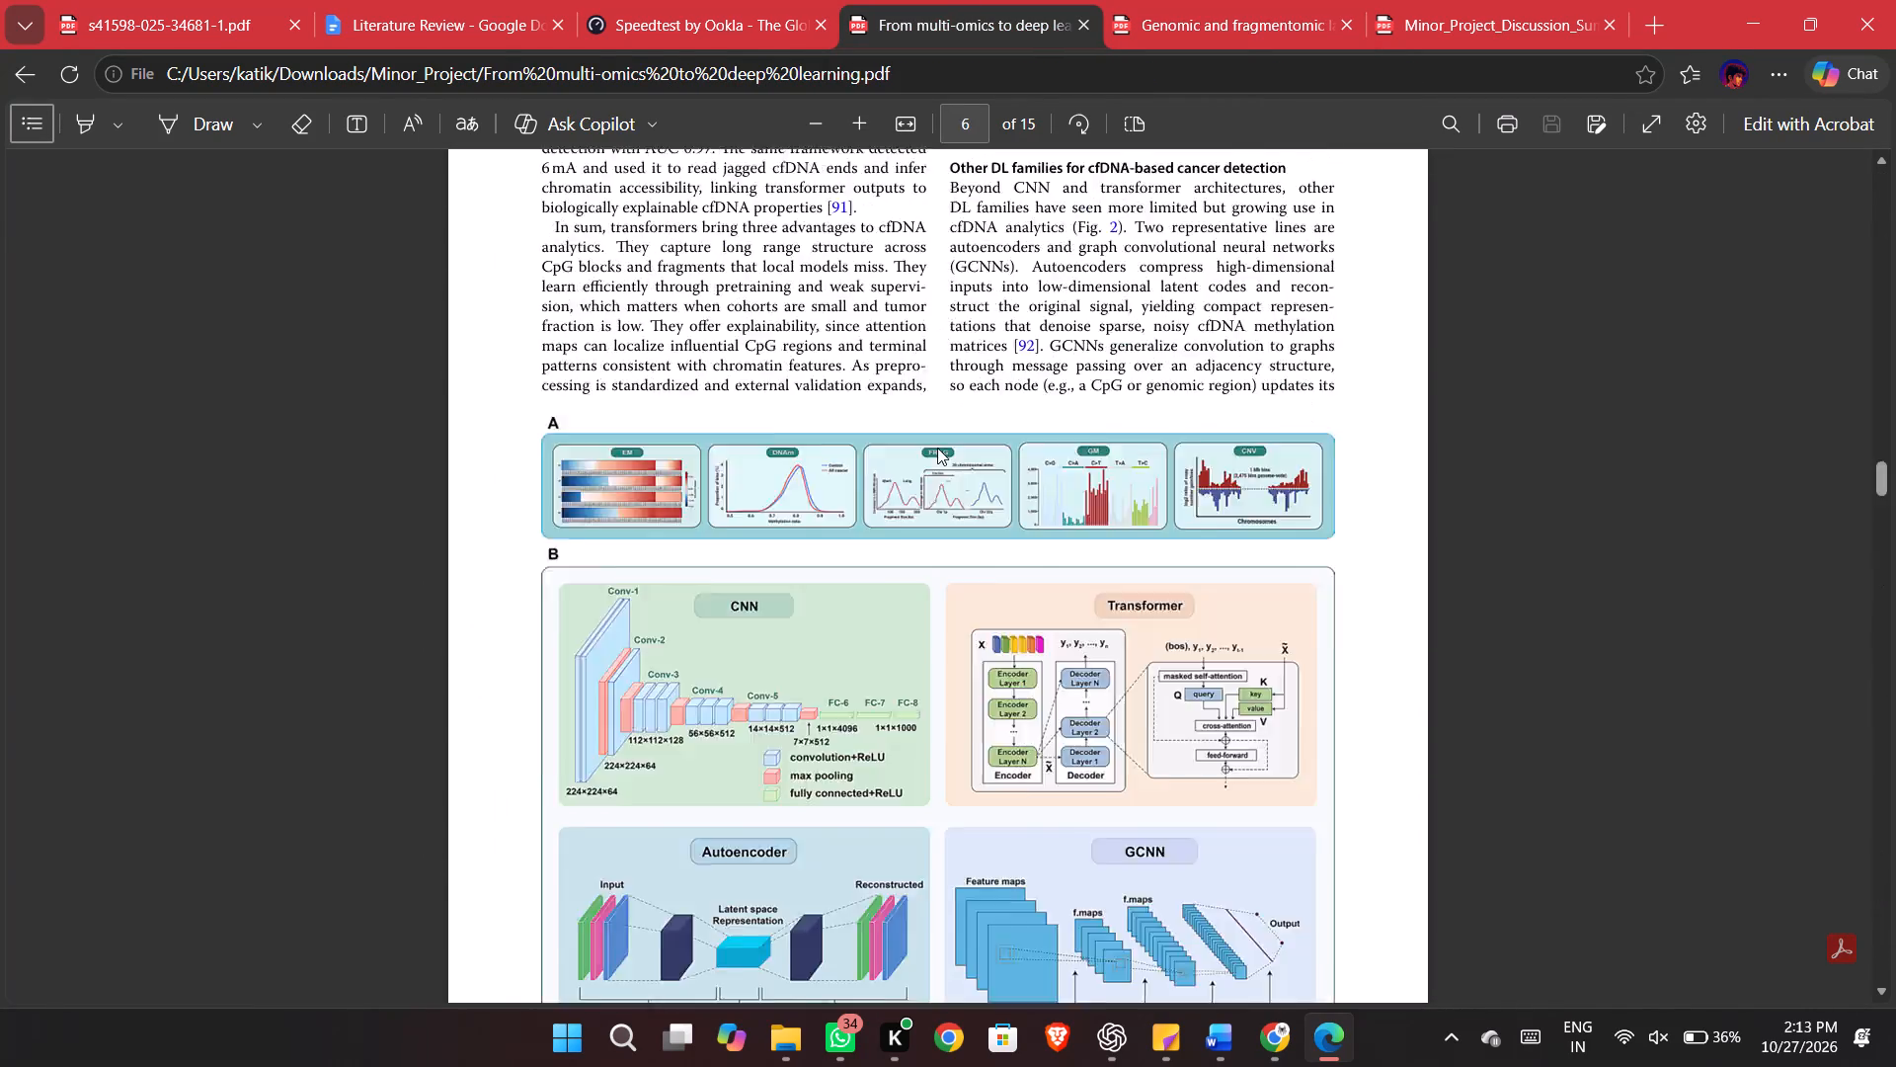
key("ctrl+f")
type("biomarj")
key("BackSpace")
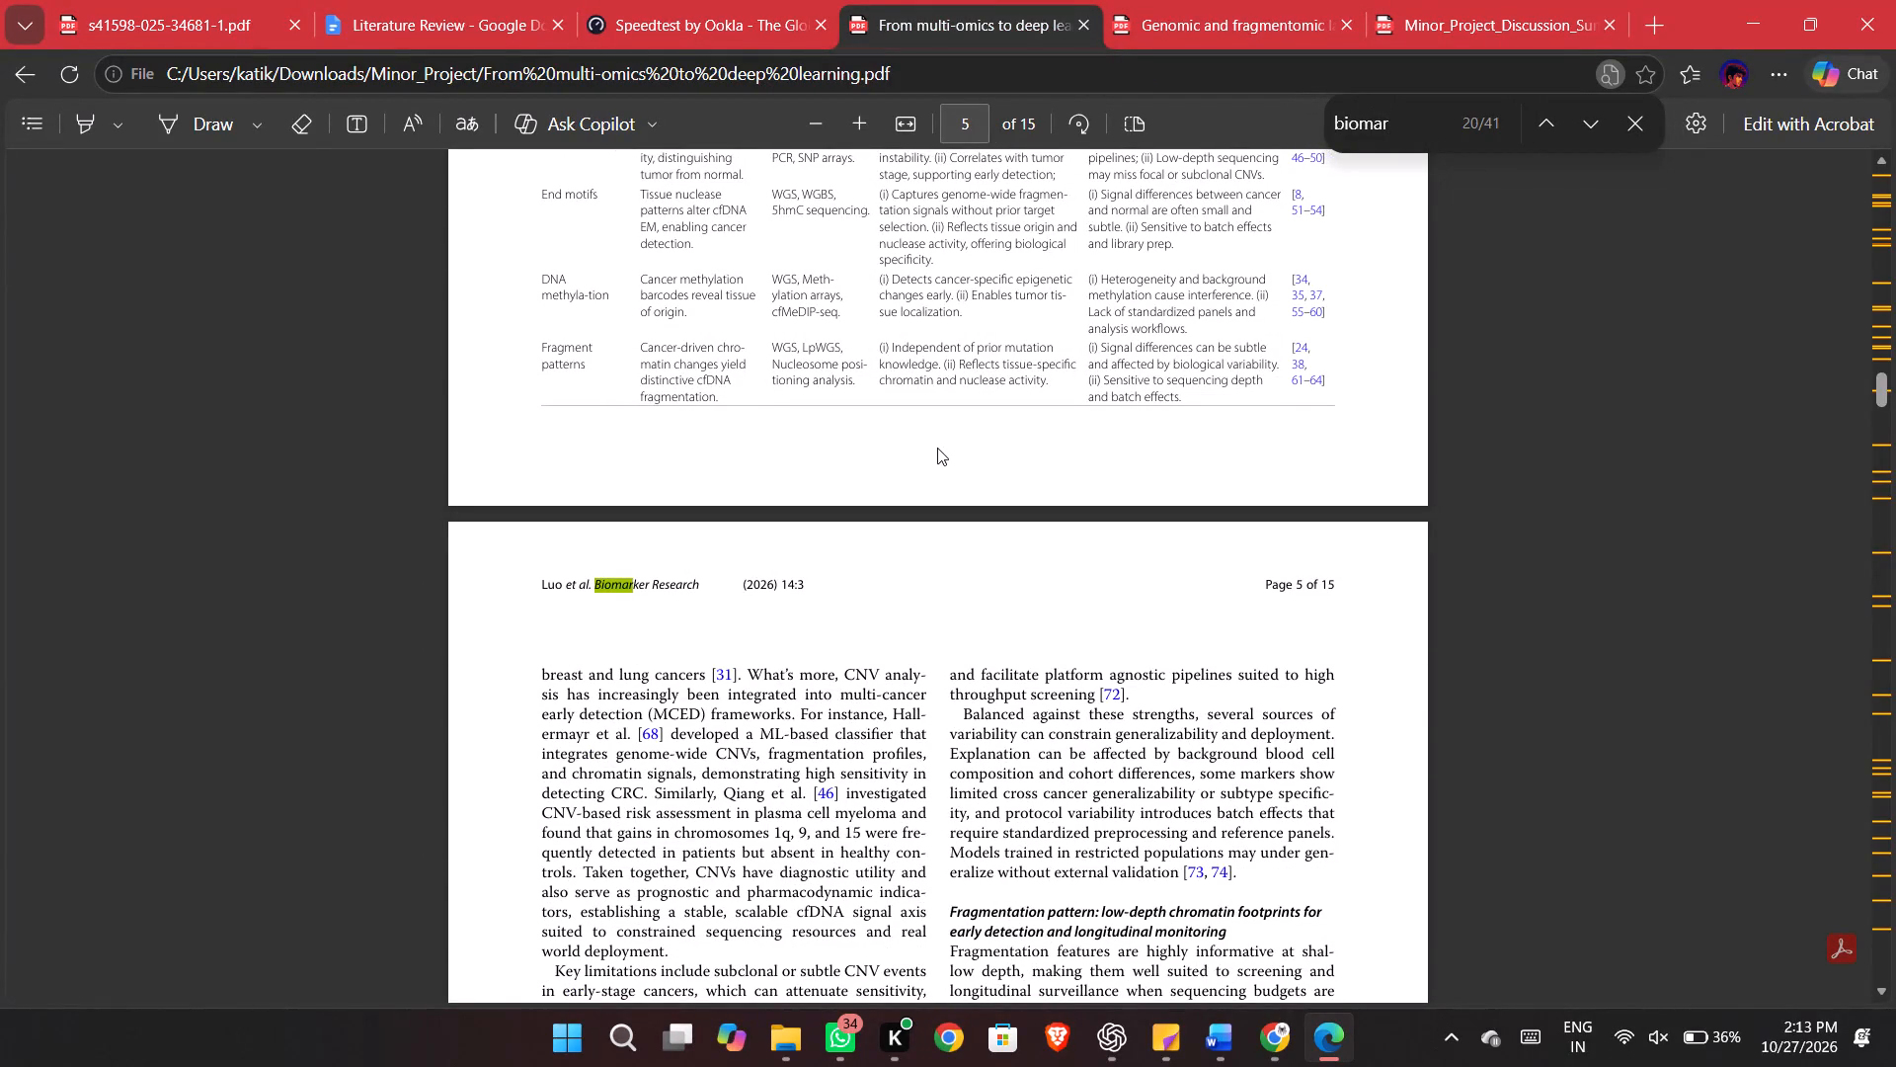
type("ker")
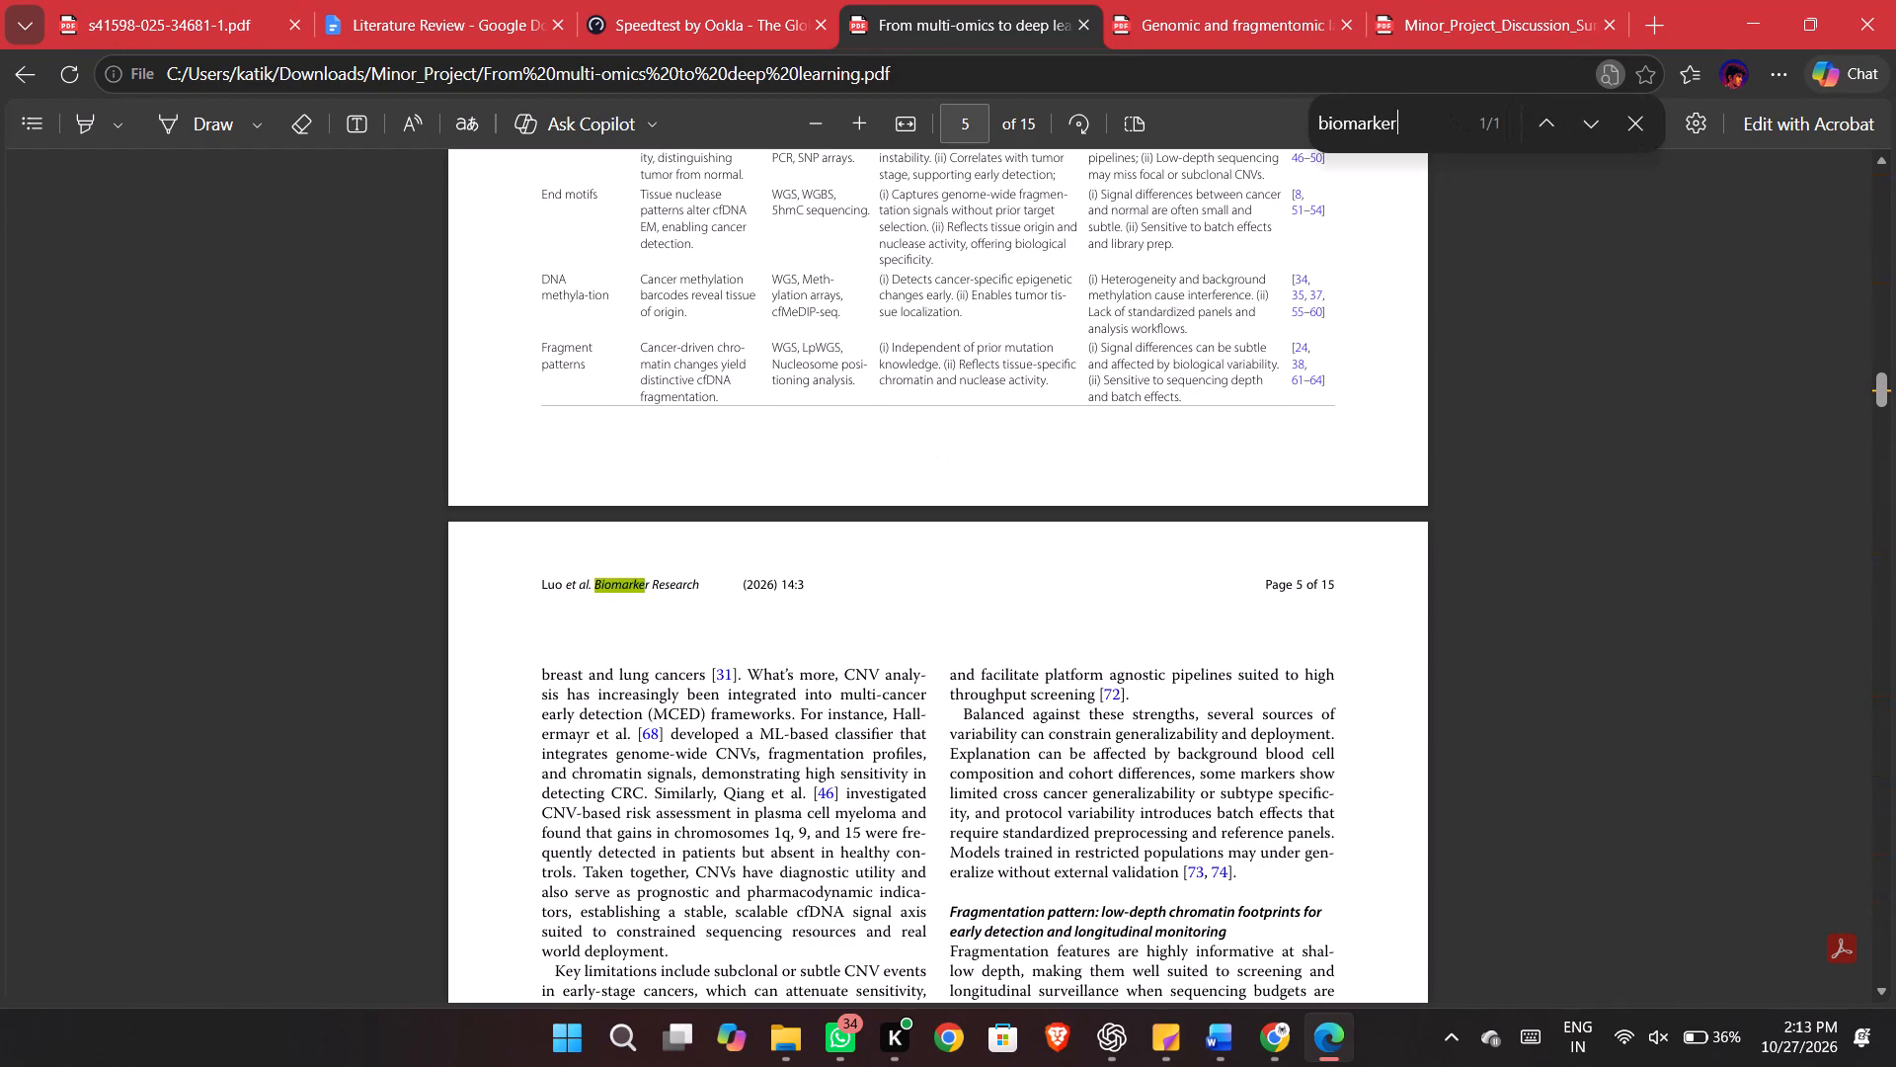
key("Up")
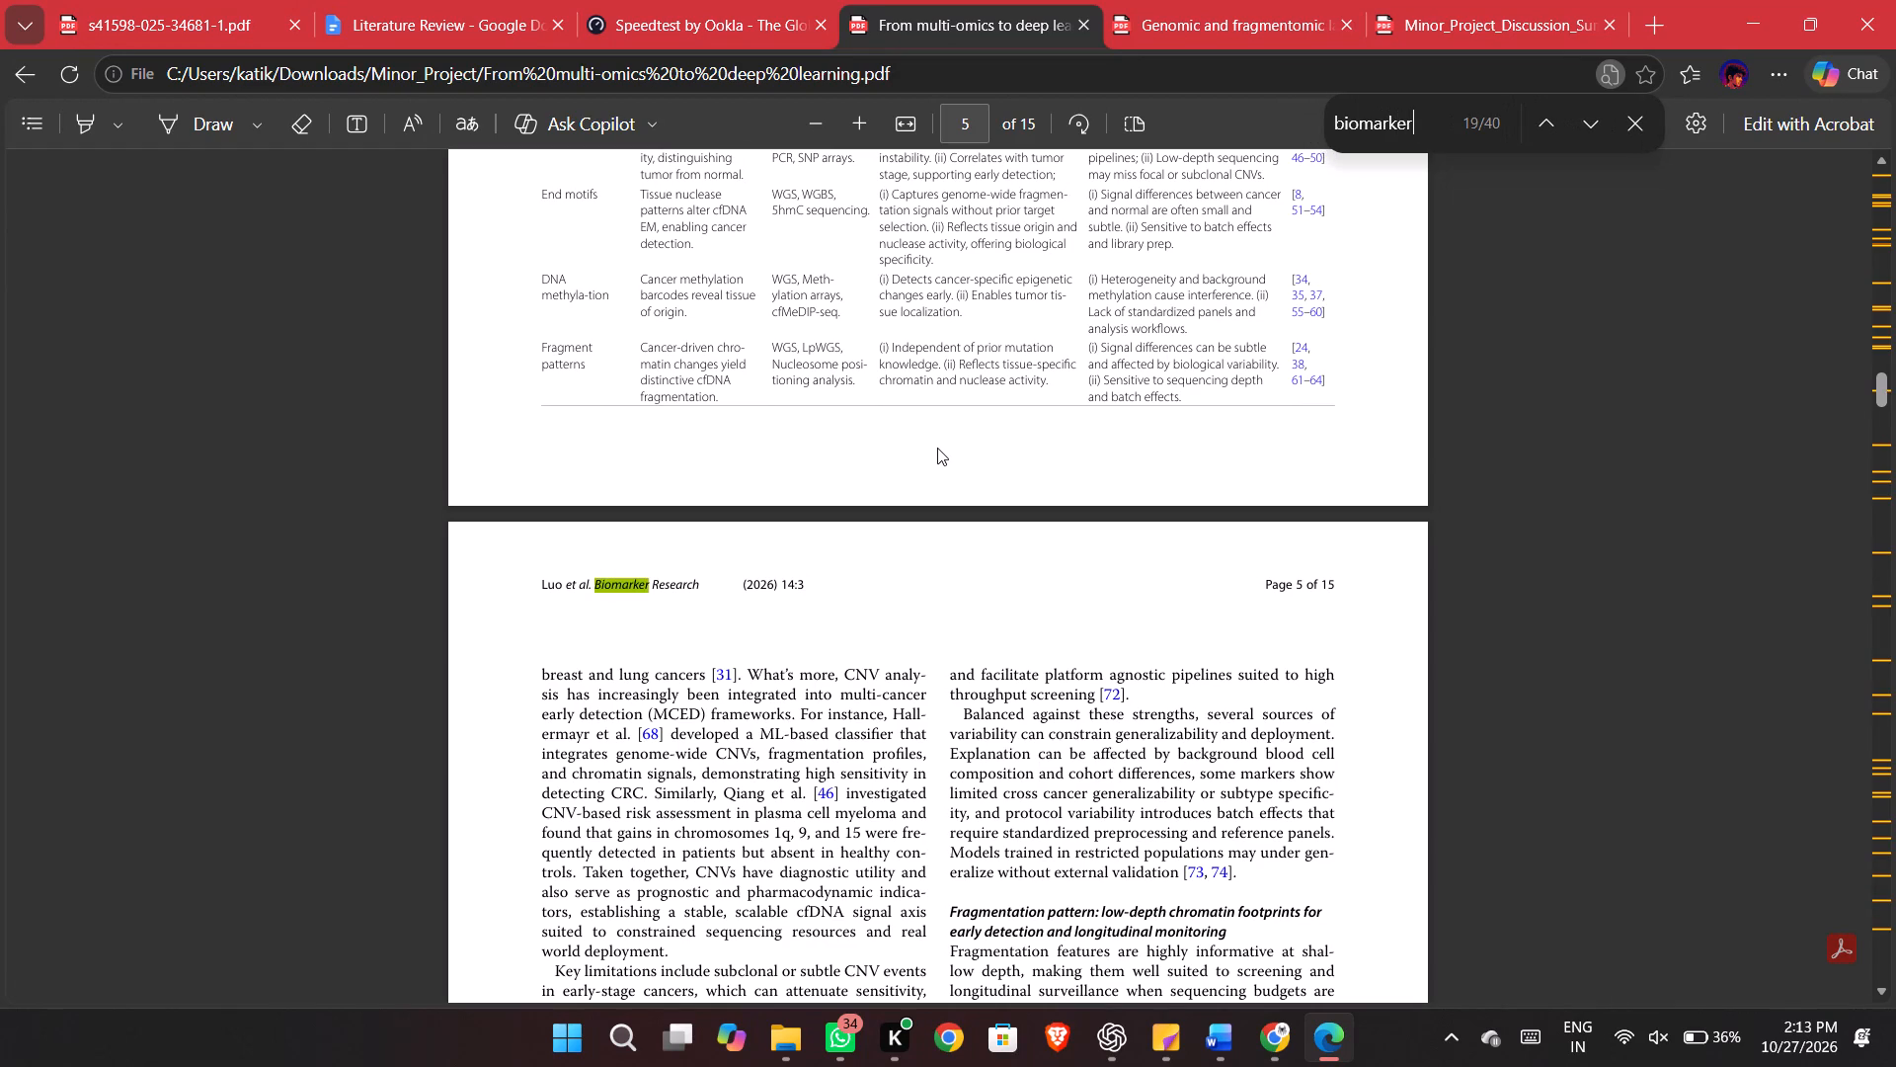
Step back through the earlier "biomarker" matches in the paper, examining the biomarker sections and the Fig. 1 framework on the way to page 1.
key("Up")
left_click(1544, 136)
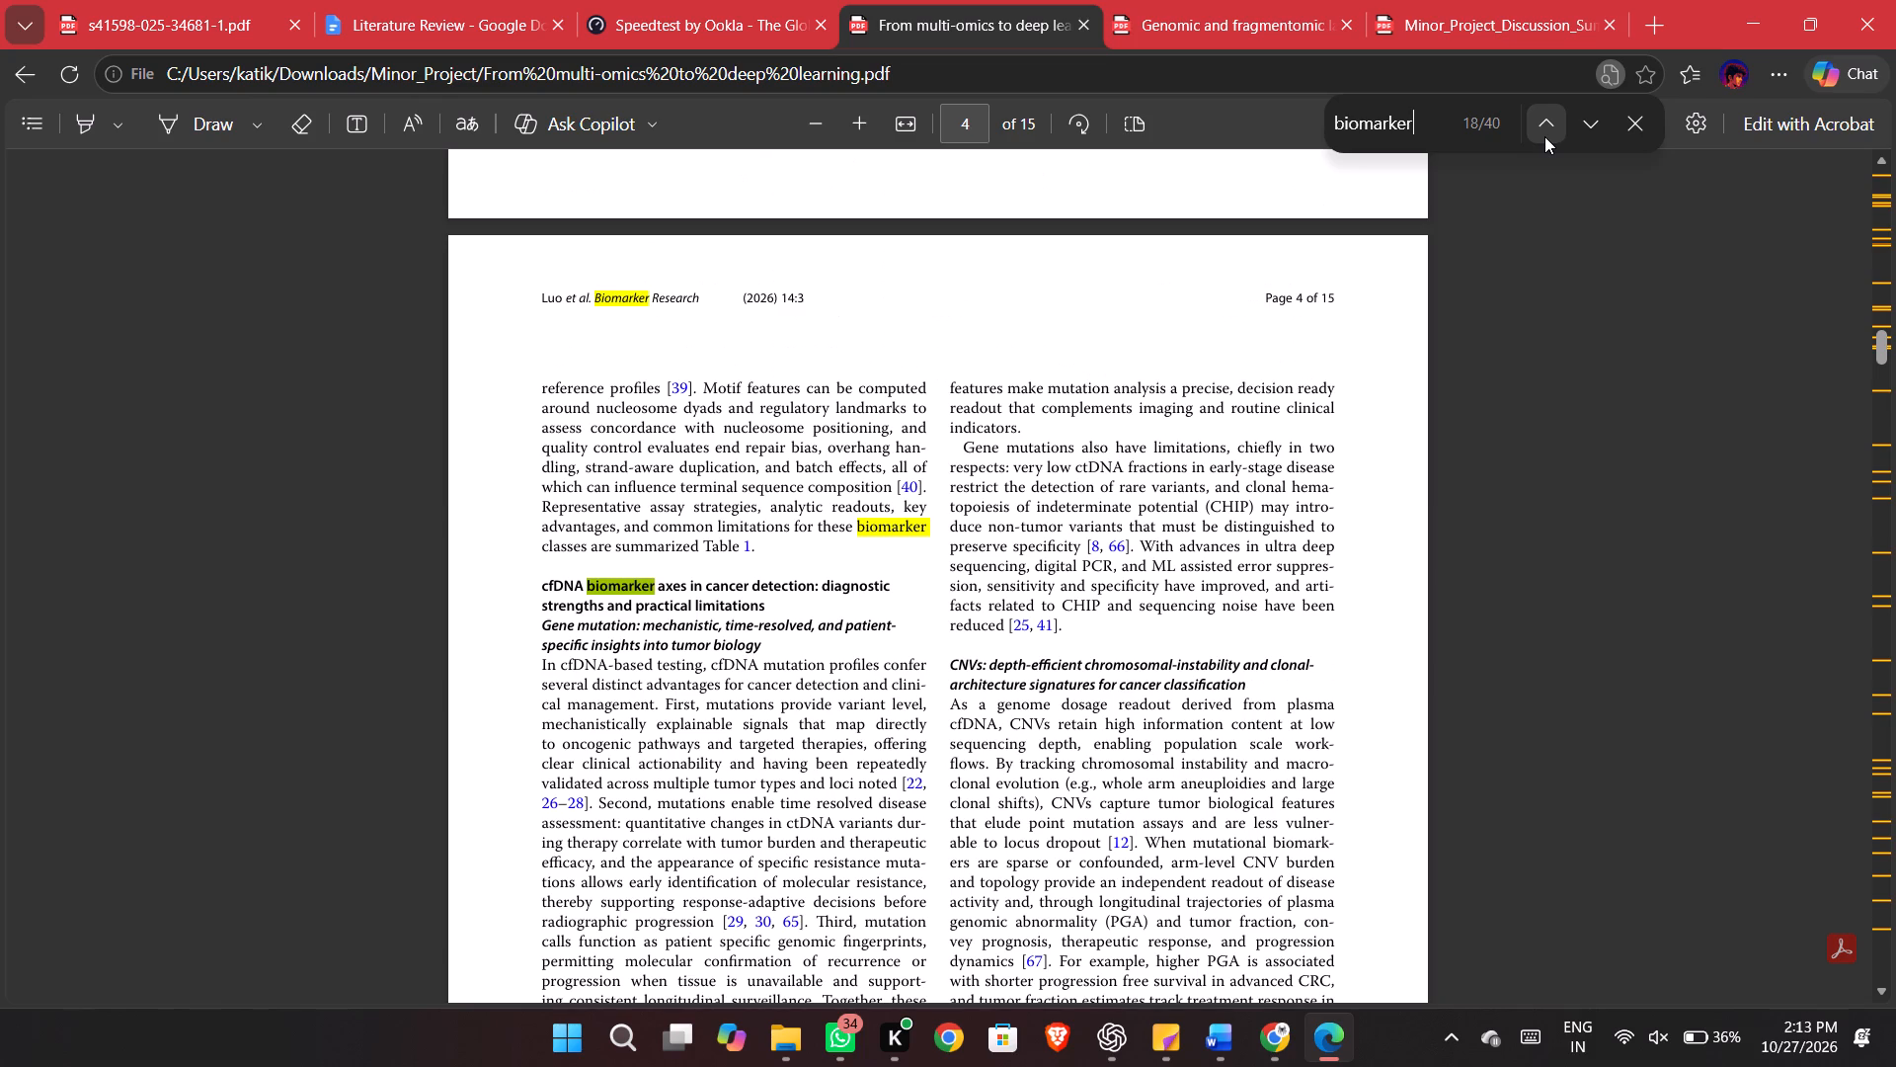
left_click(1544, 136)
left_click(1544, 136)
left_click(1544, 136)
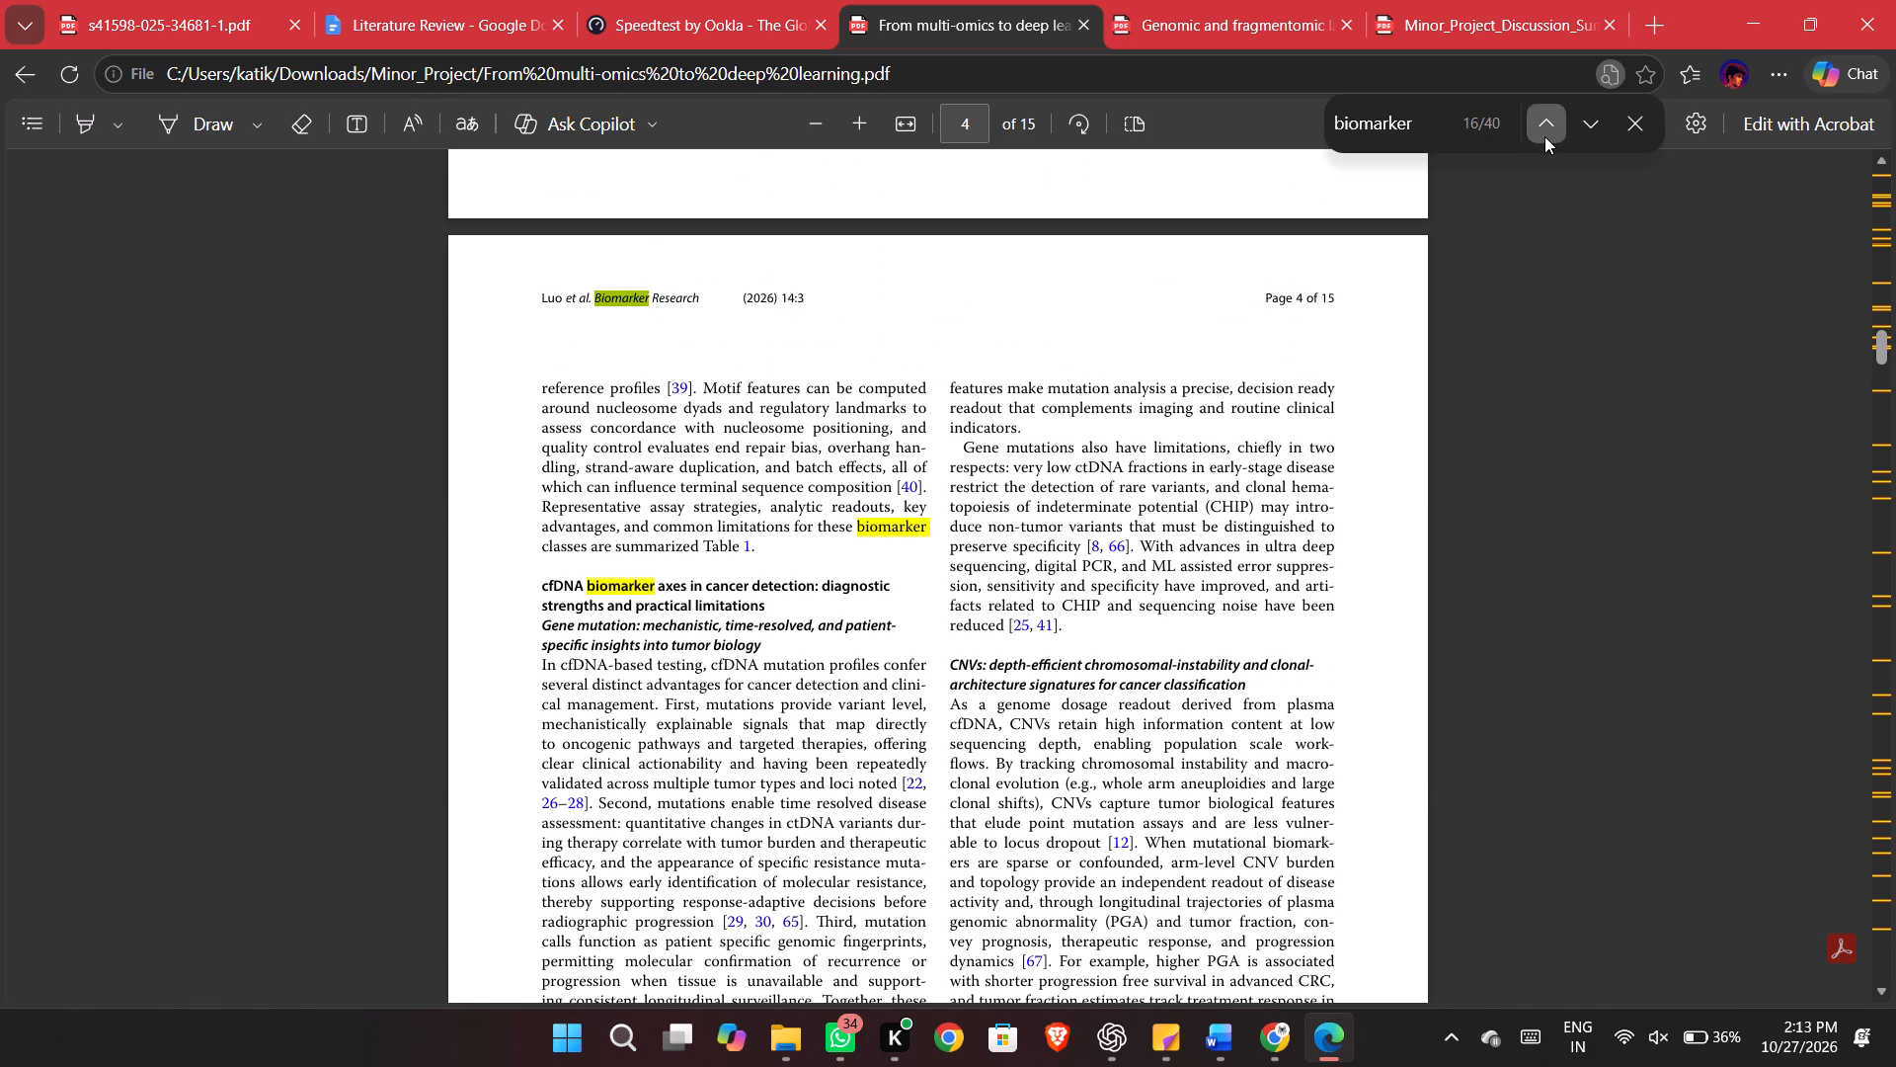
left_click(1544, 136)
left_click(1544, 136)
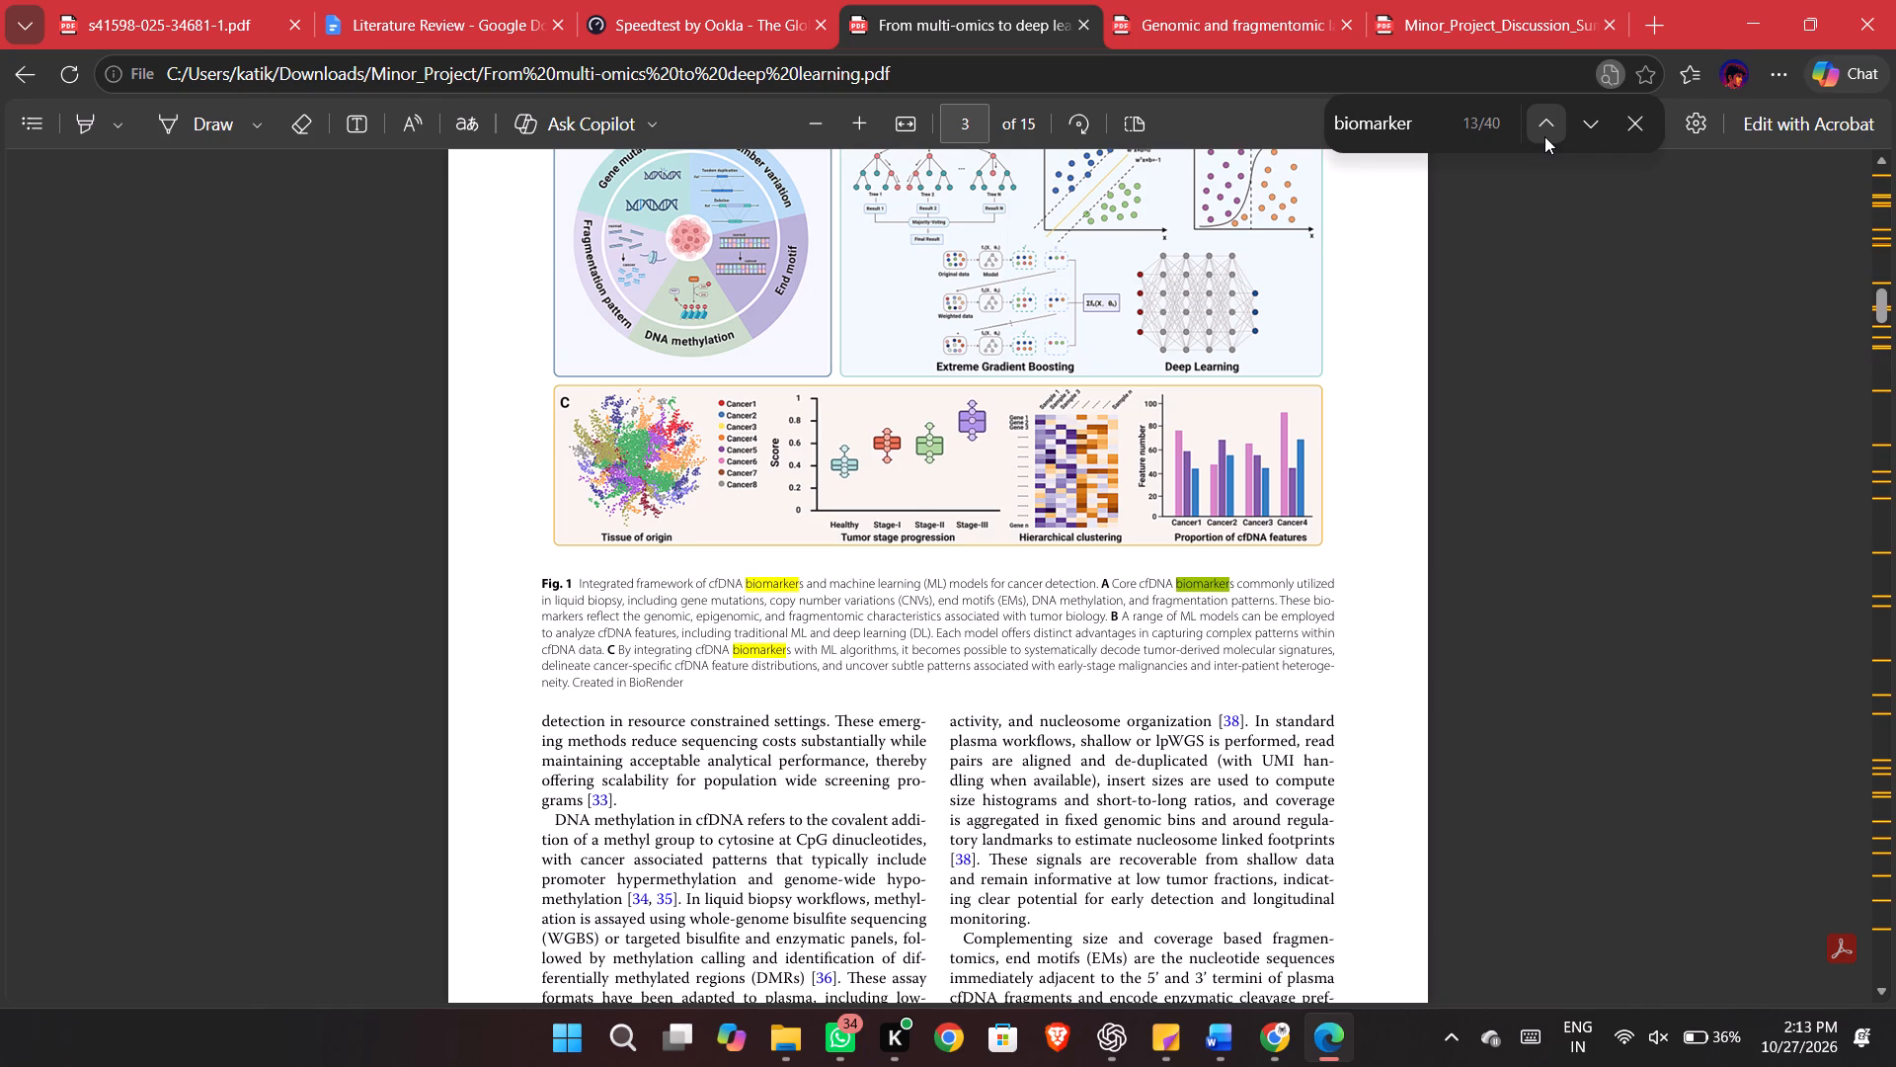
scroll(1377, 361, "up", 2)
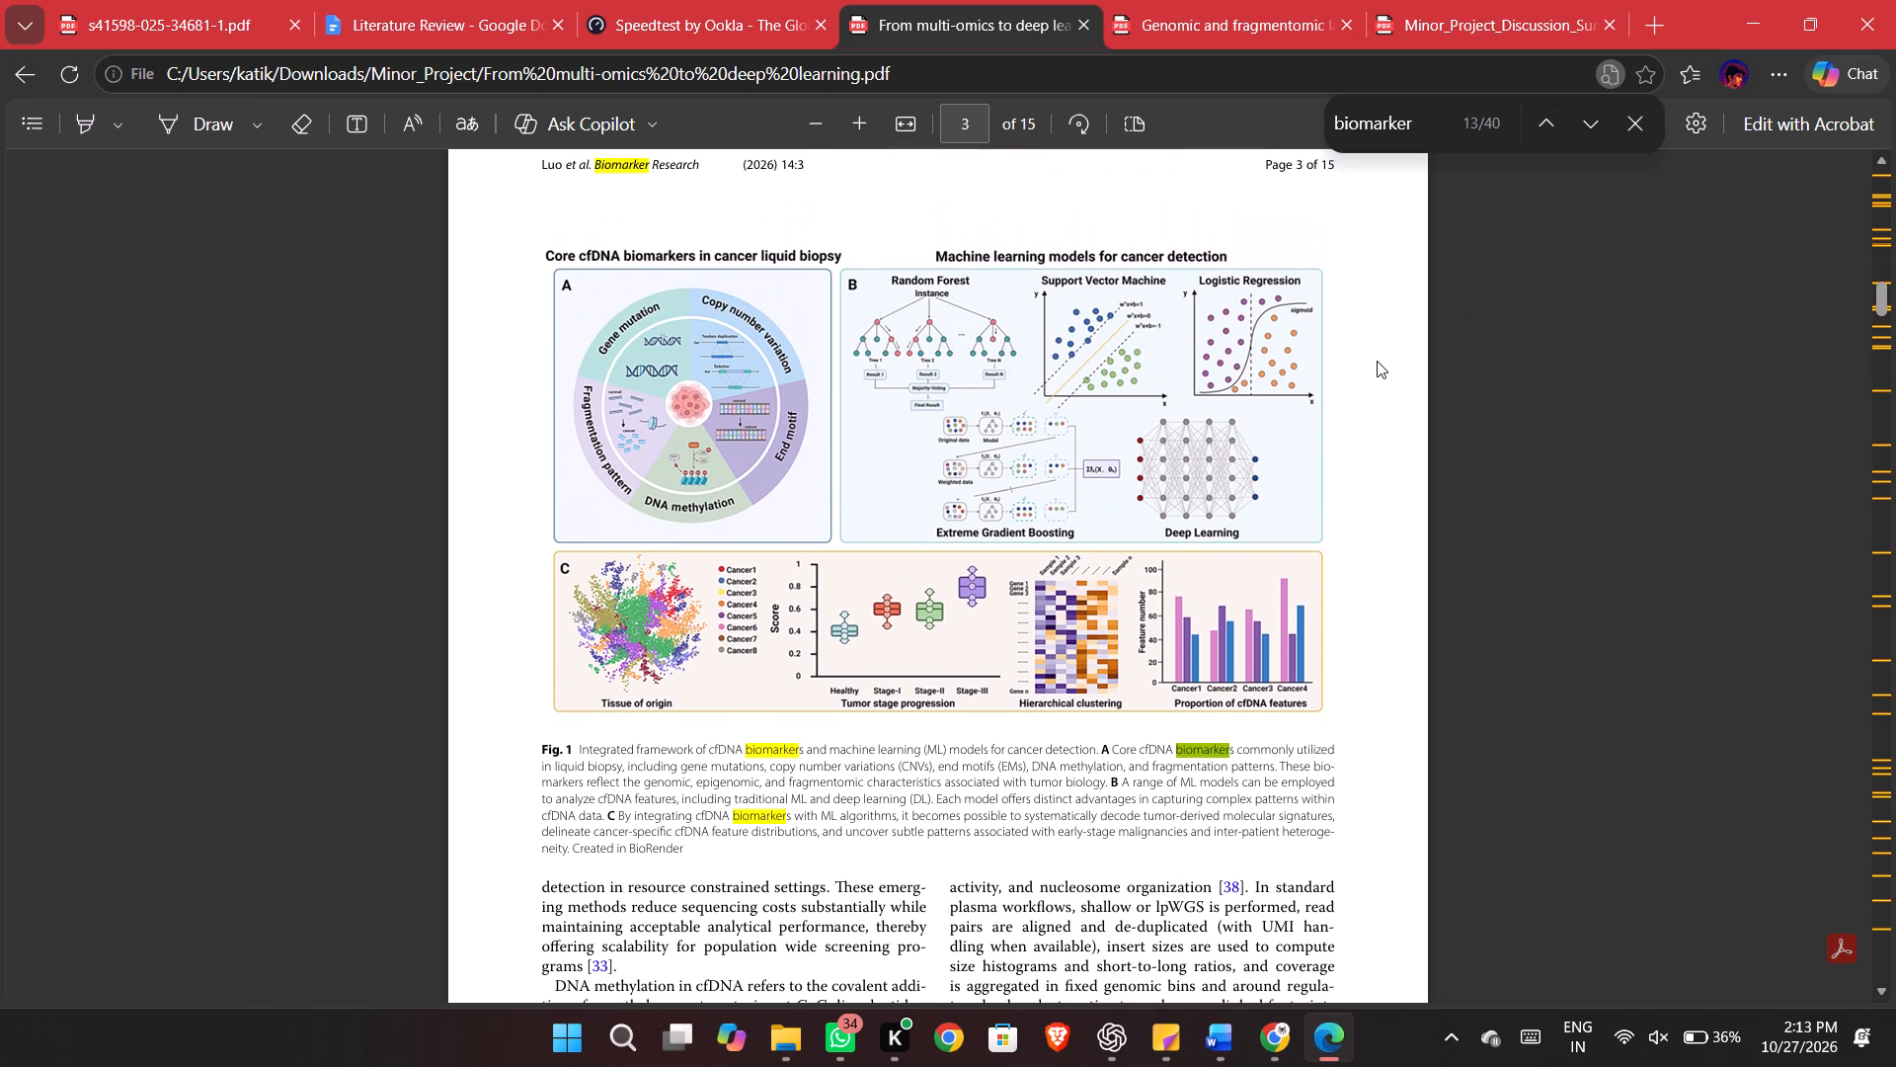
scroll(1377, 361, "up", 1)
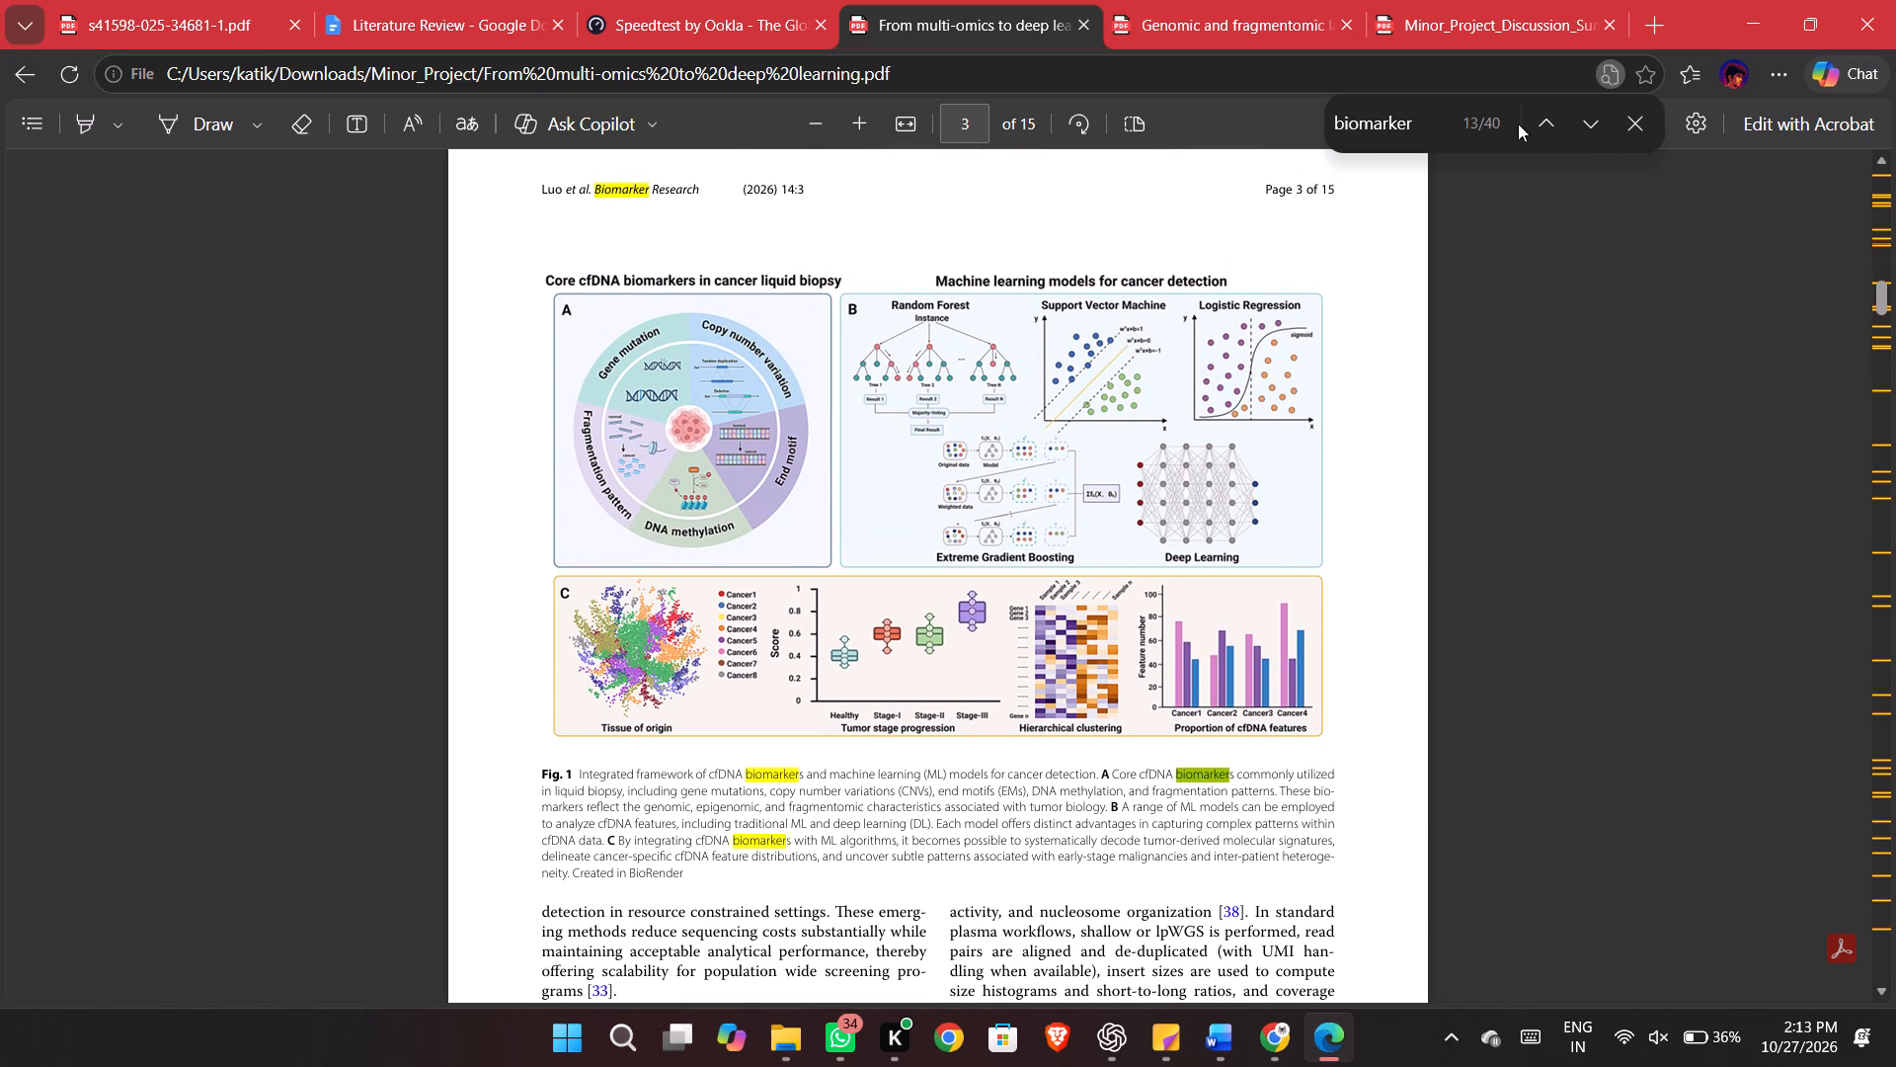
left_click(1536, 125)
left_click(1536, 125)
left_click(1536, 125)
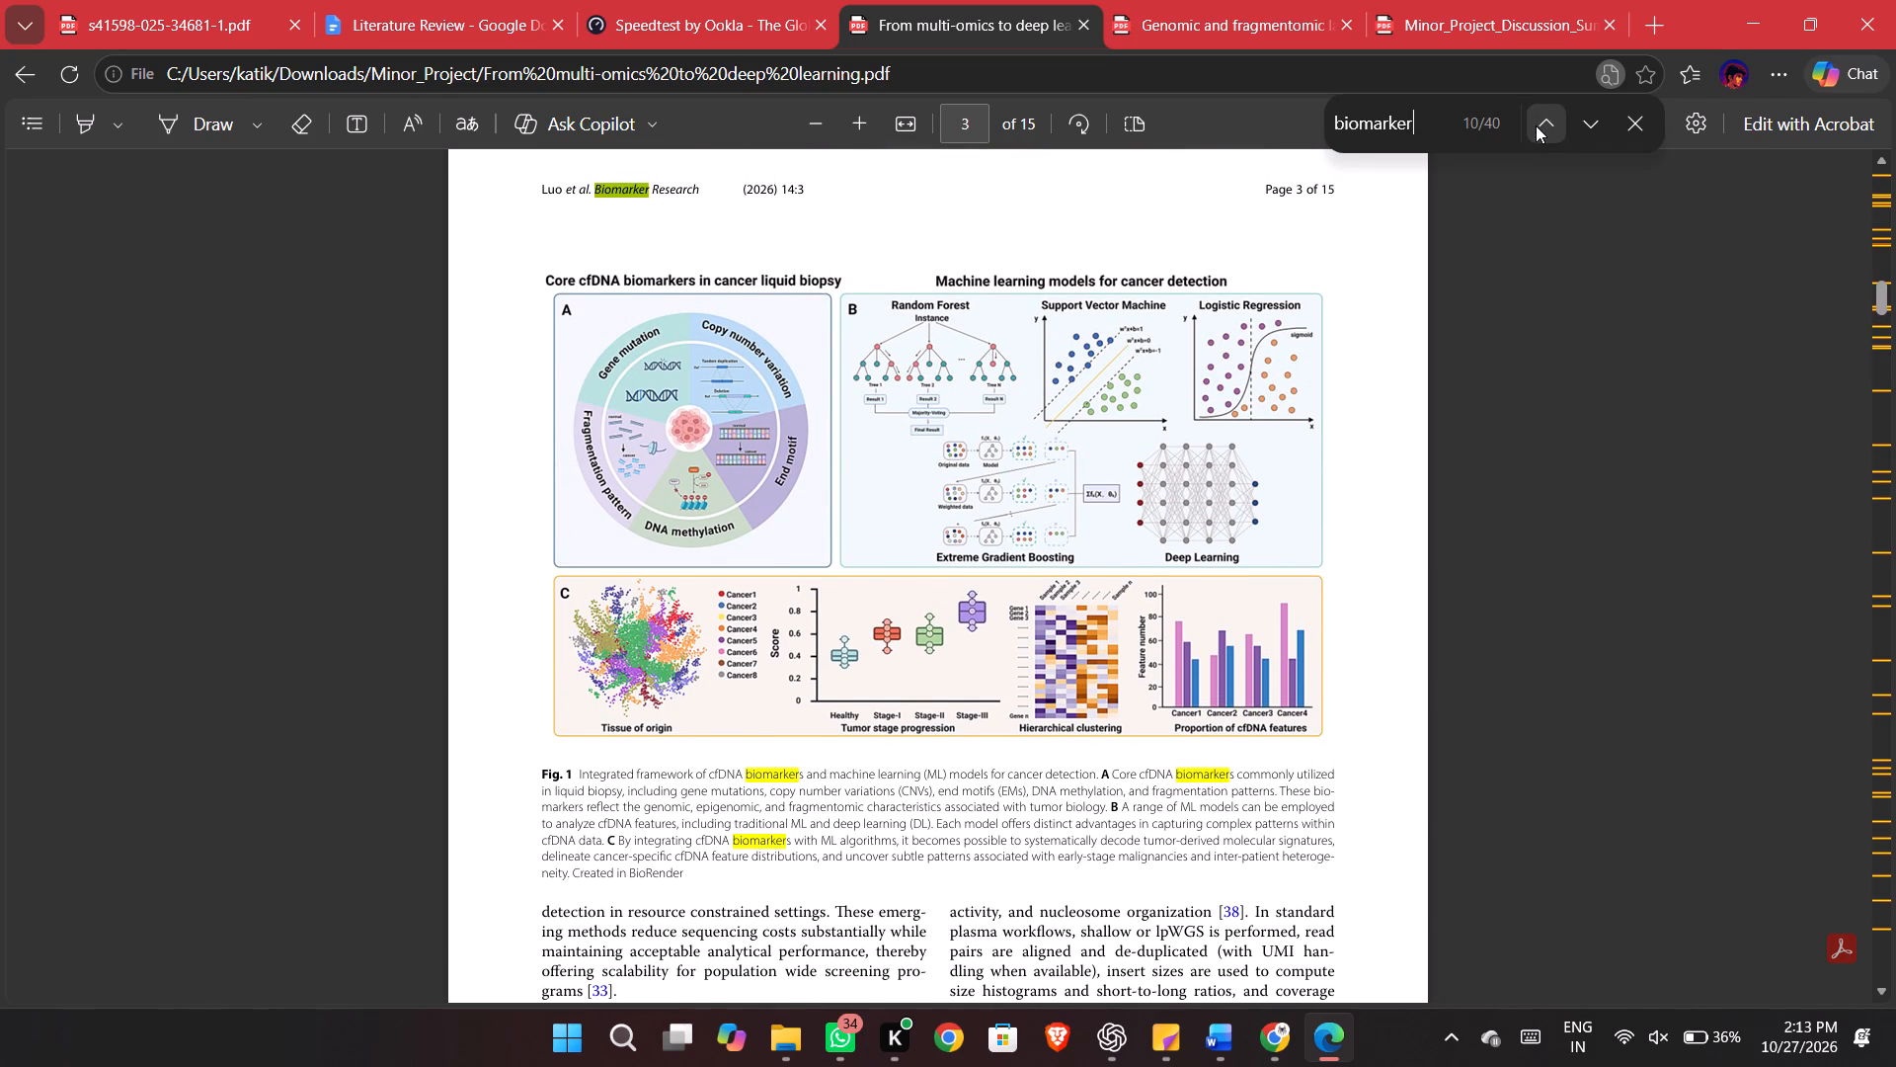
left_click(1536, 125)
left_click(1536, 125)
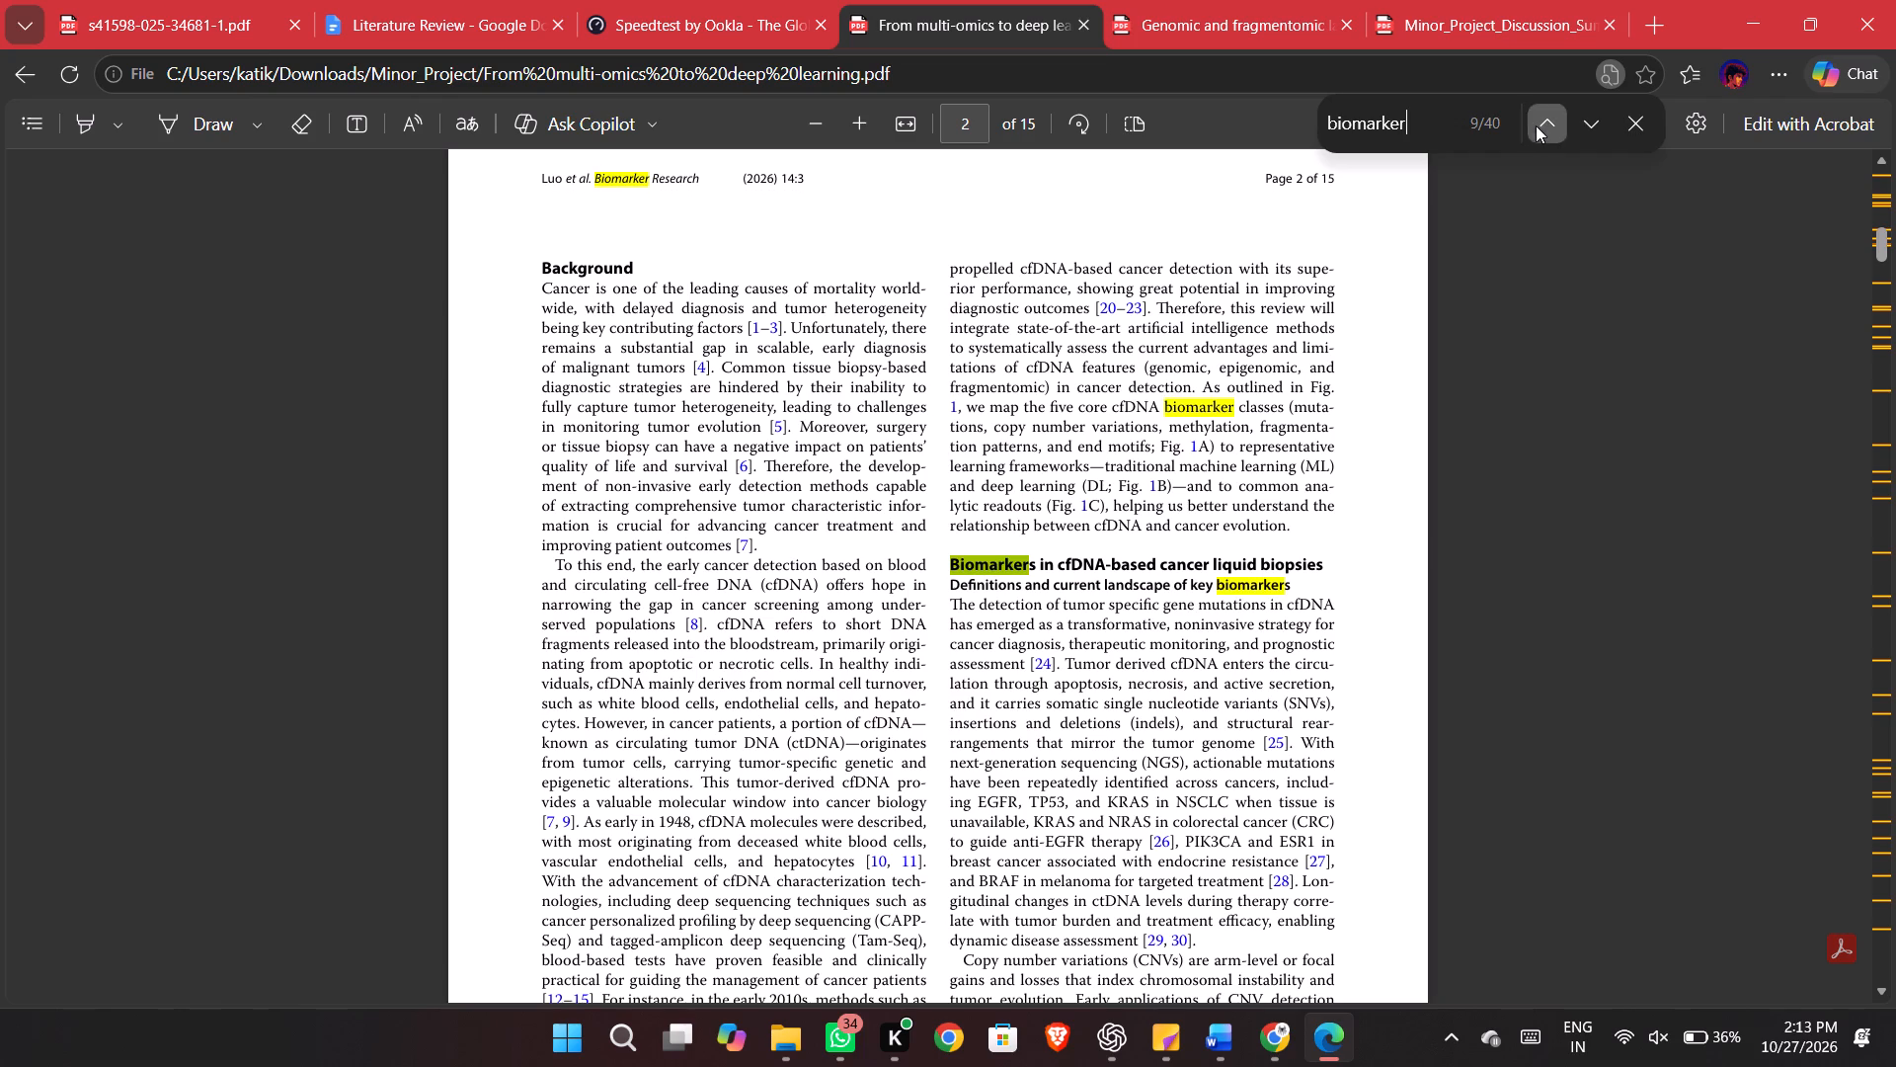
Copy the paper's full title, "From multi-omics to deep learning: advances in cfDNA-based liquid biopsy for multi-cancer screening", from its first page.
scroll(985, 260, "up", 14)
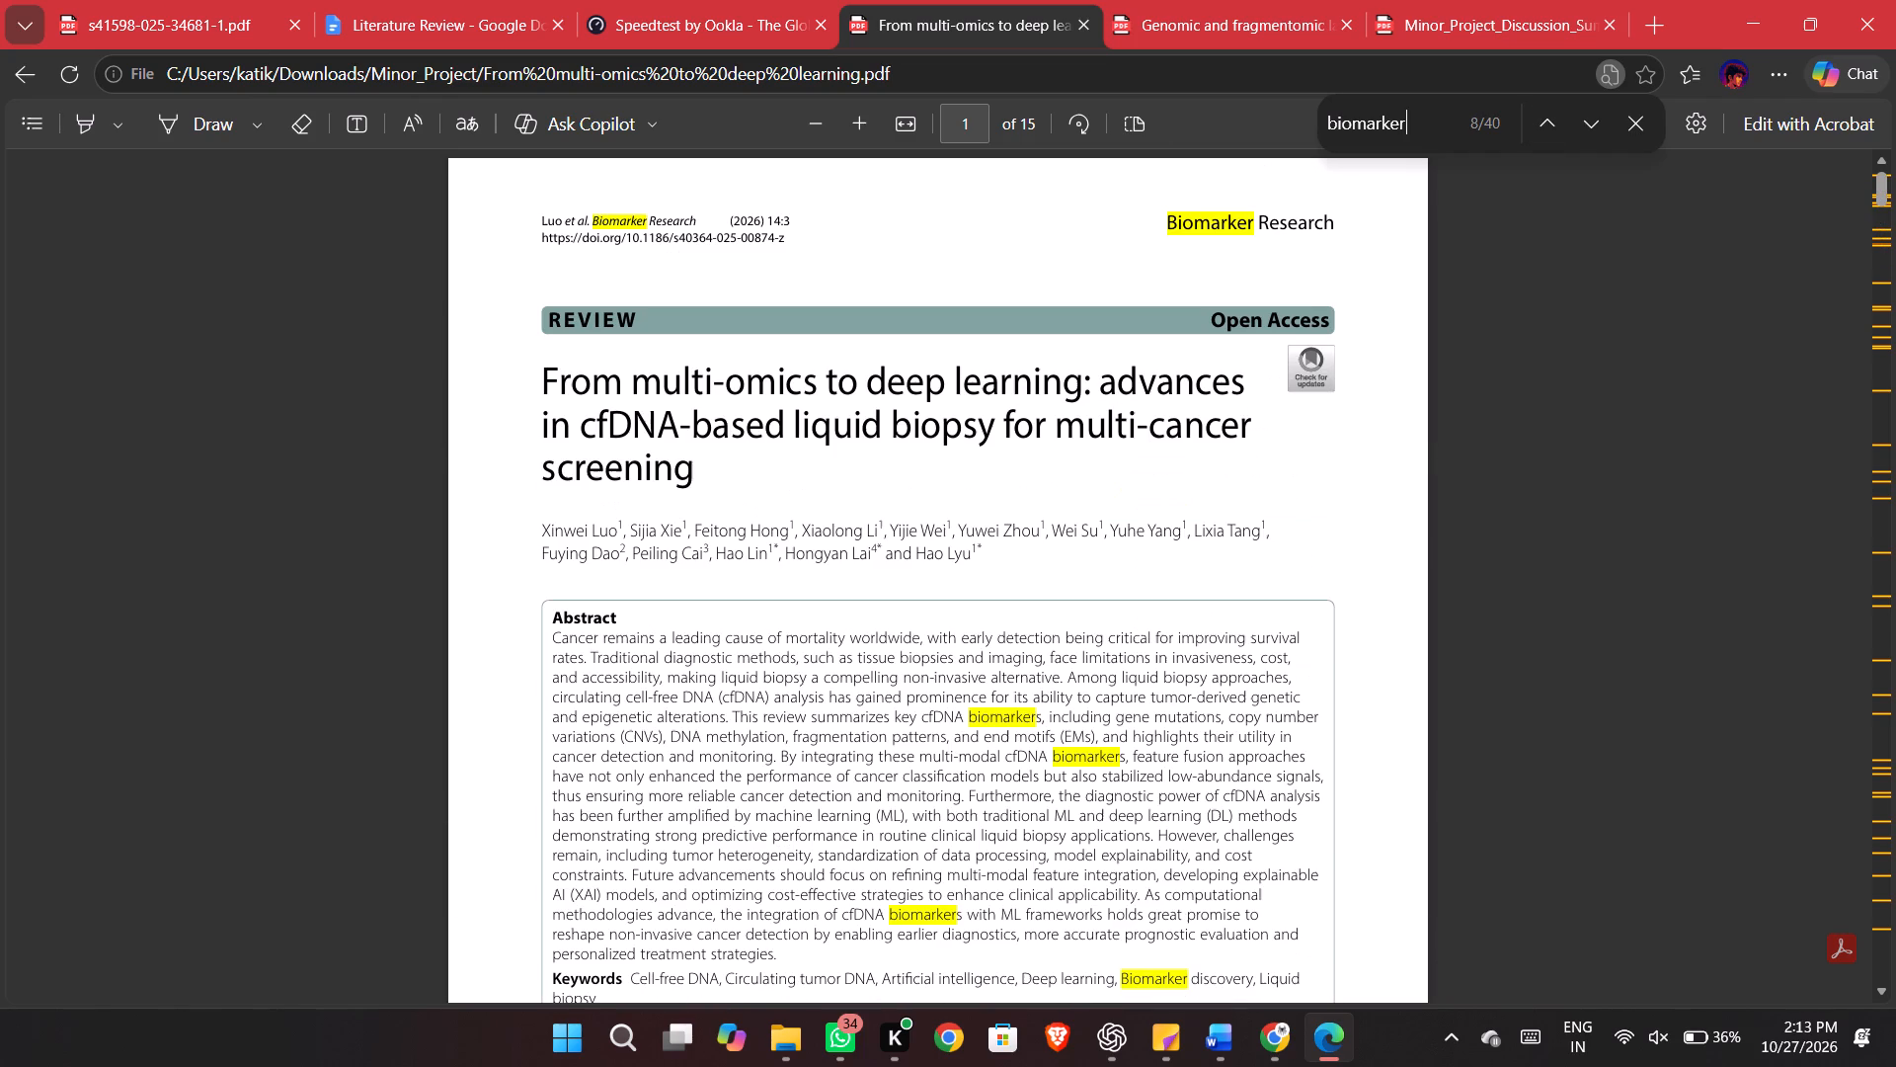
scroll(985, 260, "up", 7)
left_click_drag(539, 376, 703, 458)
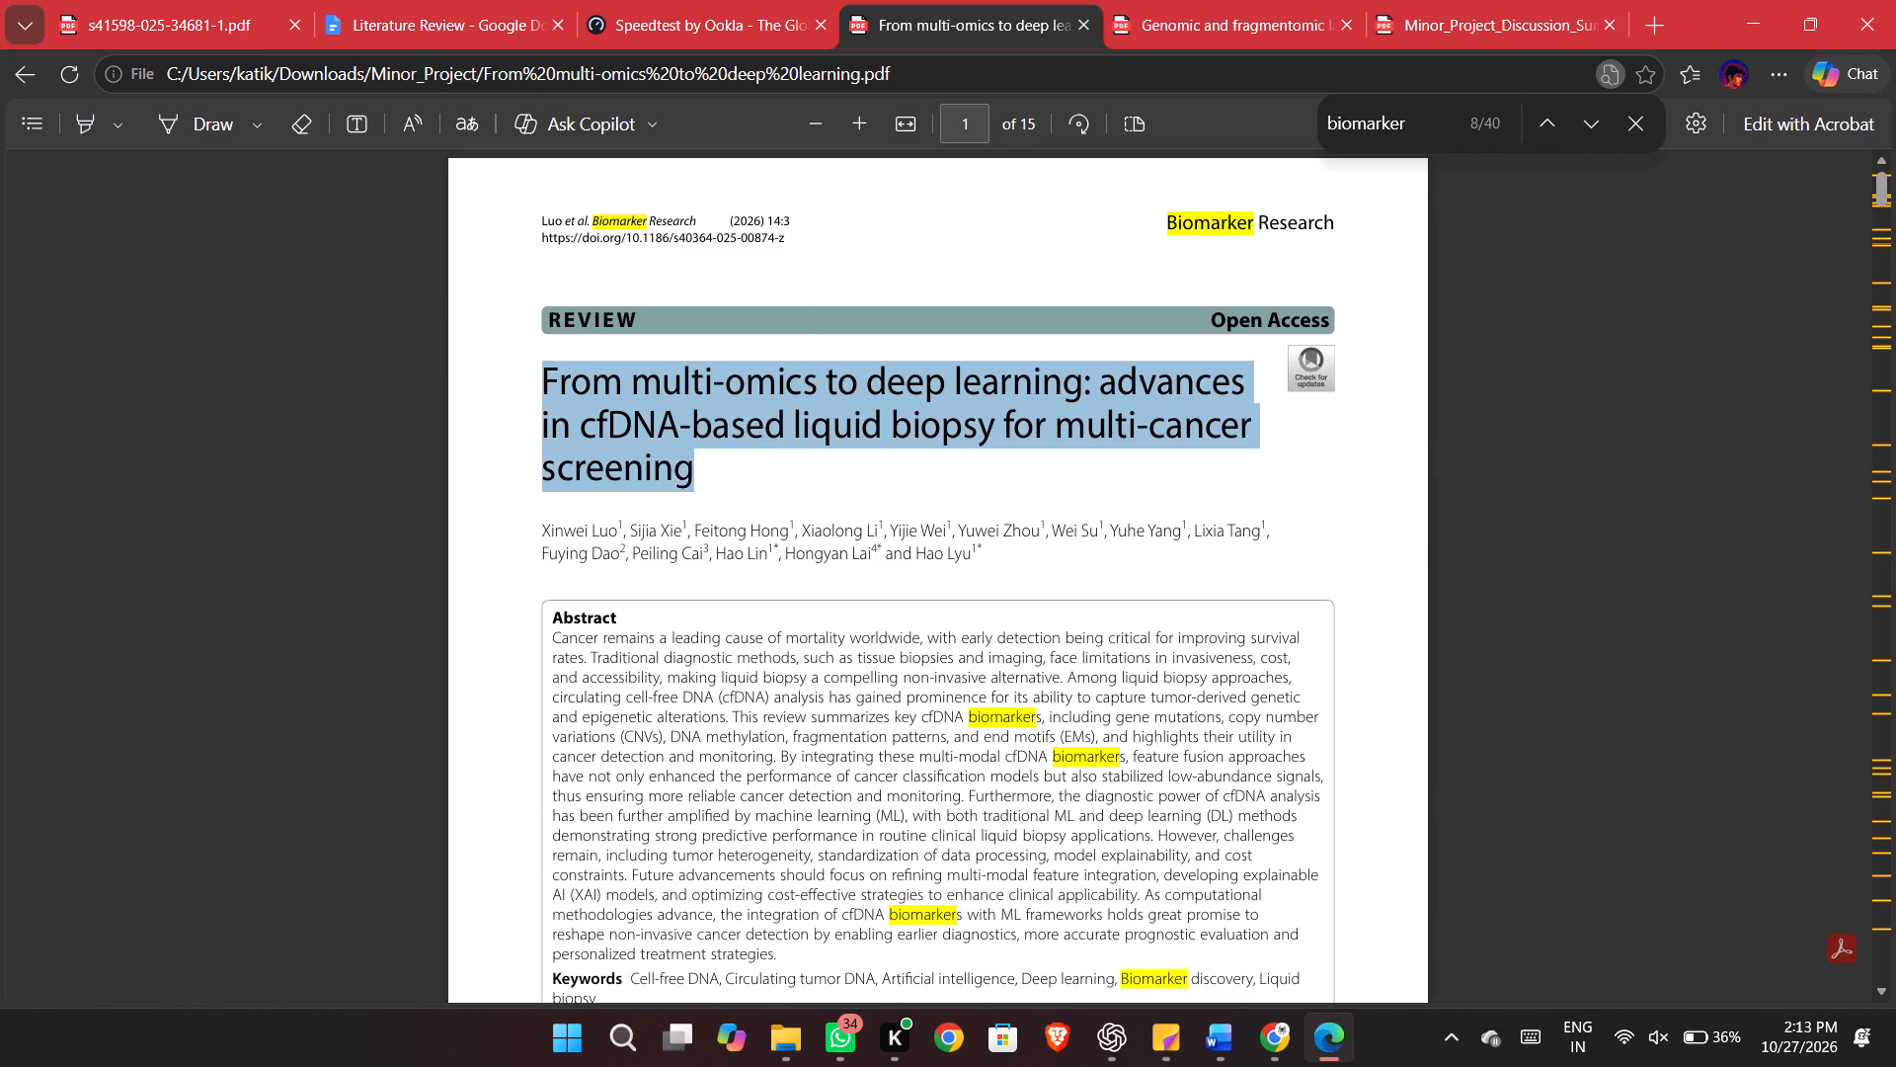
left_click_drag(703, 458, 722, 485)
key("shift+Down")
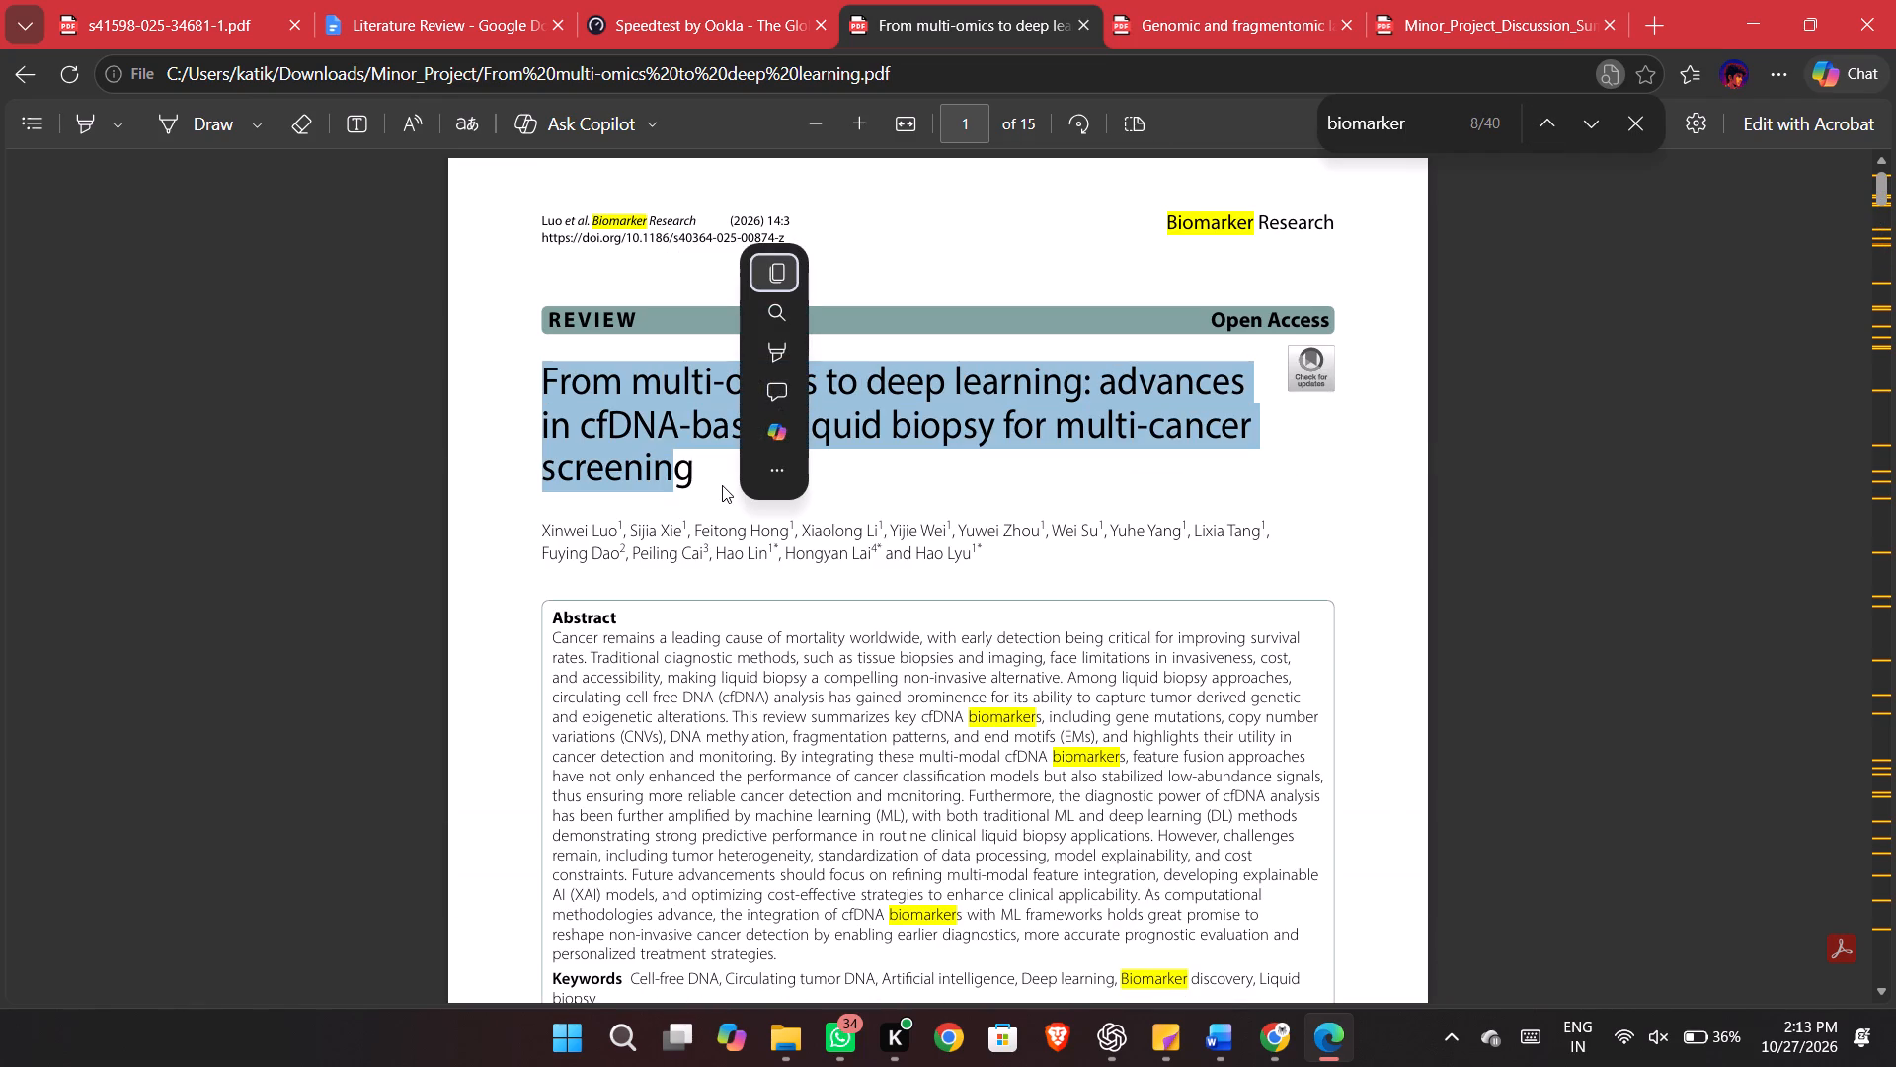
key("shift+Right")
left_click(546, 371)
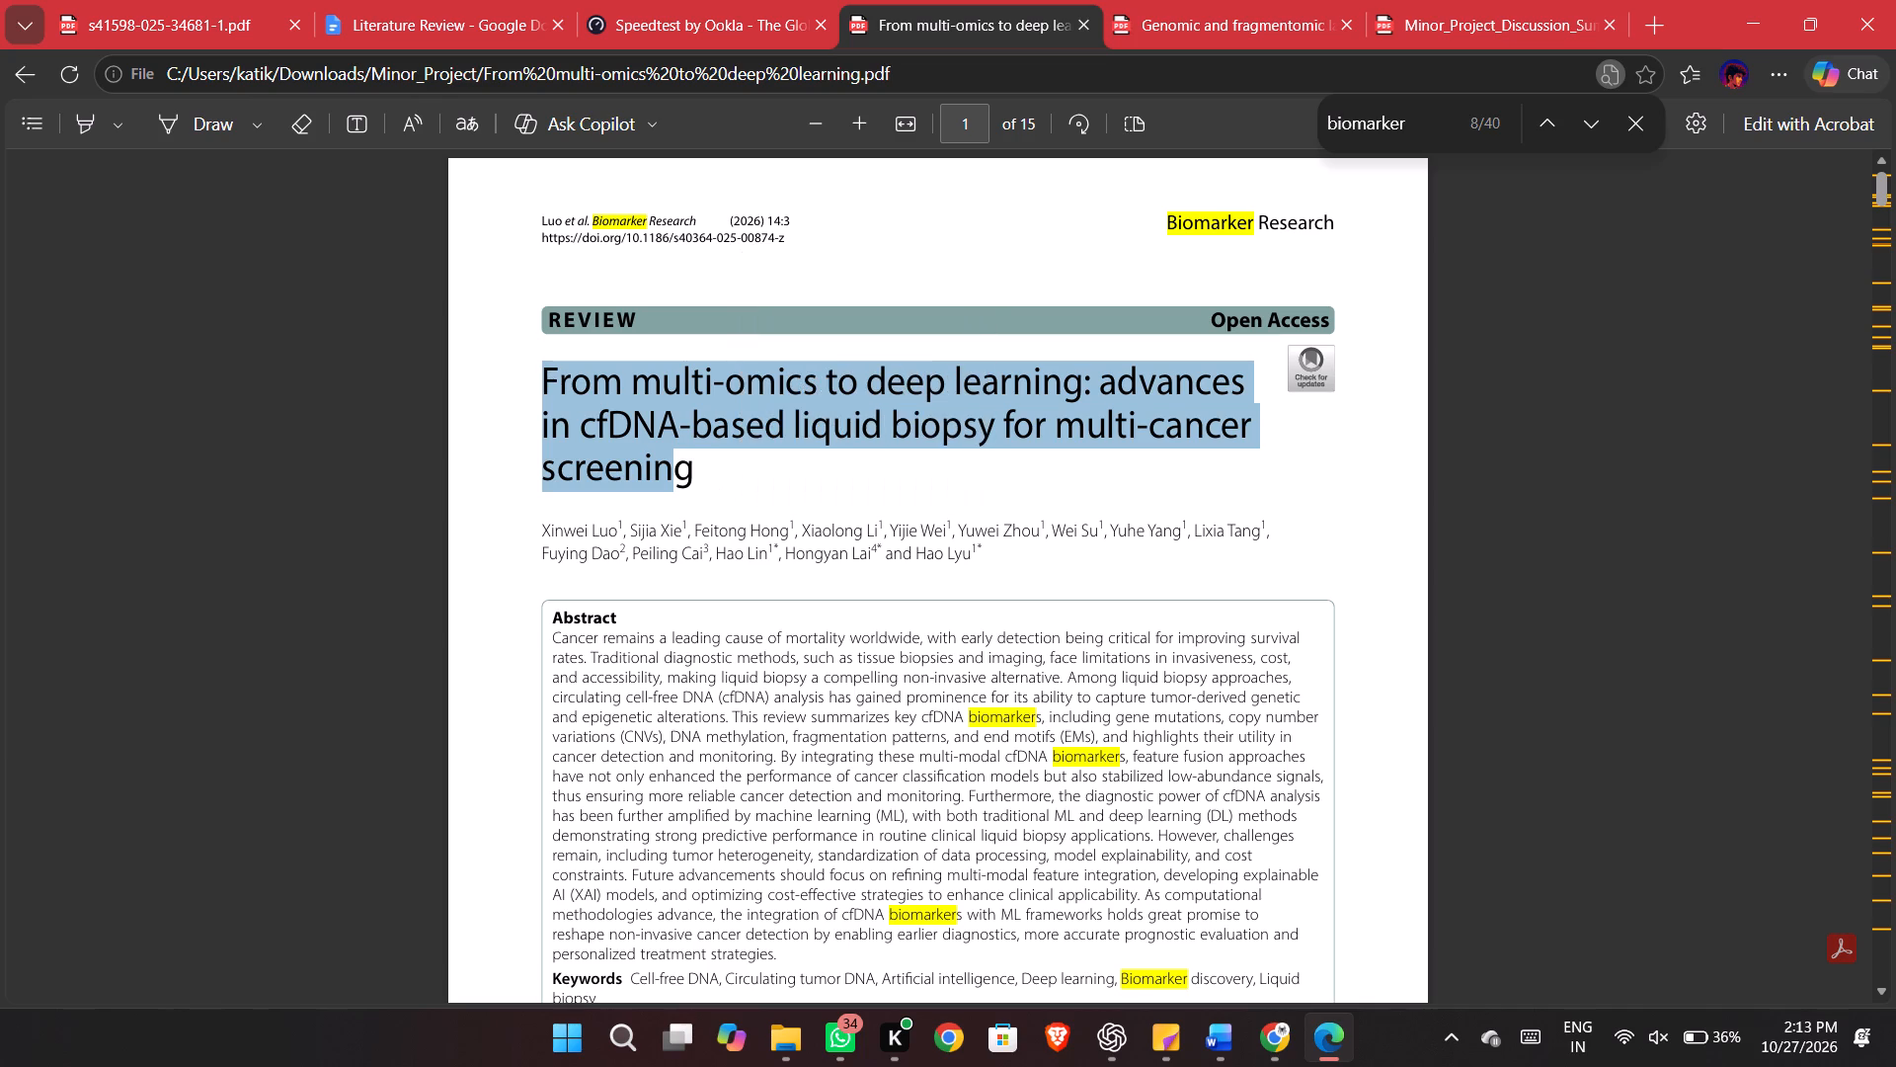
left_click_drag(546, 371, 632, 458)
left_click(632, 458)
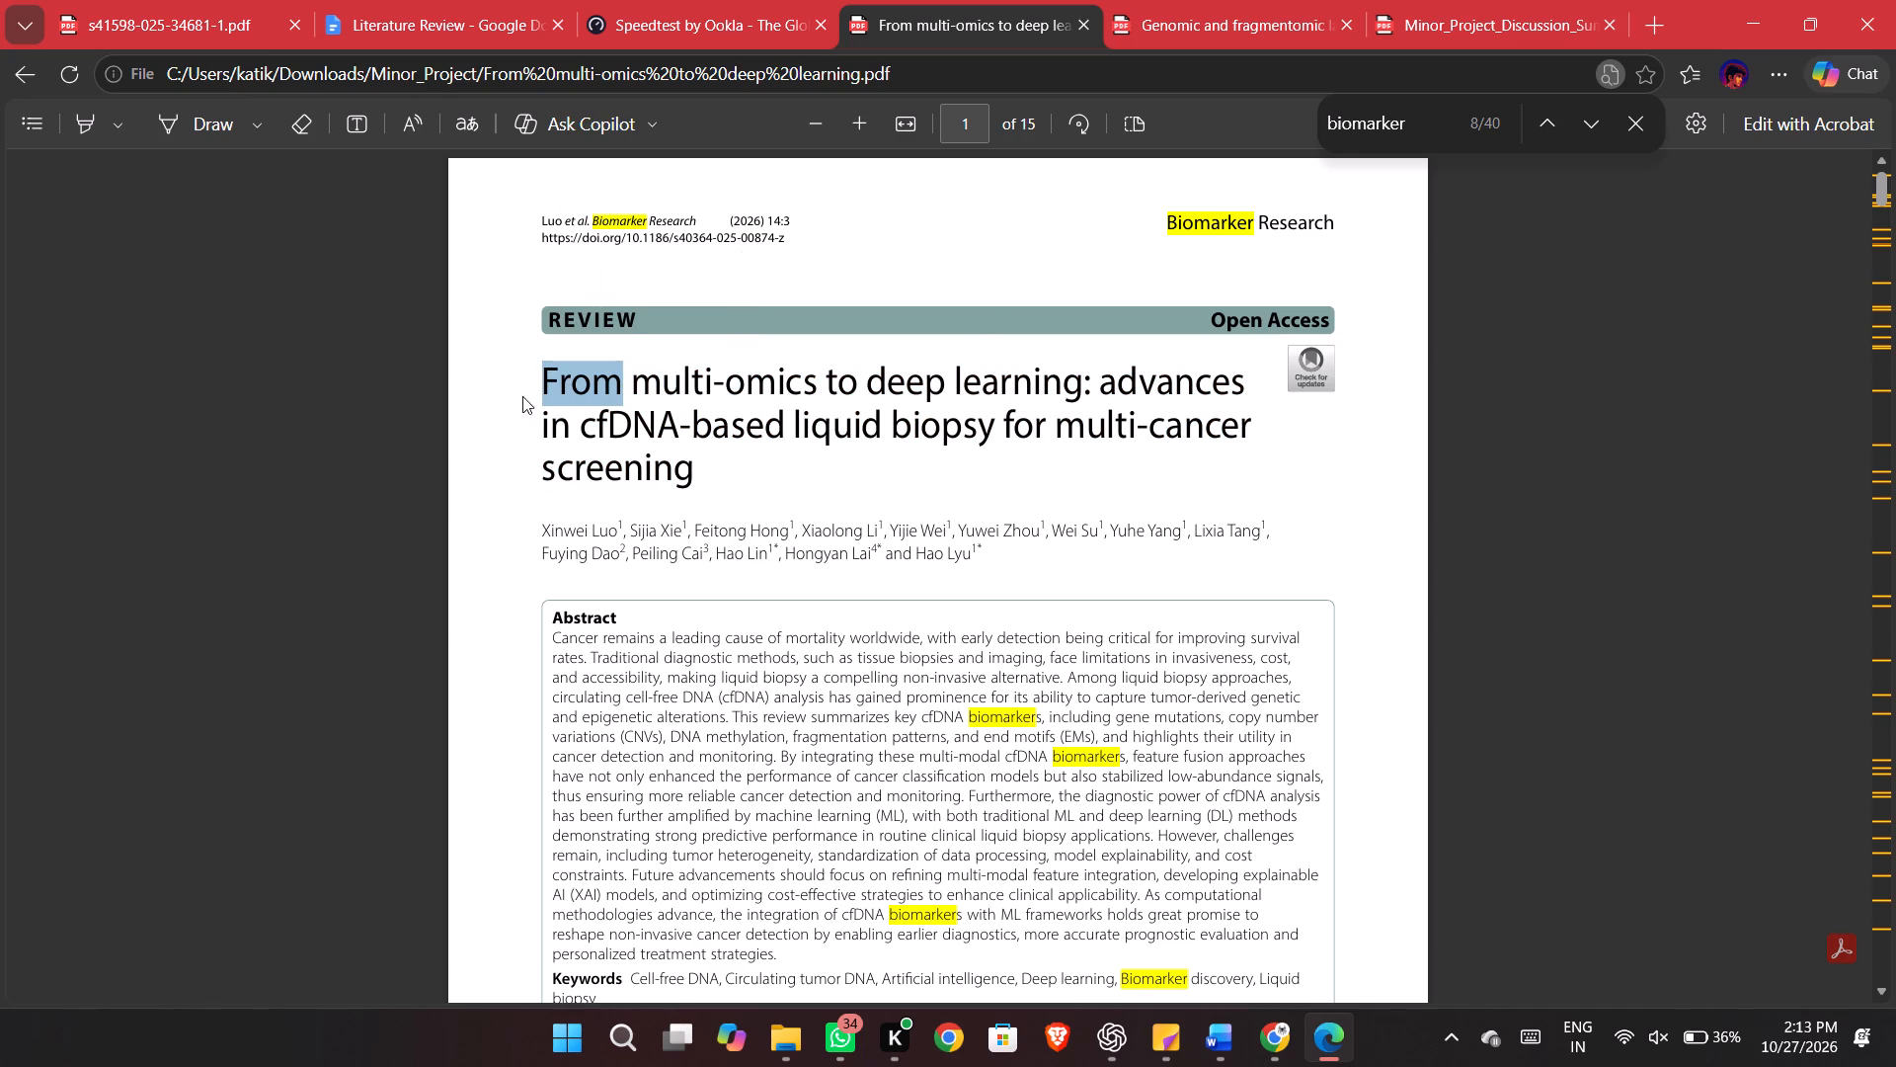
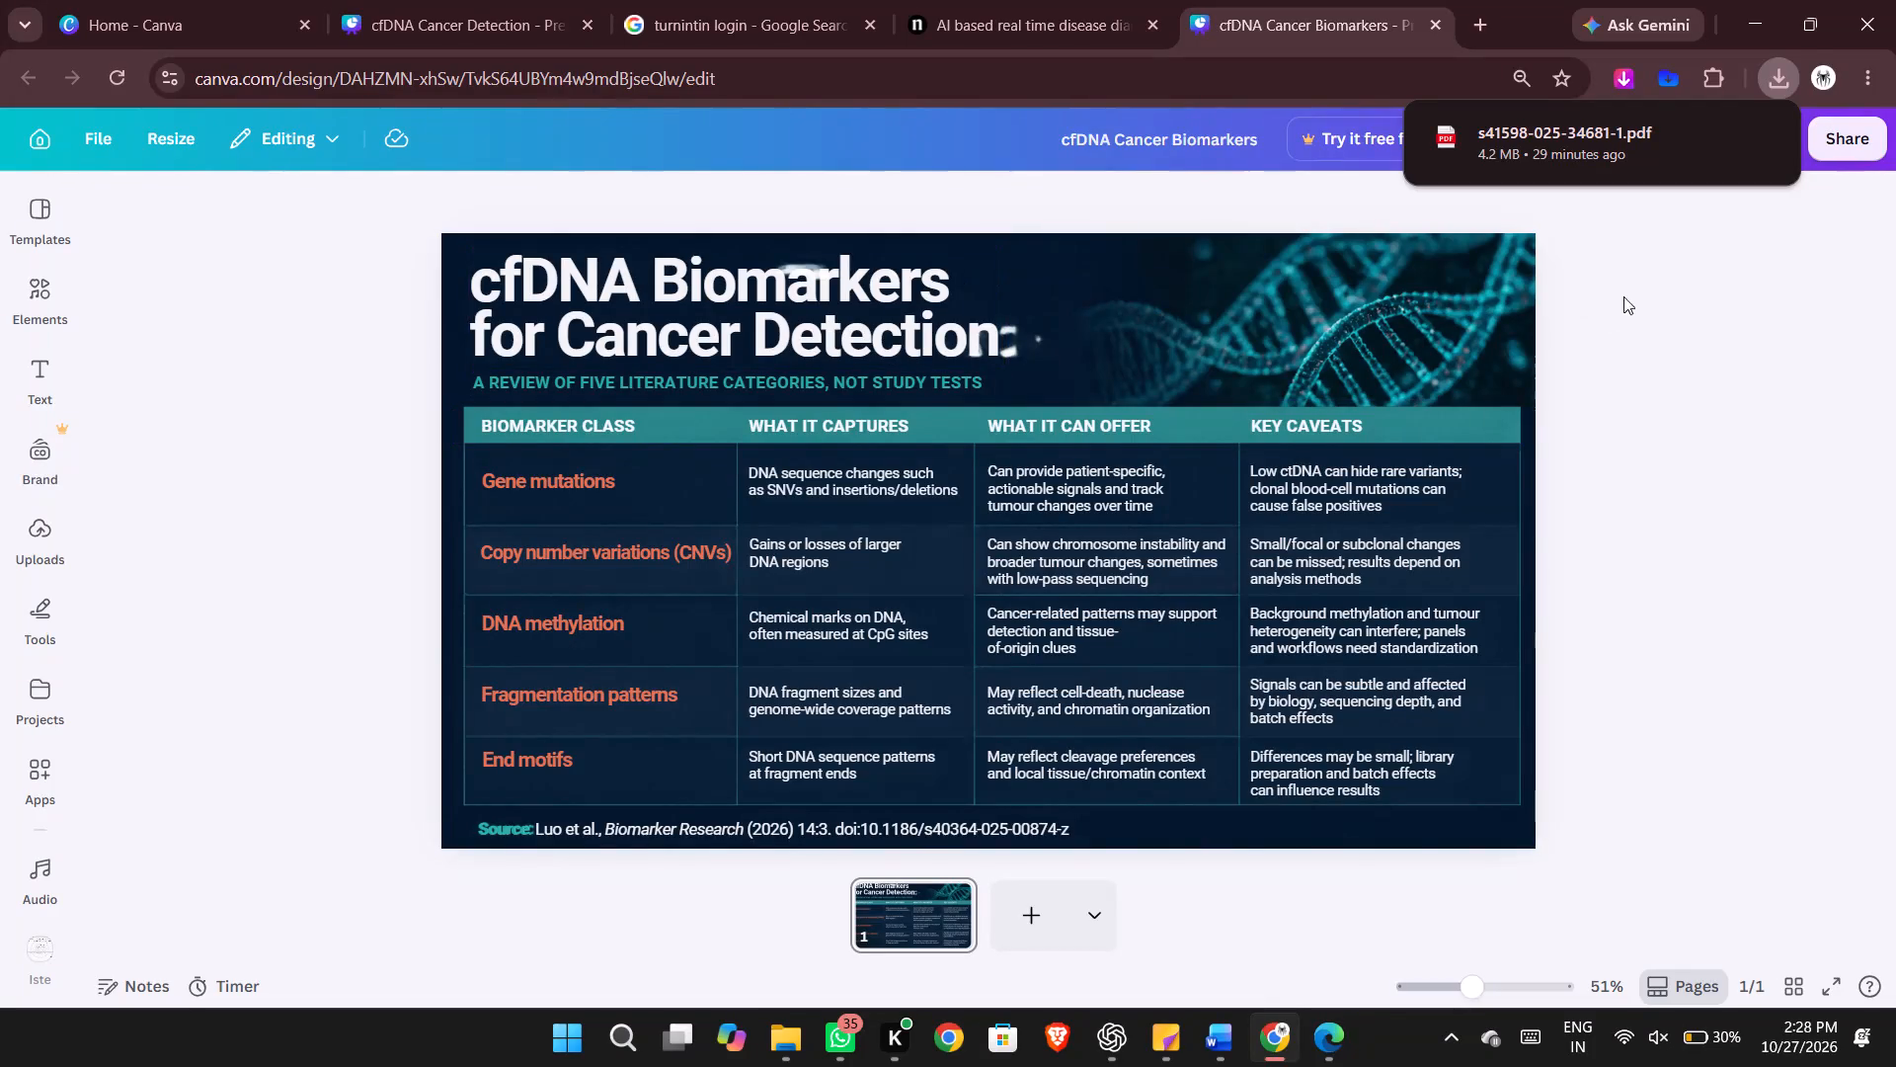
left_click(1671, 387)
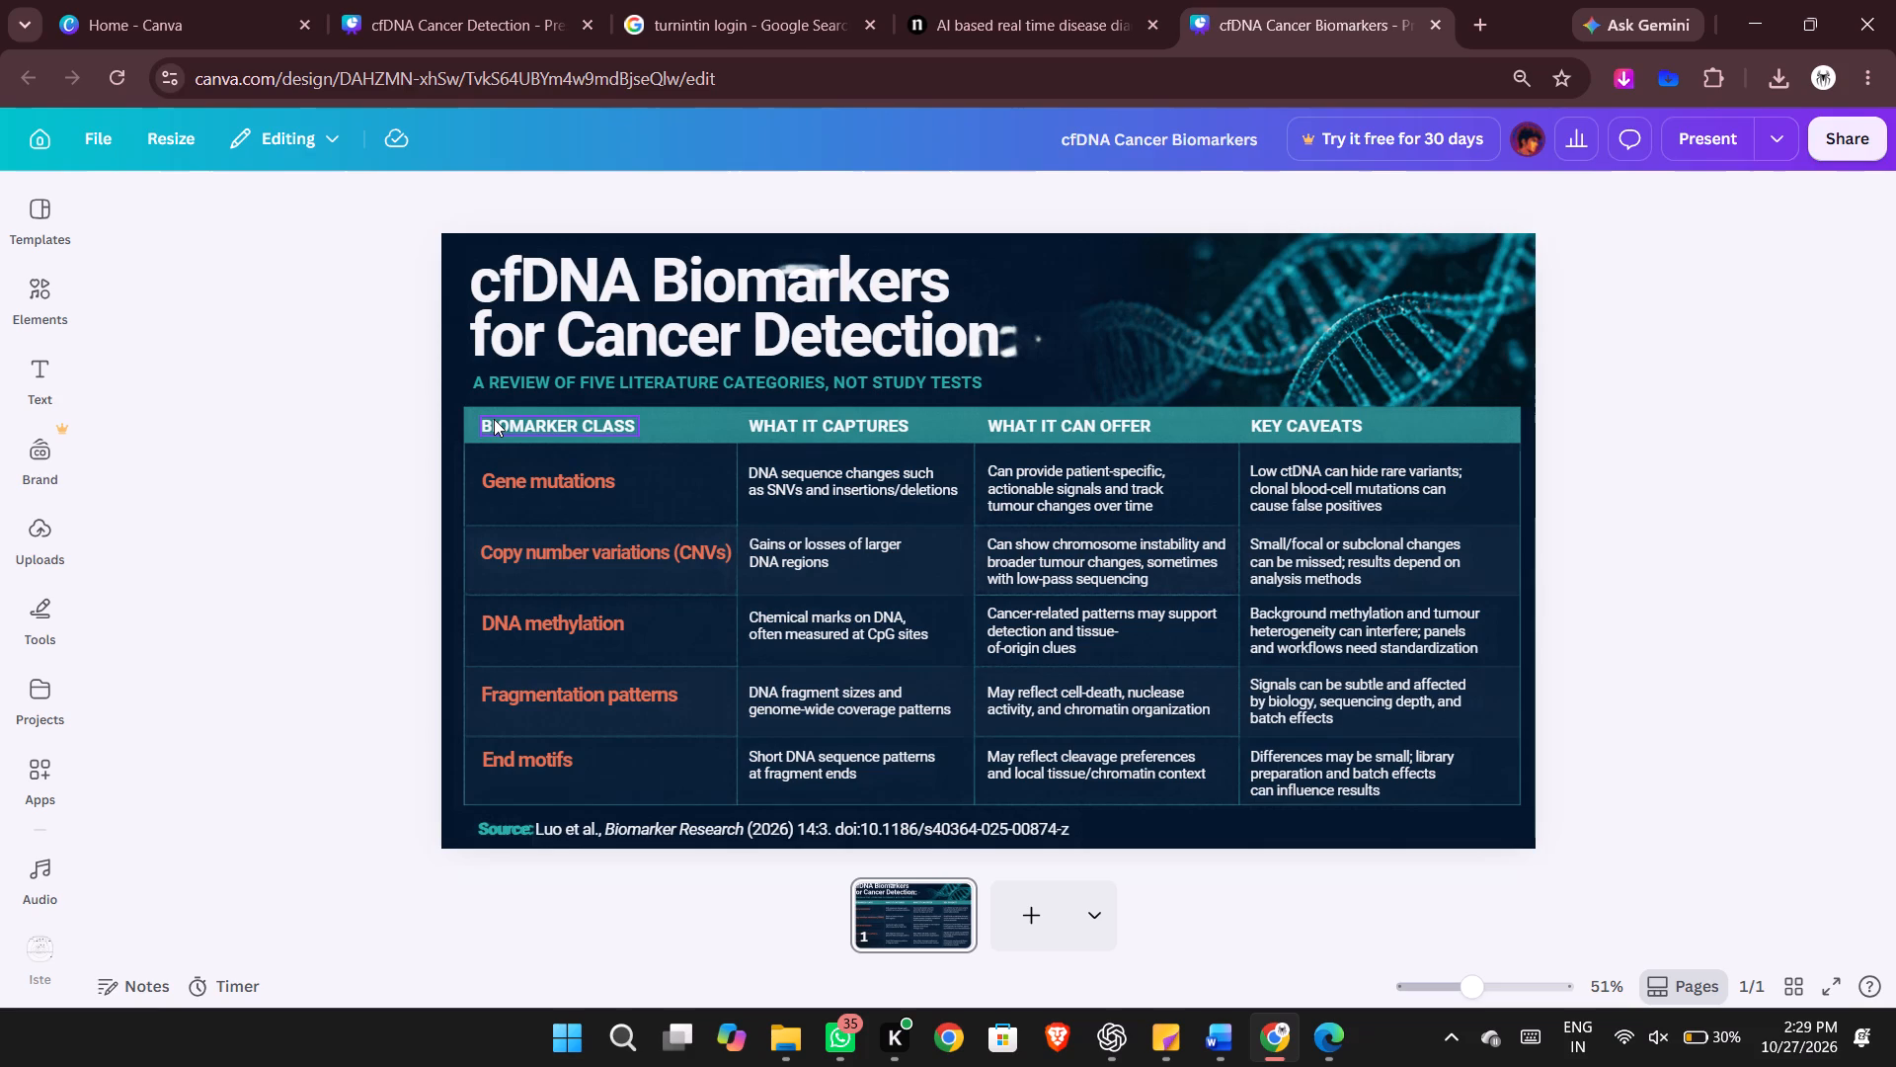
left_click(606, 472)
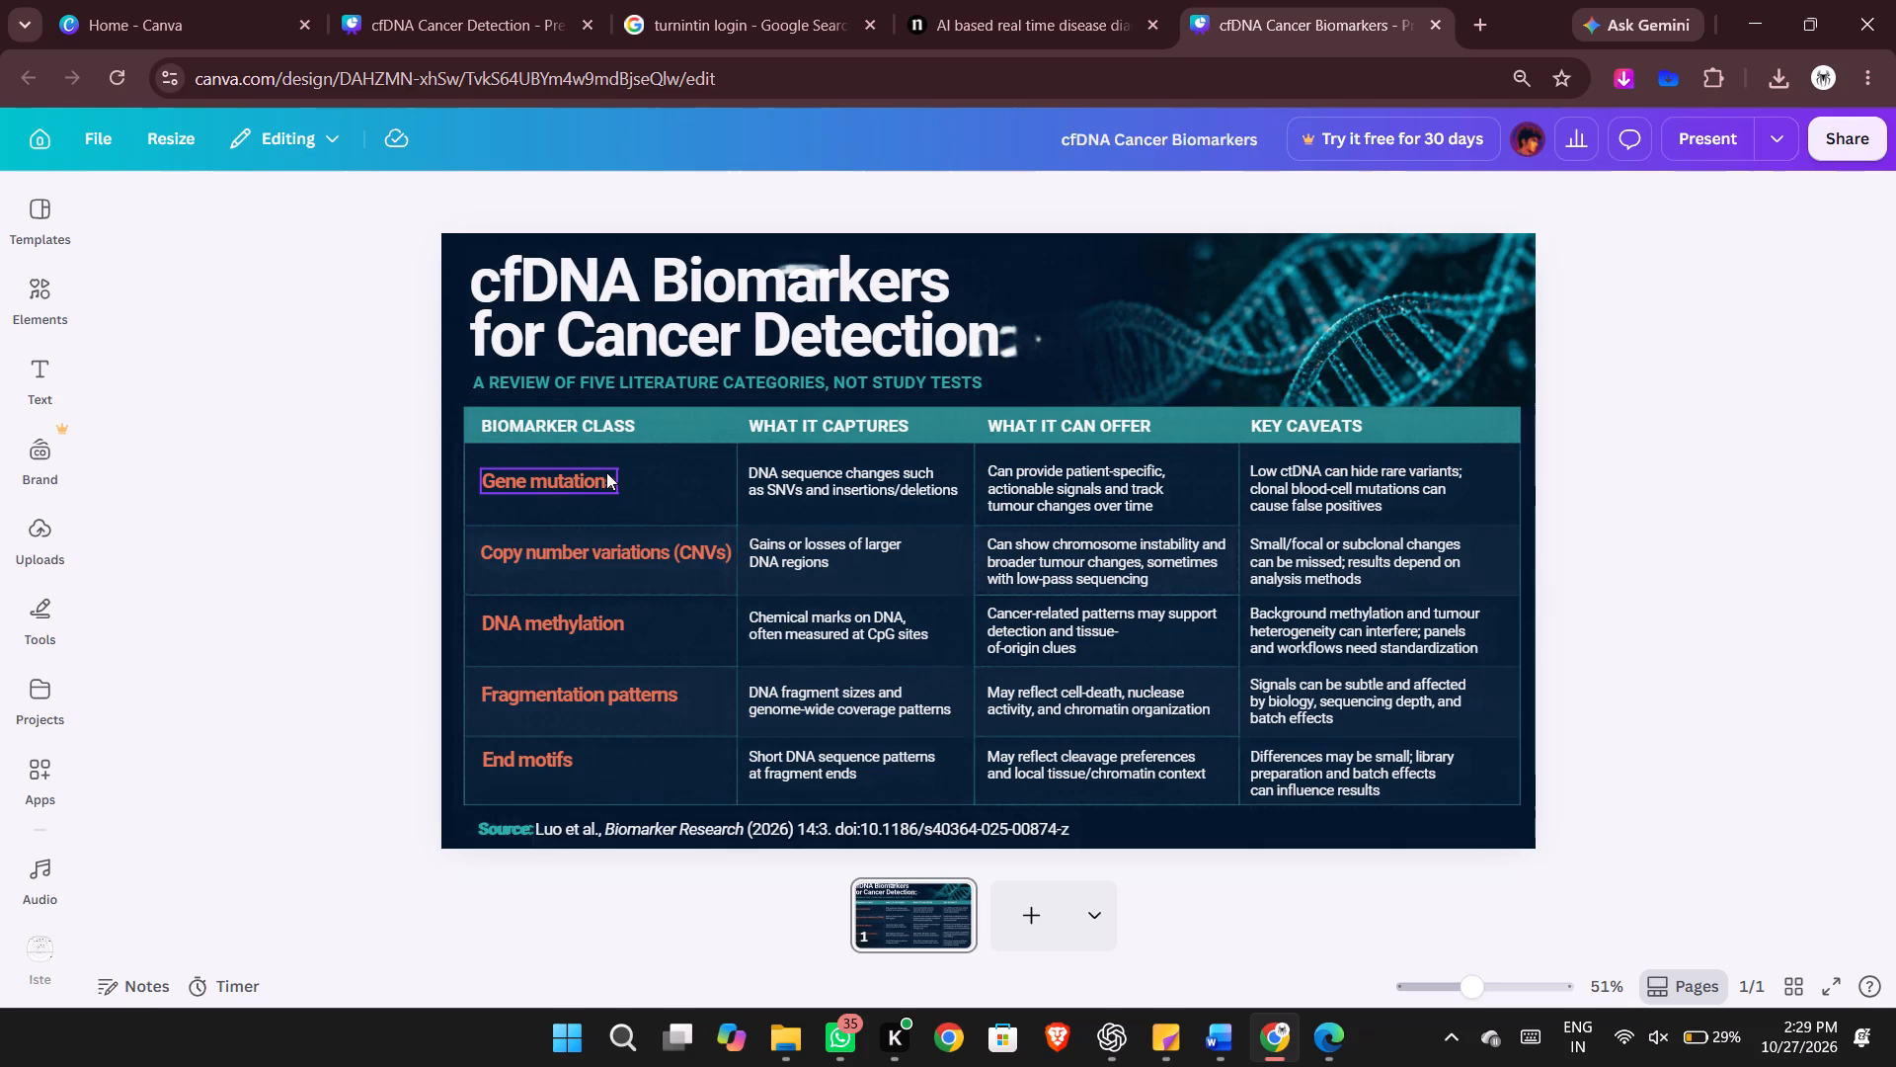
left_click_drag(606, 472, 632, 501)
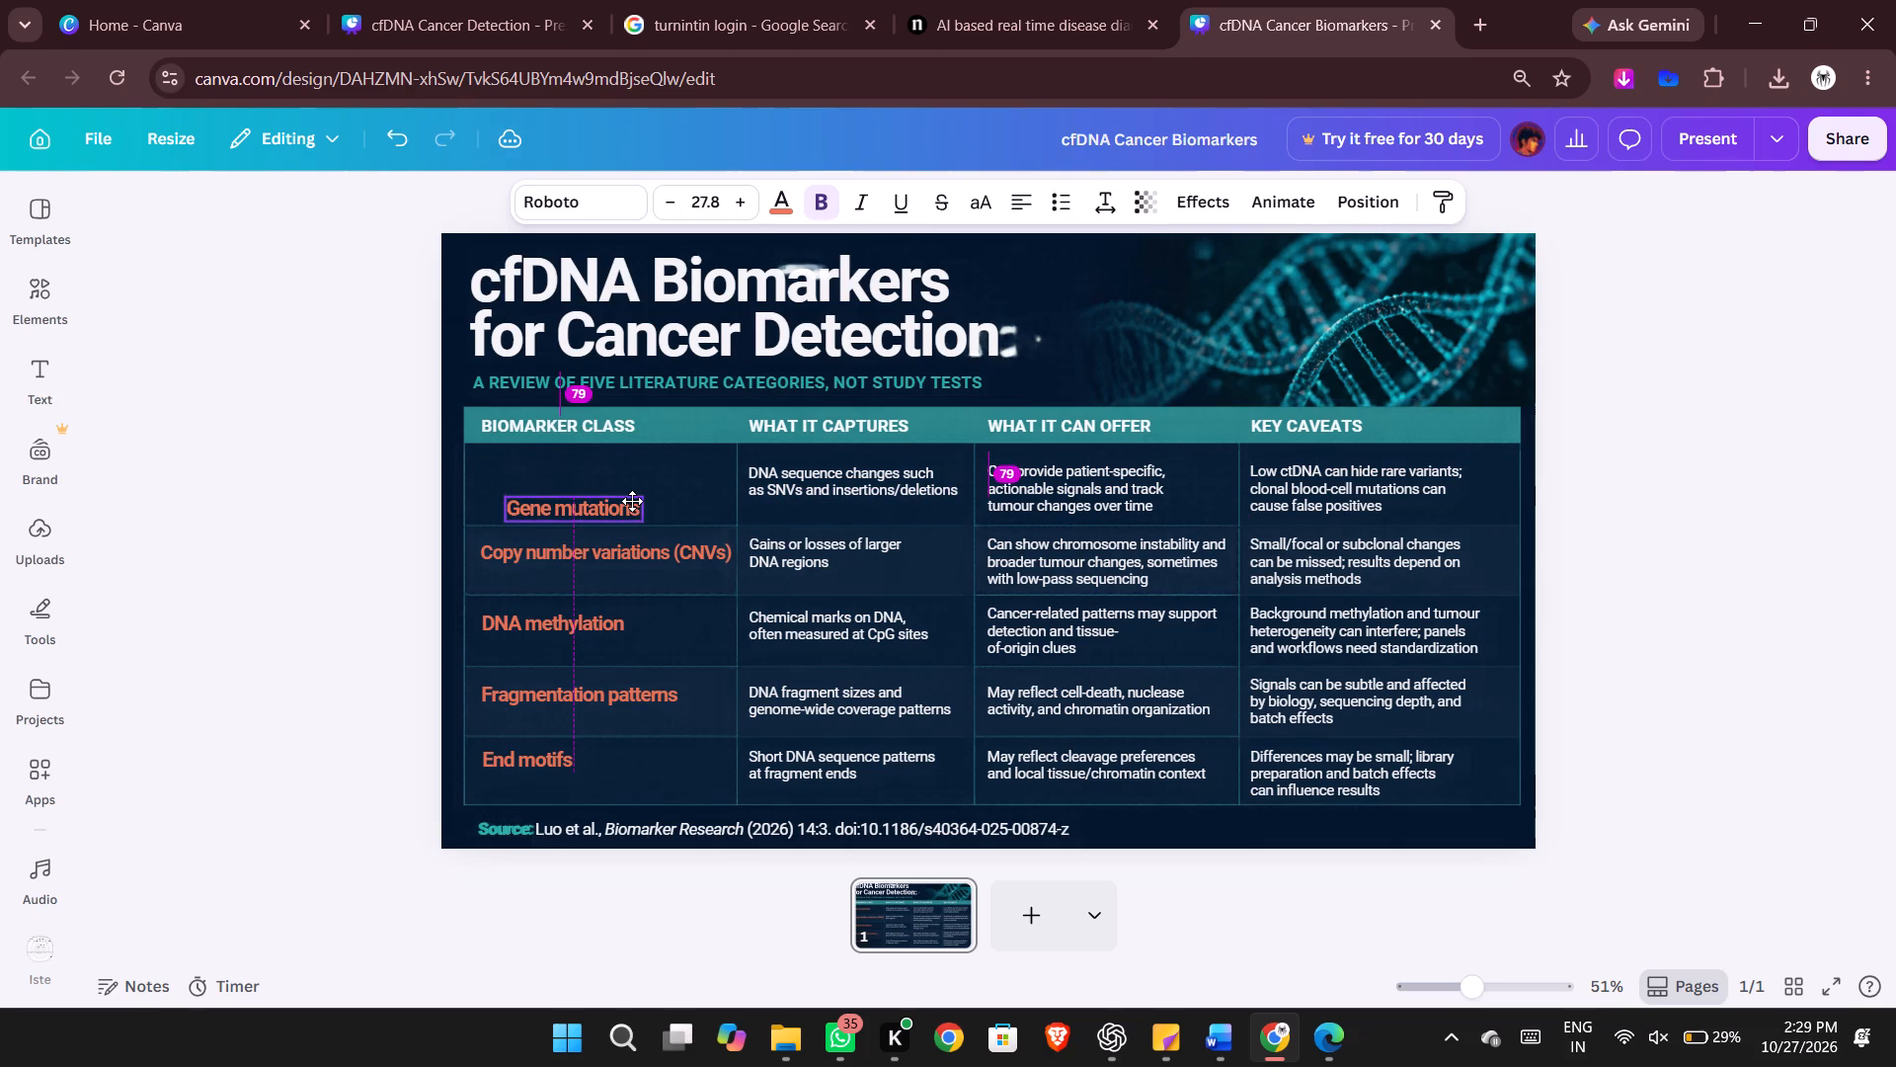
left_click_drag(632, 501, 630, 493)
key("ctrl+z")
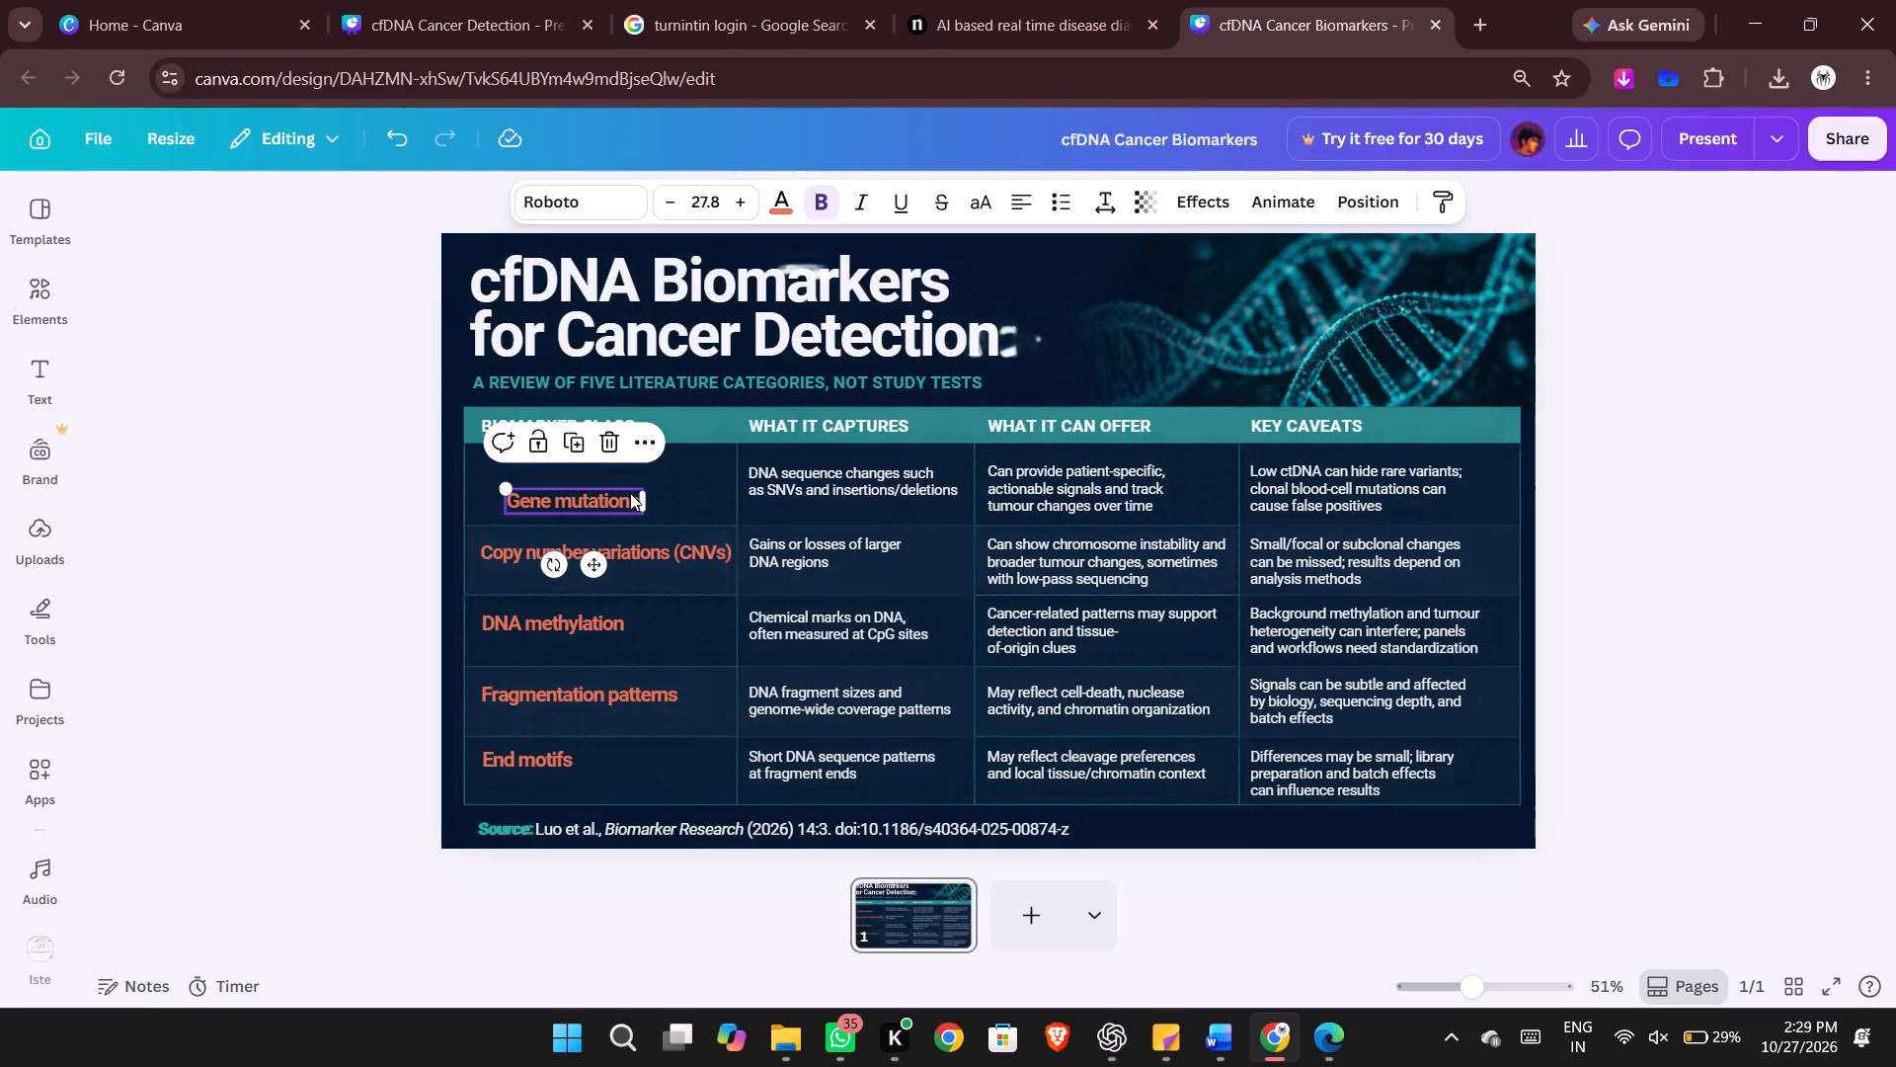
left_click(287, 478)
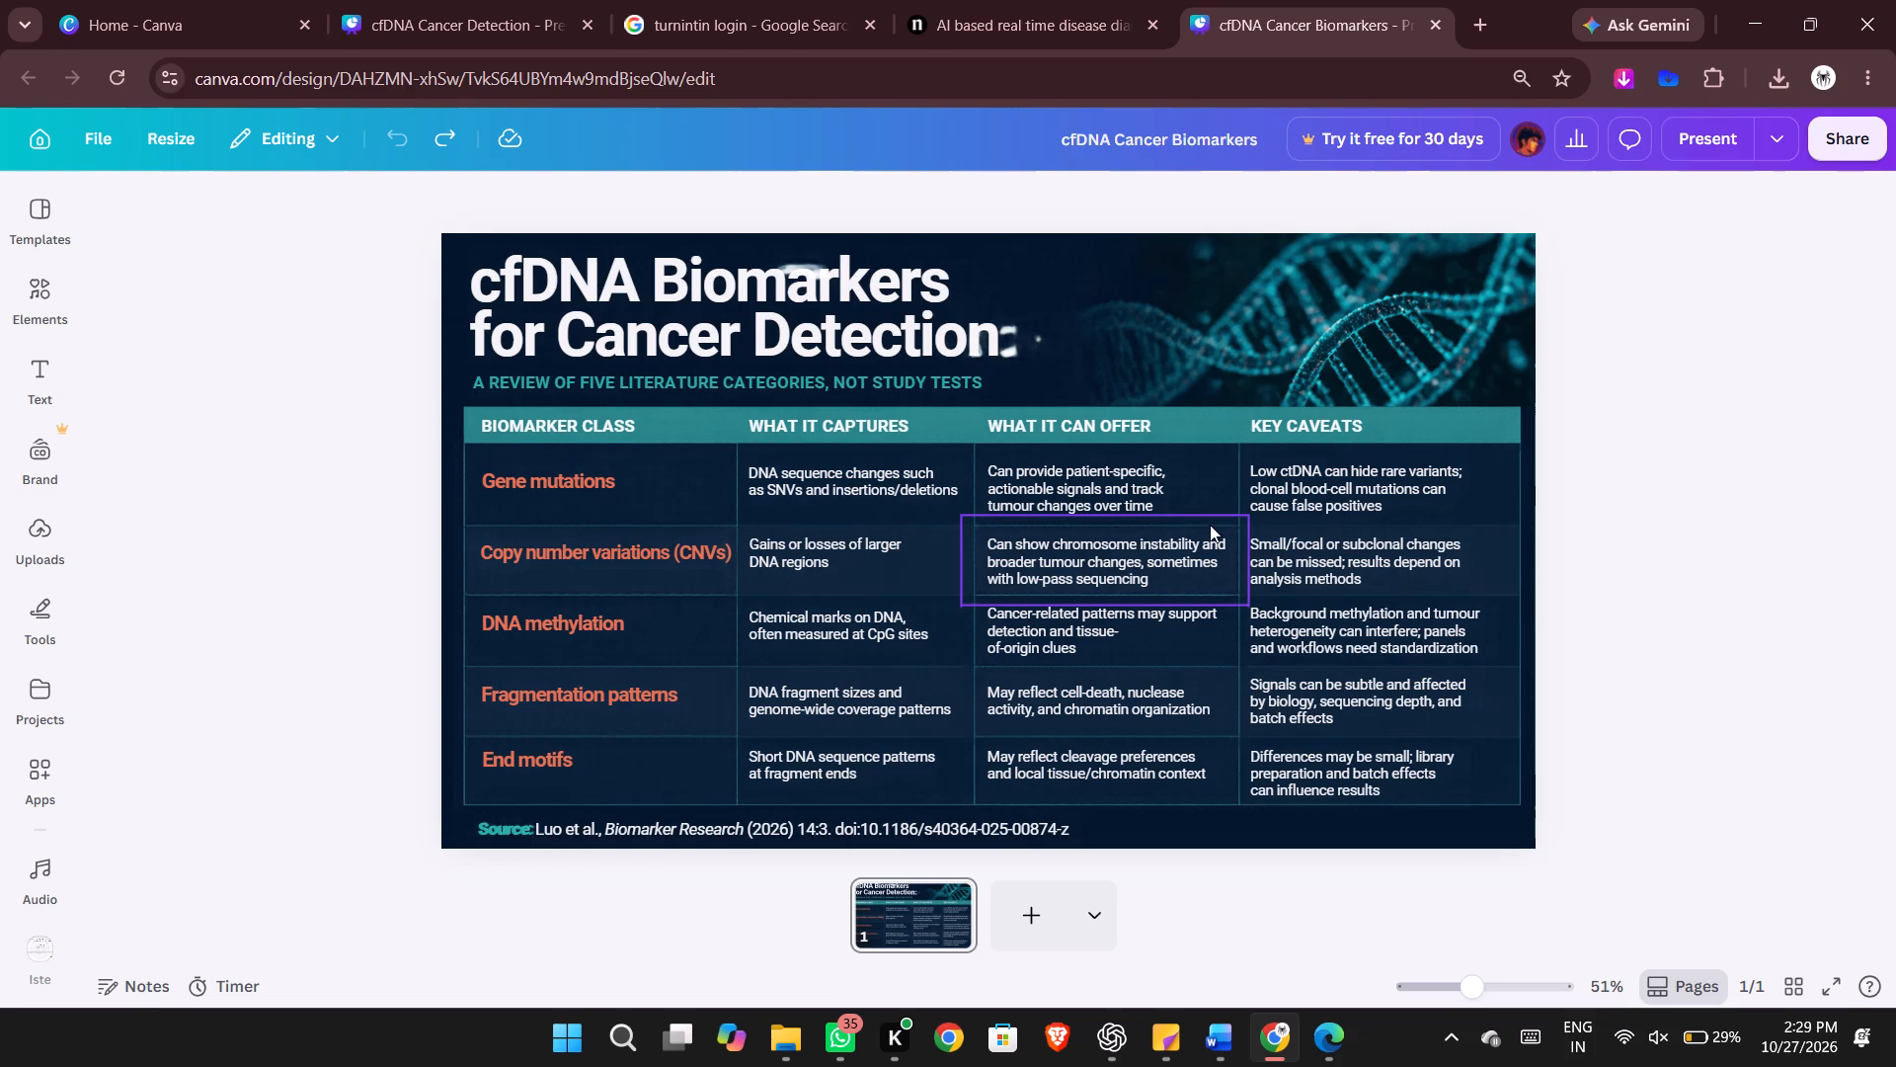
Copy the word "CAVEATS" from the "KEY CAVEATS" column header of the biomarker table.
left_click(1312, 420)
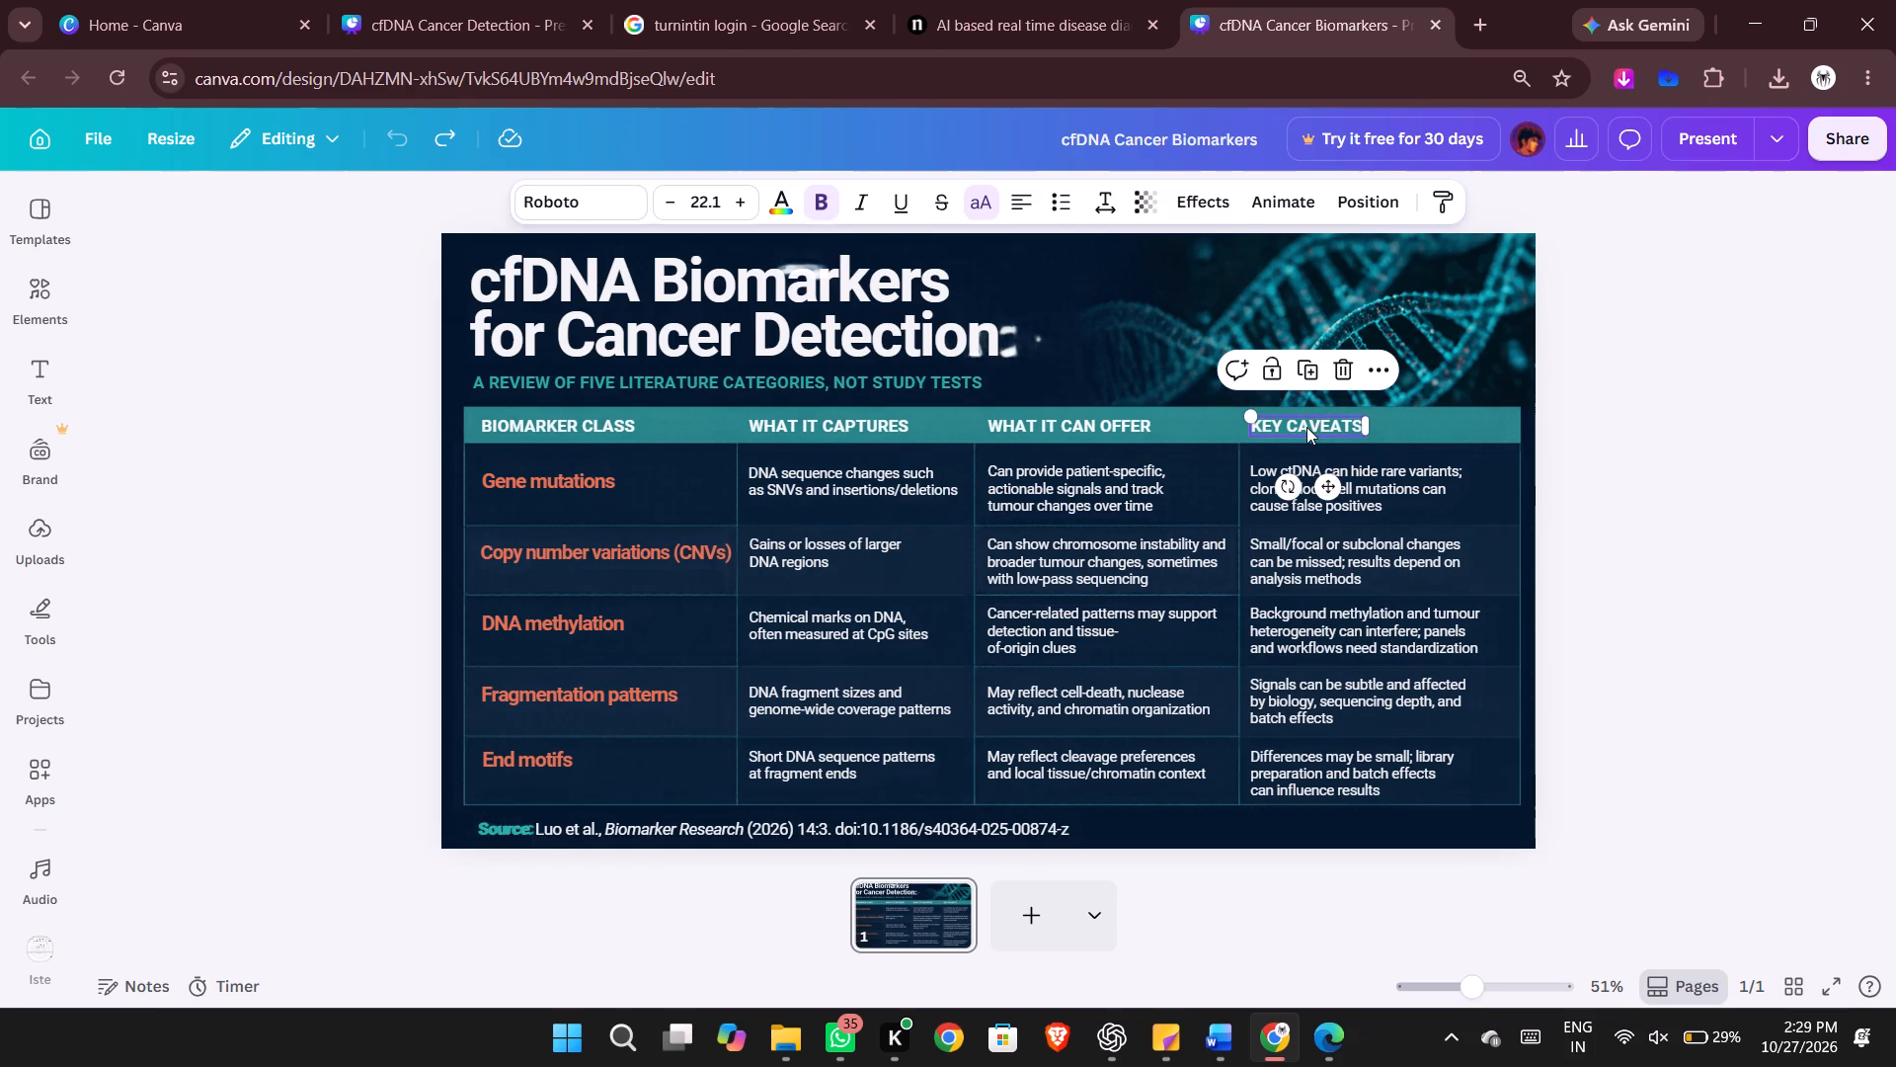
double_click(1306, 427)
left_click(1290, 424)
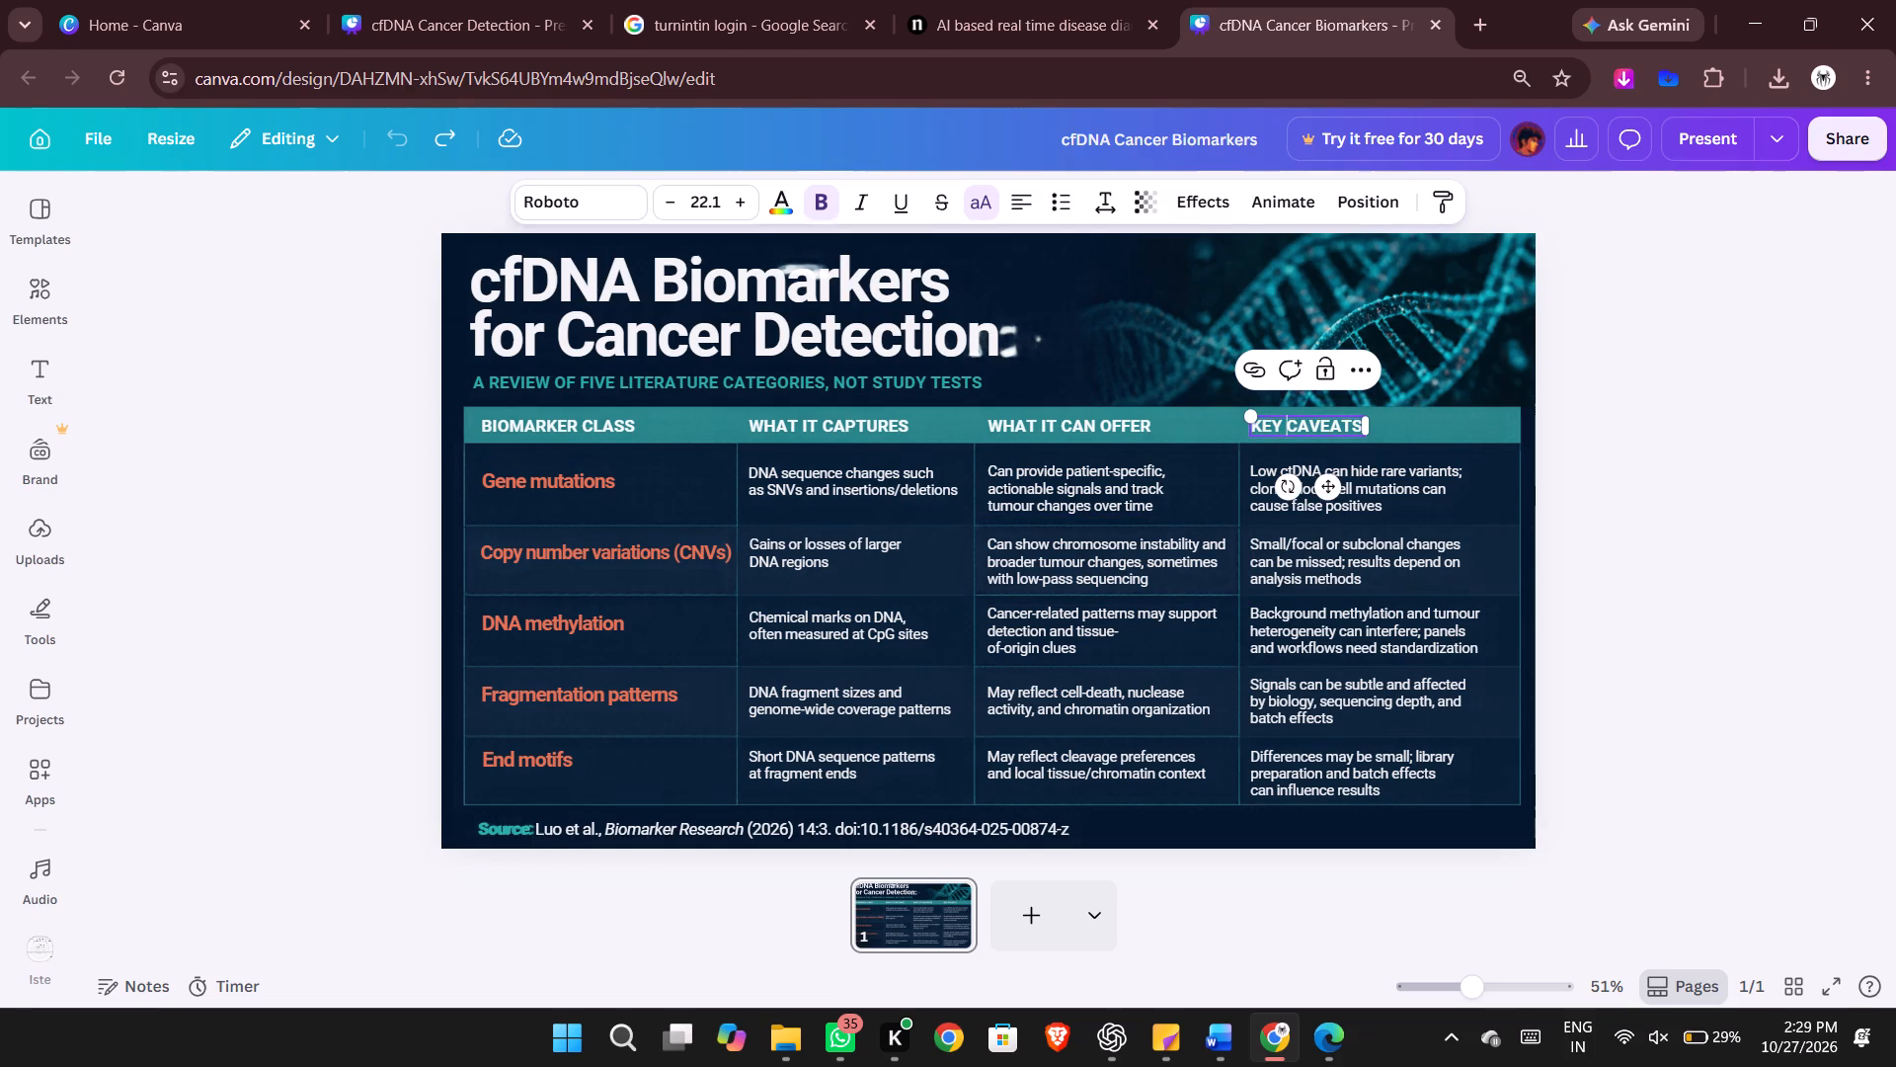
left_click_drag(1290, 424, 1354, 432)
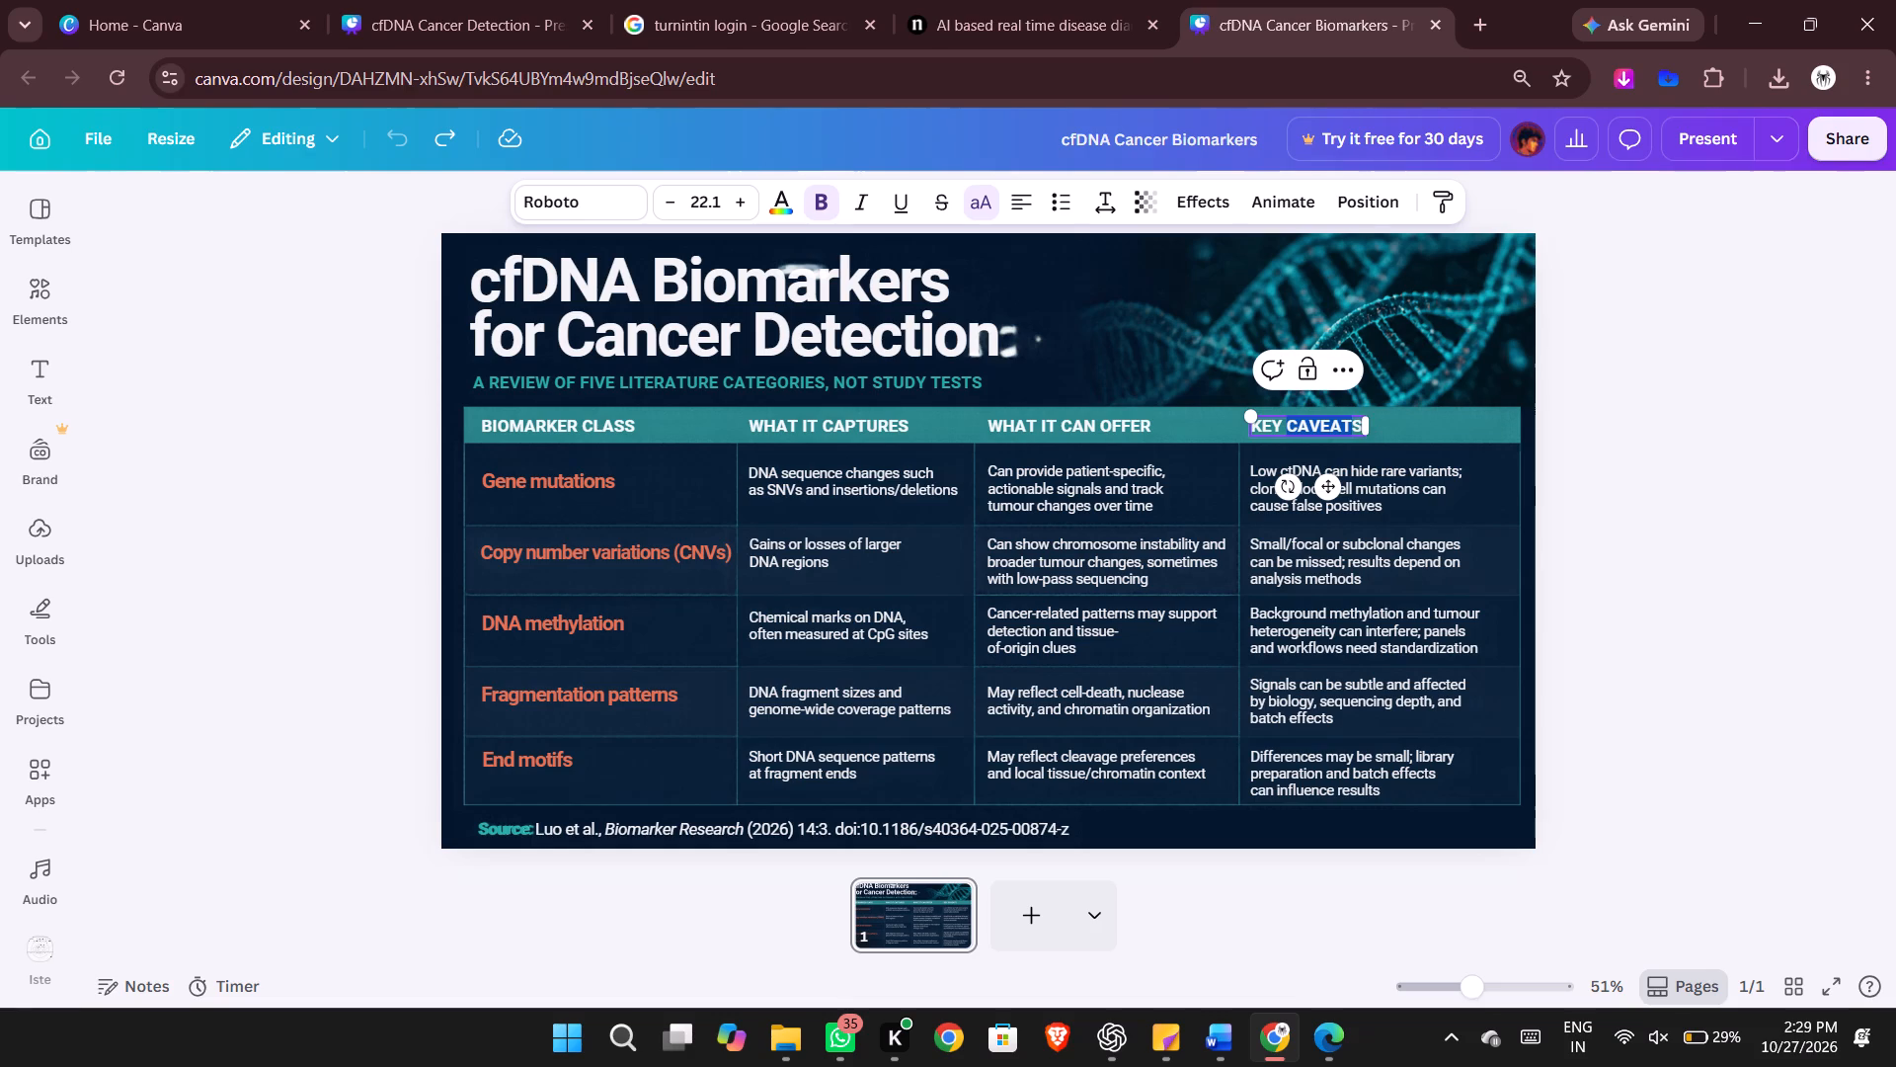
left_click_drag(1354, 432, 1356, 432)
key("shift+Right")
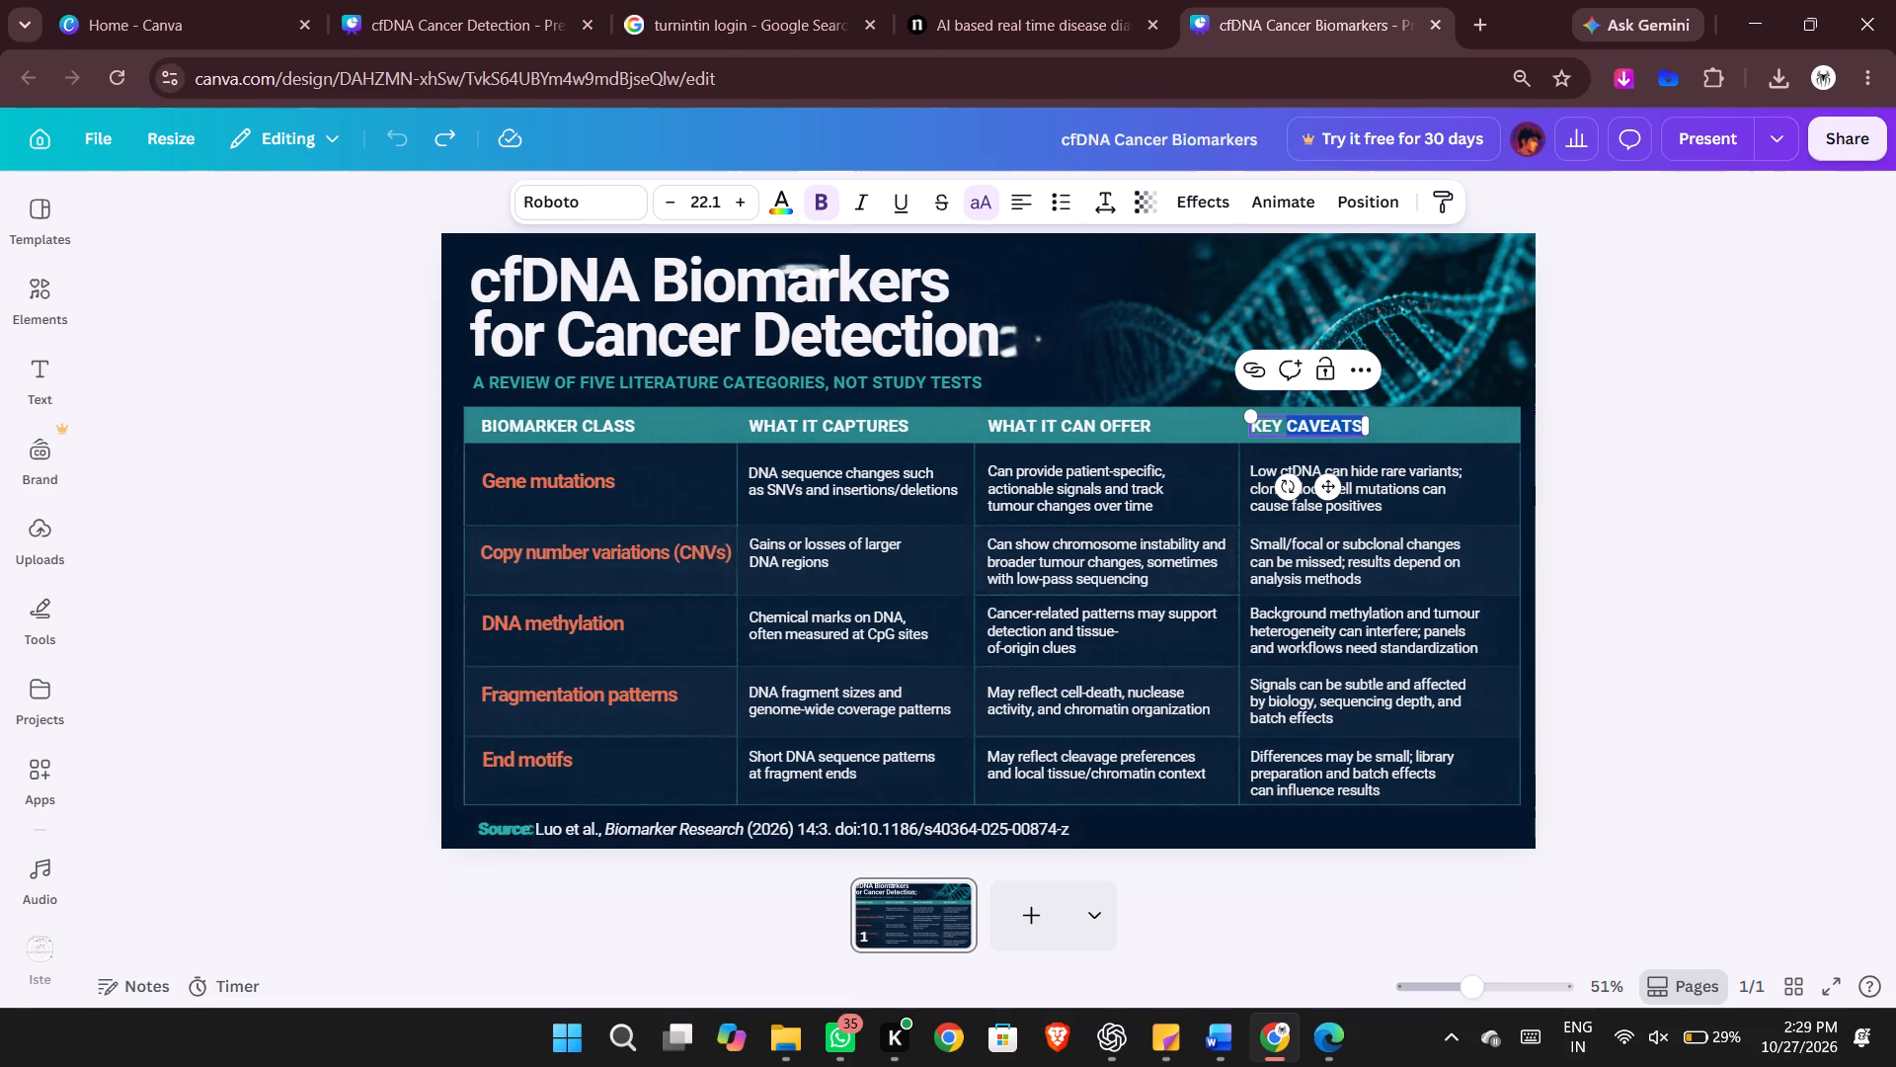
key("ctrl+c")
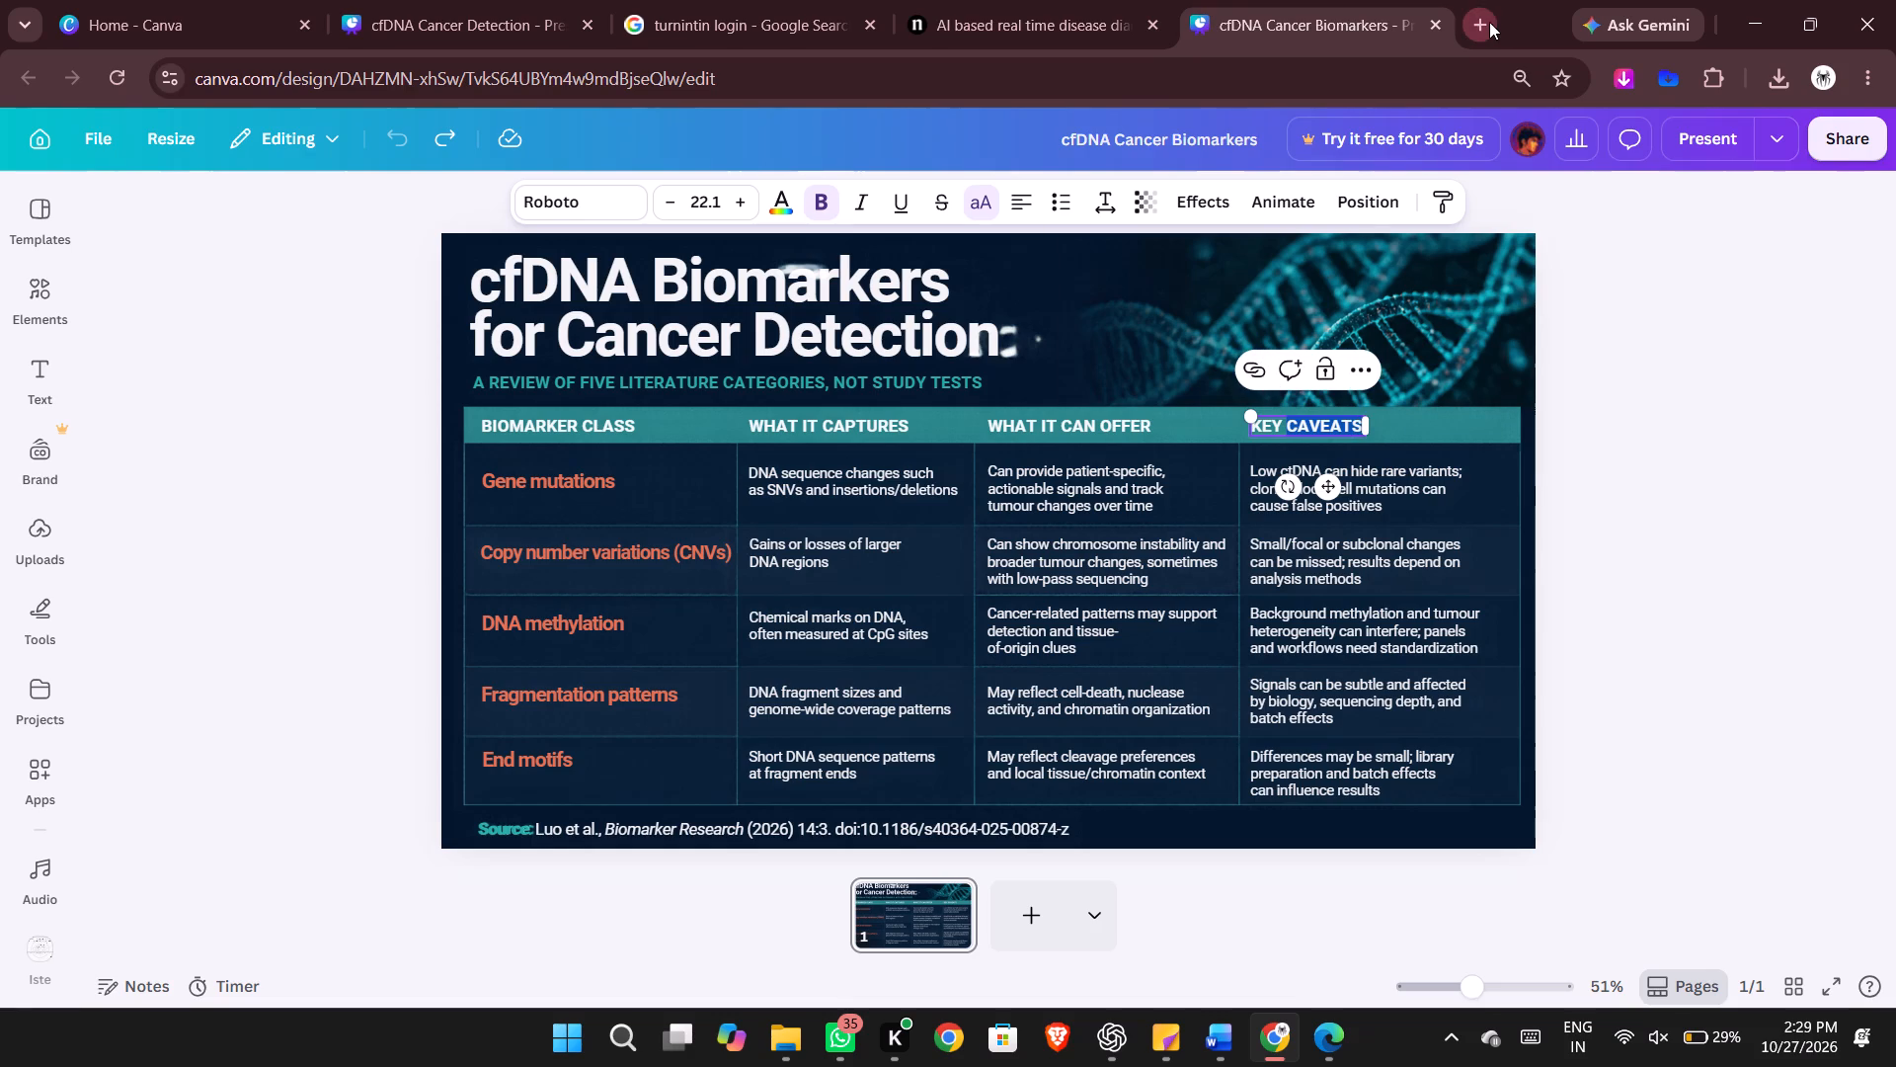
Search Google for "Caveats meaning" in a new browser tab and return to the Canva biomarker slide.
left_click(1489, 22)
left_click(809, 500)
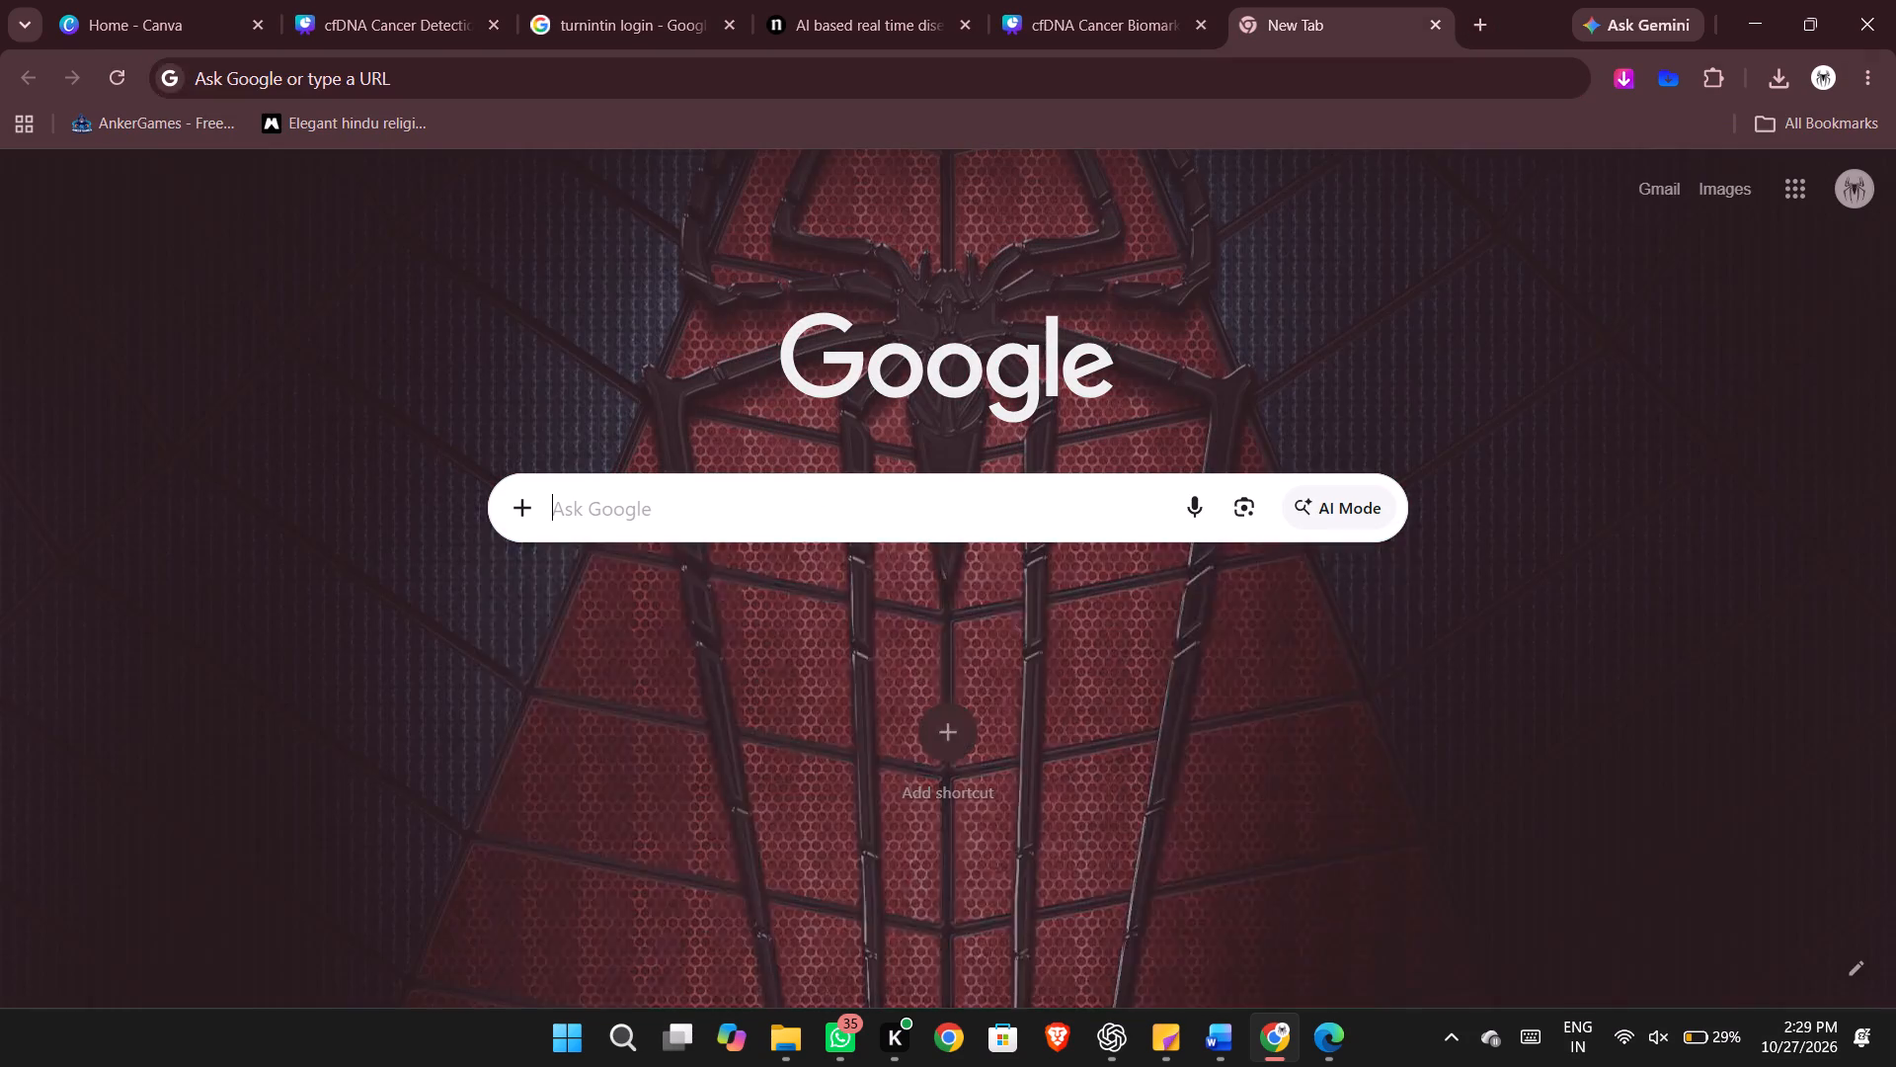
key("ctrl+v")
key("space")
type("meaning")
key("Return")
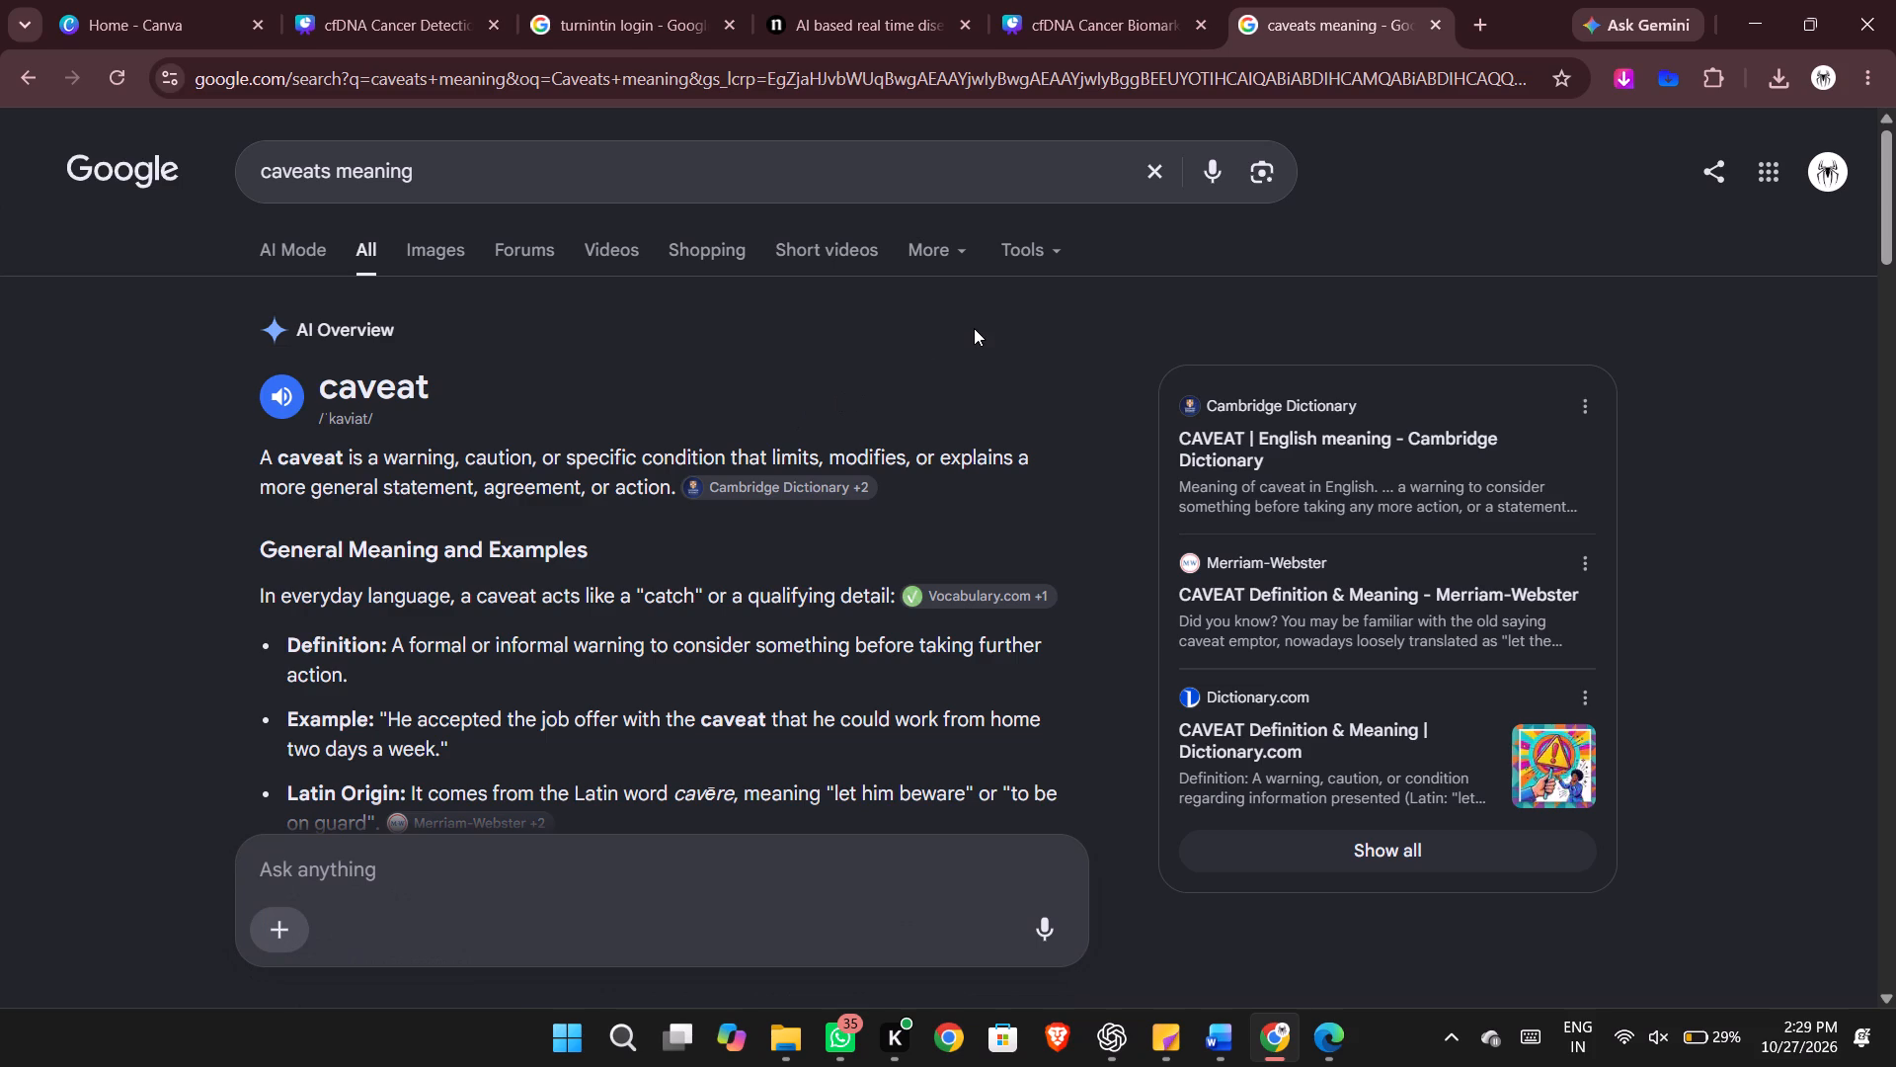
left_click(1094, 5)
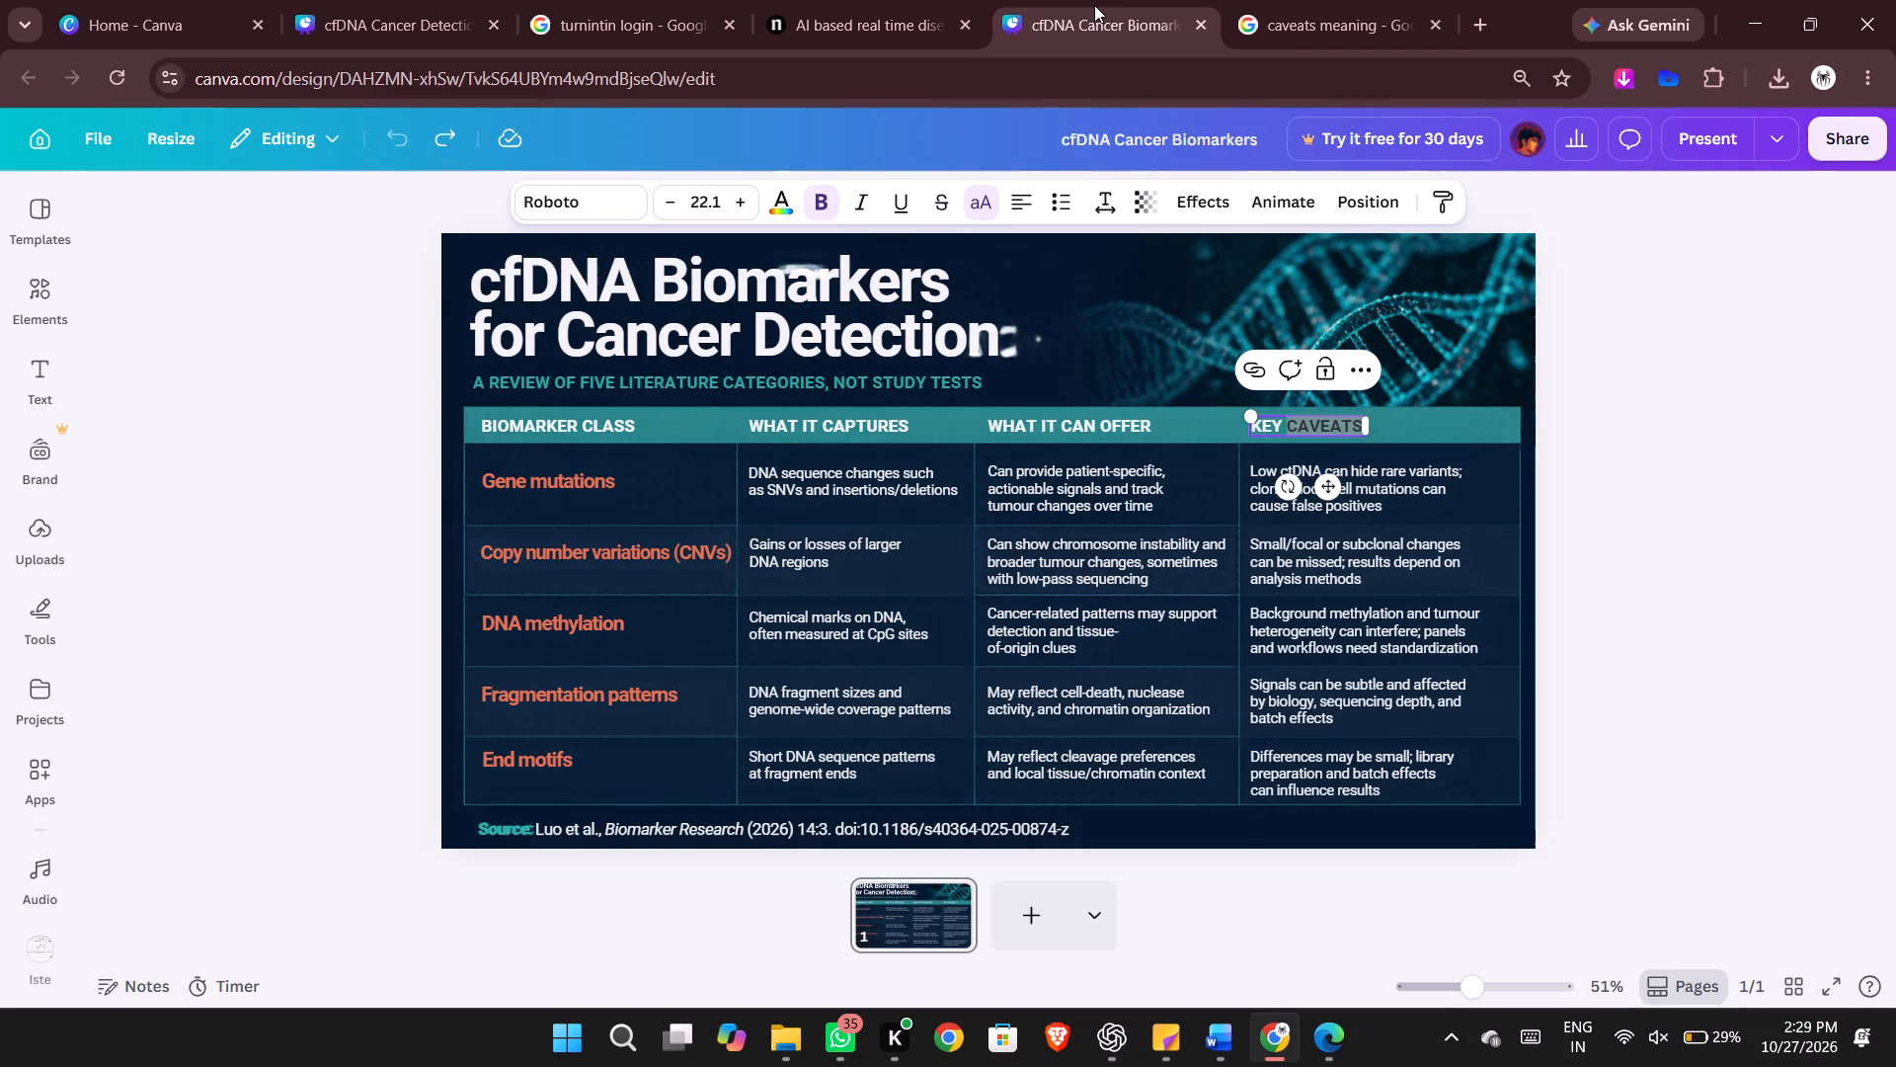
left_click(1676, 466)
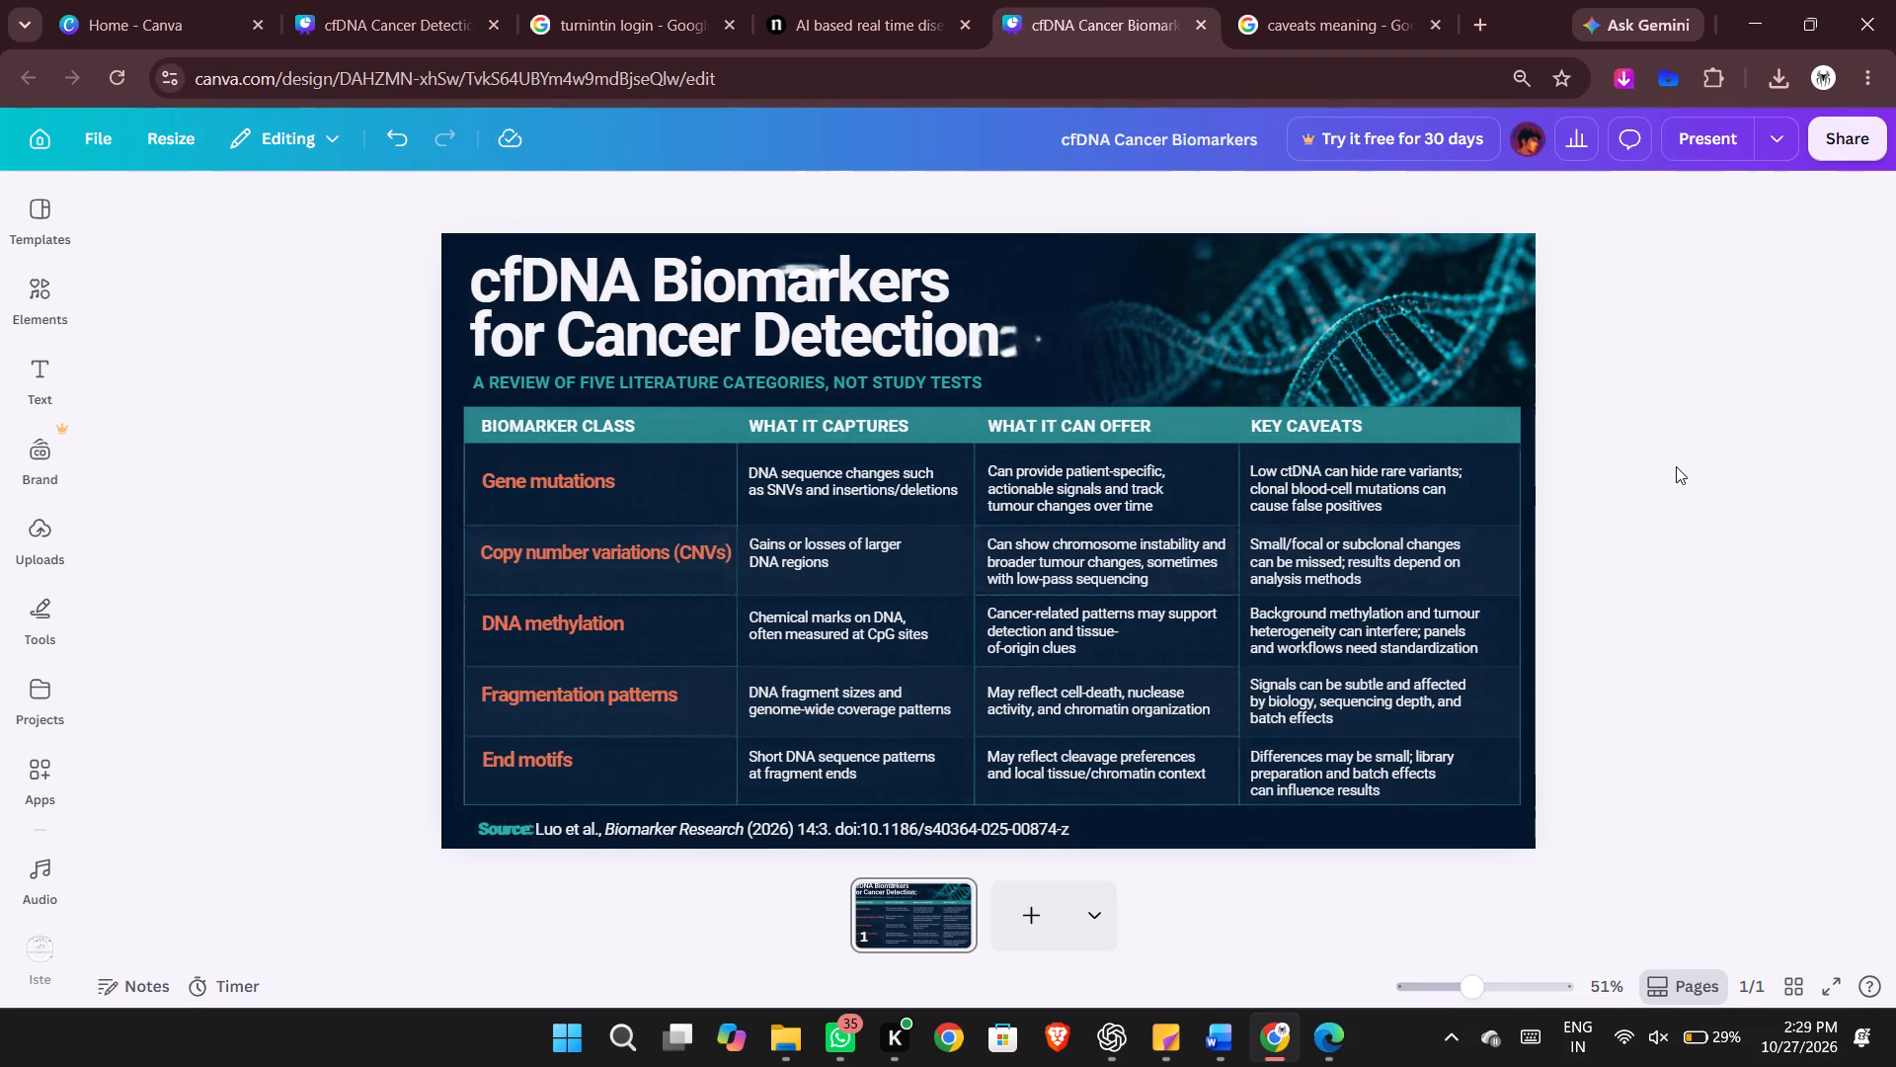
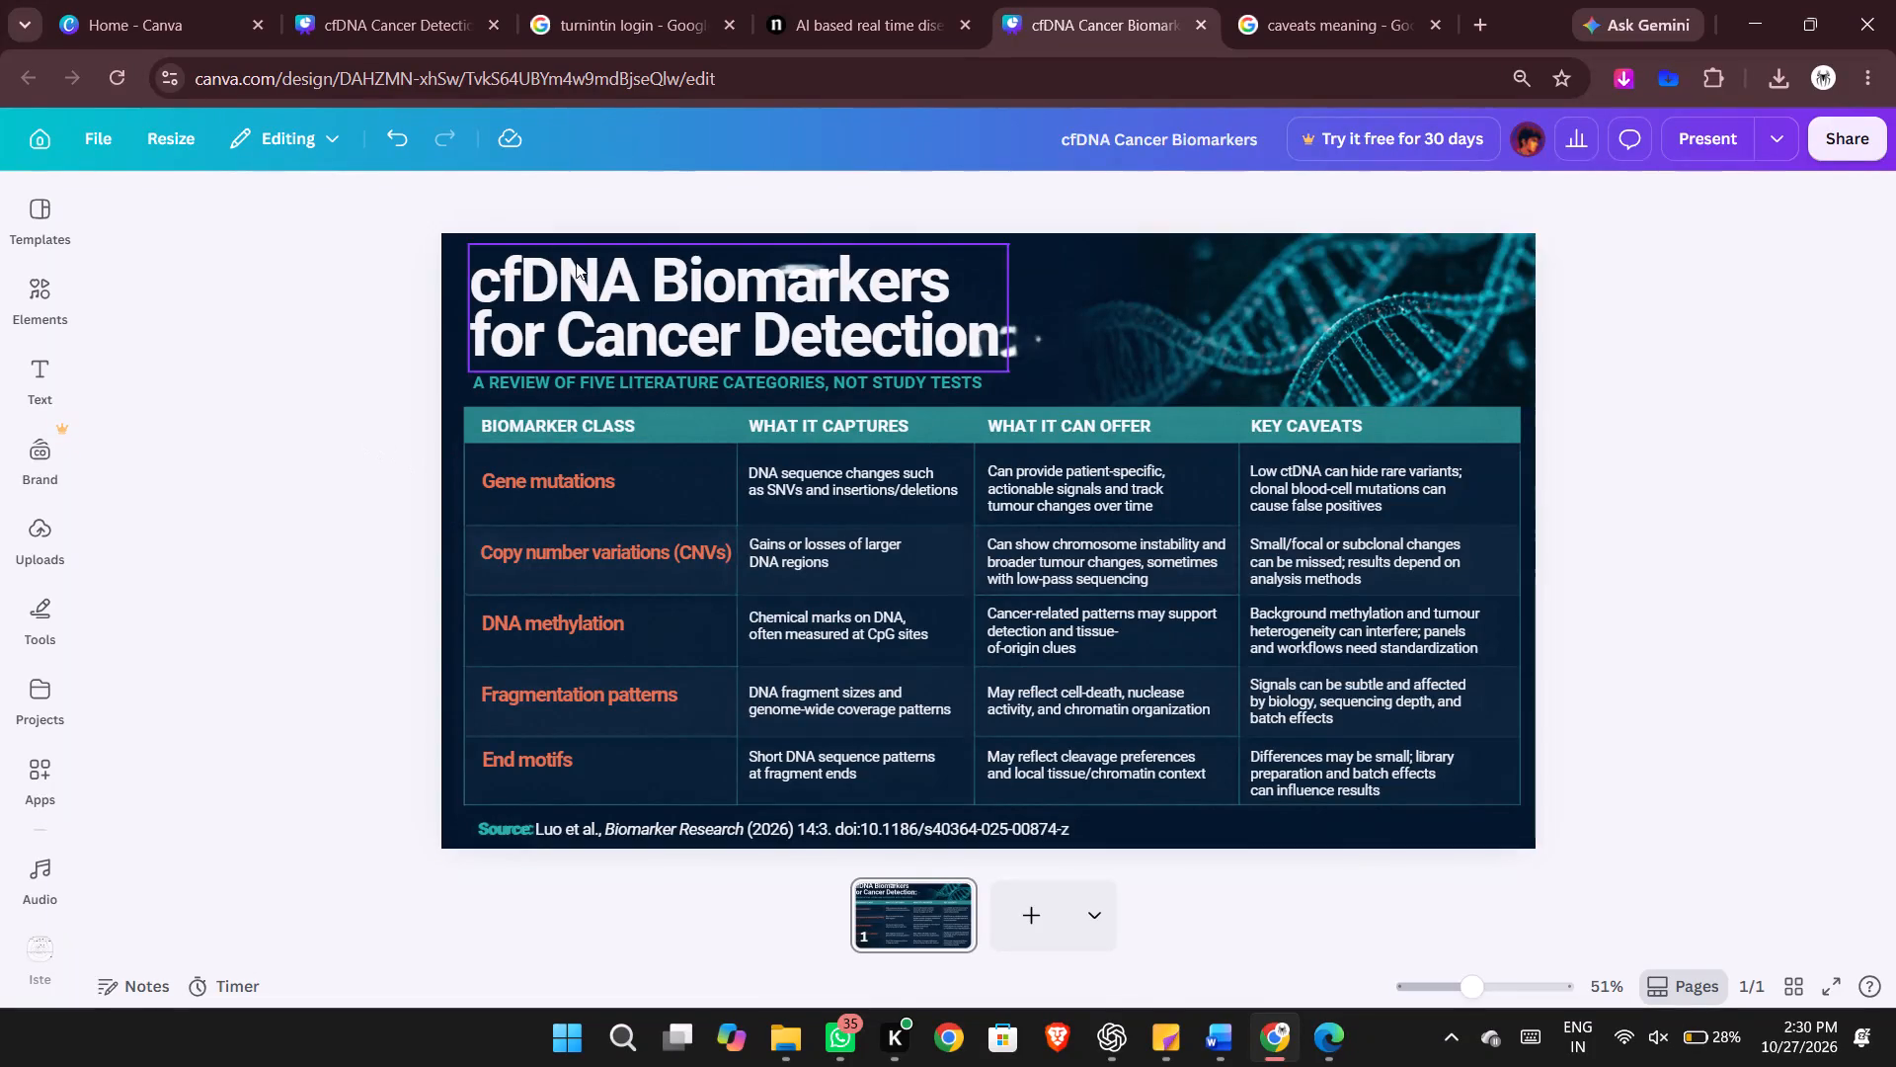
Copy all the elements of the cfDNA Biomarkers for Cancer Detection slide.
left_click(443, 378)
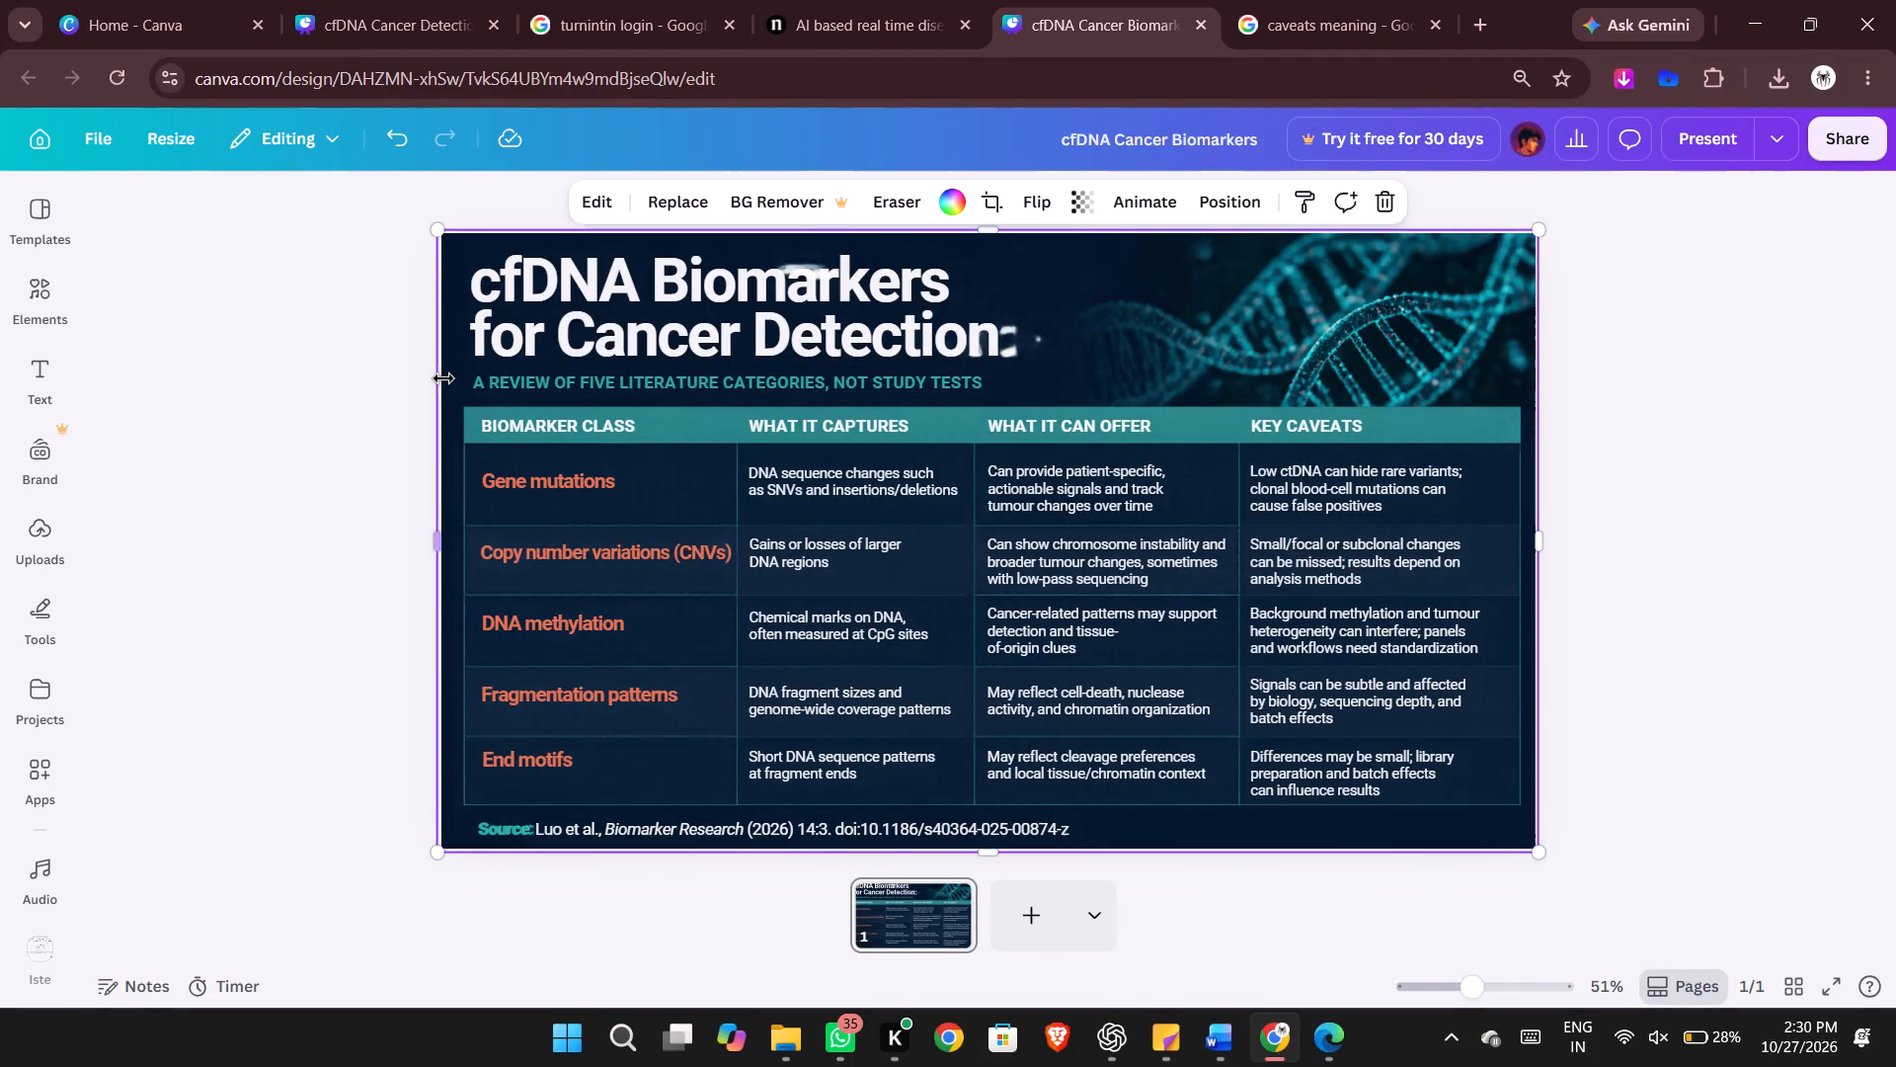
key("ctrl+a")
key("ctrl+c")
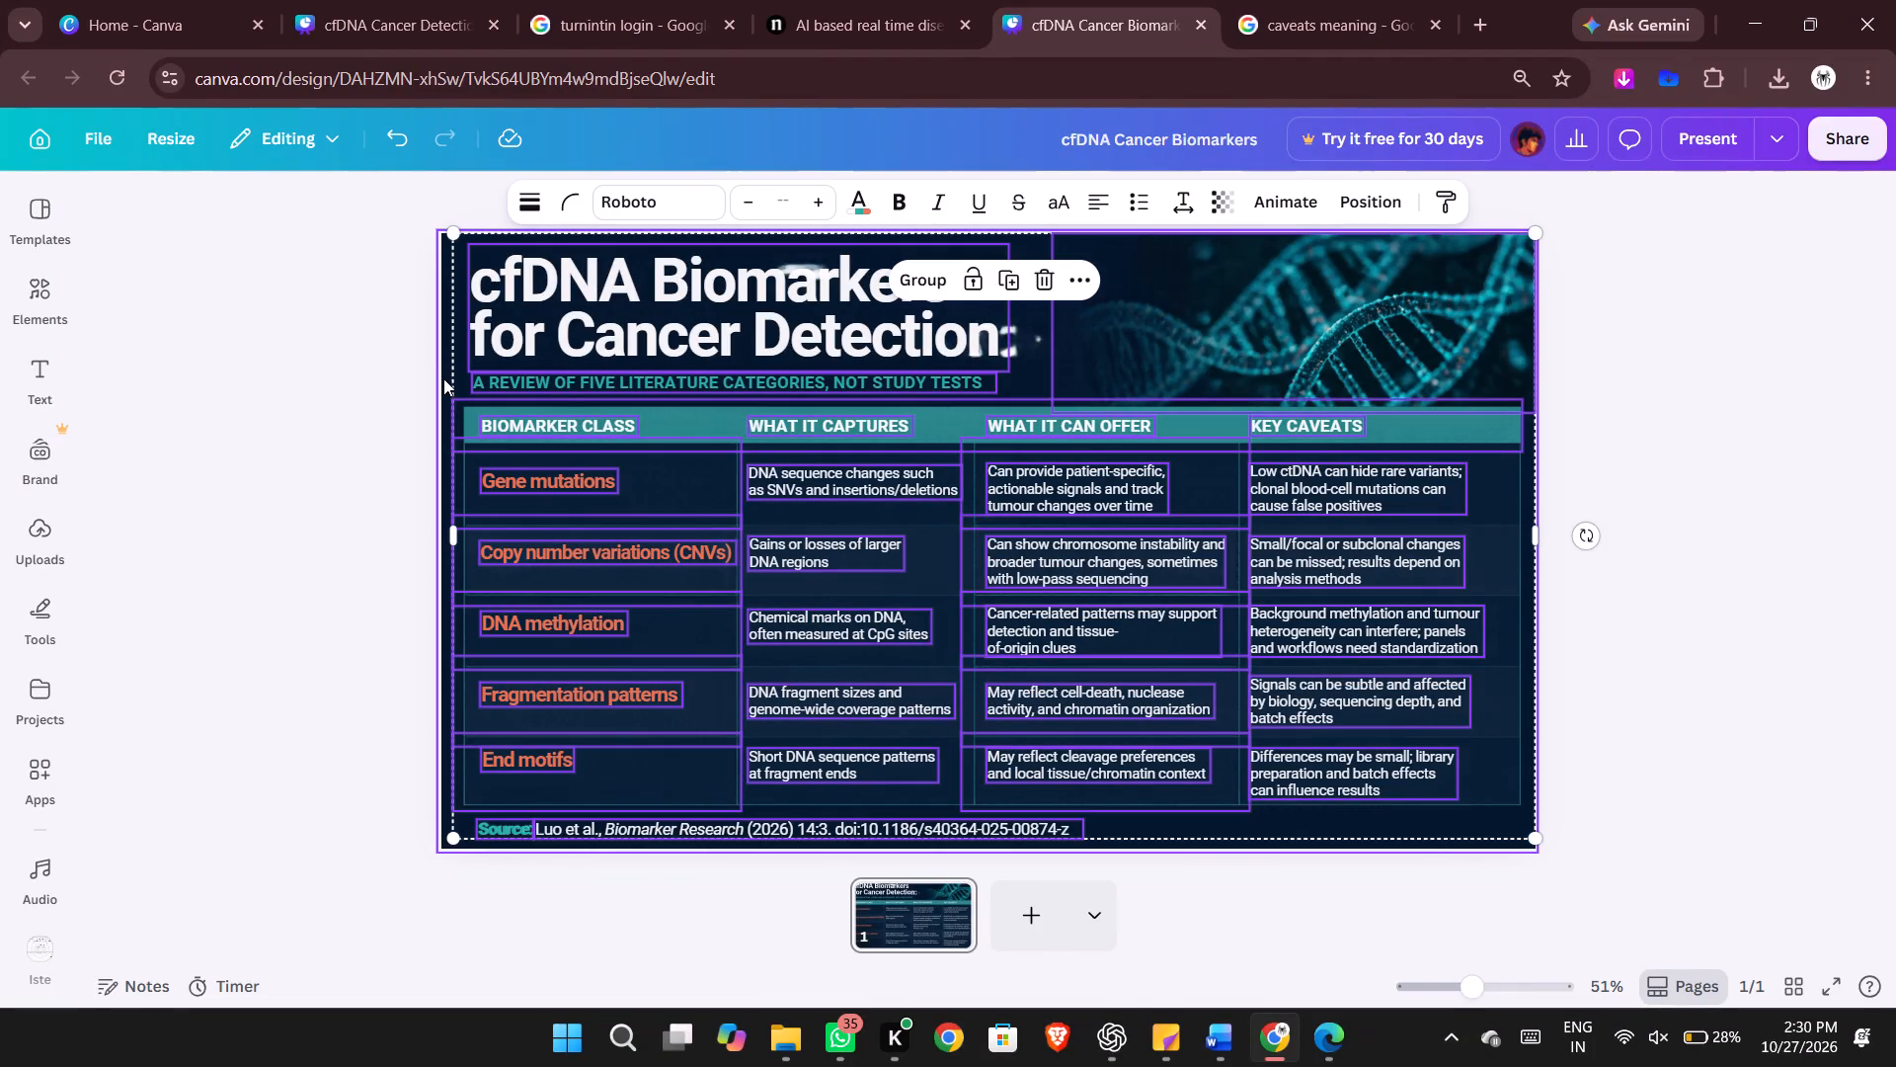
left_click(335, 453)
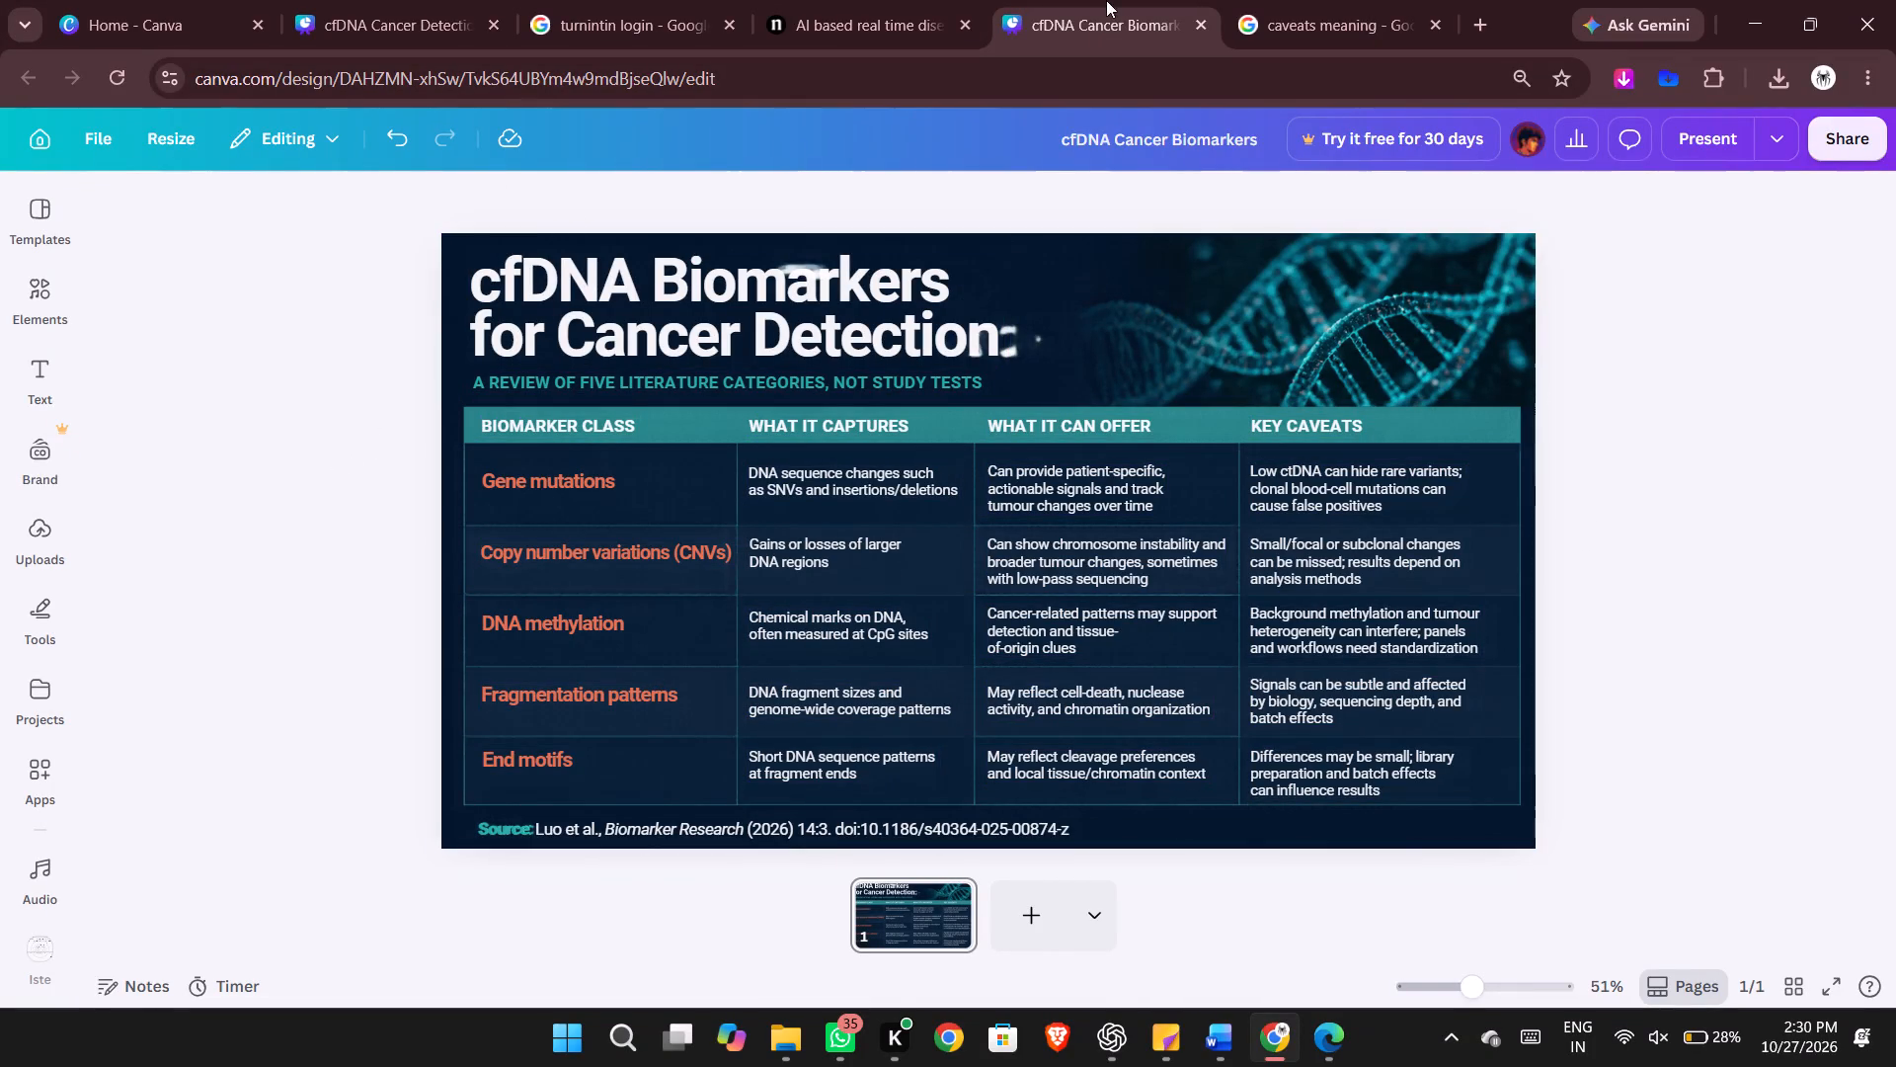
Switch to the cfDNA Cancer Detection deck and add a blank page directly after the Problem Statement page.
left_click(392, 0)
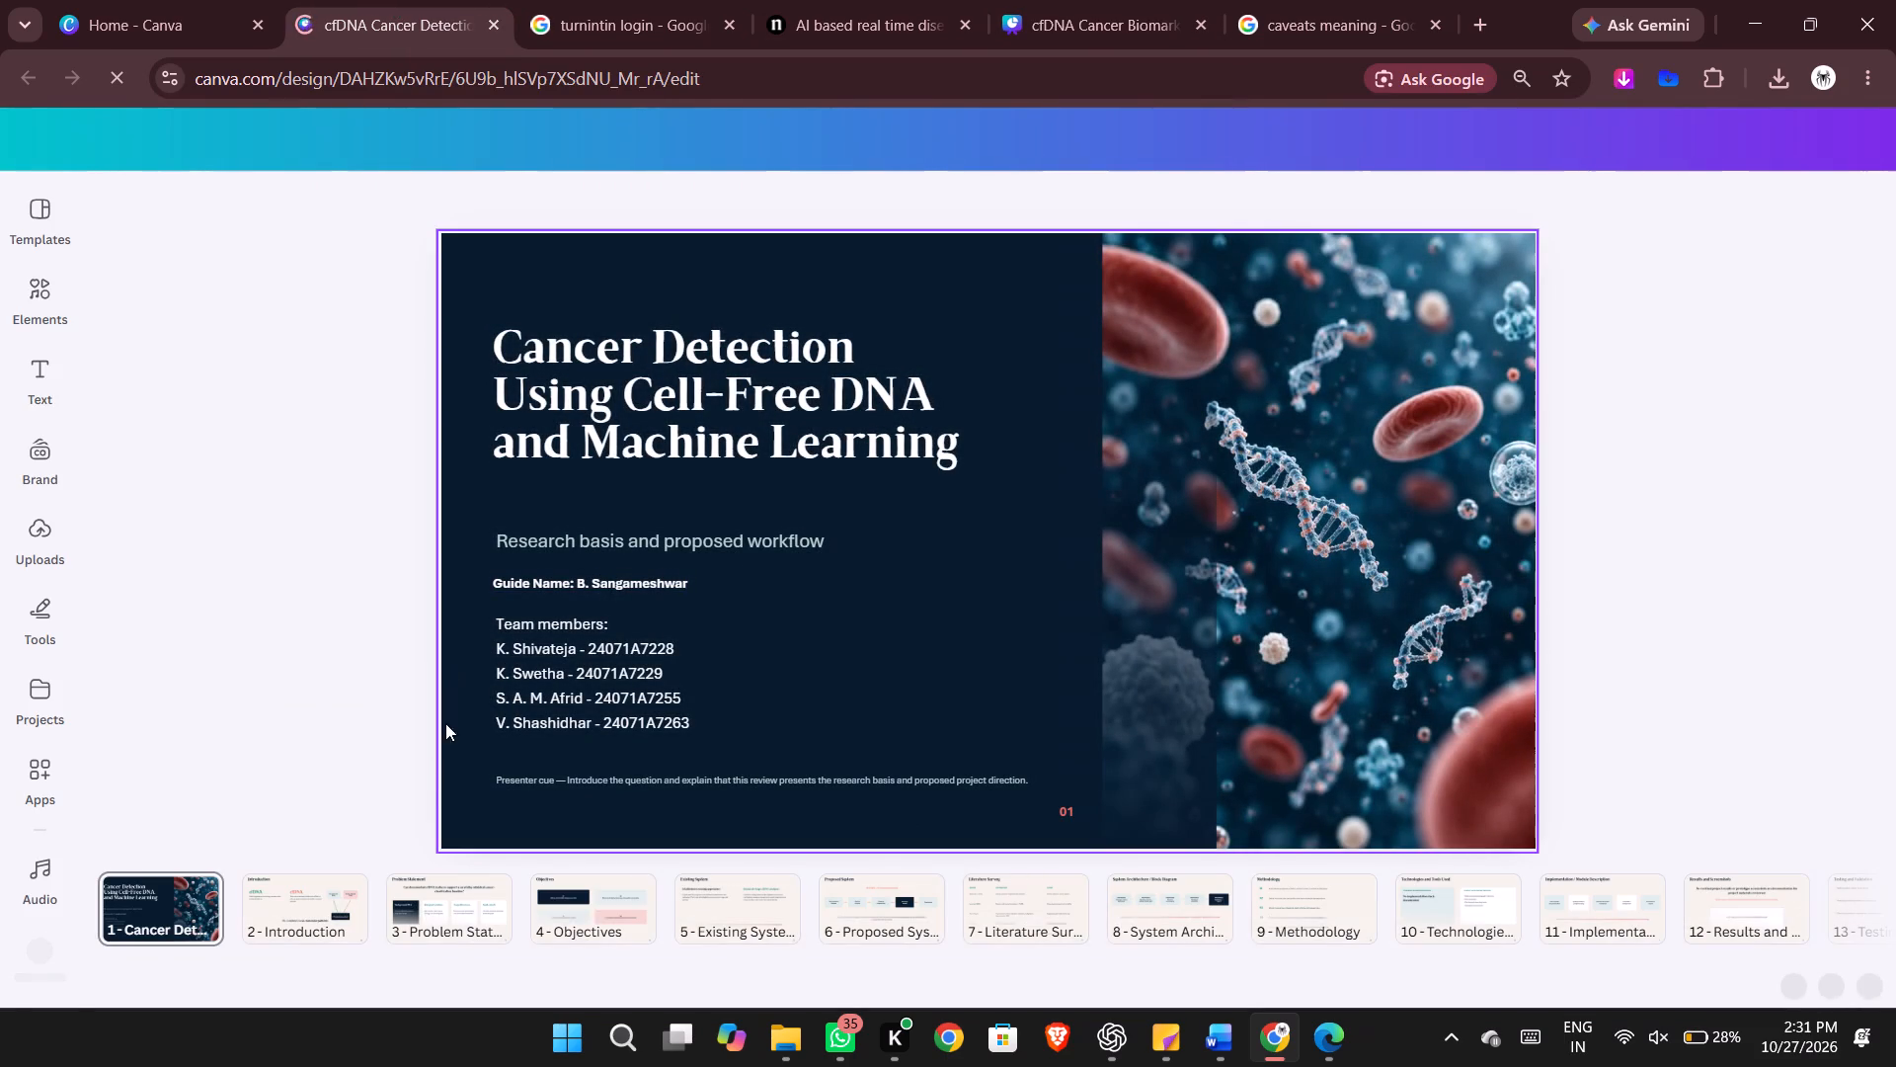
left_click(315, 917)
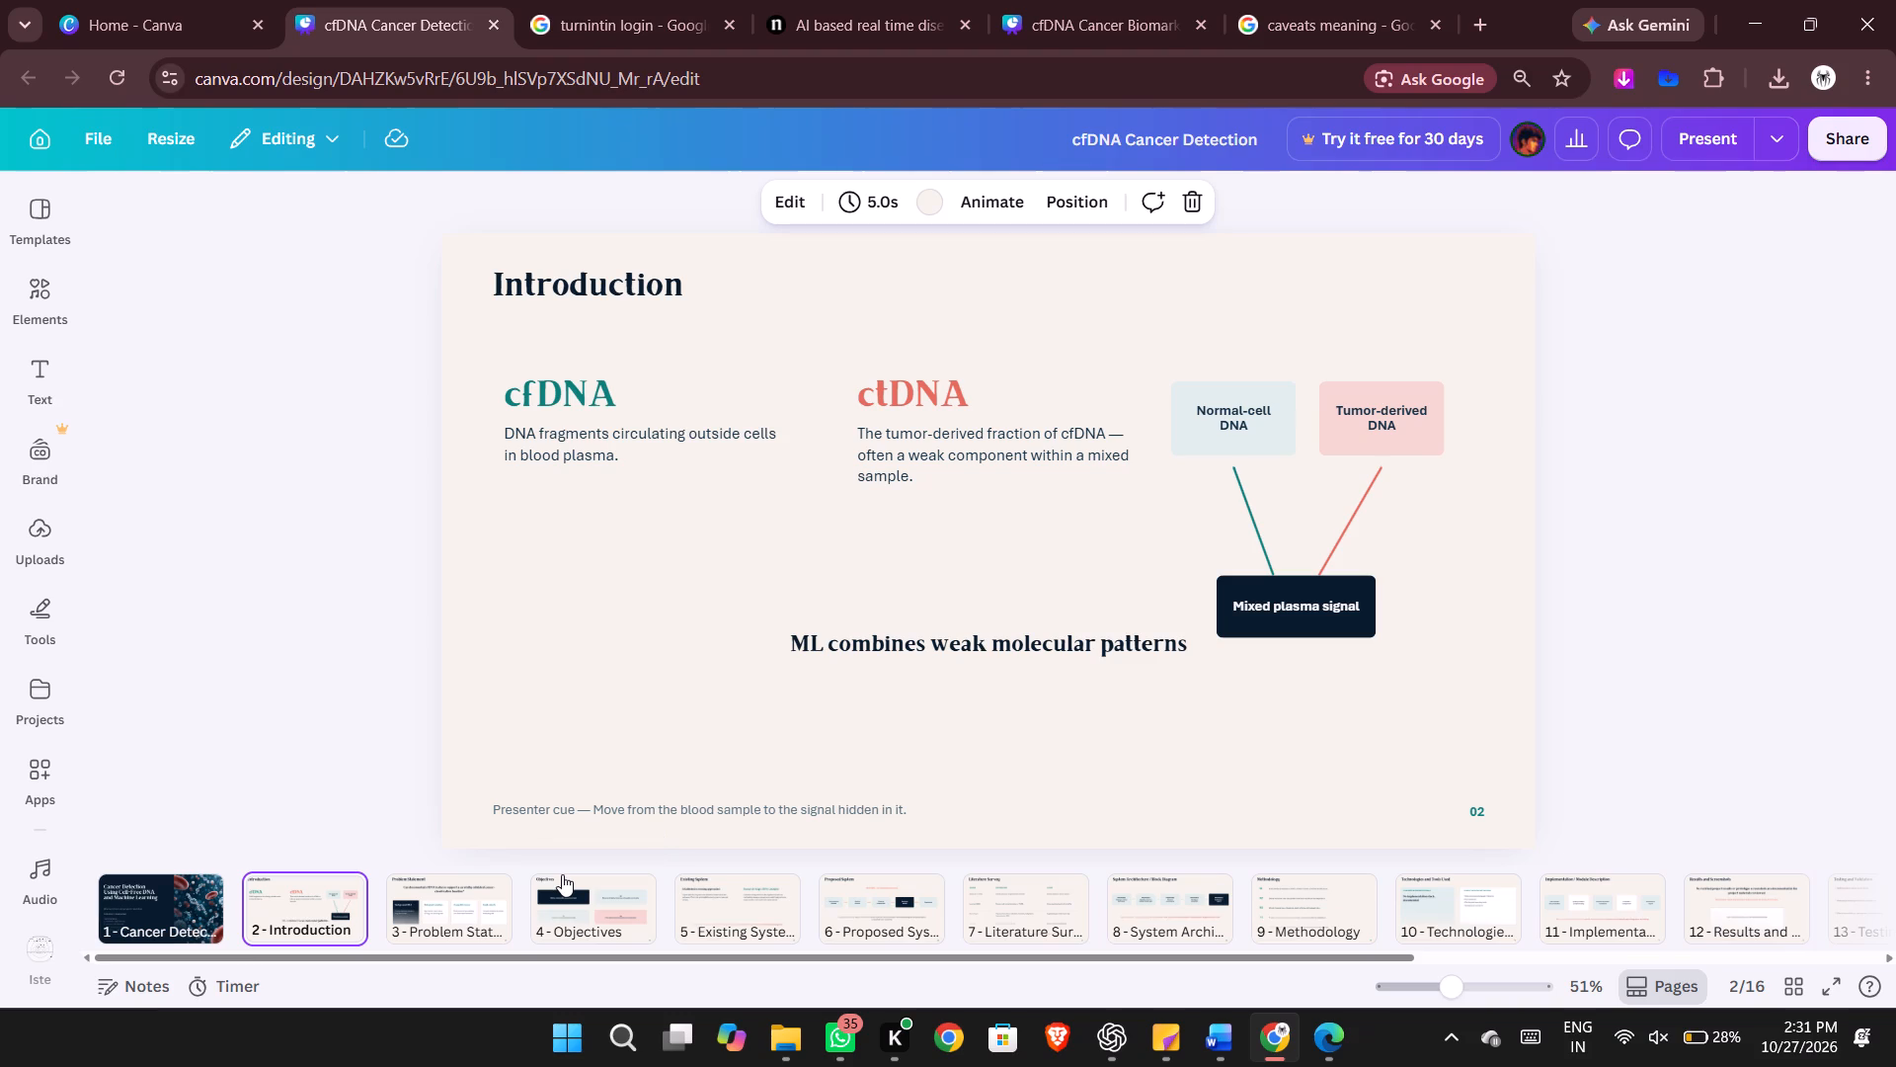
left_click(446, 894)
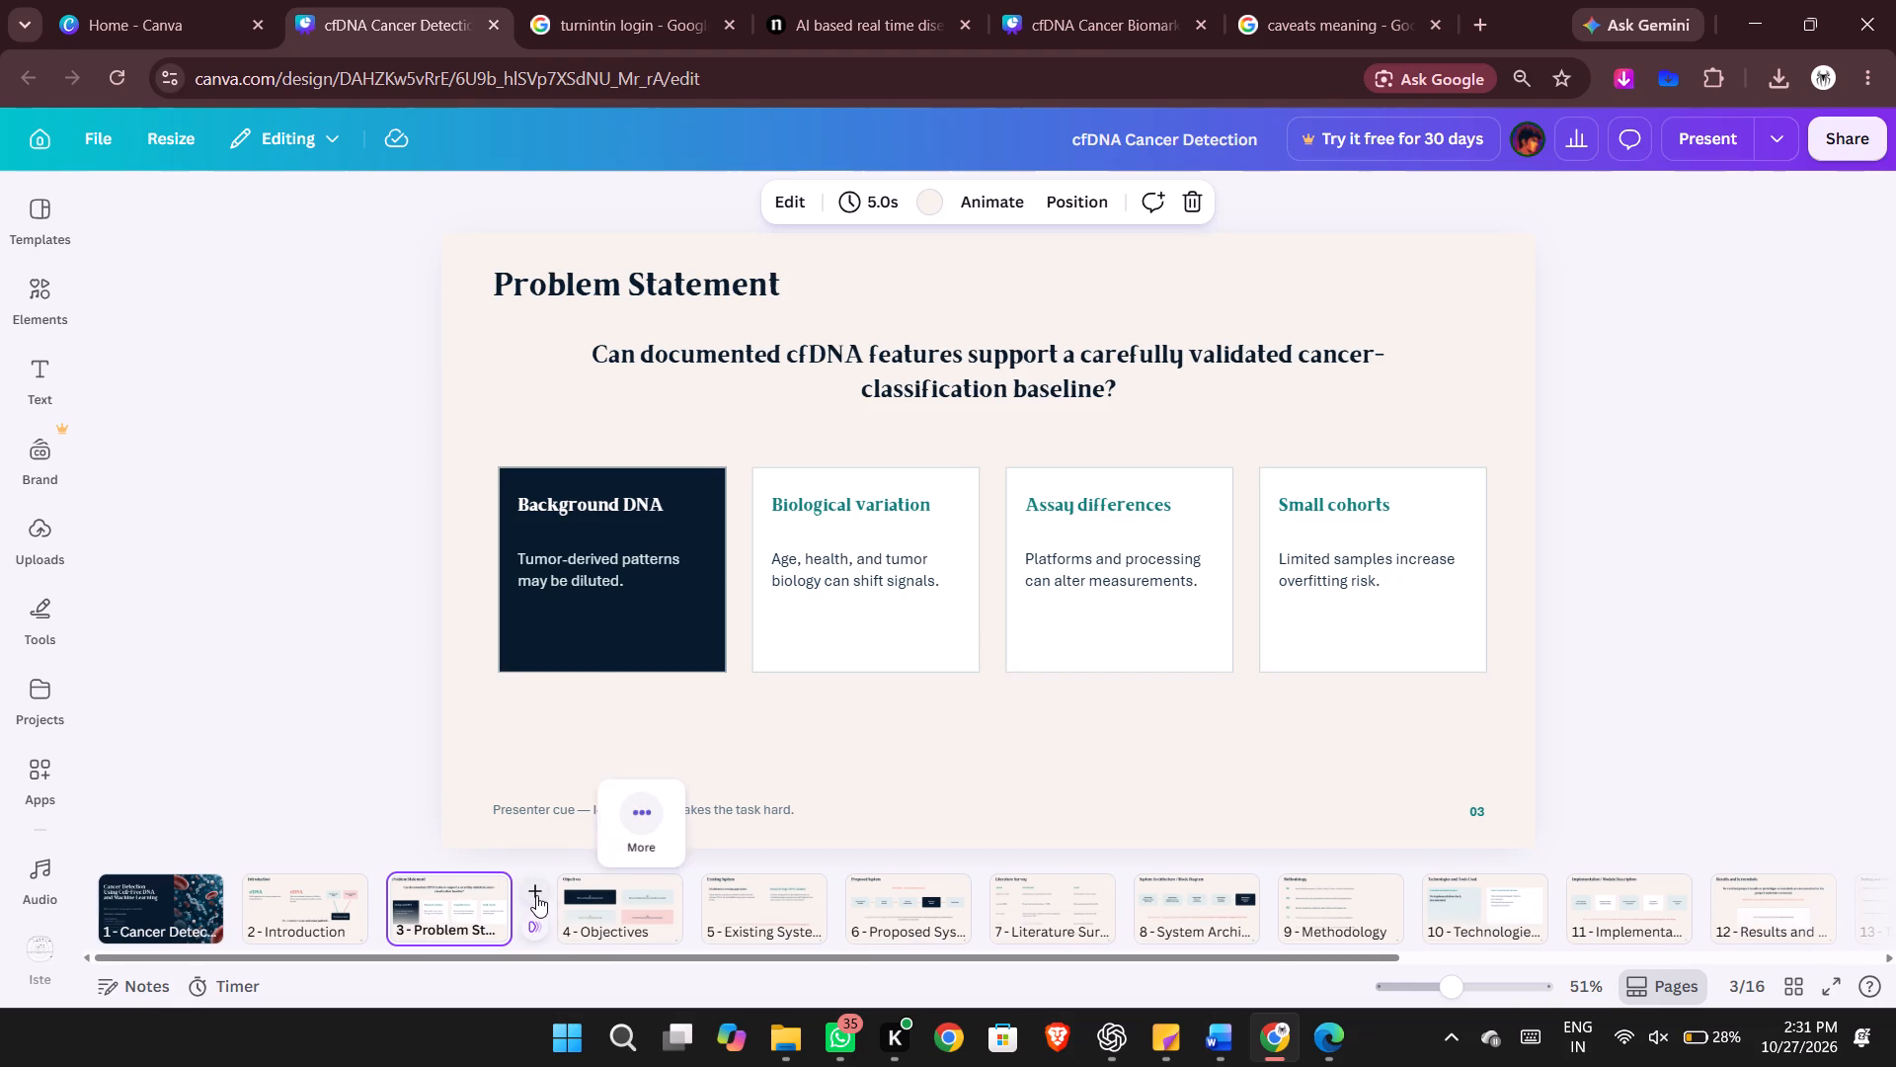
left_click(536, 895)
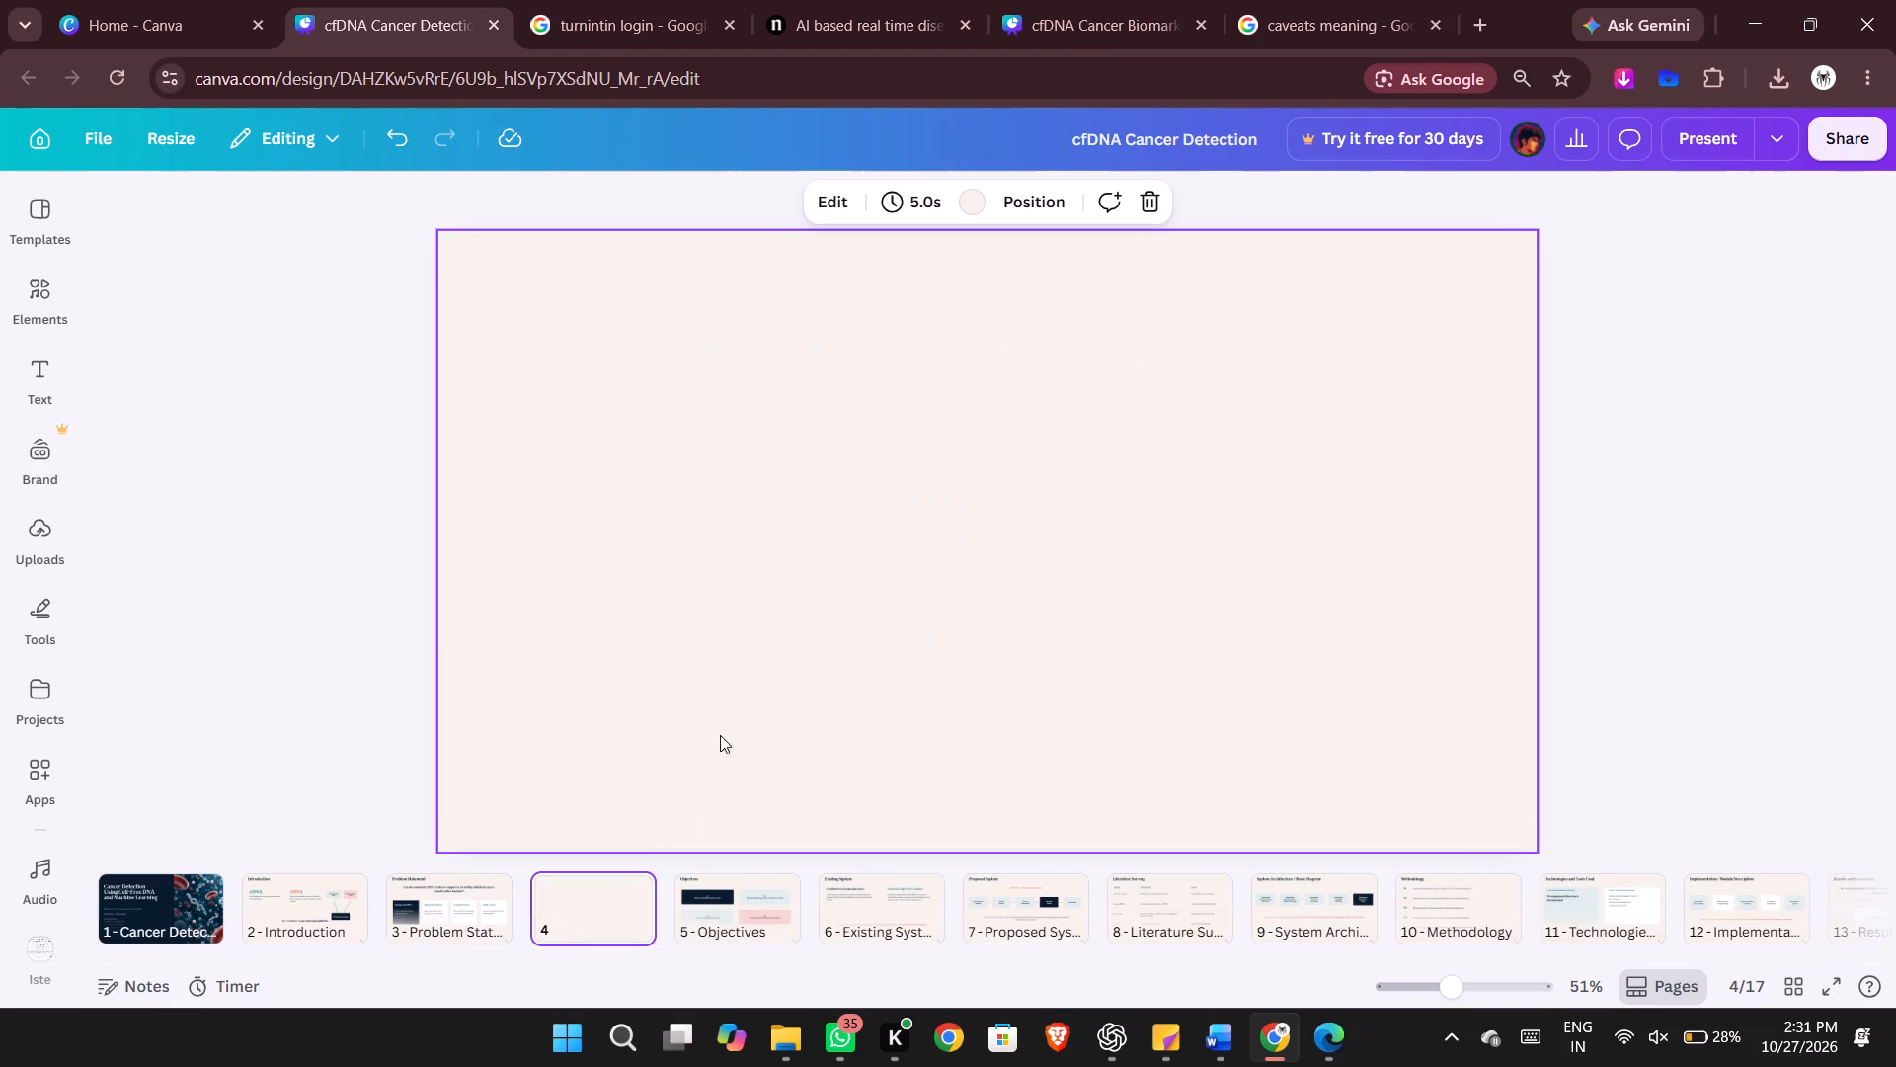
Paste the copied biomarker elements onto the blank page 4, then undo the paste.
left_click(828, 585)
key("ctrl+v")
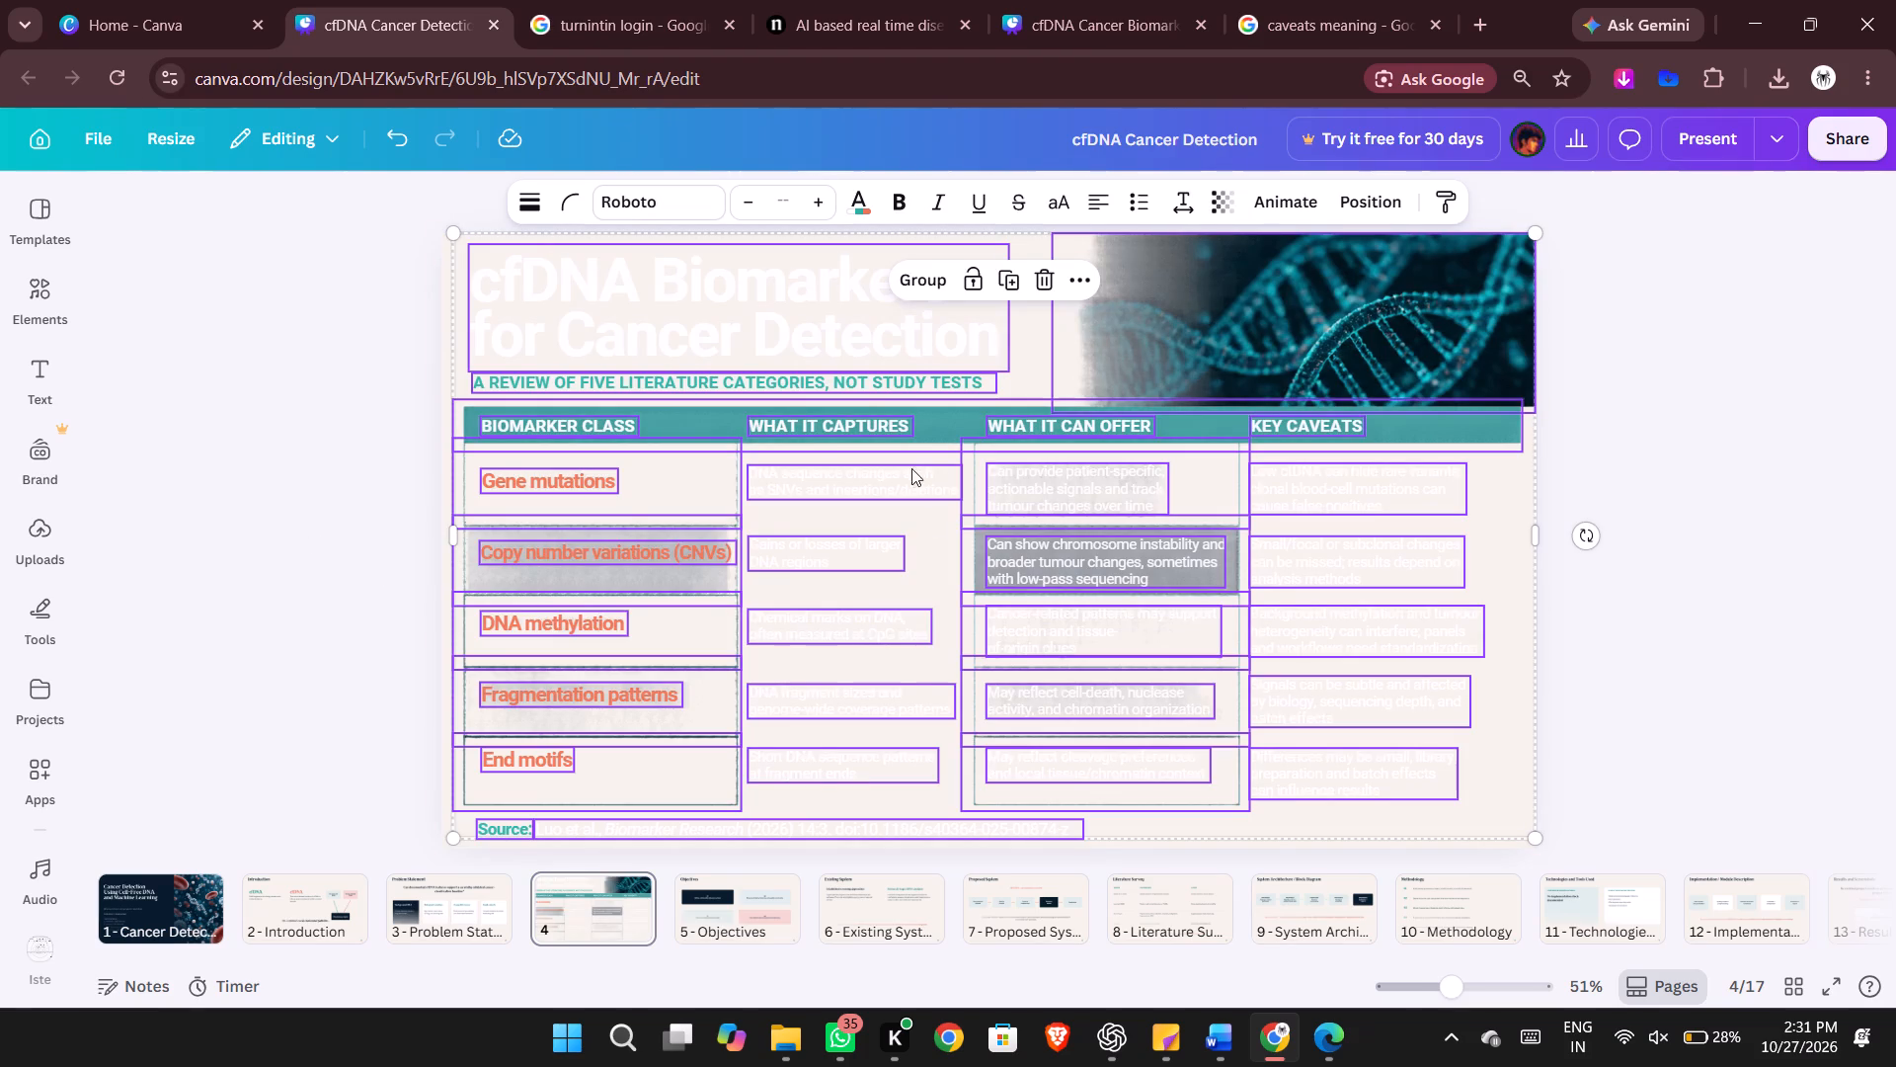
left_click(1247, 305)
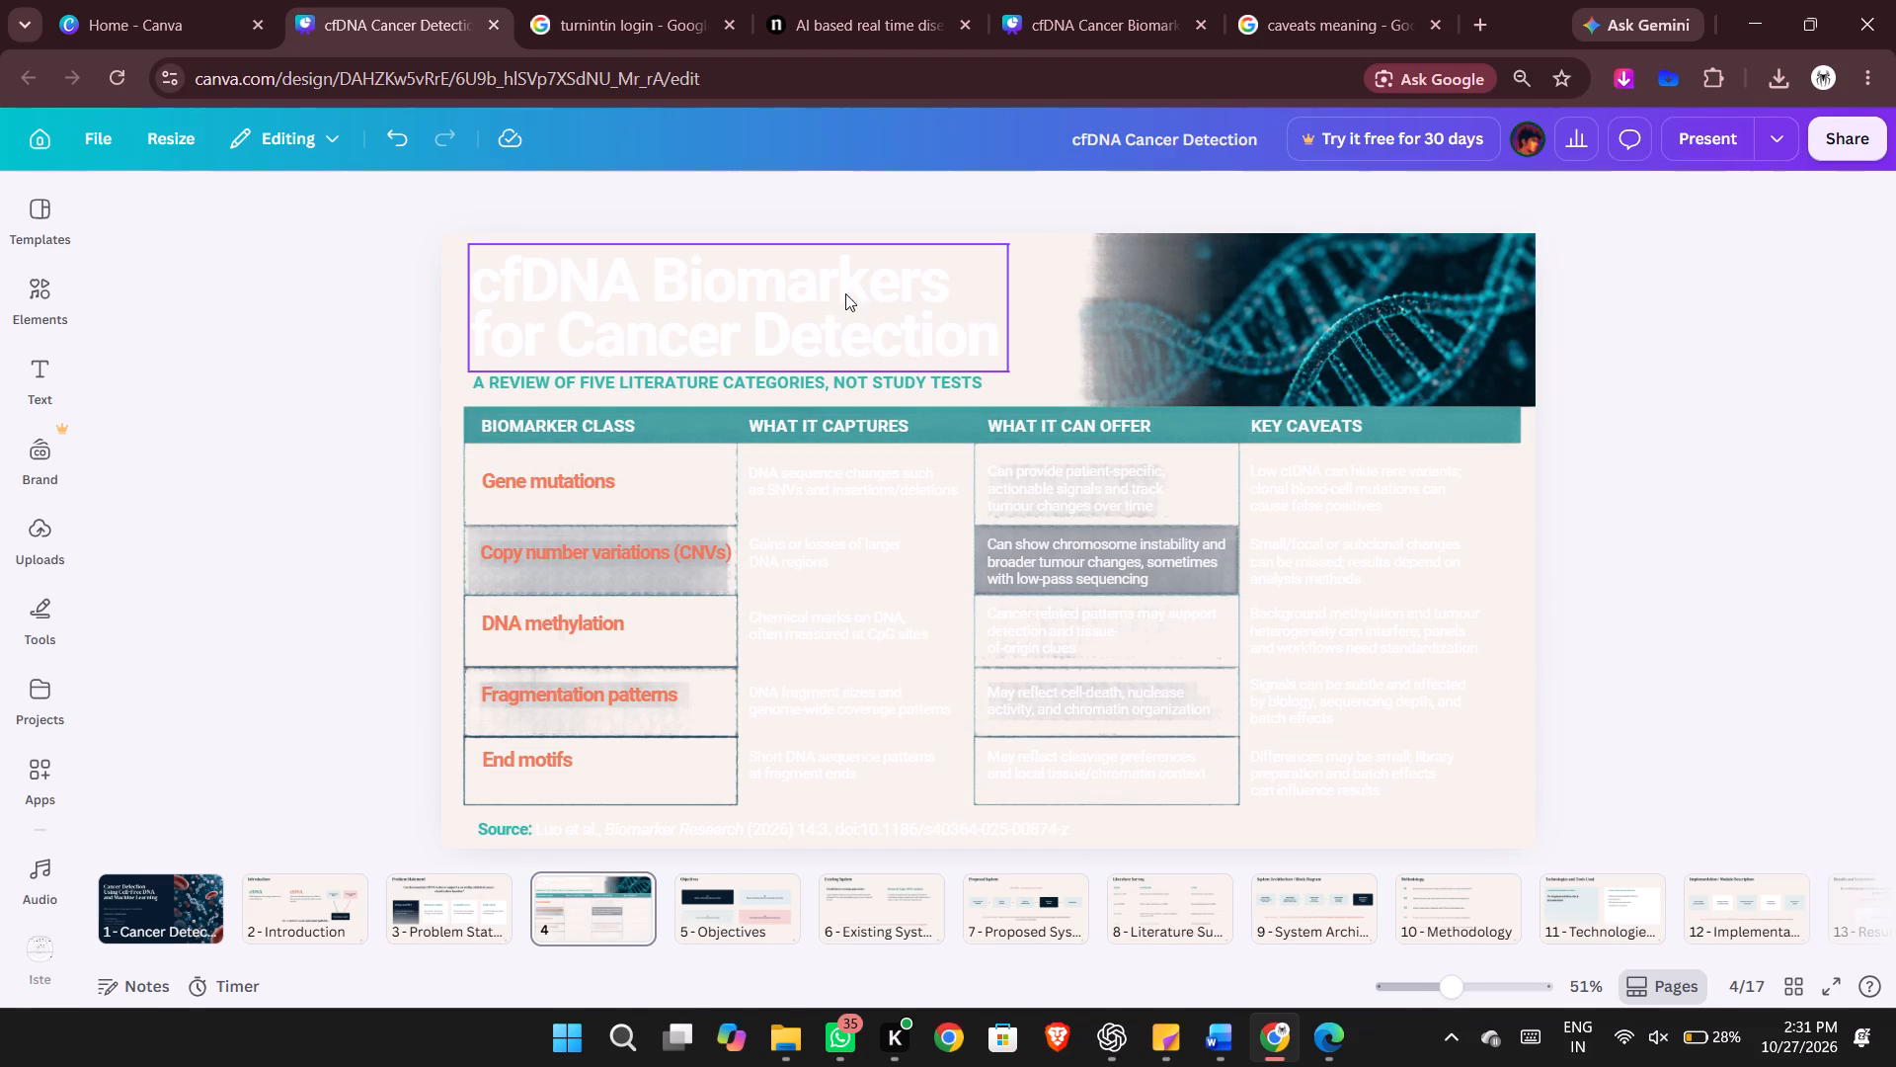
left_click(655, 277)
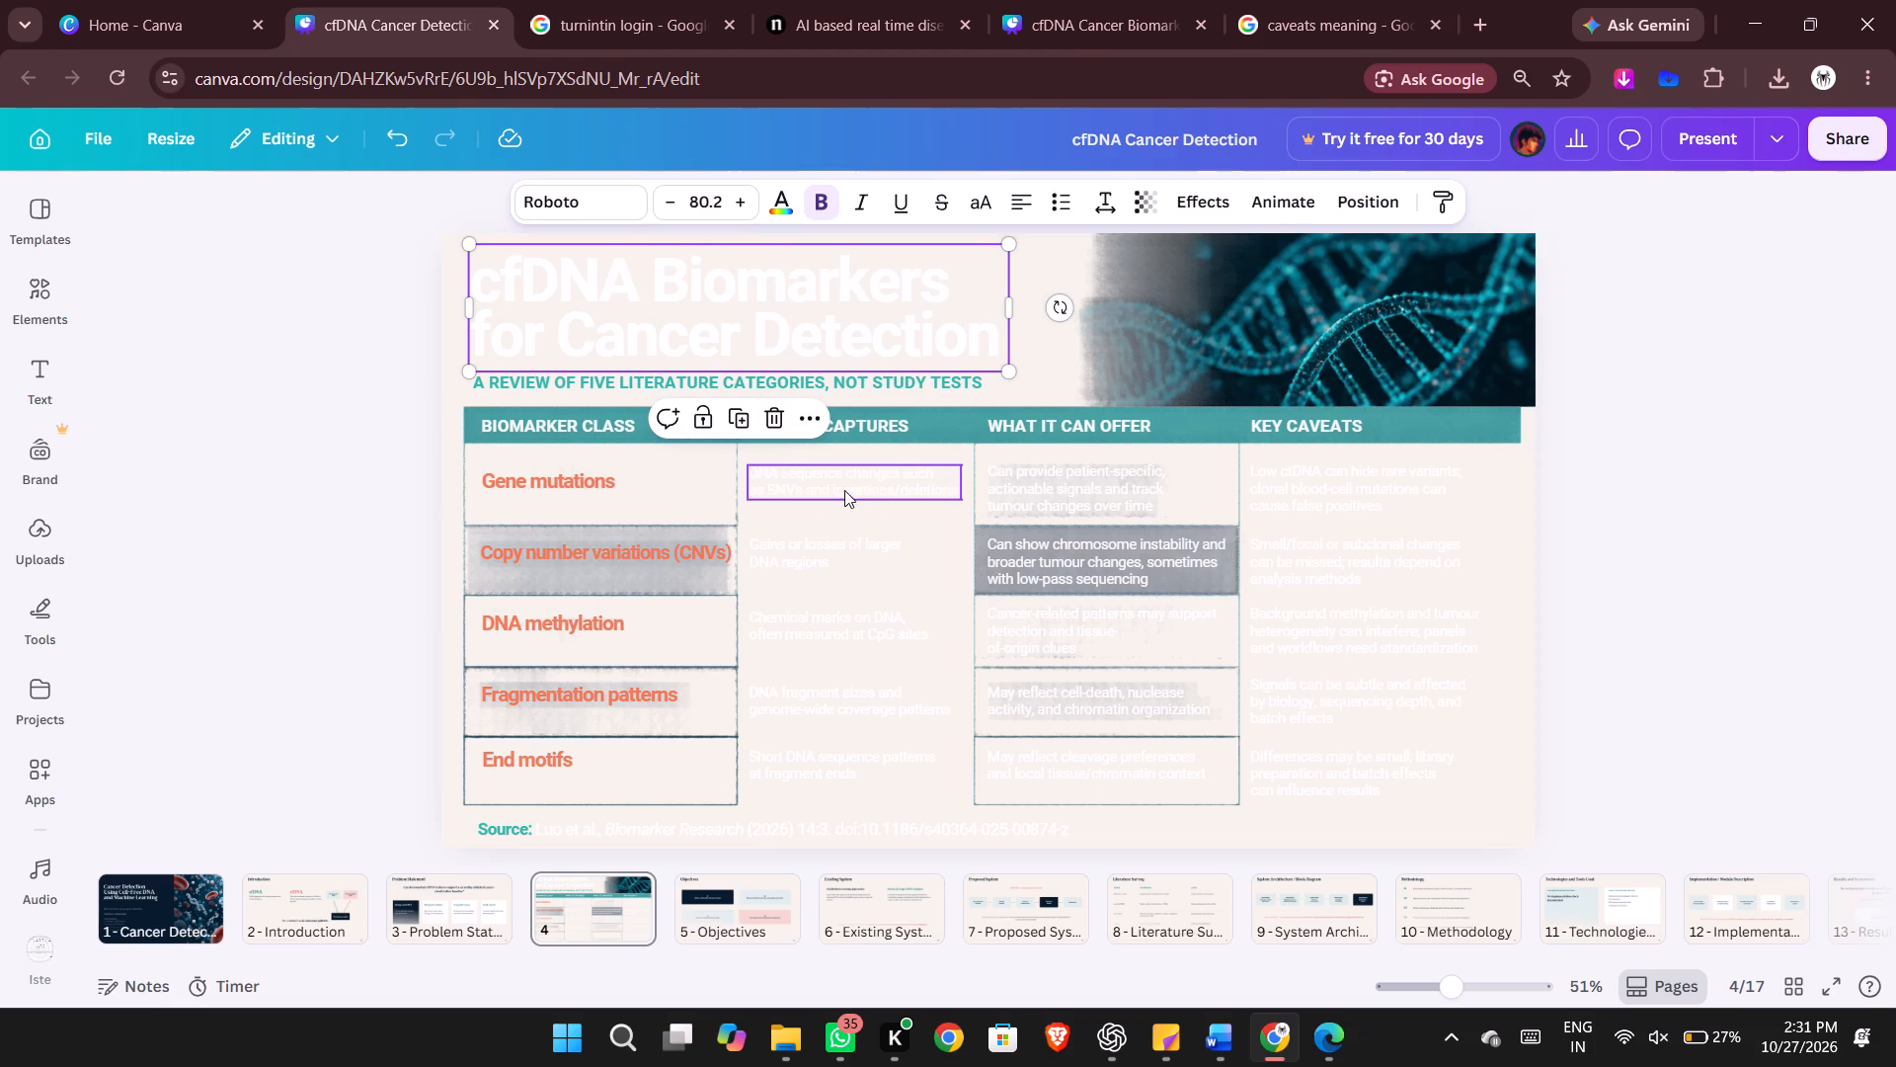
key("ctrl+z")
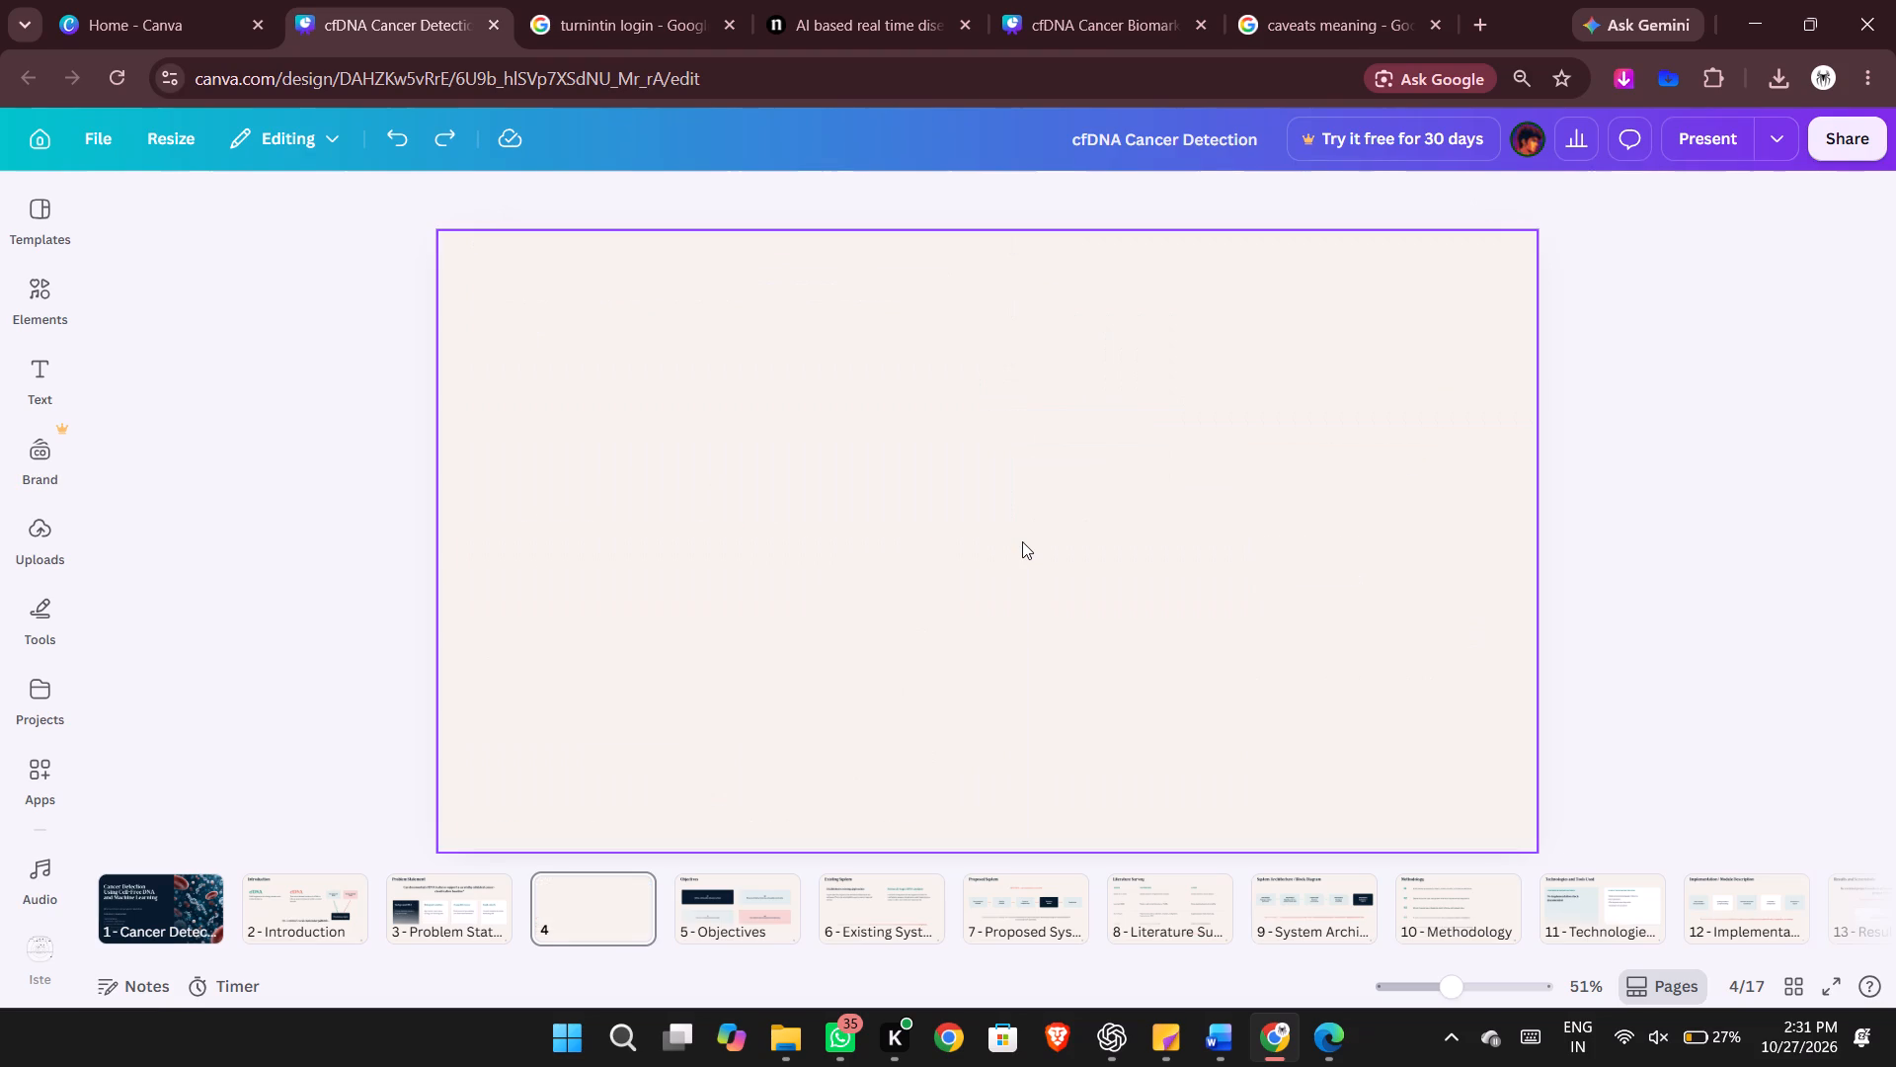
Copy the whole page from the cfDNA Cancer Biomarkers design and paste it after blank page 4 in the cfDNA Cancer Detection deck.
left_click(1119, 22)
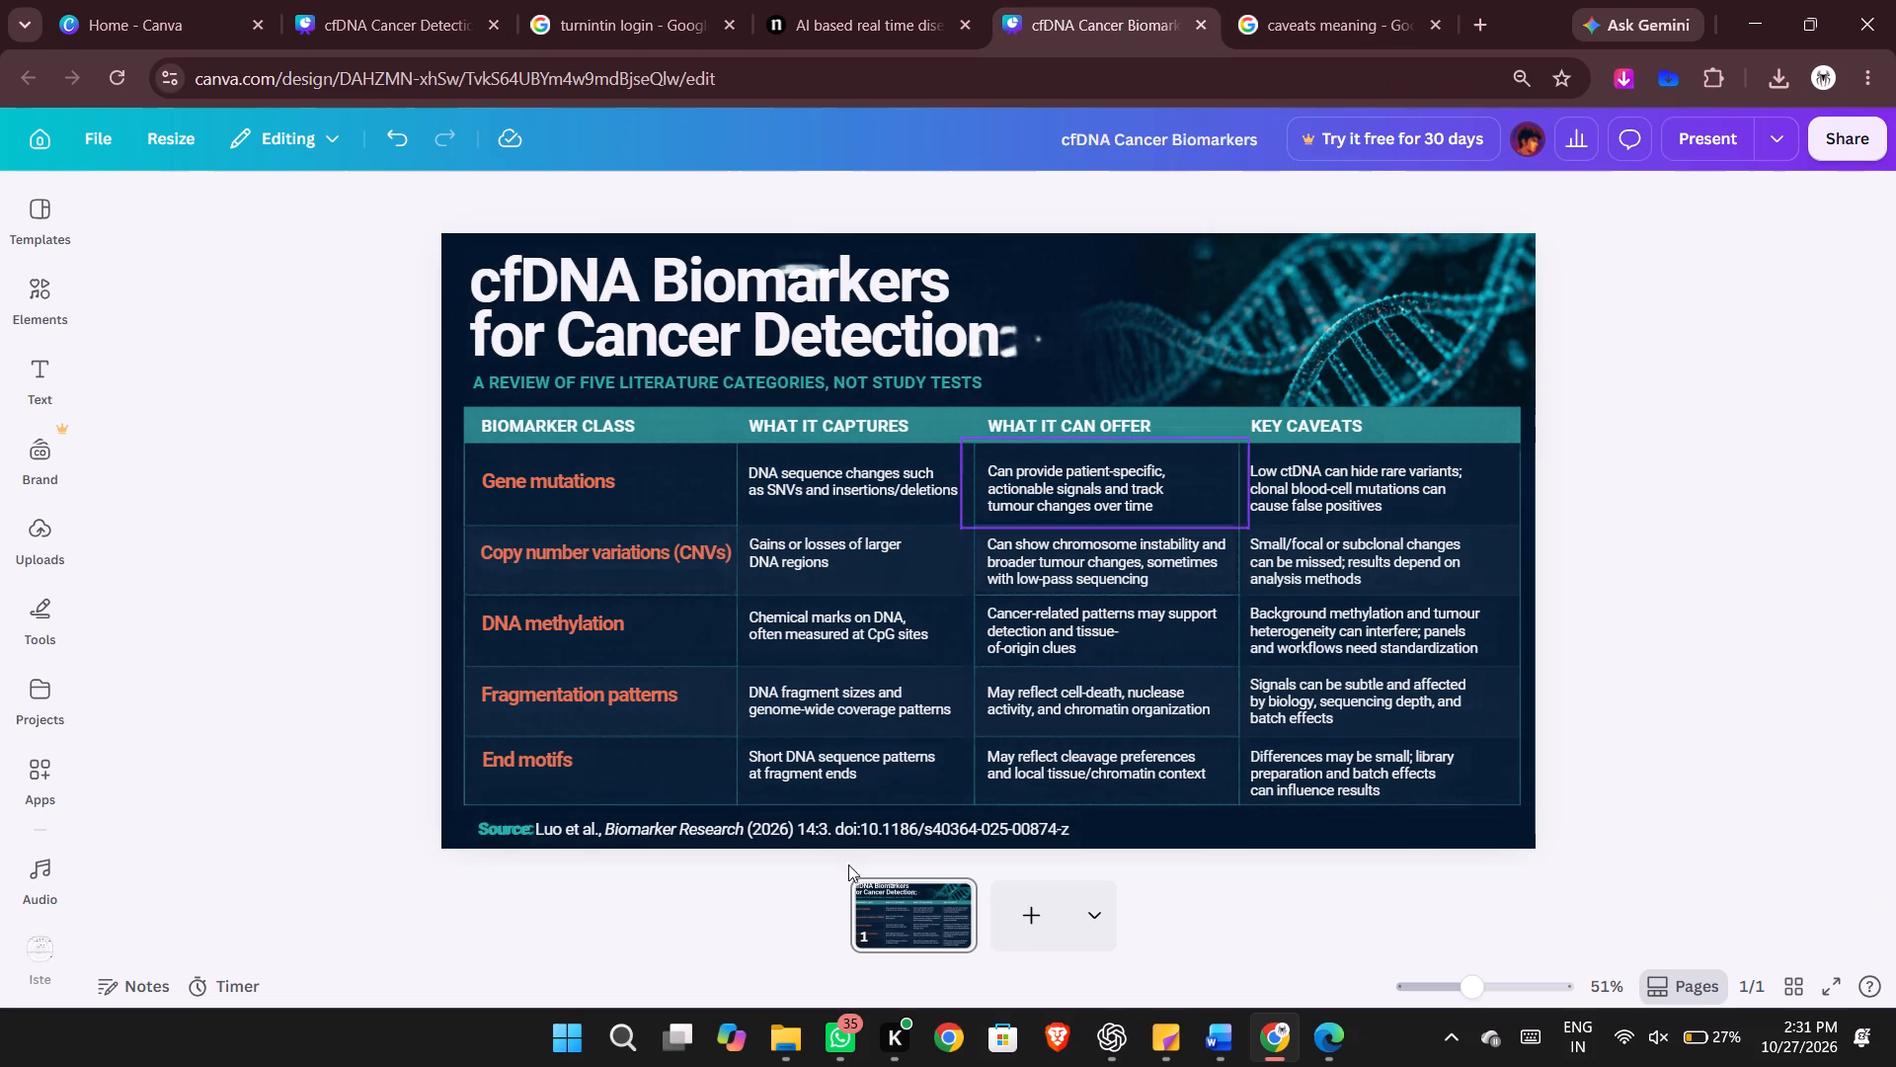
left_click(926, 920)
key("ctrl+c")
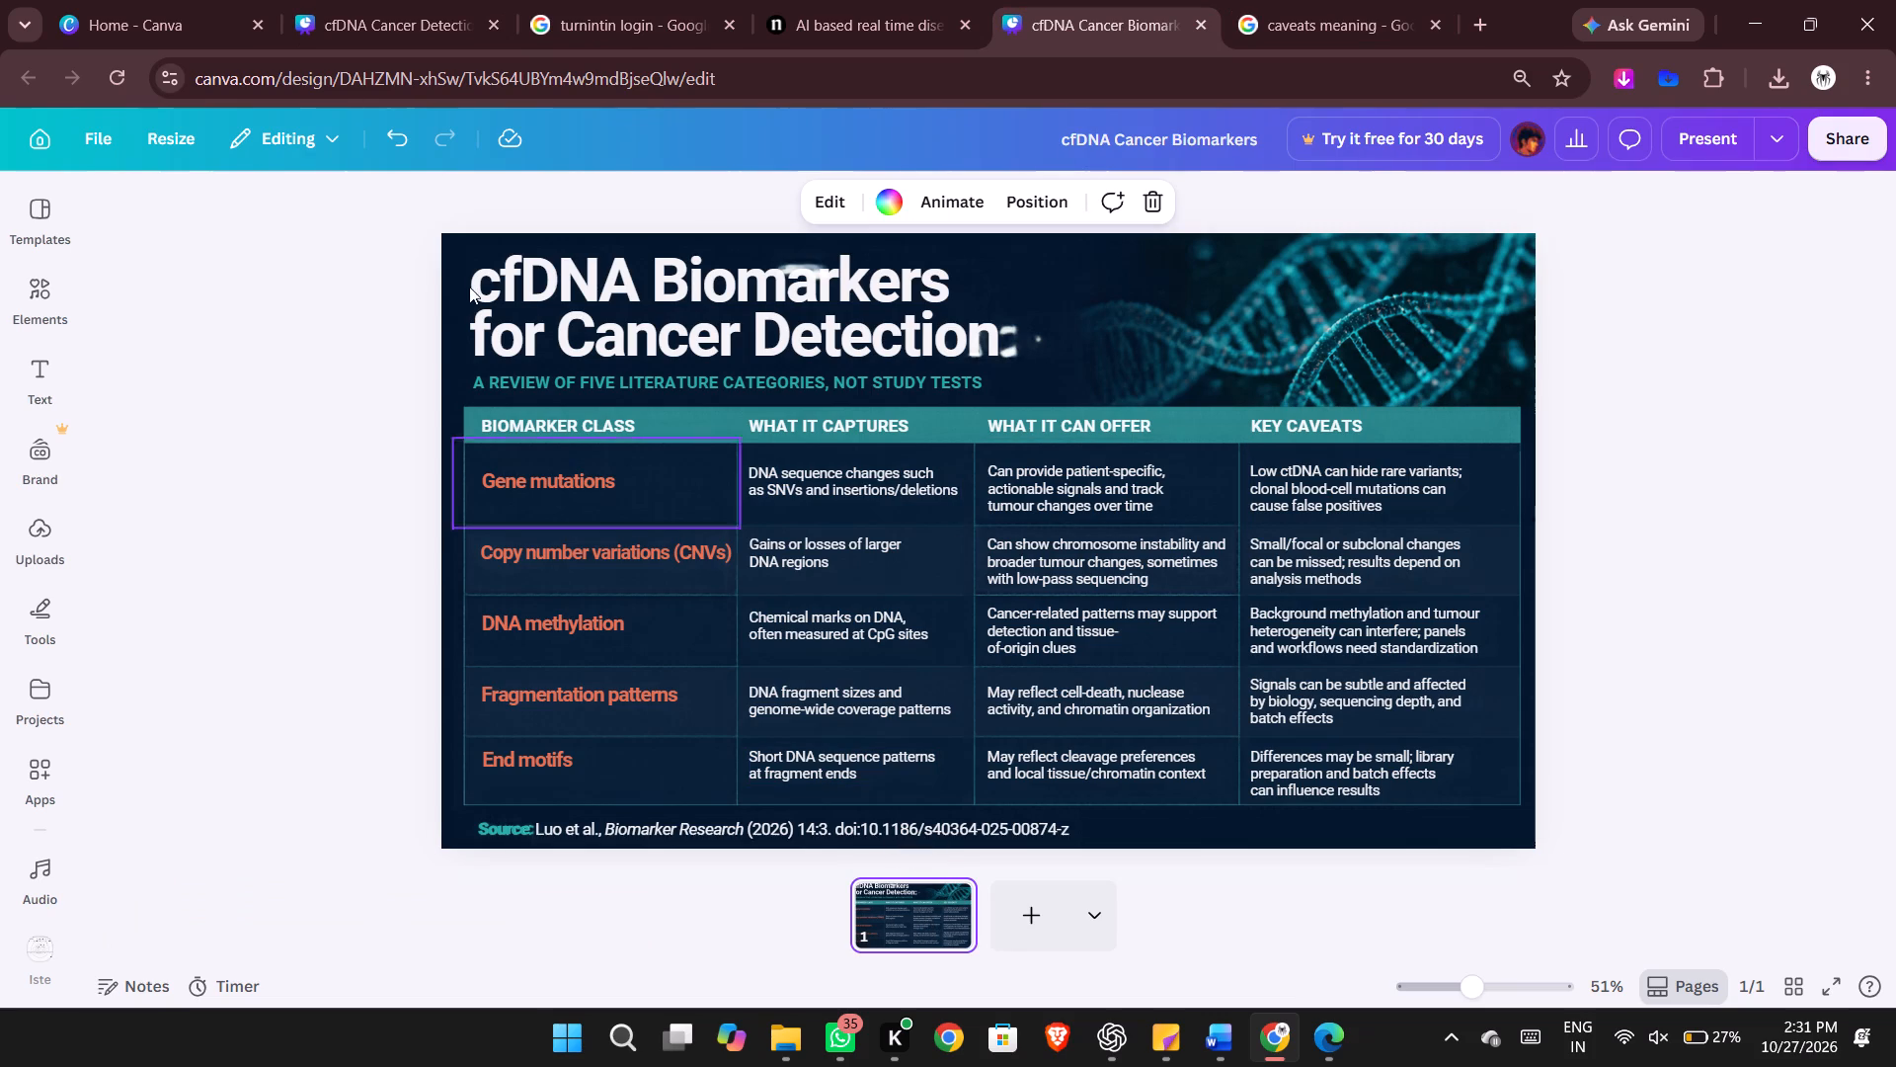
left_click(403, 20)
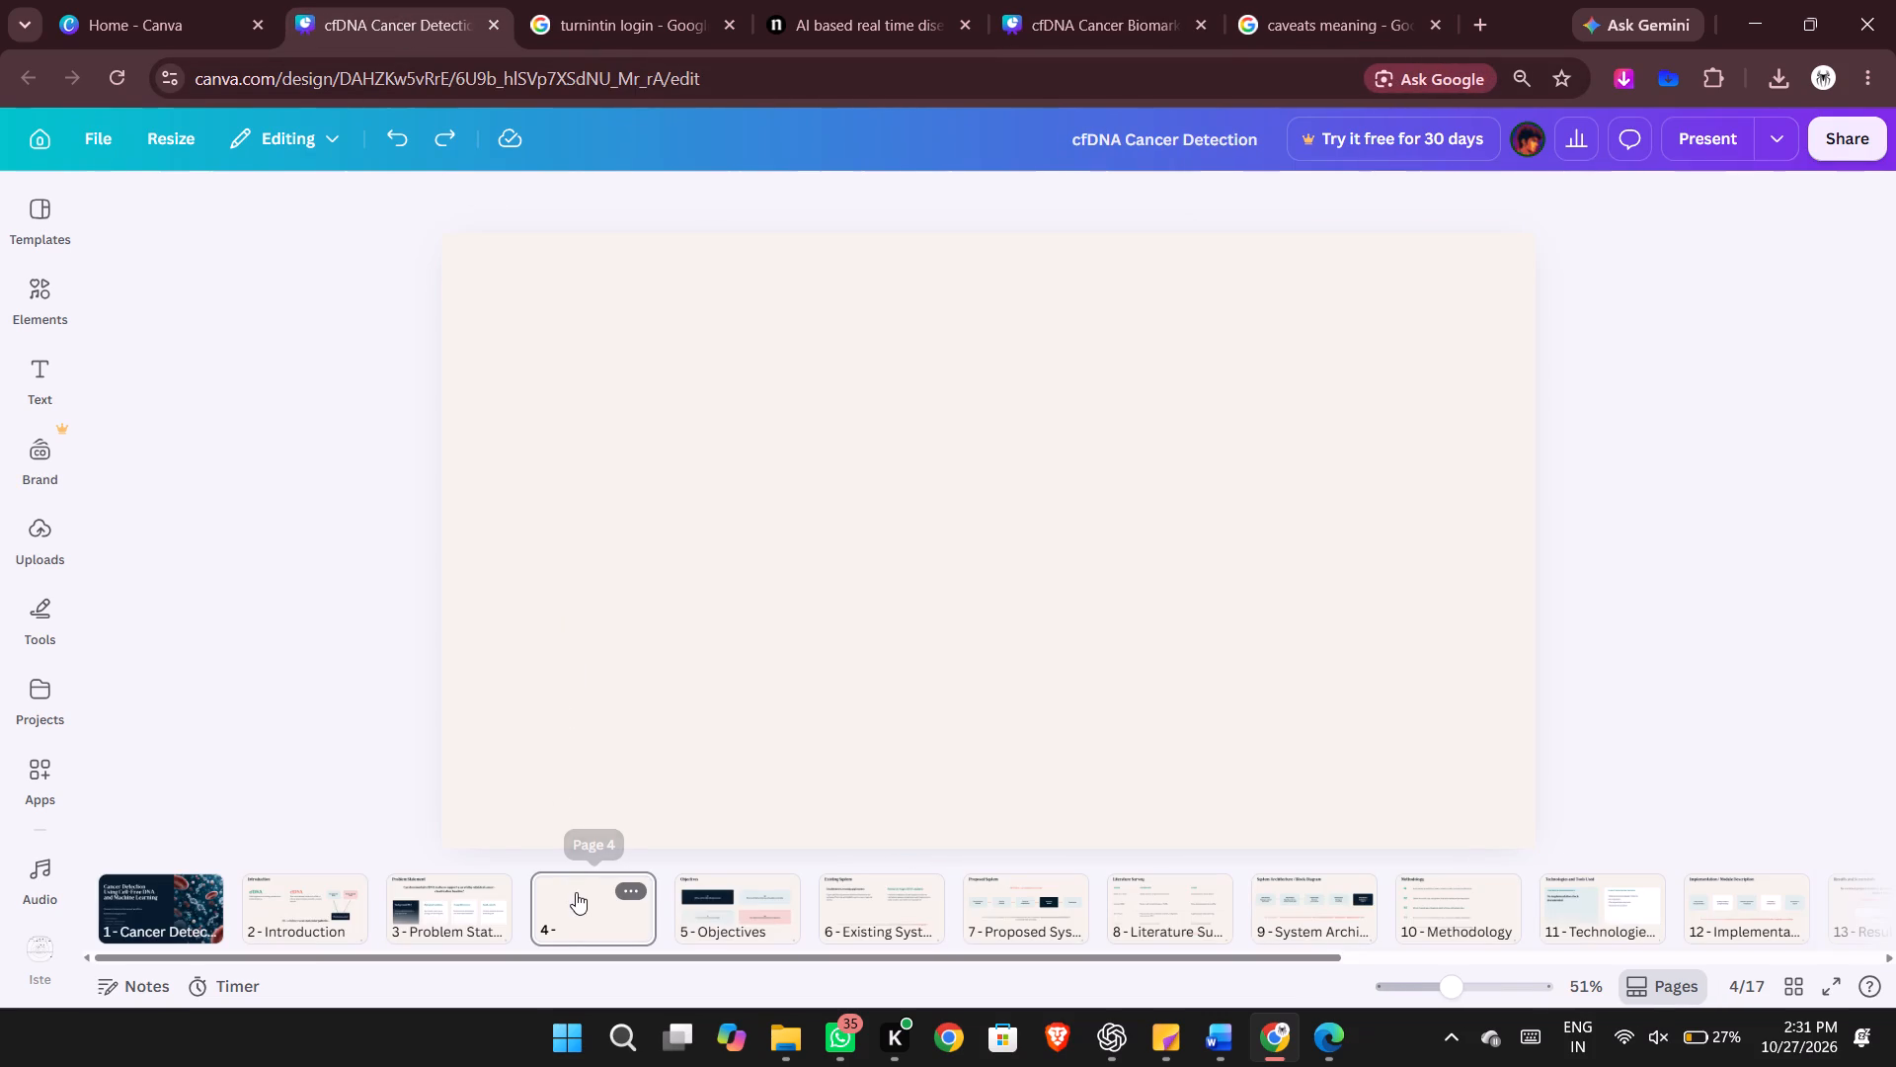
left_click(576, 892)
key("ctrl+v")
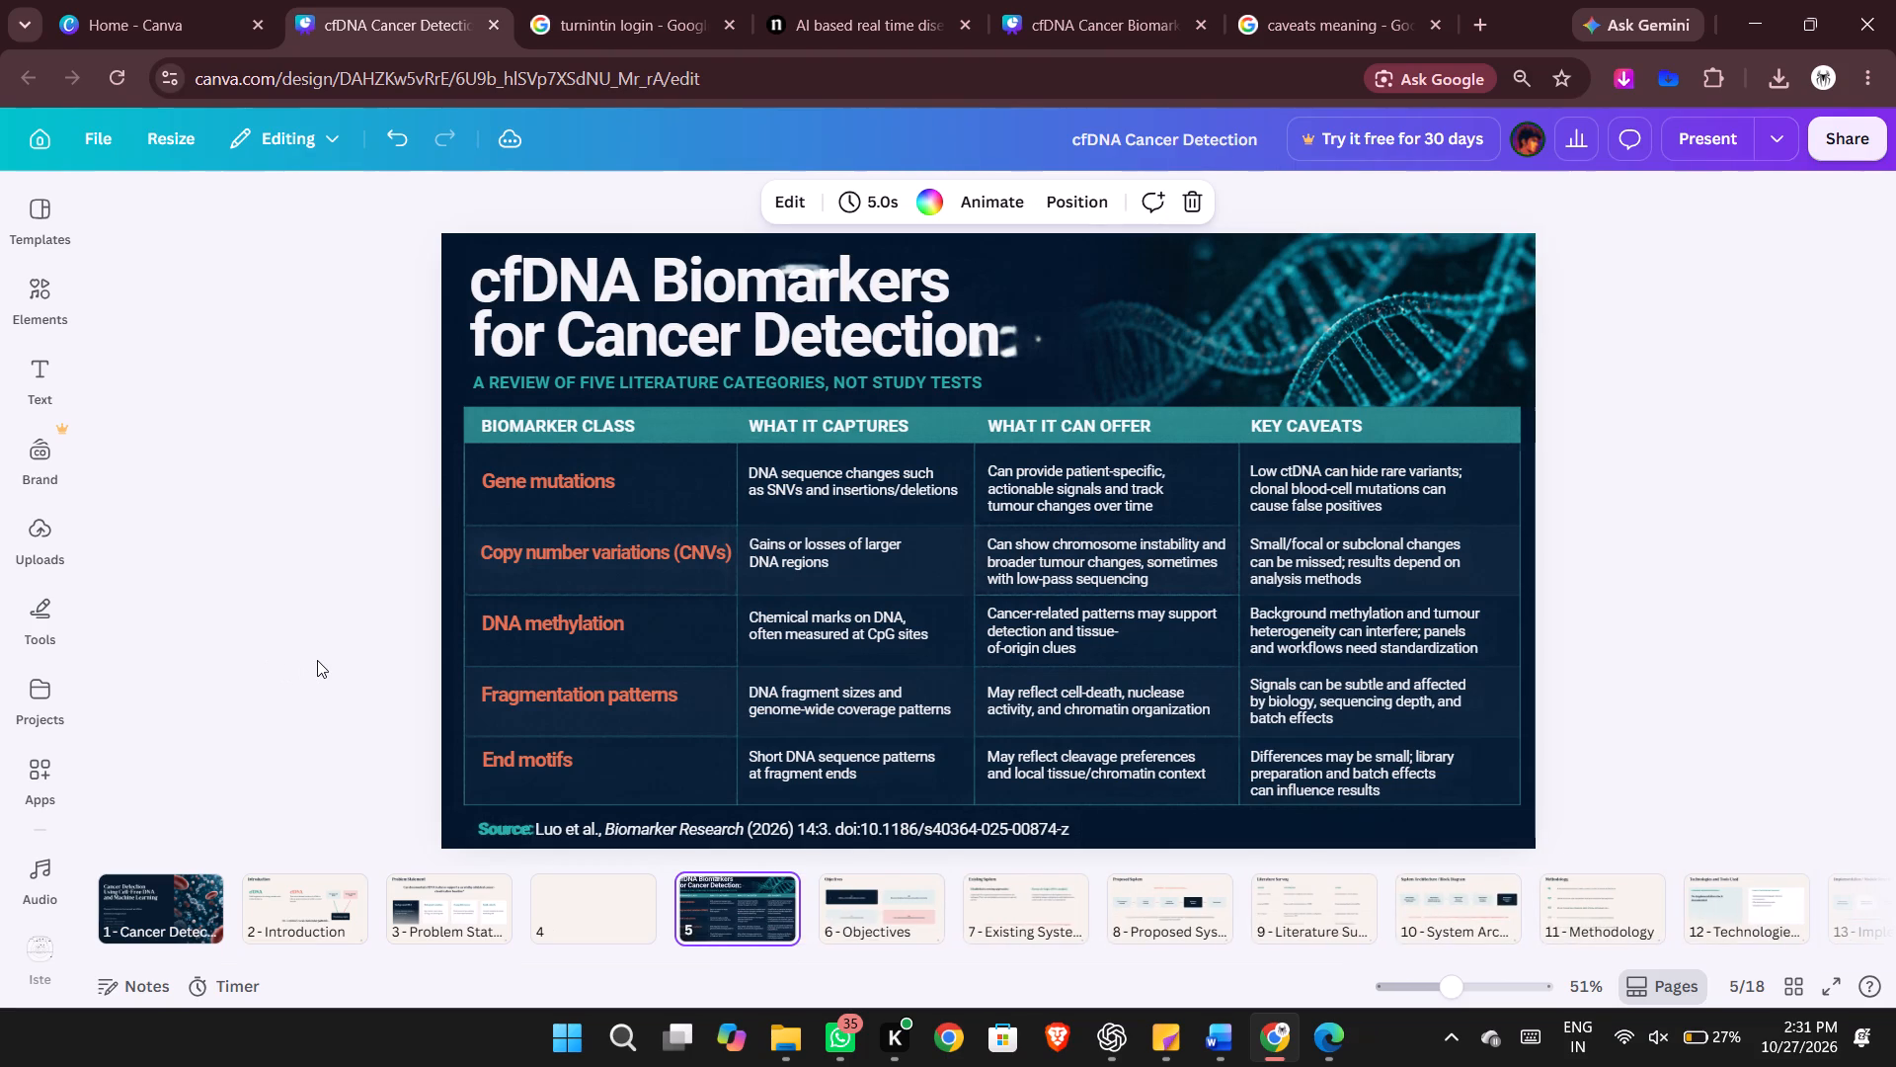
Delete the blank page 4 from the deck.
left_click(599, 907)
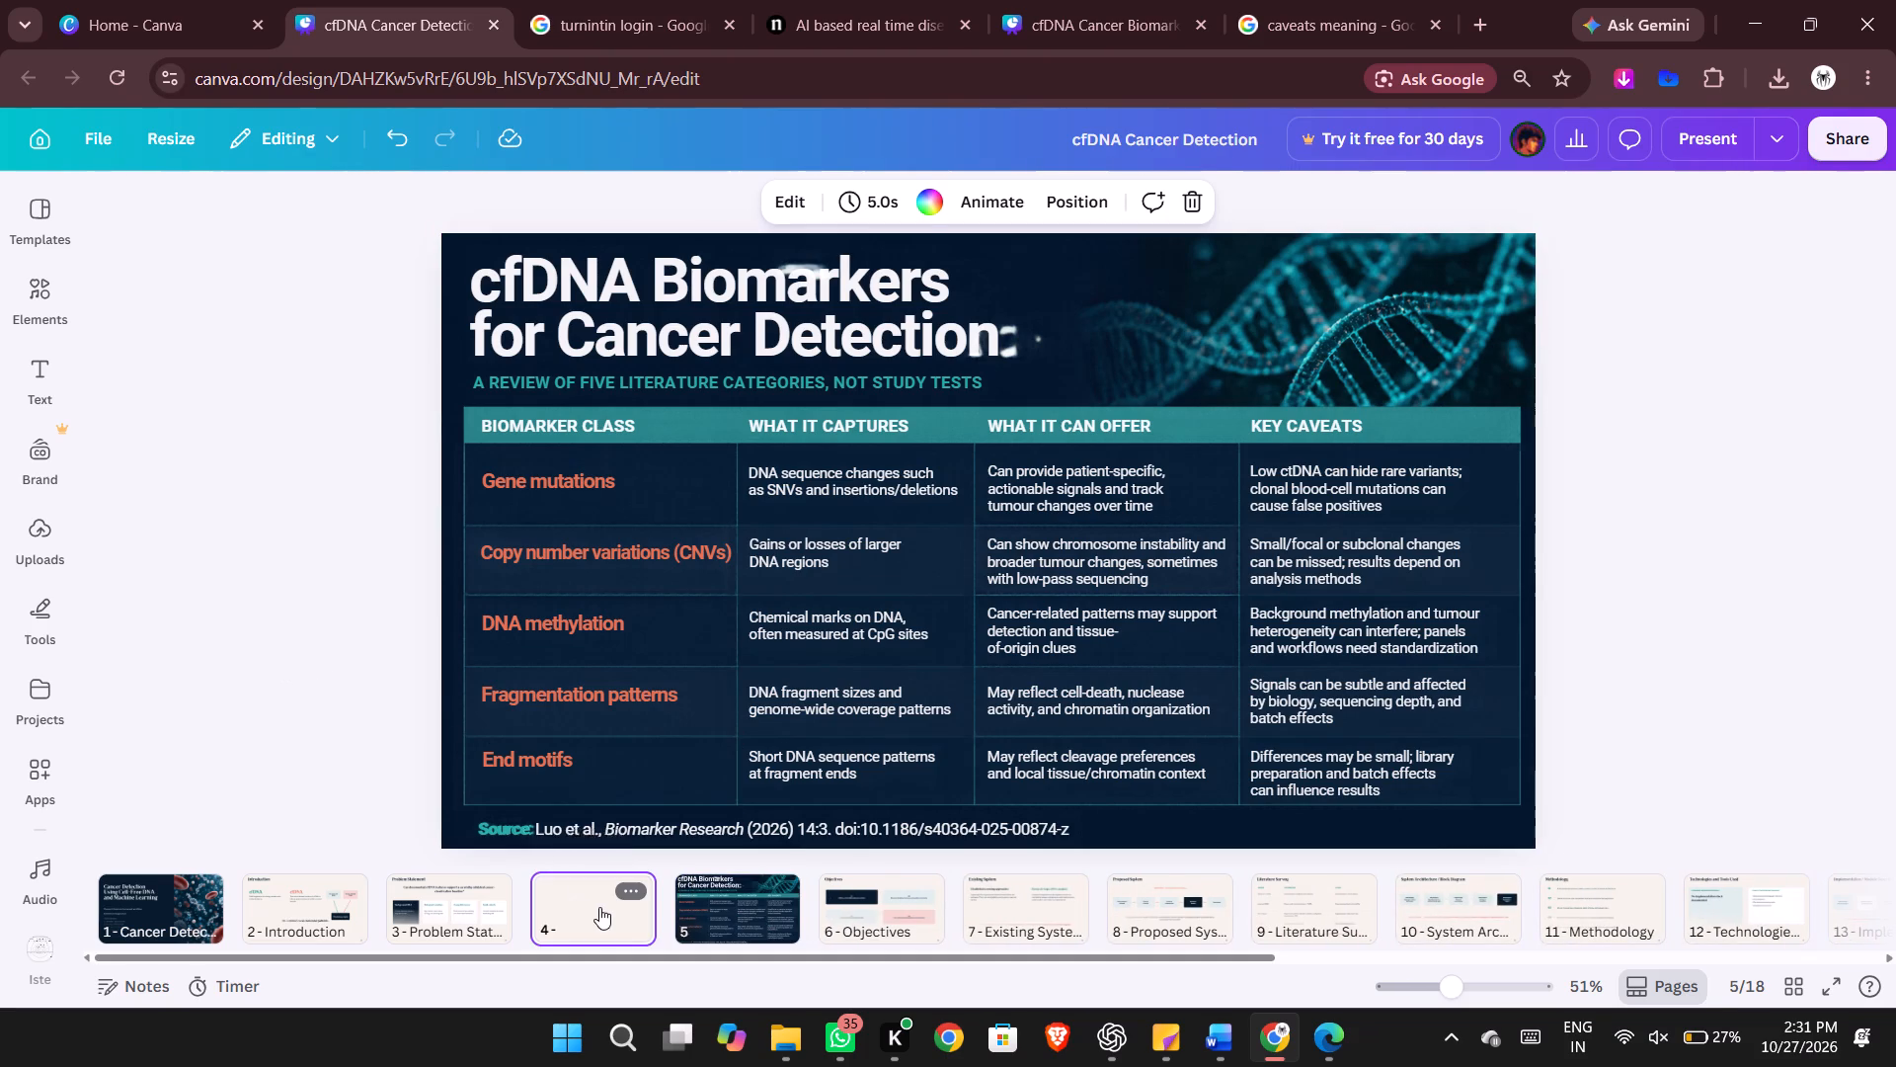
key("Delete")
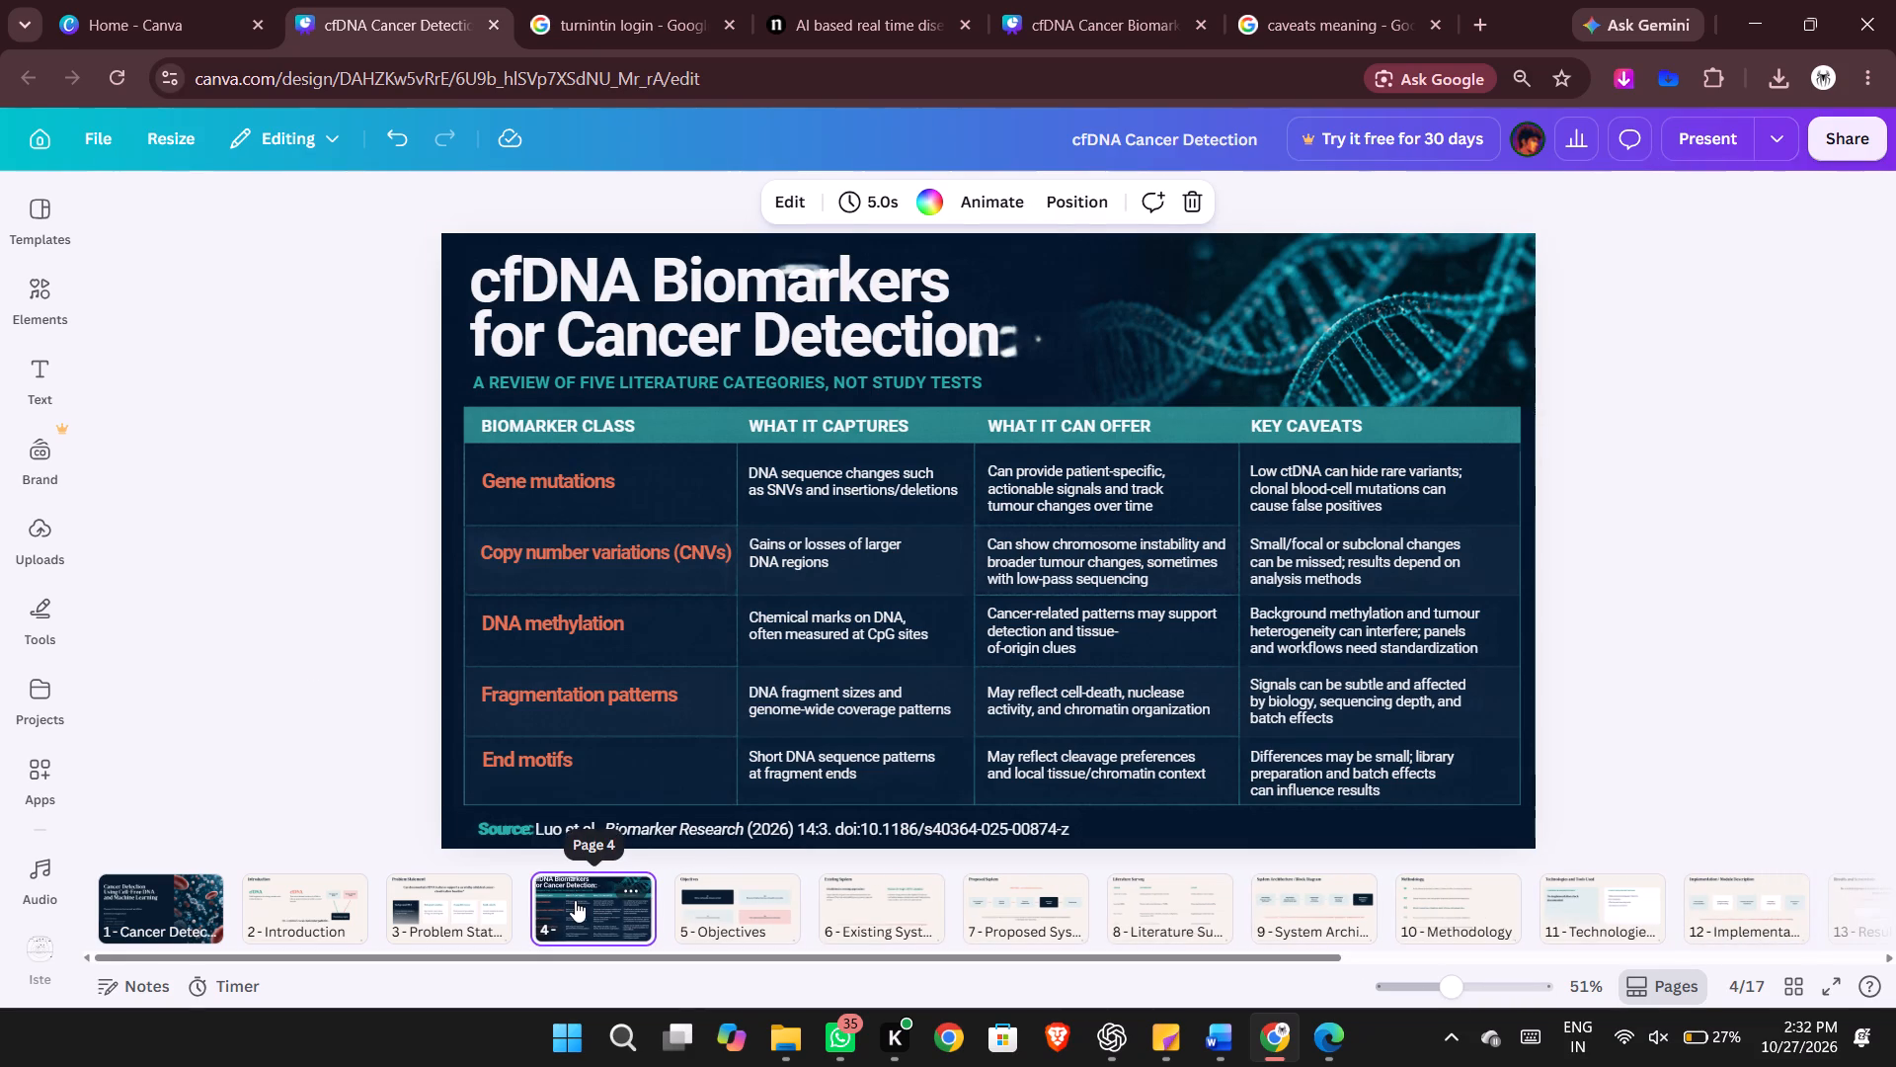
Move the biomarker table page to position 7, directly before the Literature Survey page.
left_click_drag(575, 900, 1084, 907)
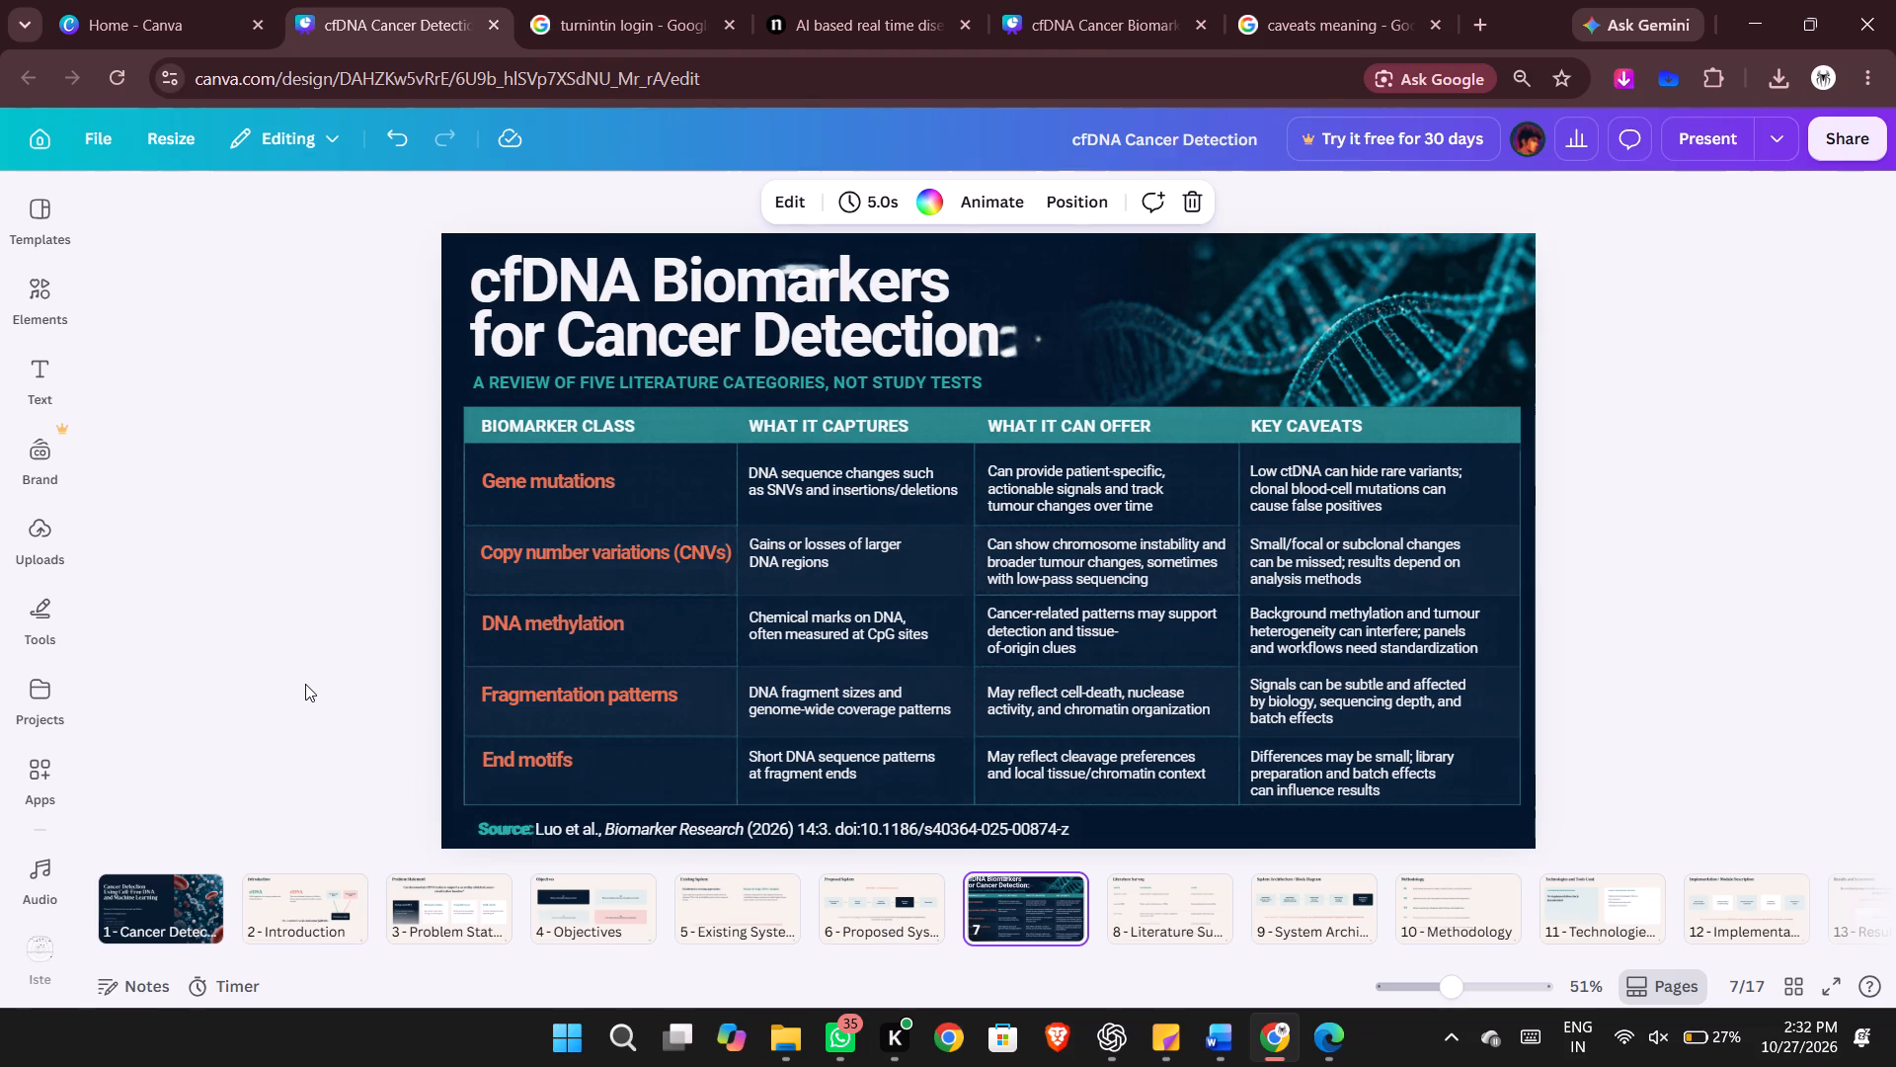
Remove "Cell-Free" from the title on page 1 so its second line reads "Using DNA".
left_click(163, 906)
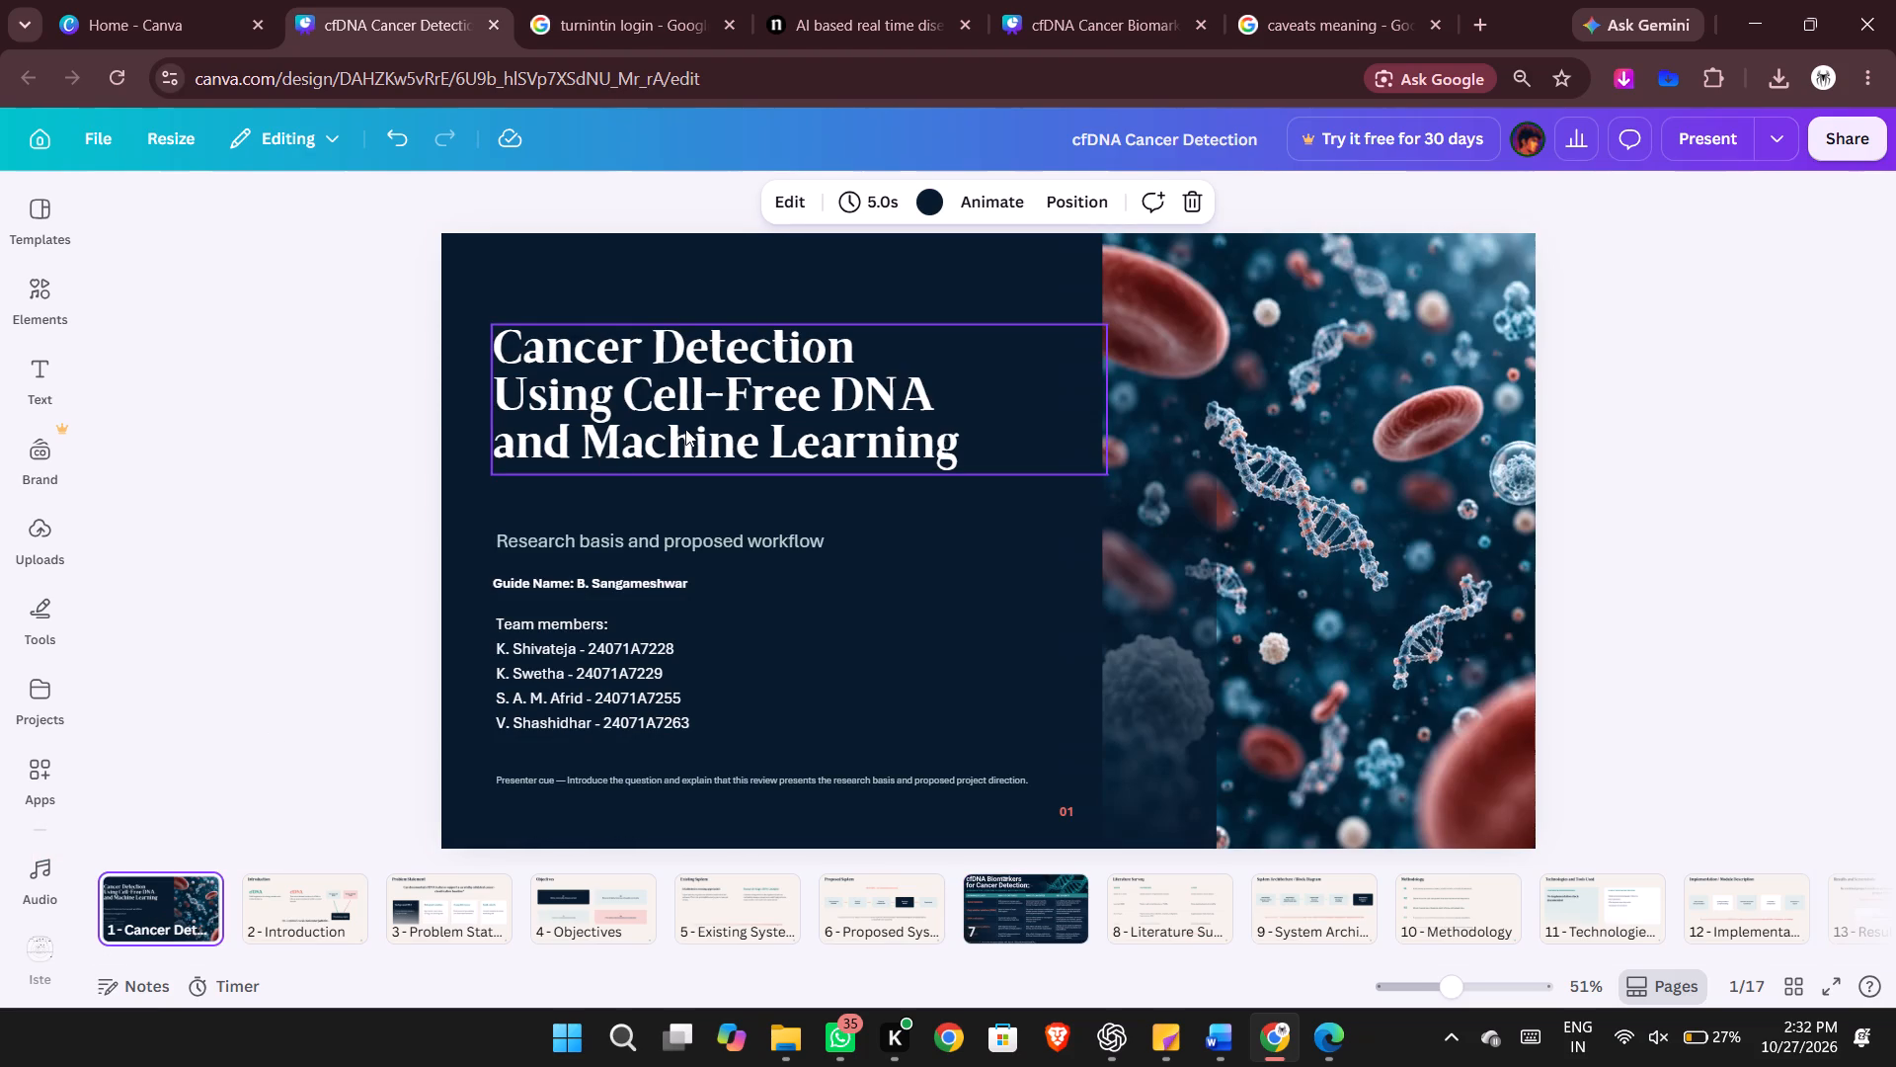
left_click(811, 391)
left_click(816, 392)
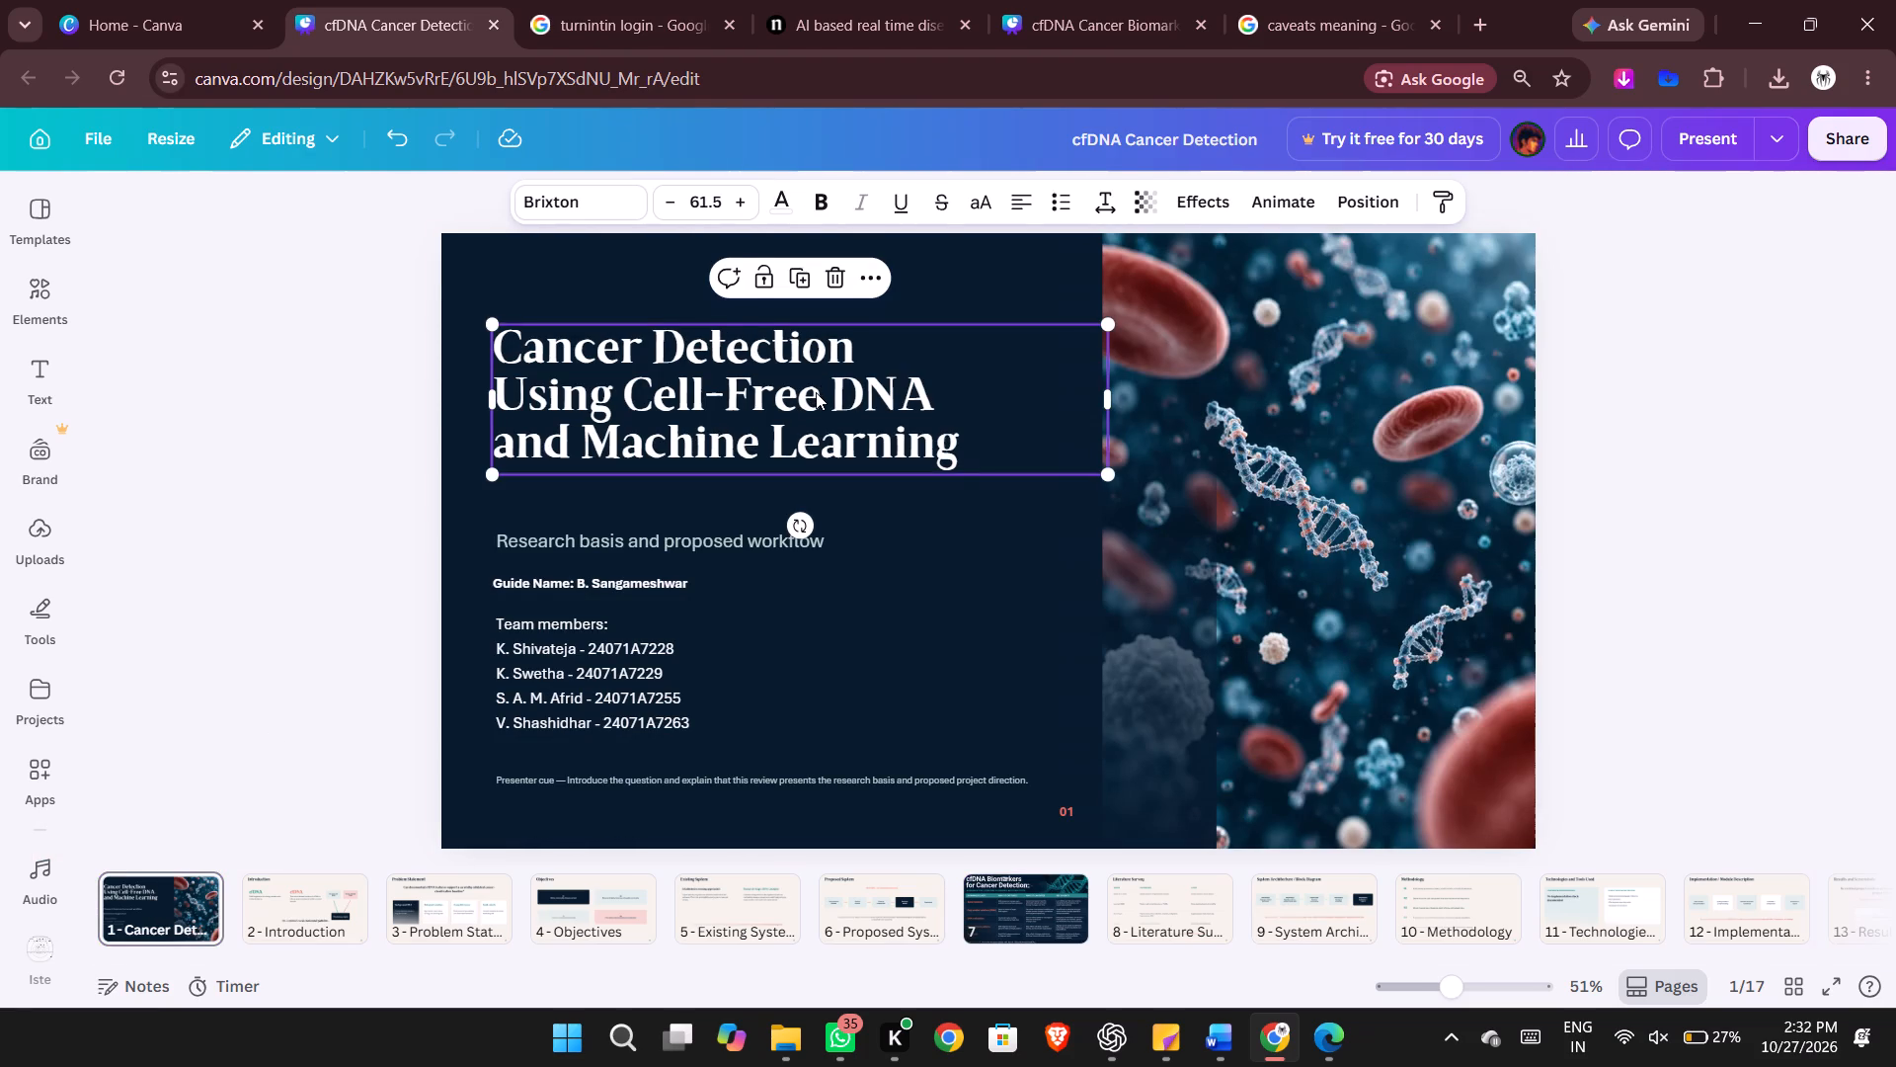
left_click(816, 392)
key("BackSpace")
key("BackSpace")
key("BackSpace")
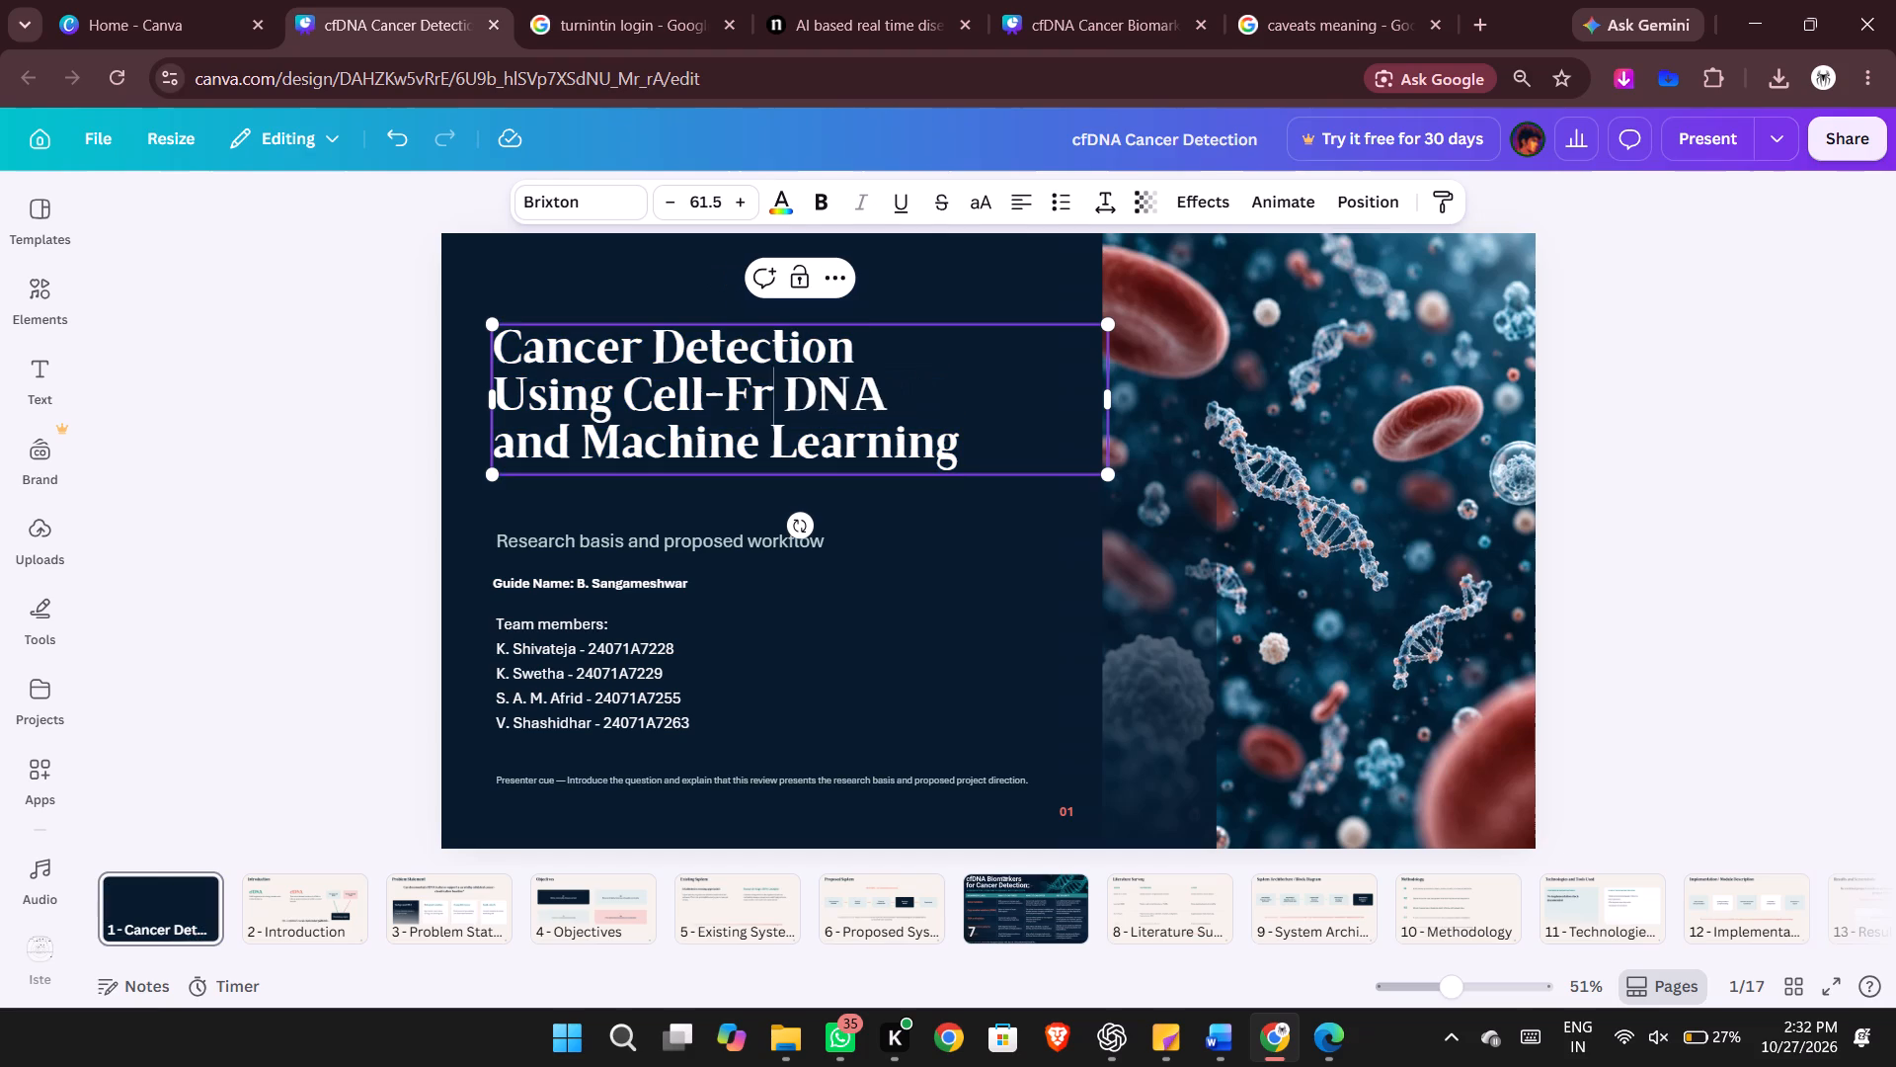
key("BackSpace")
key("BackSpace")
key("BackSpace")
key("BackSpace")
key("BackSpace")
key("BackSpace")
key("BackSpace")
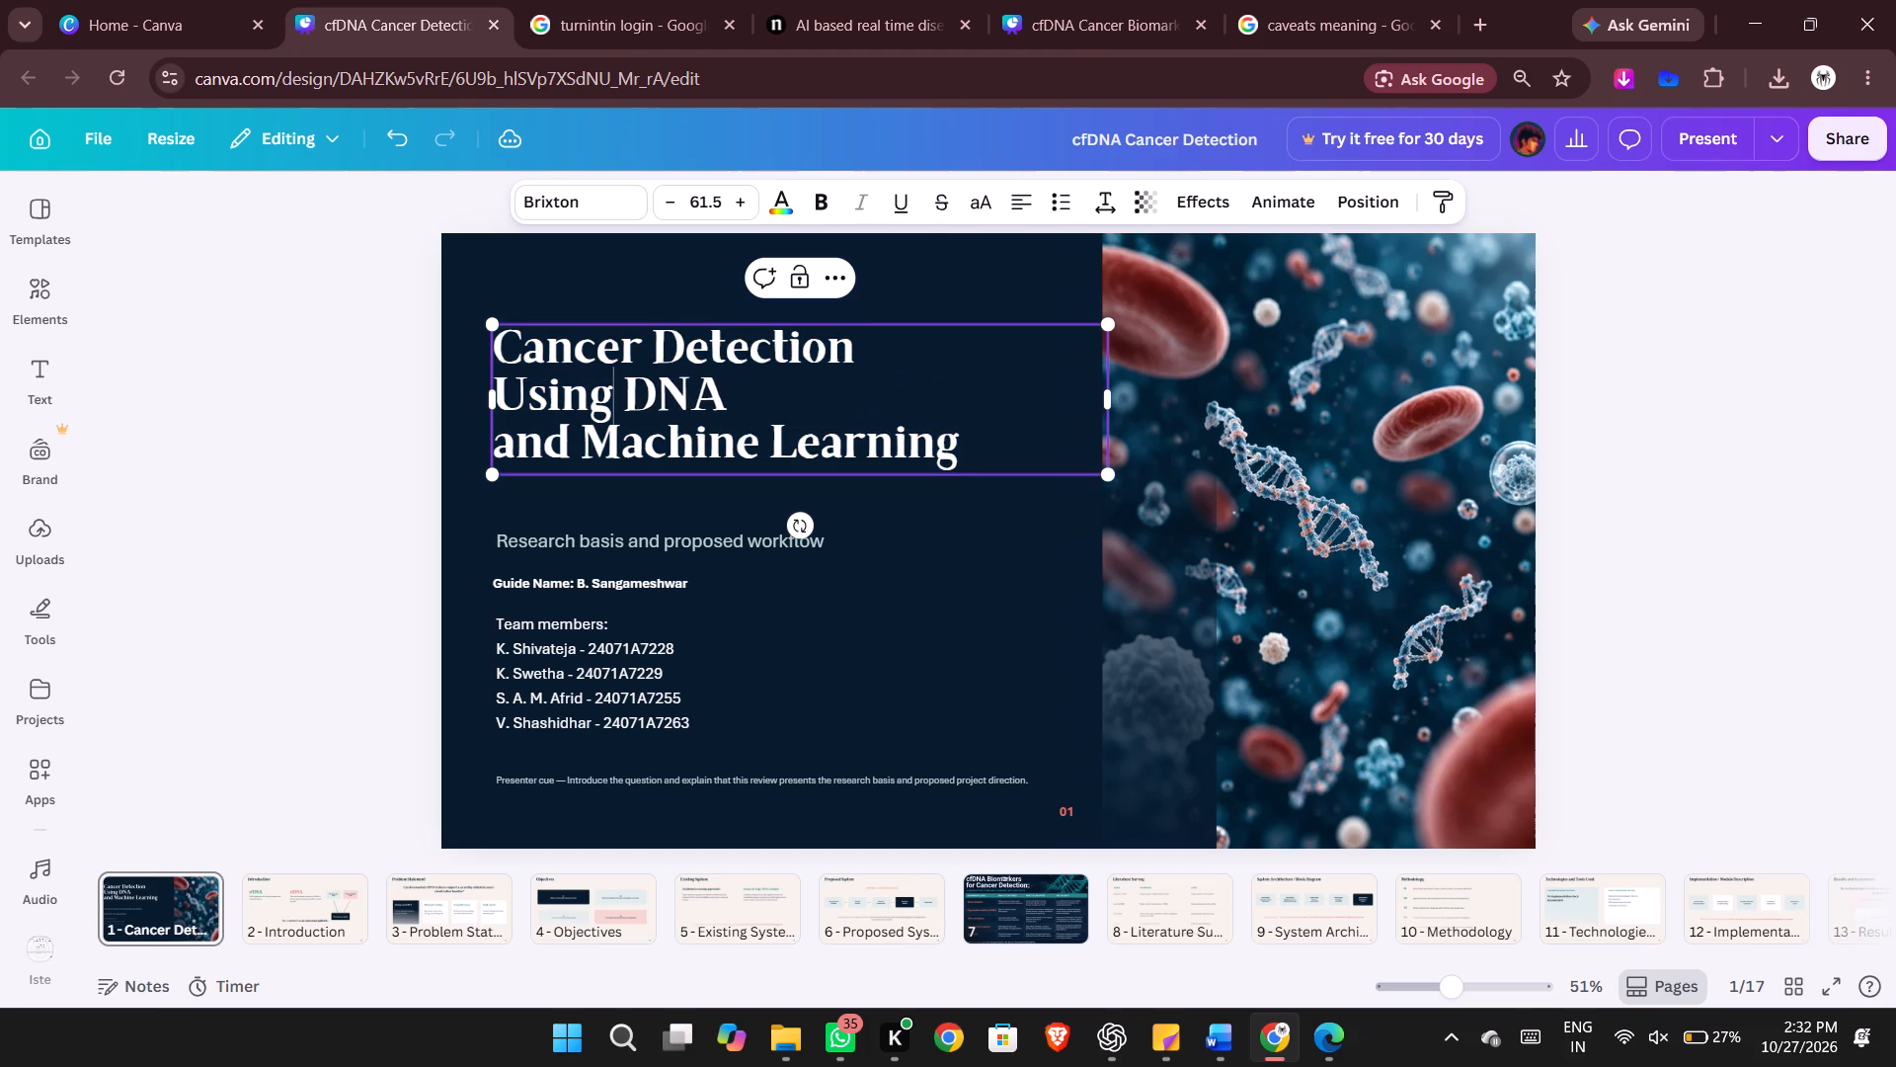
left_click(376, 497)
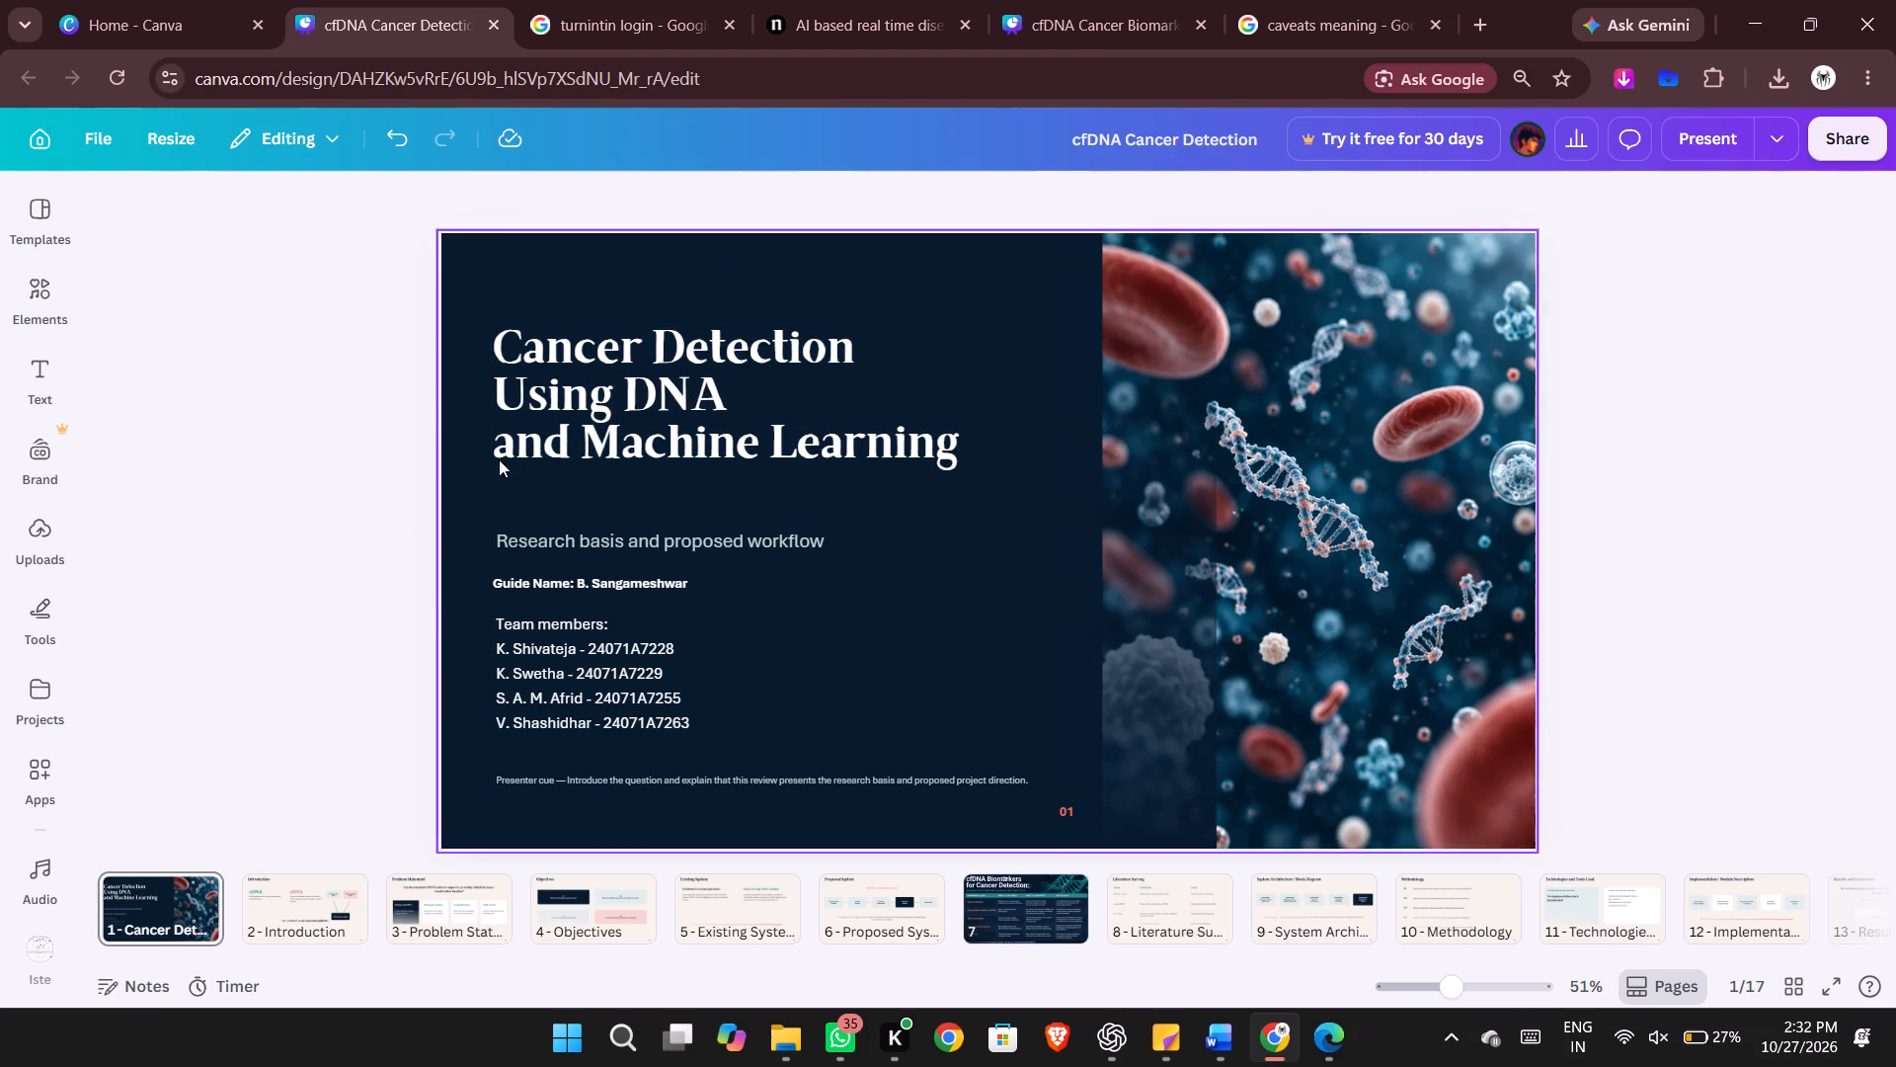
Replace "and" with "with" in the page 1 title so its last line reads "with Machine Learning".
left_click(579, 438)
left_click(579, 438)
left_click(570, 438)
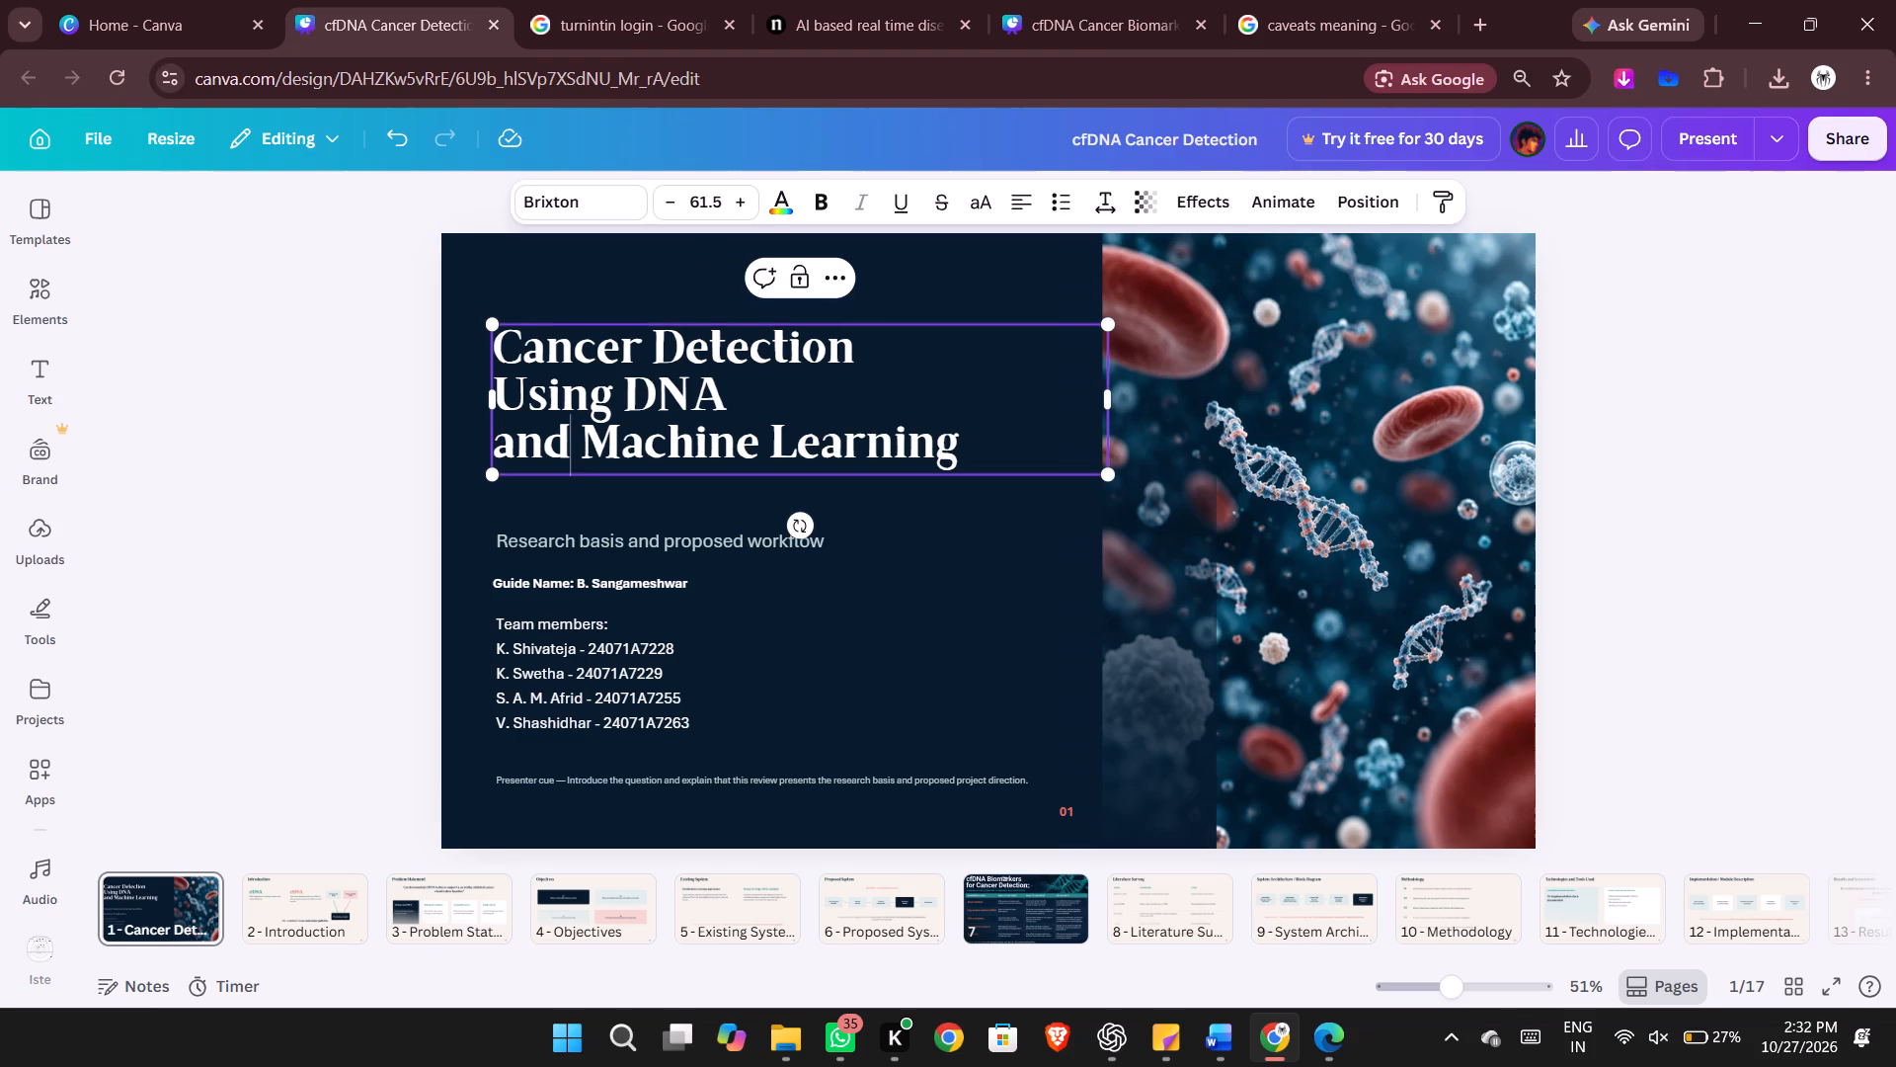
key("BackSpace")
key("BackSpace")
key("BackSpace")
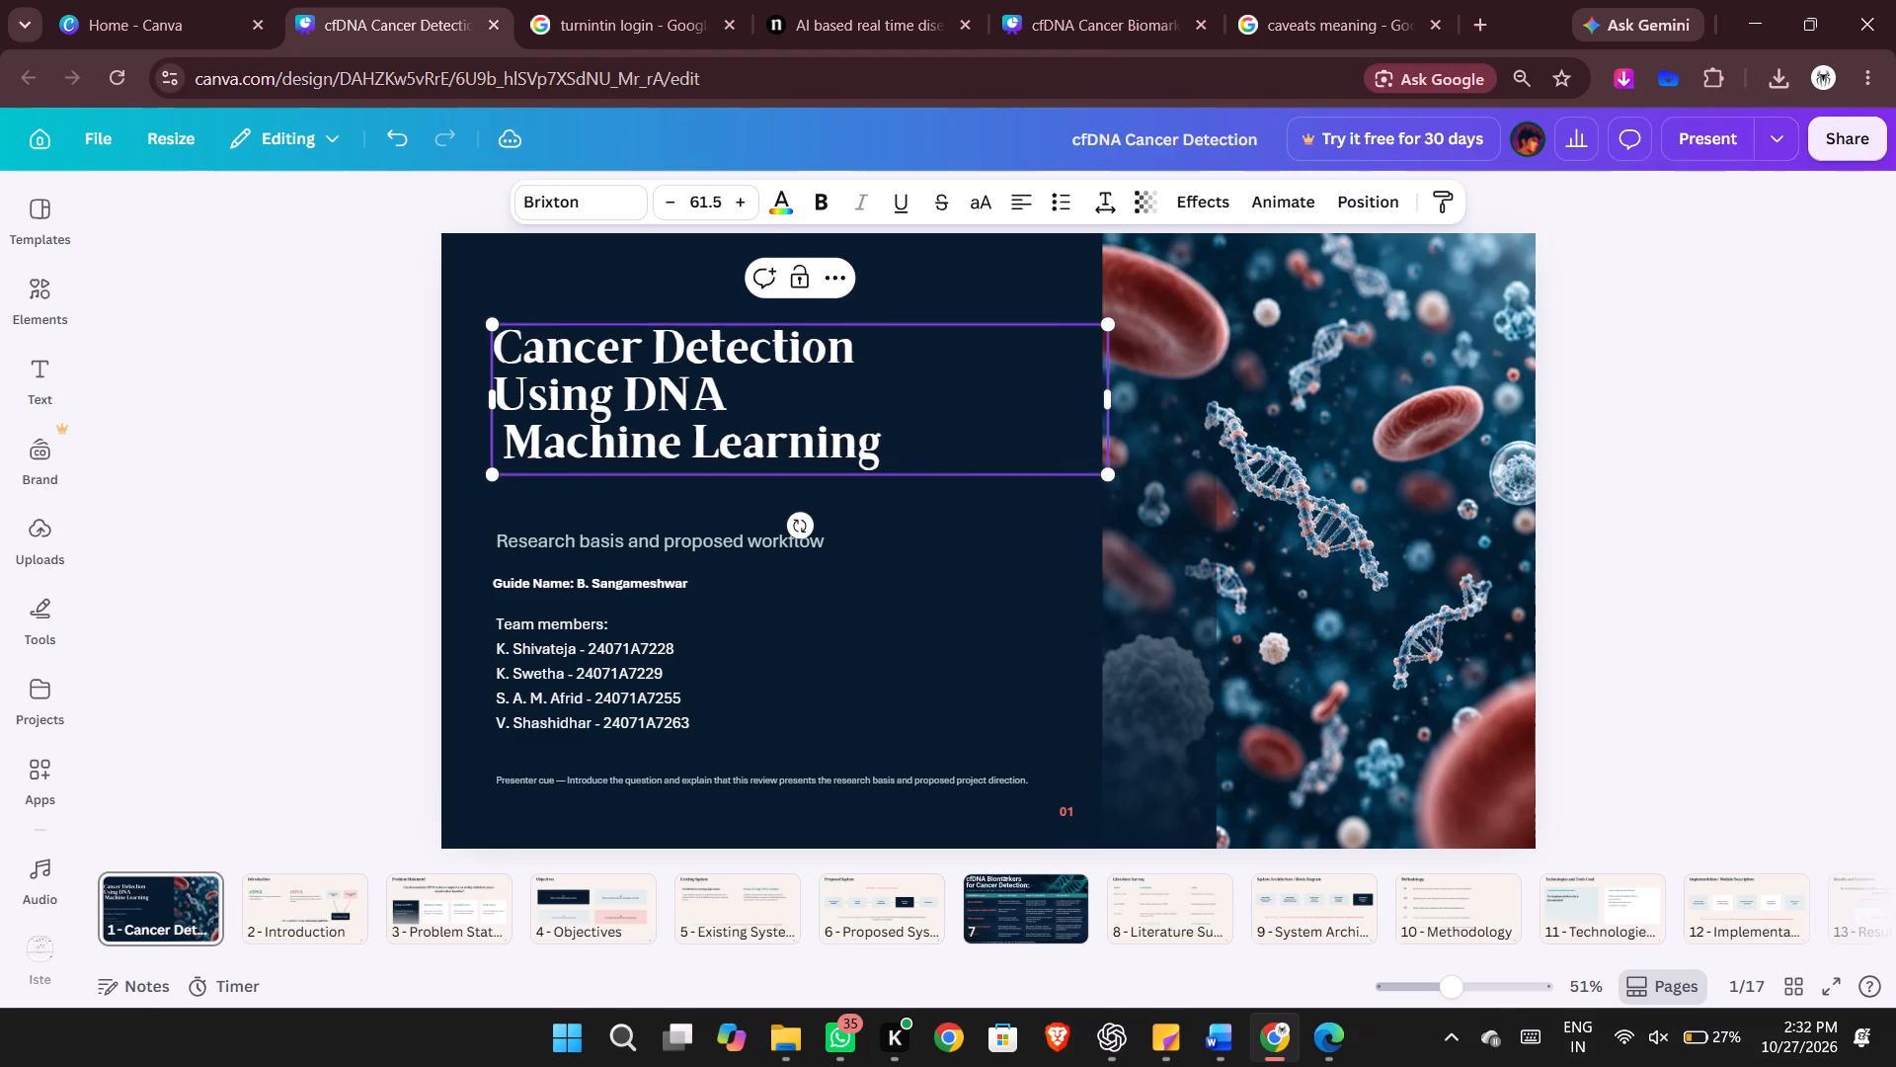
type("with")
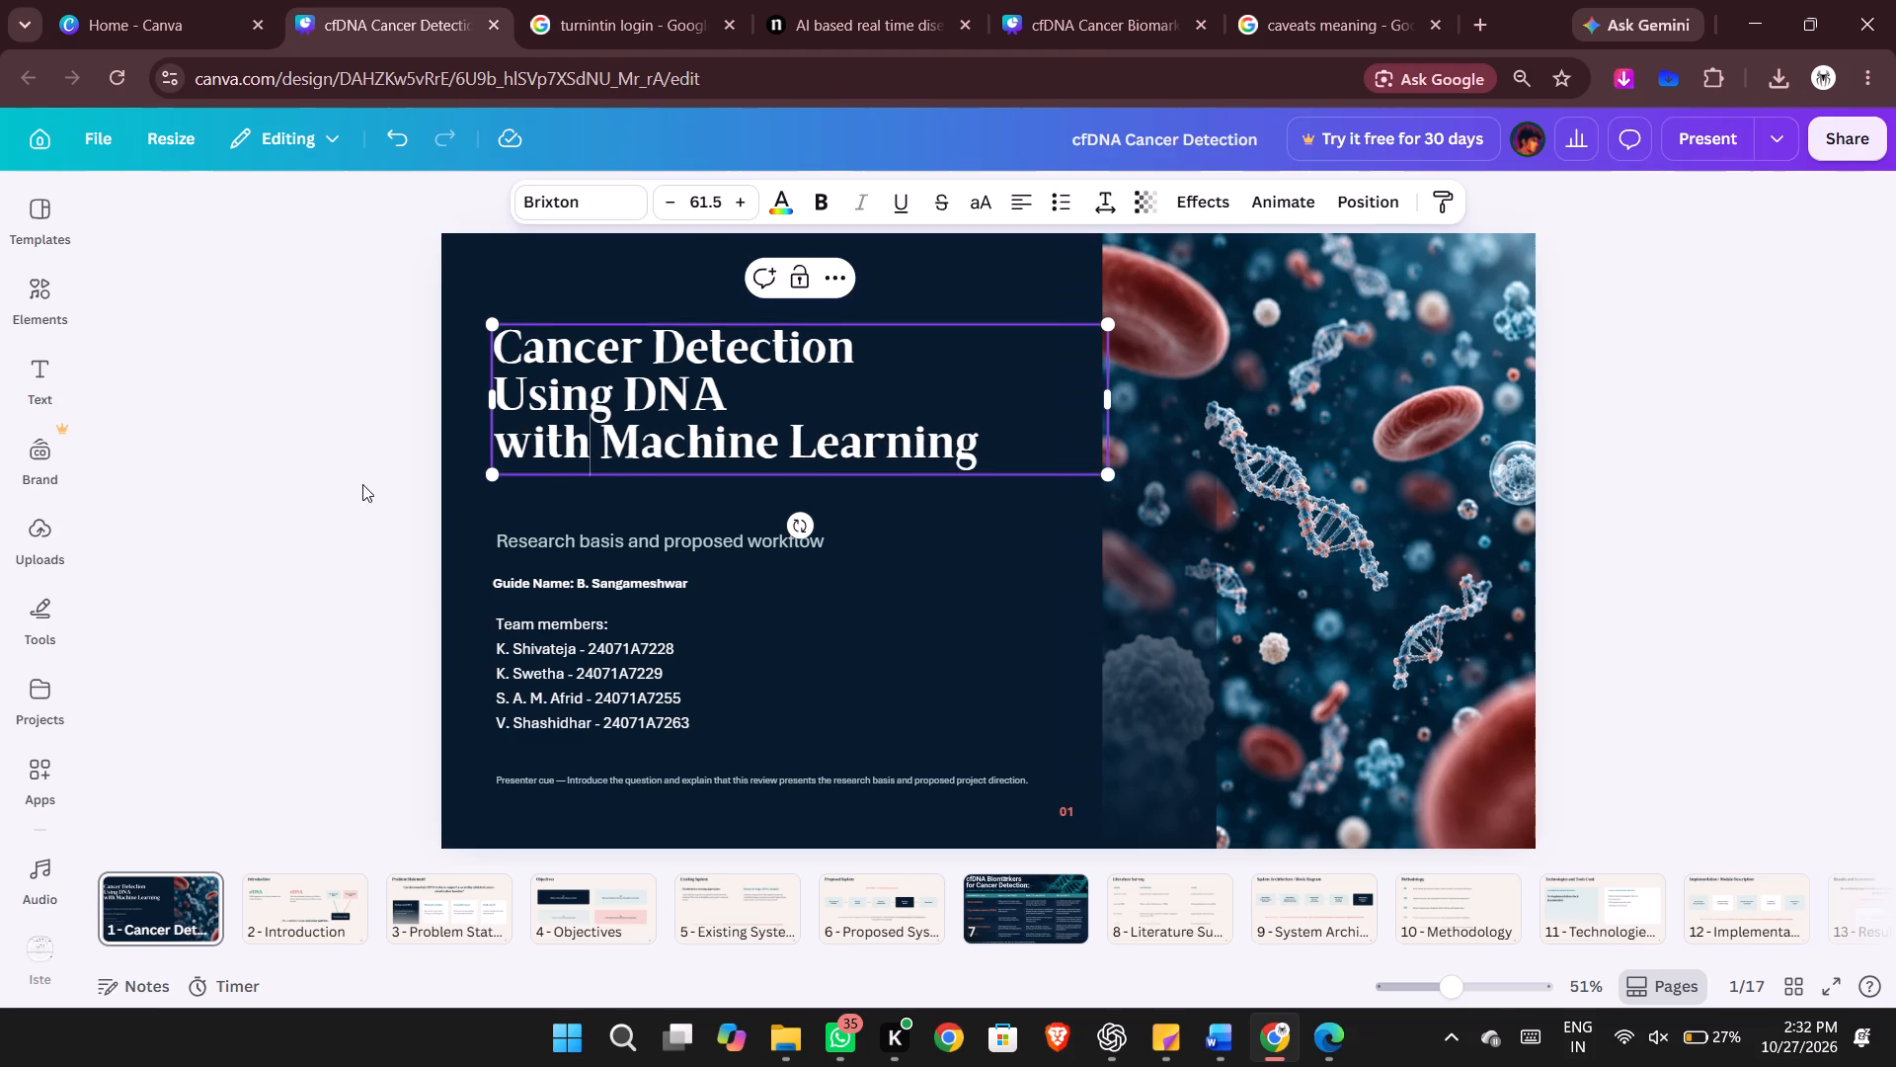
left_click(362, 484)
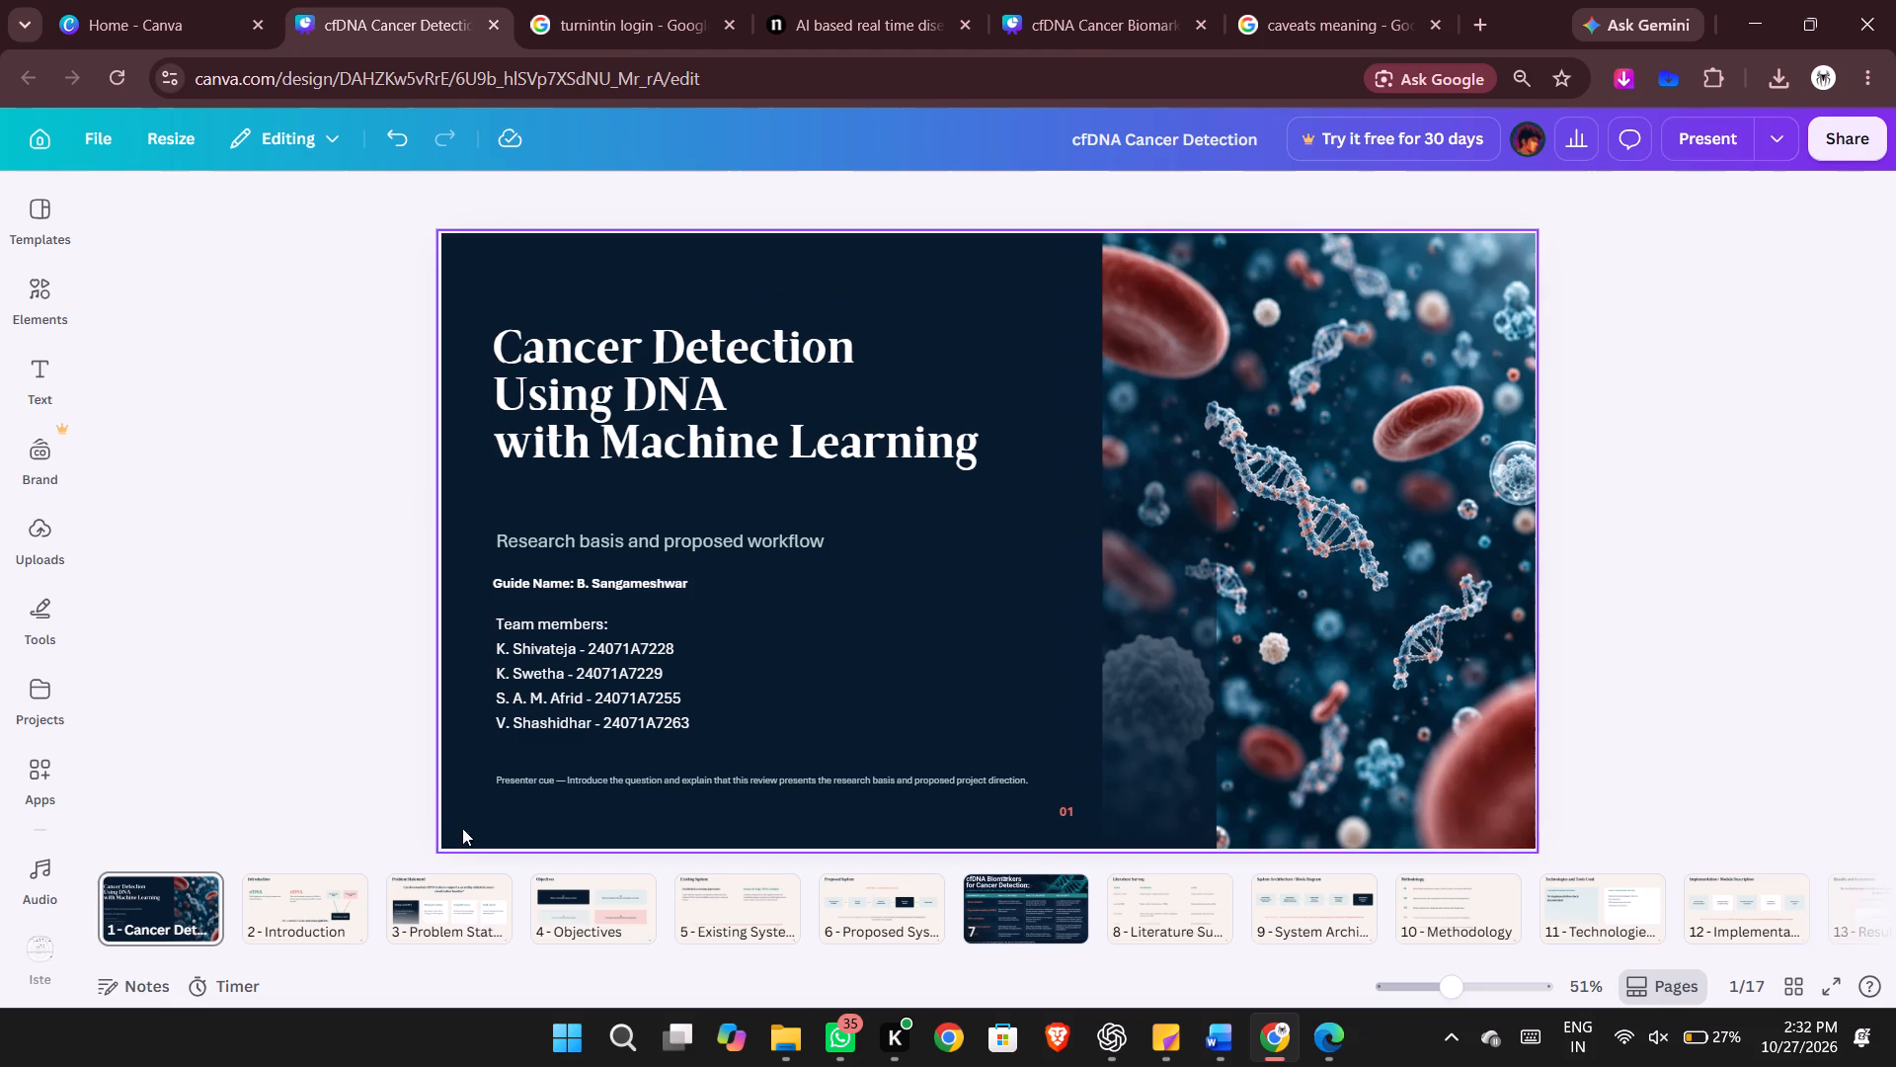
Look over the Introduction and Problem Statement pages of the deck.
left_click(347, 901)
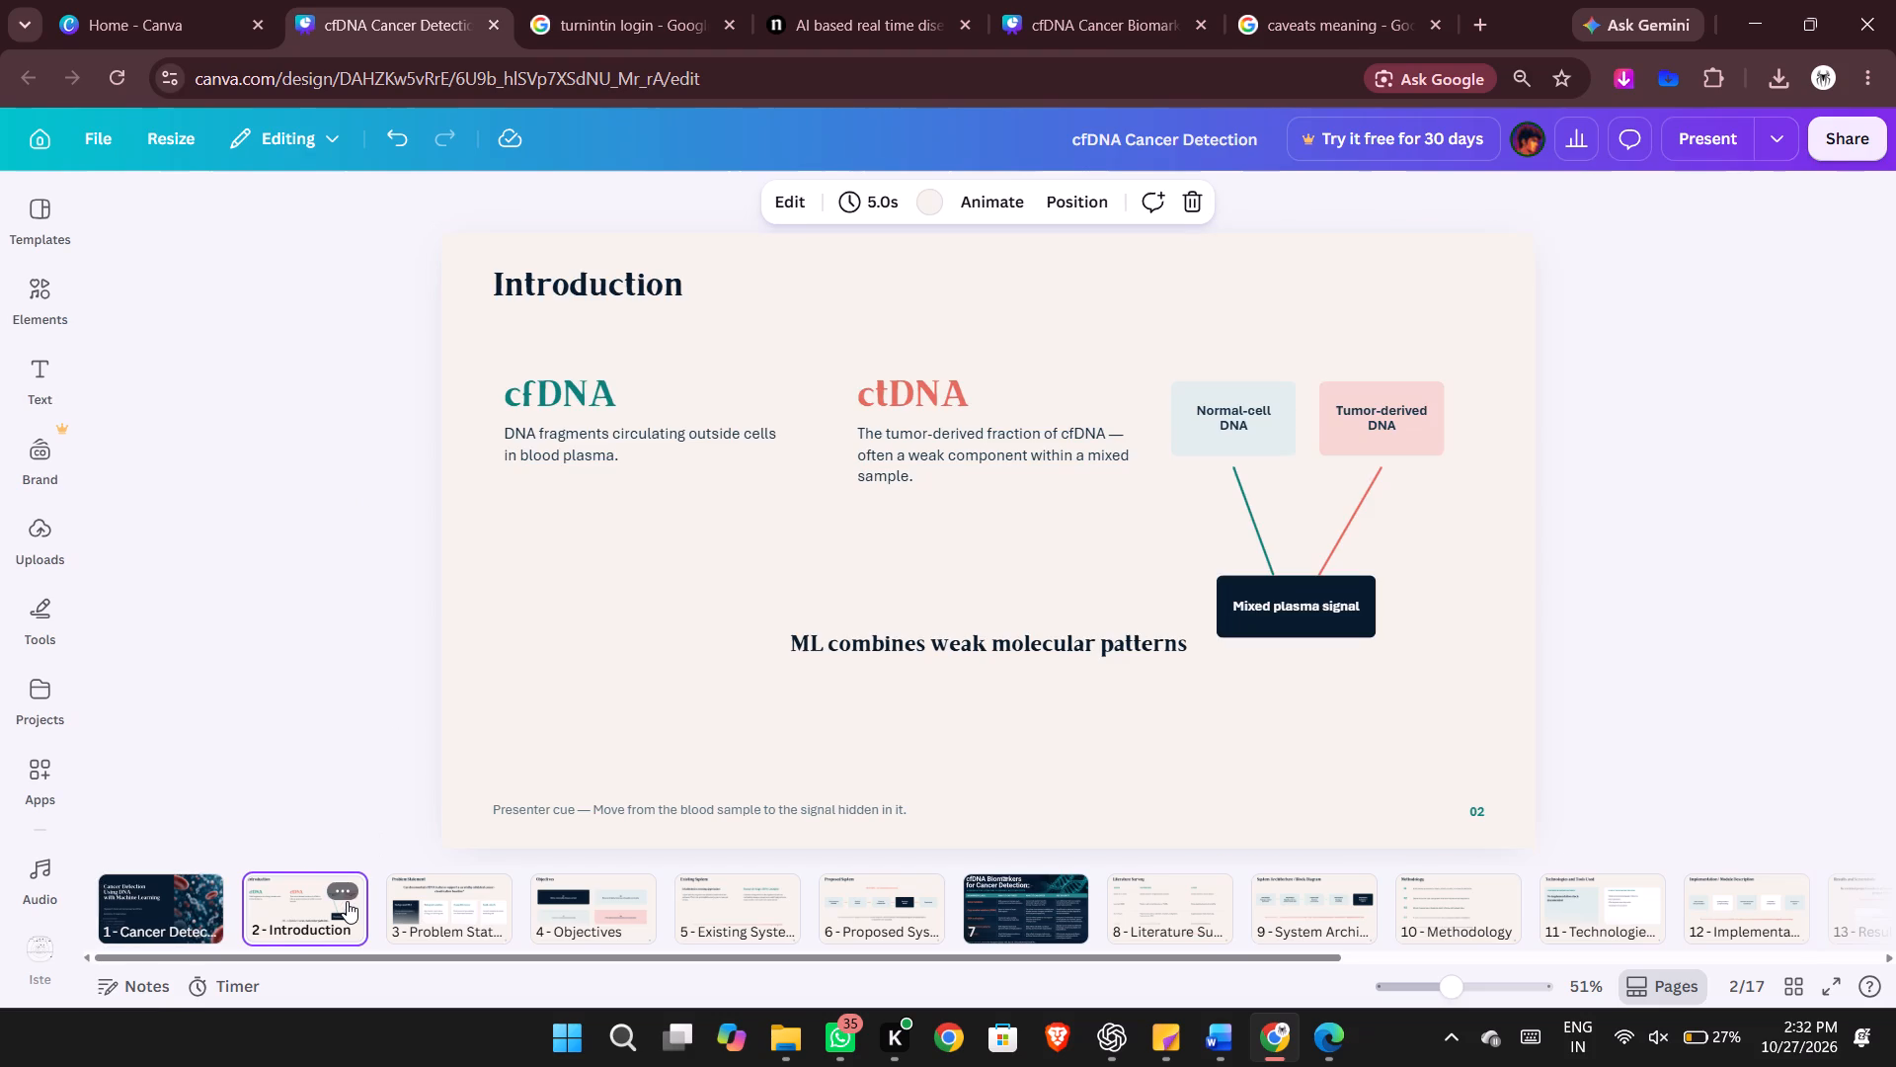
left_click(402, 900)
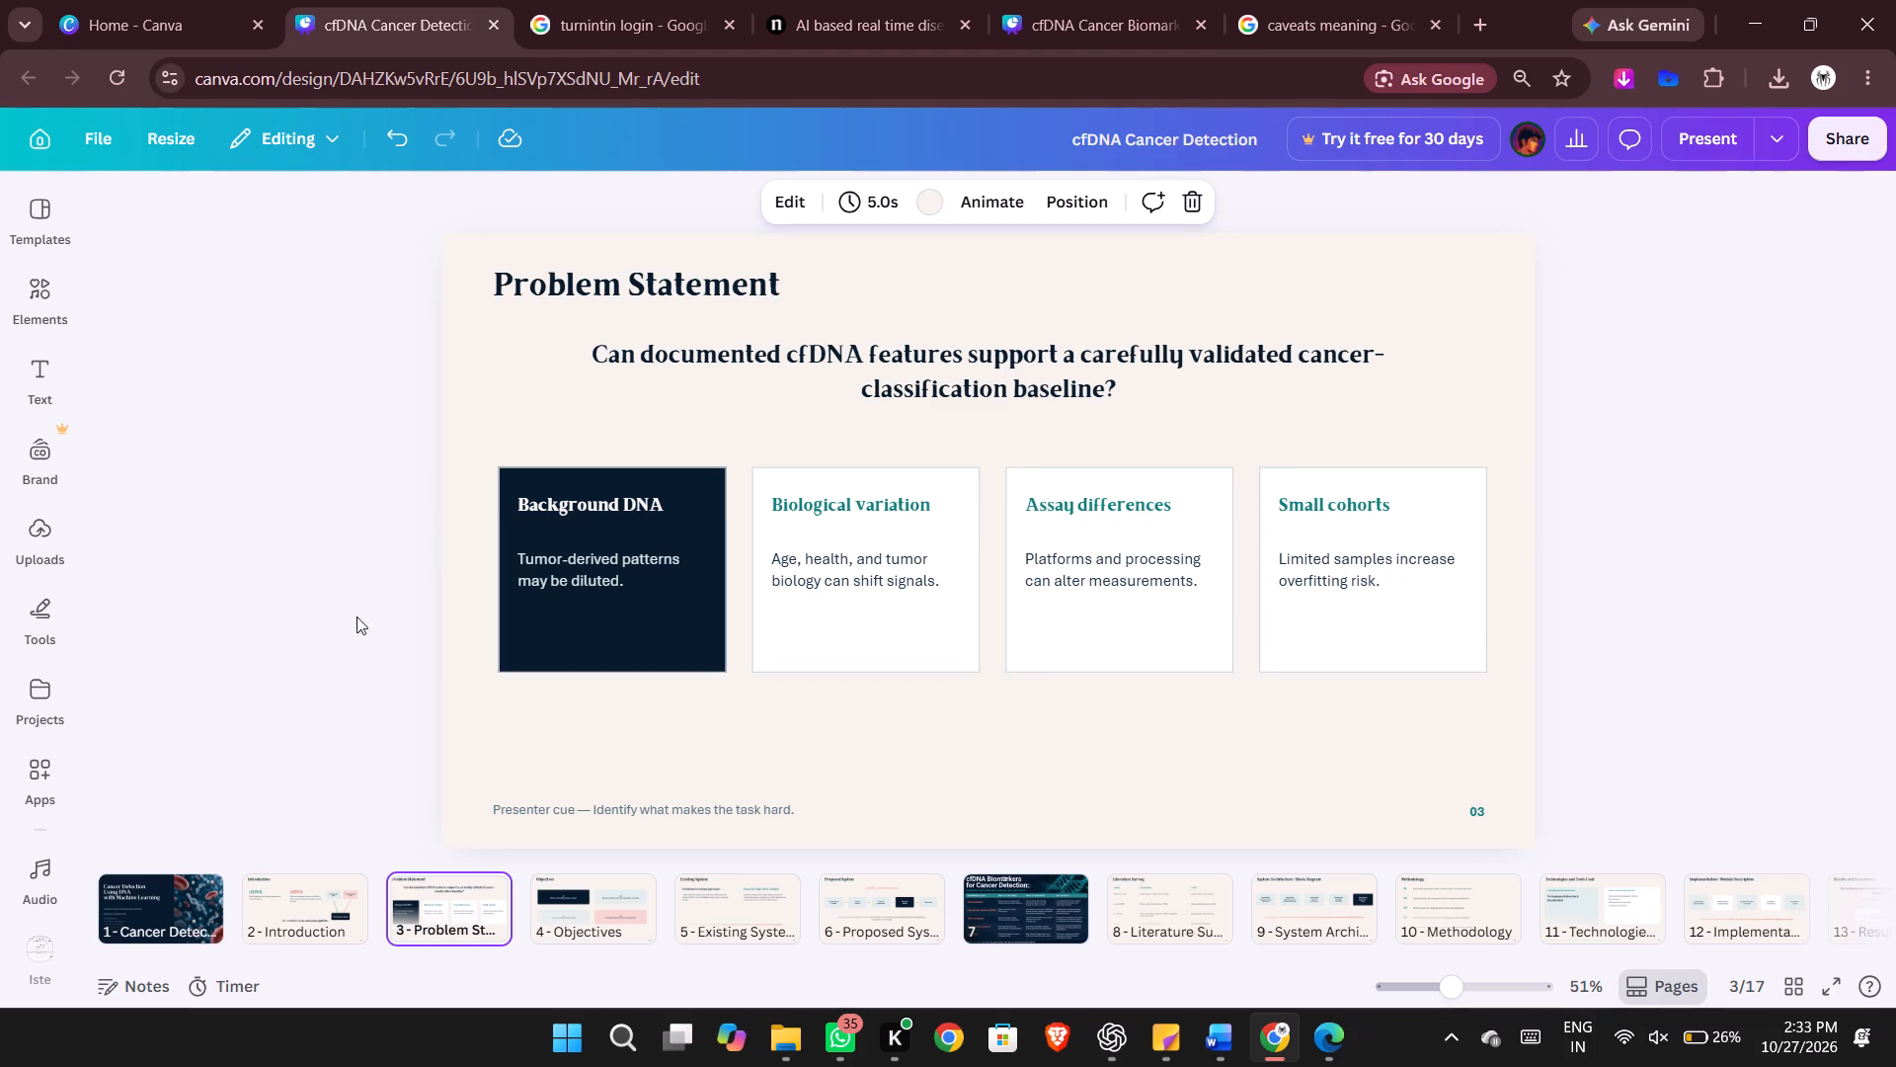
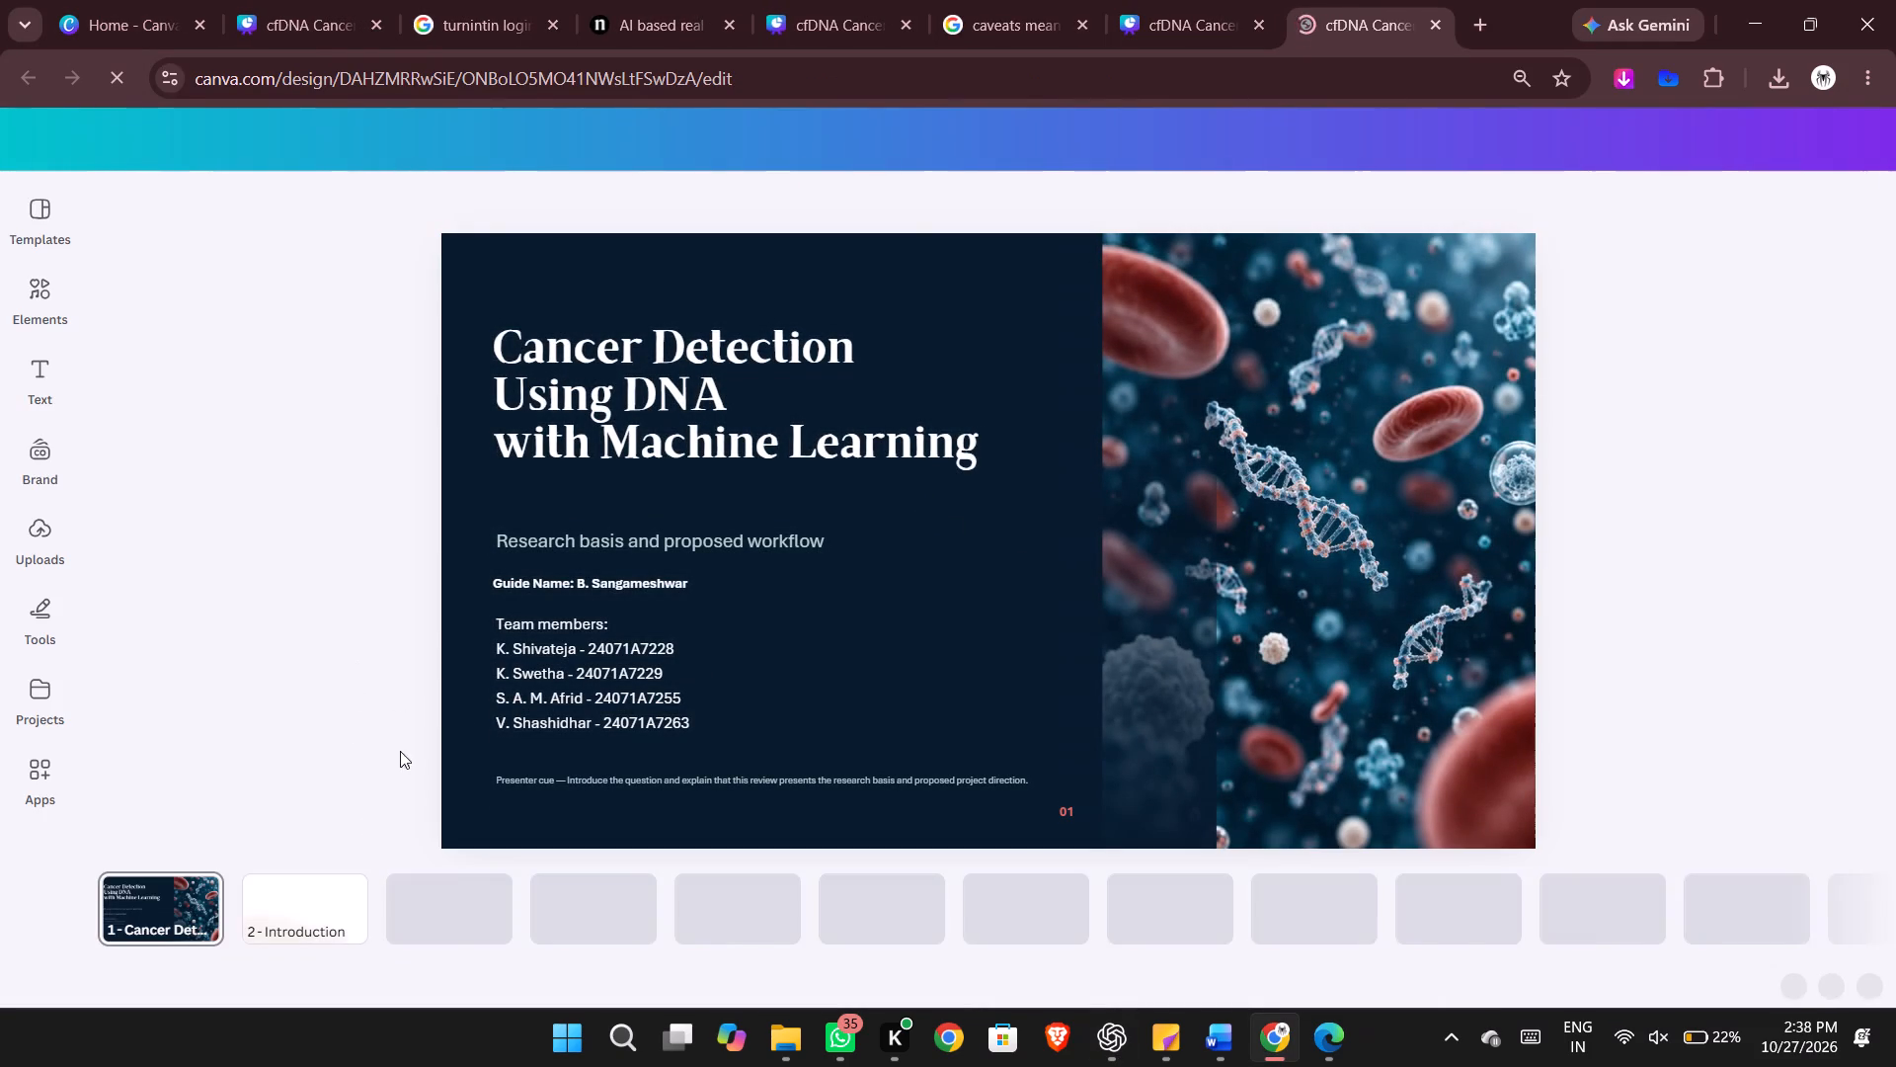
left_click(306, 898)
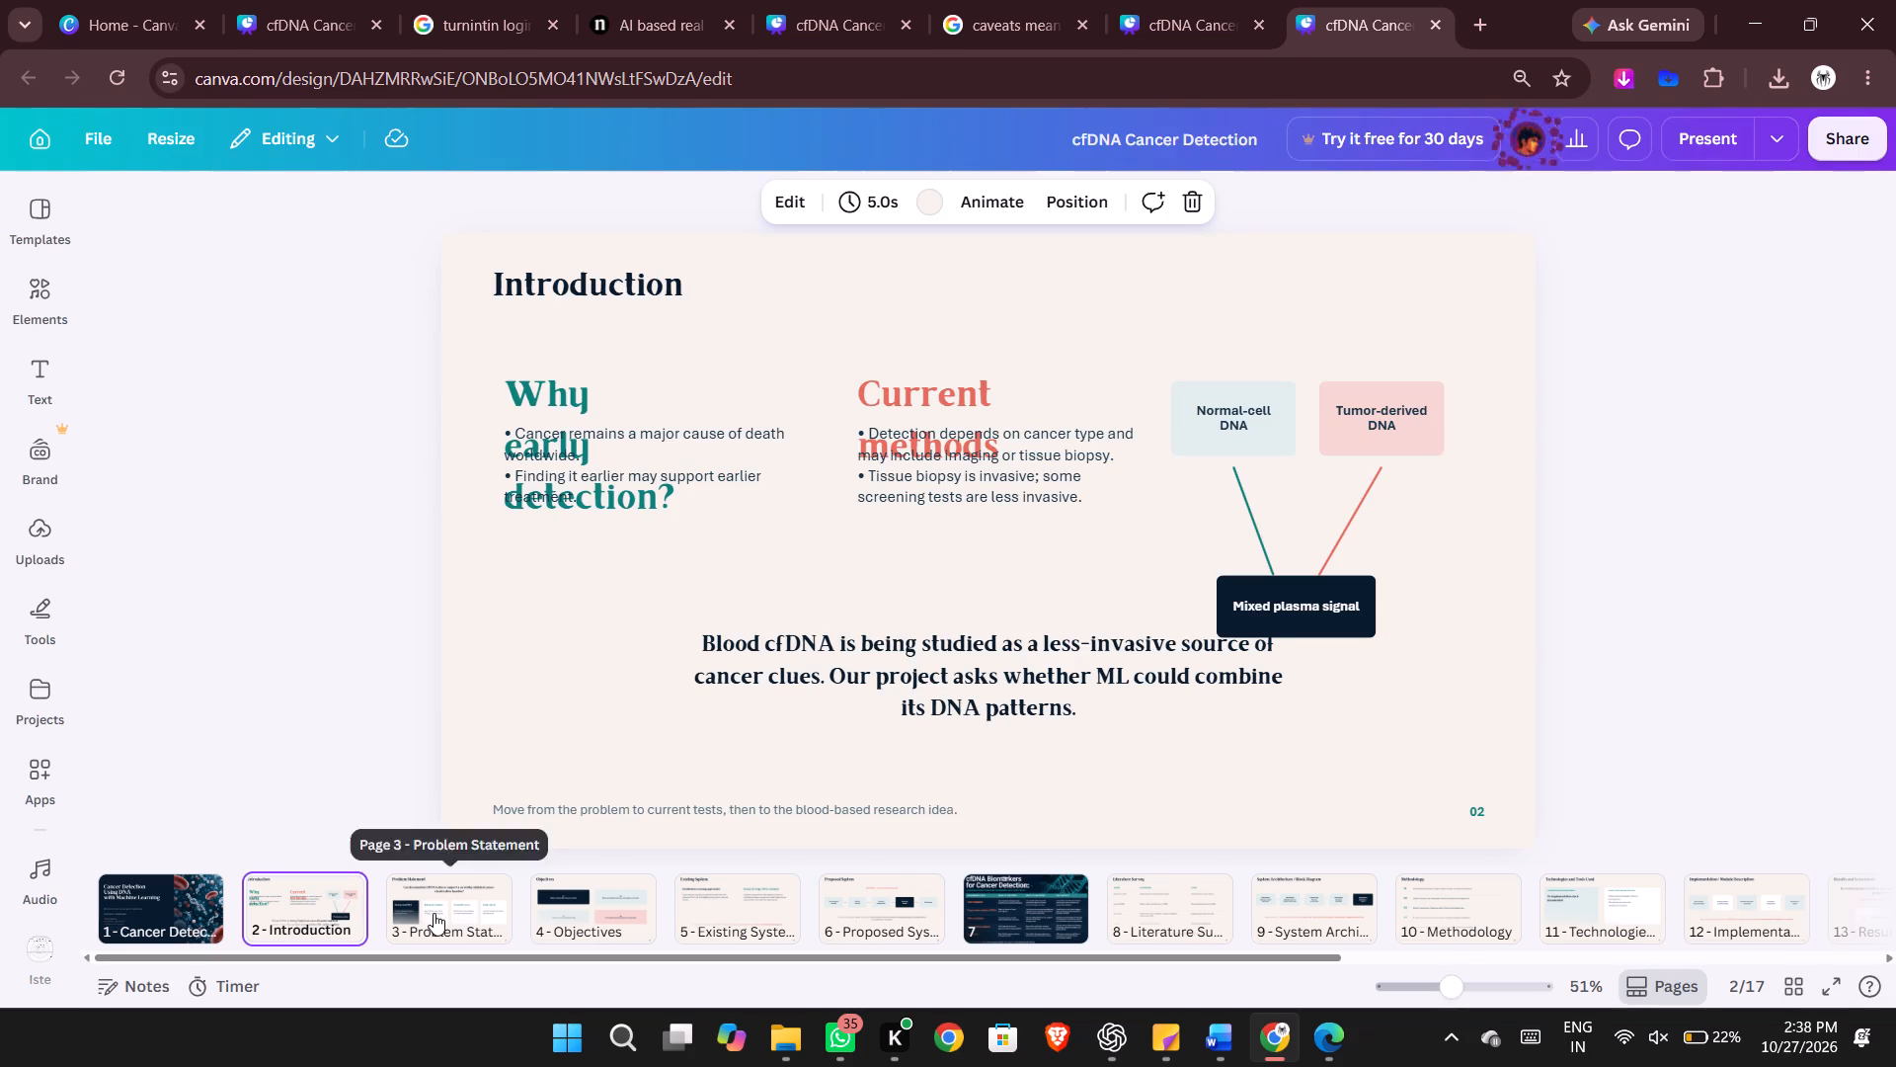
Review the new presentation's slides from Problem Statement through System Architecture, ending on the cfDNA biomarkers table on page 7.
left_click(434, 913)
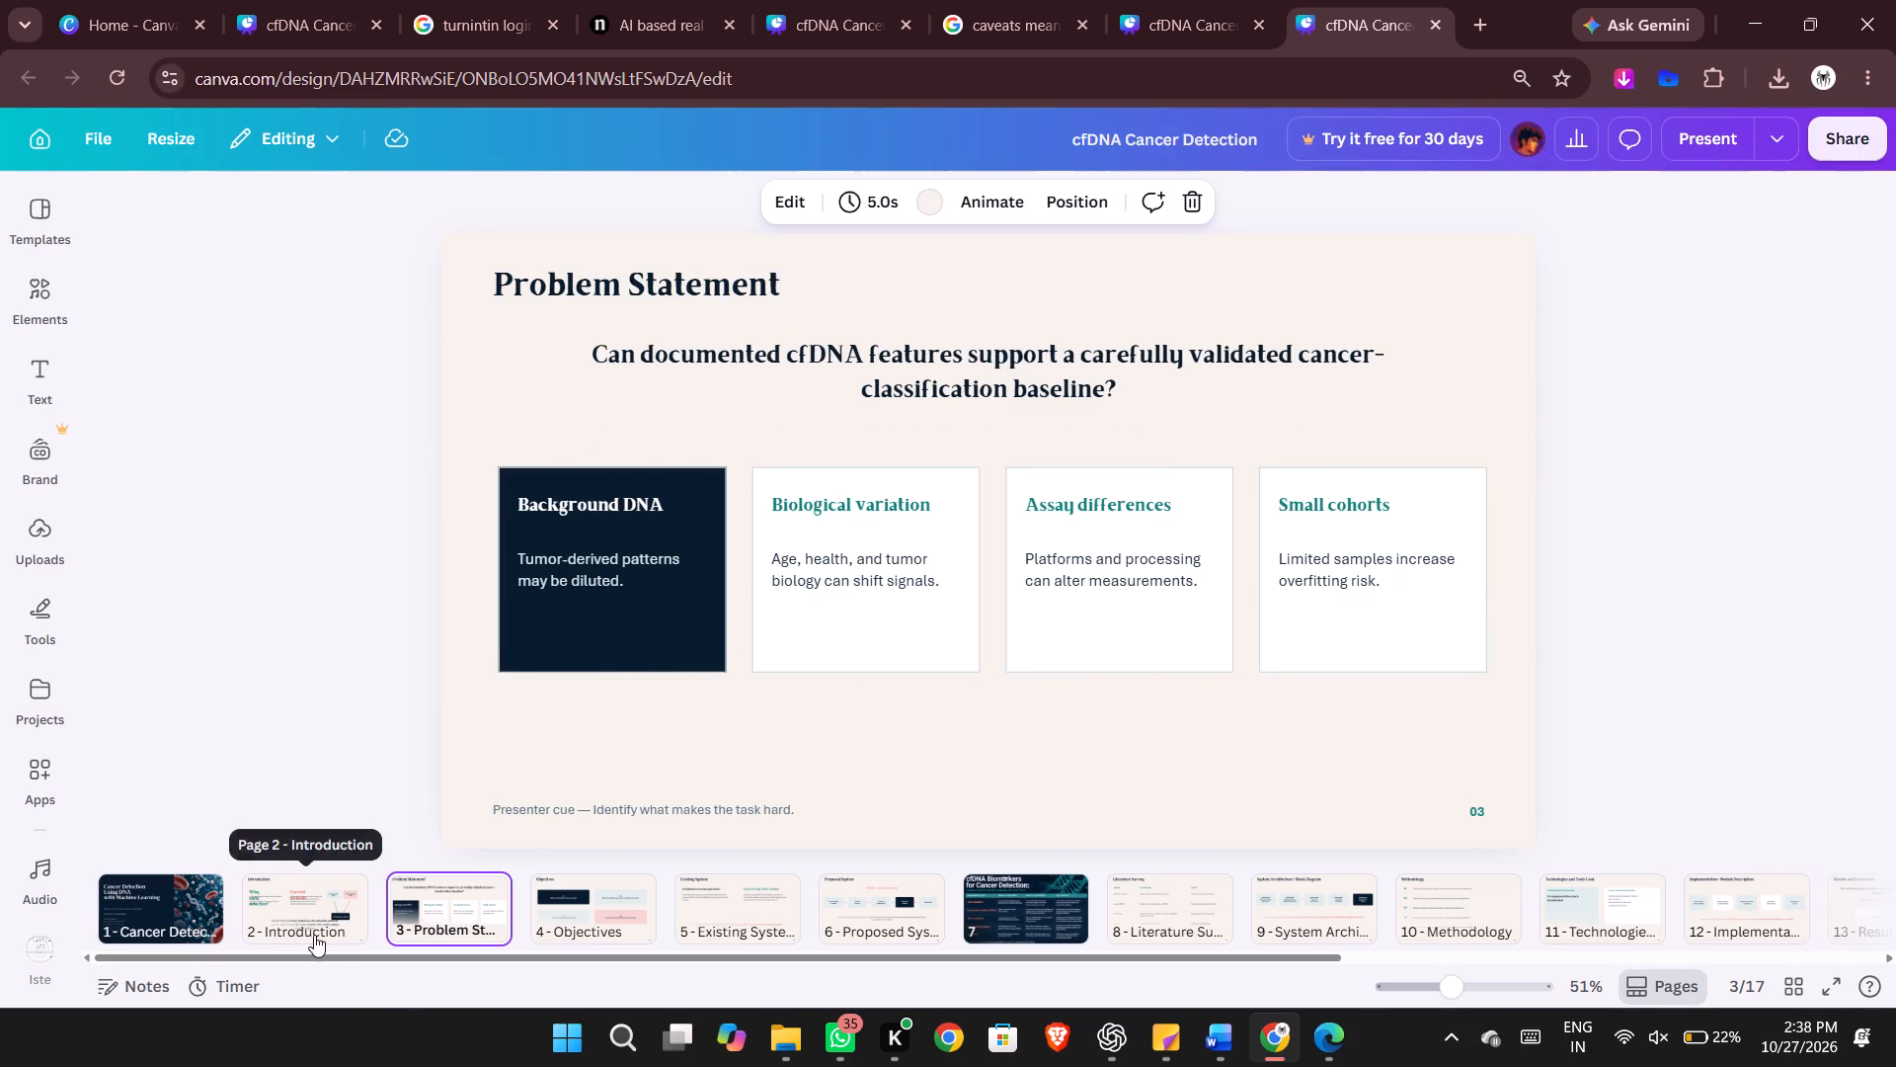
left_click(314, 935)
left_click(455, 896)
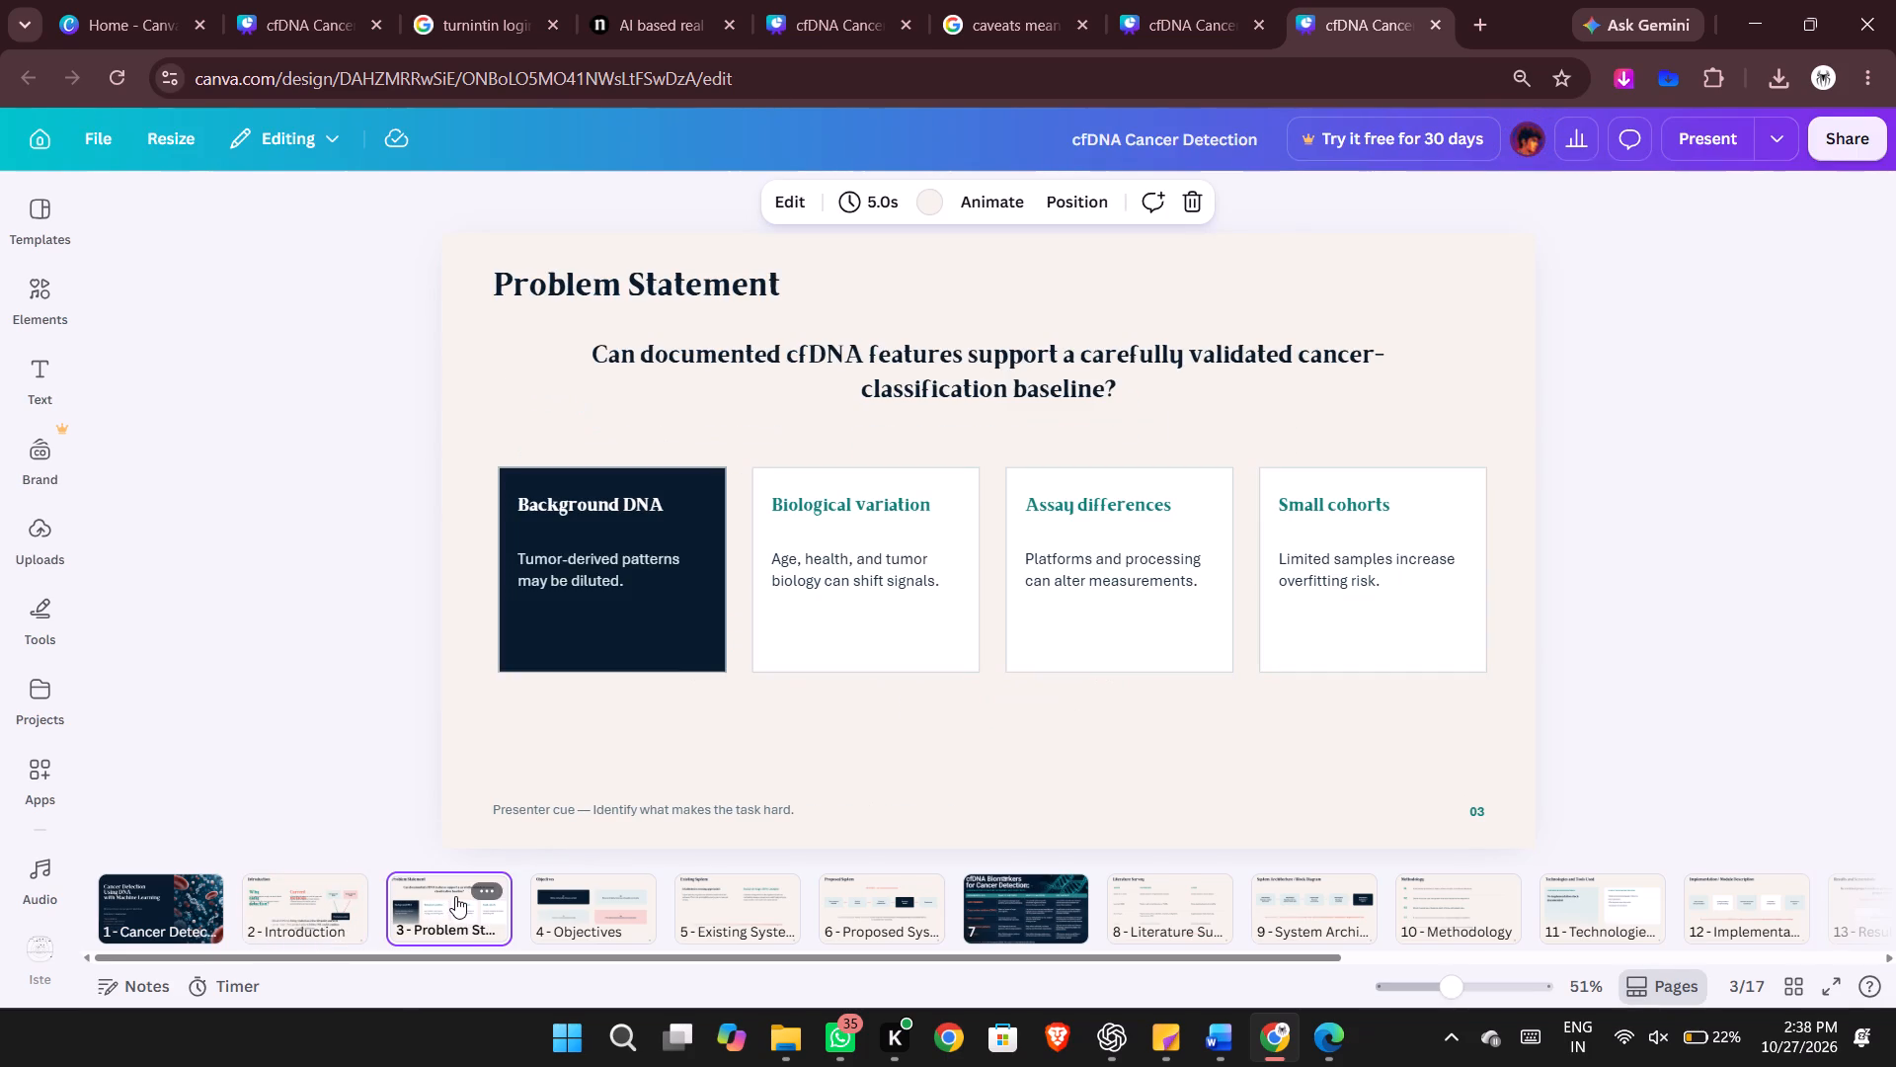
left_click(560, 895)
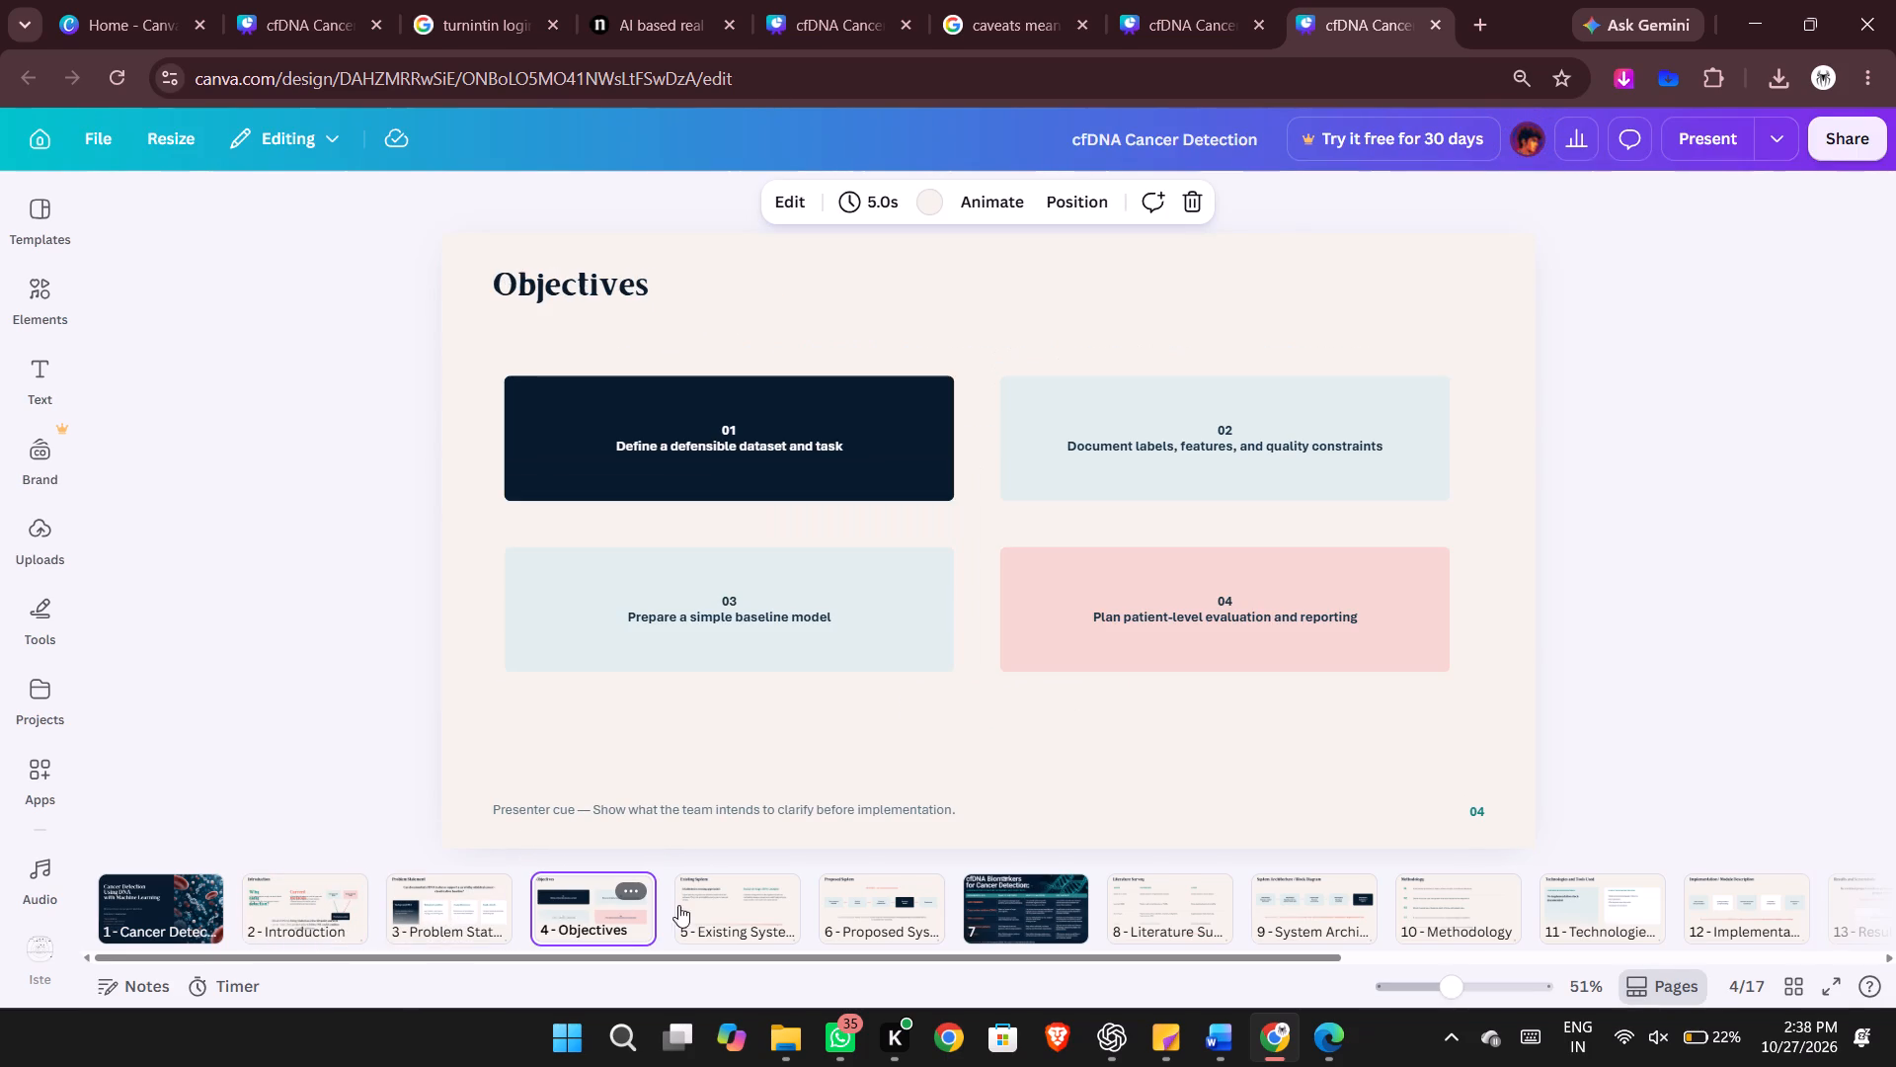
left_click(720, 922)
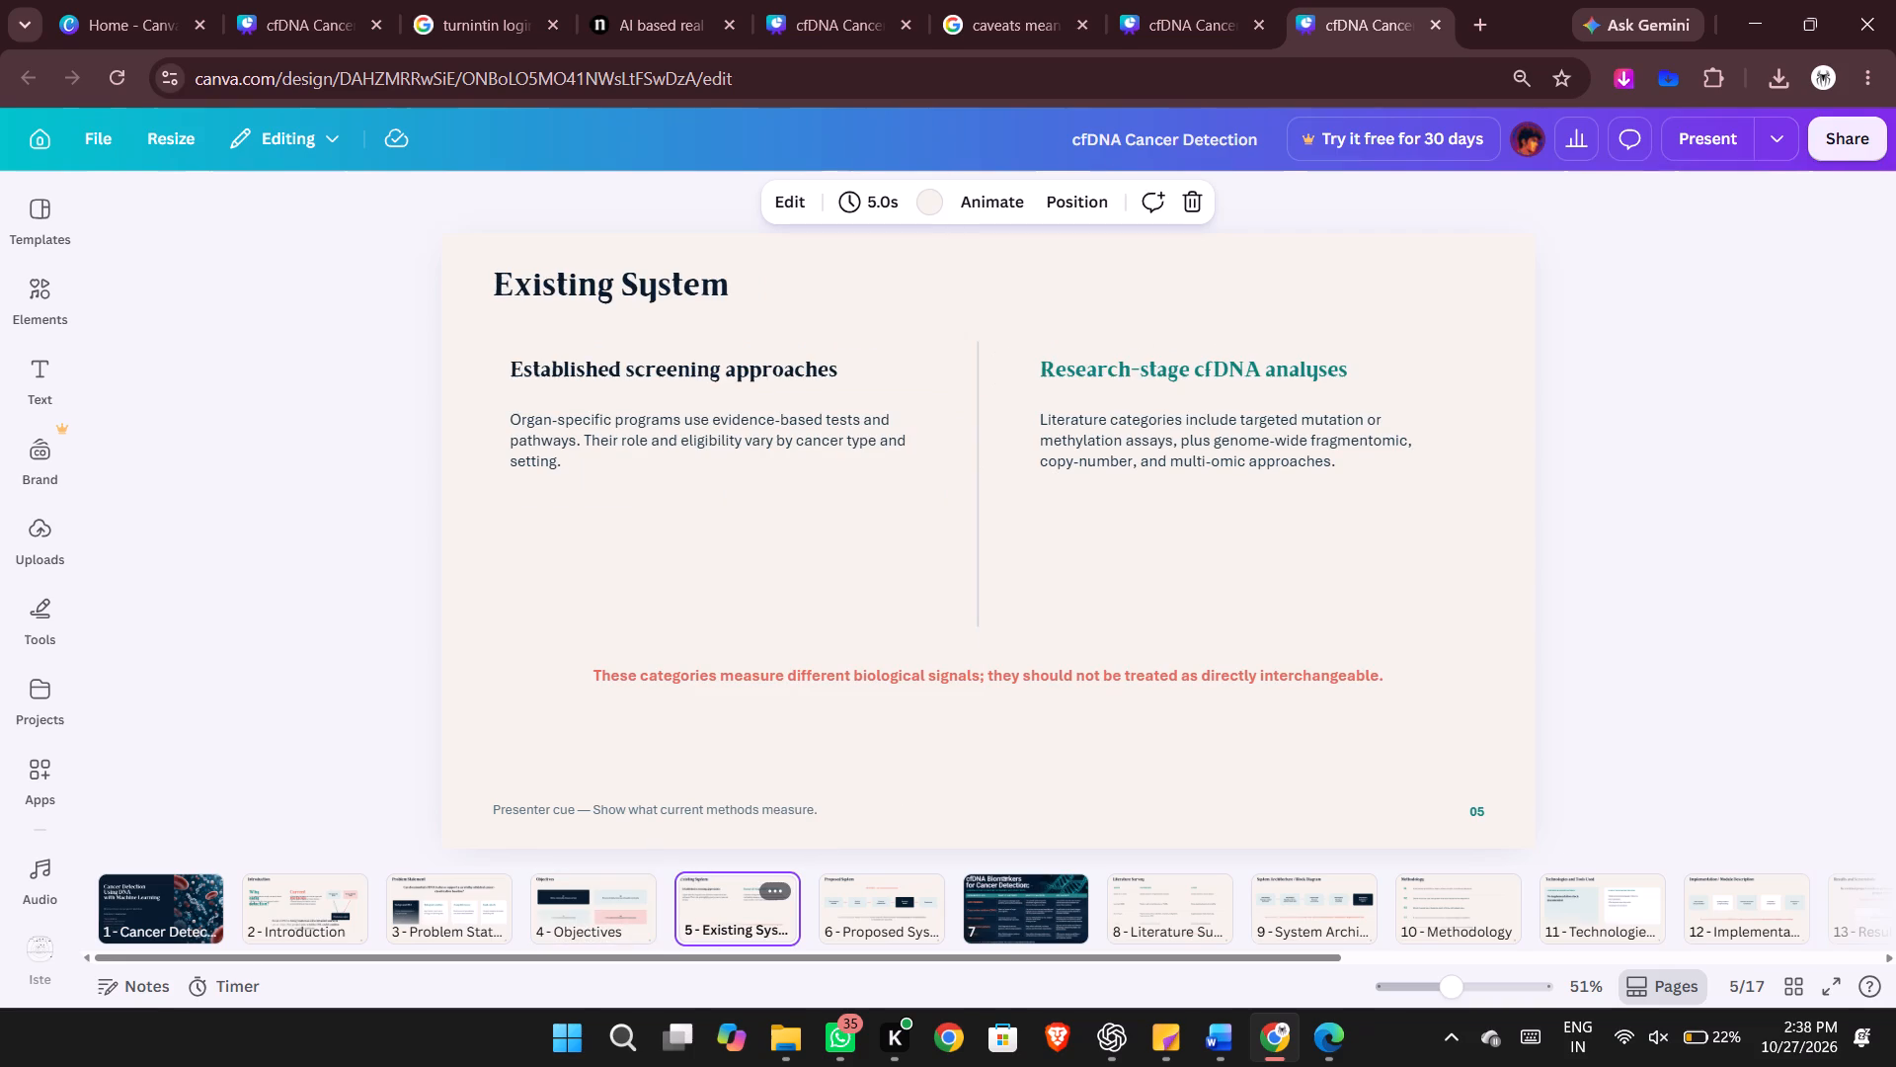
left_click(606, 926)
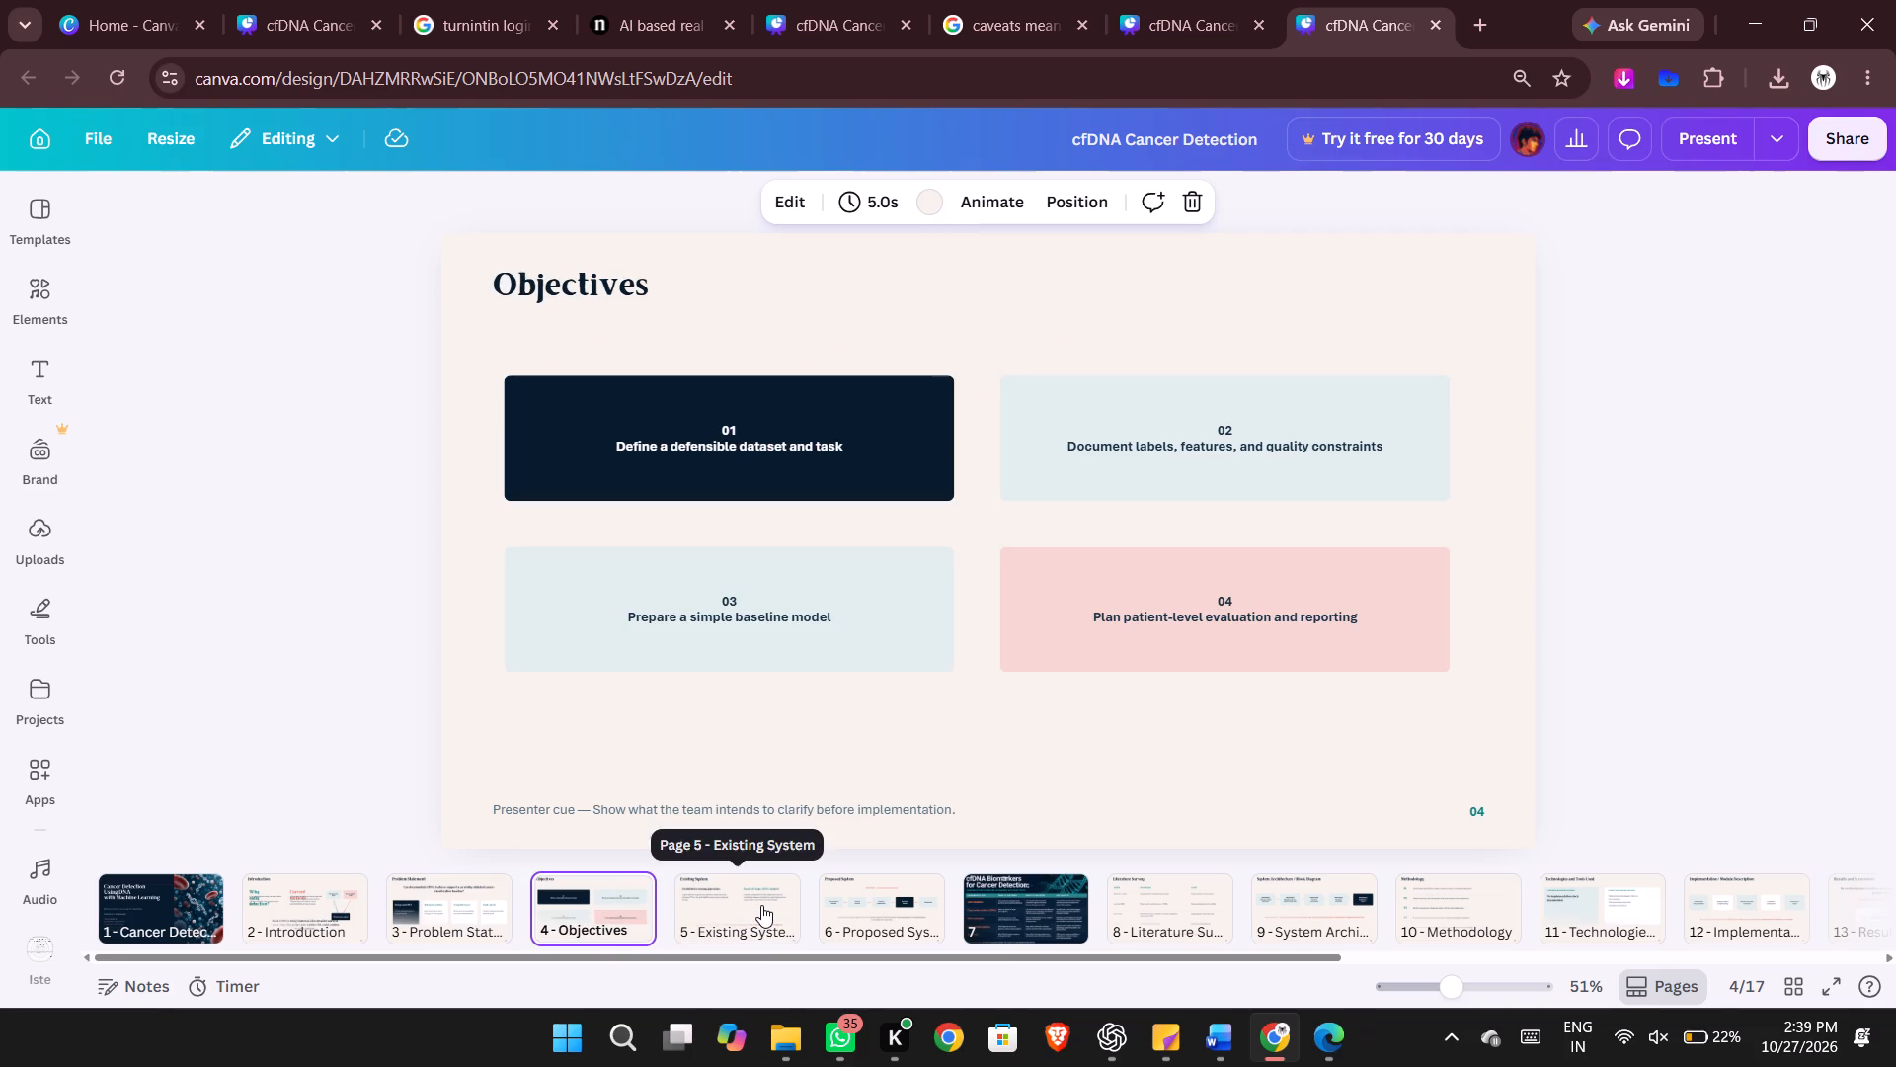
left_click(761, 905)
left_click(563, 907)
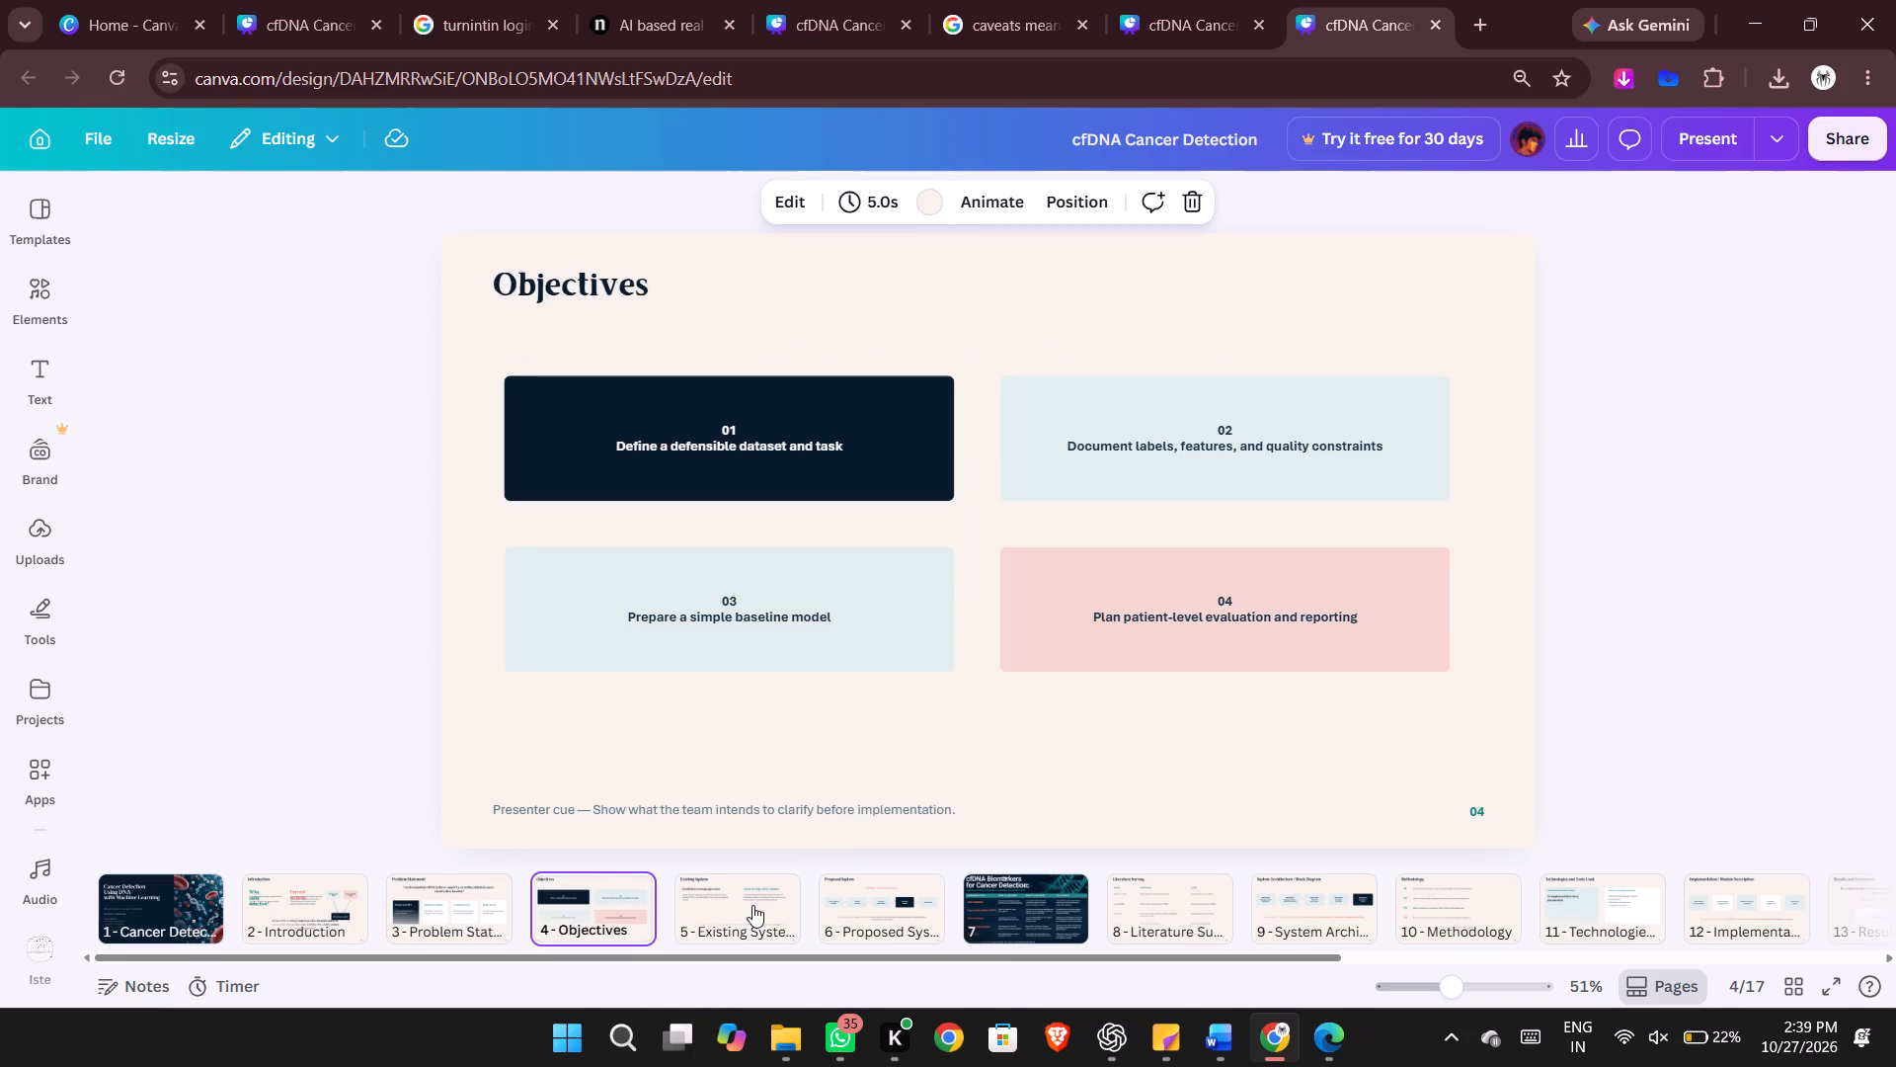
left_click(752, 905)
left_click(892, 913)
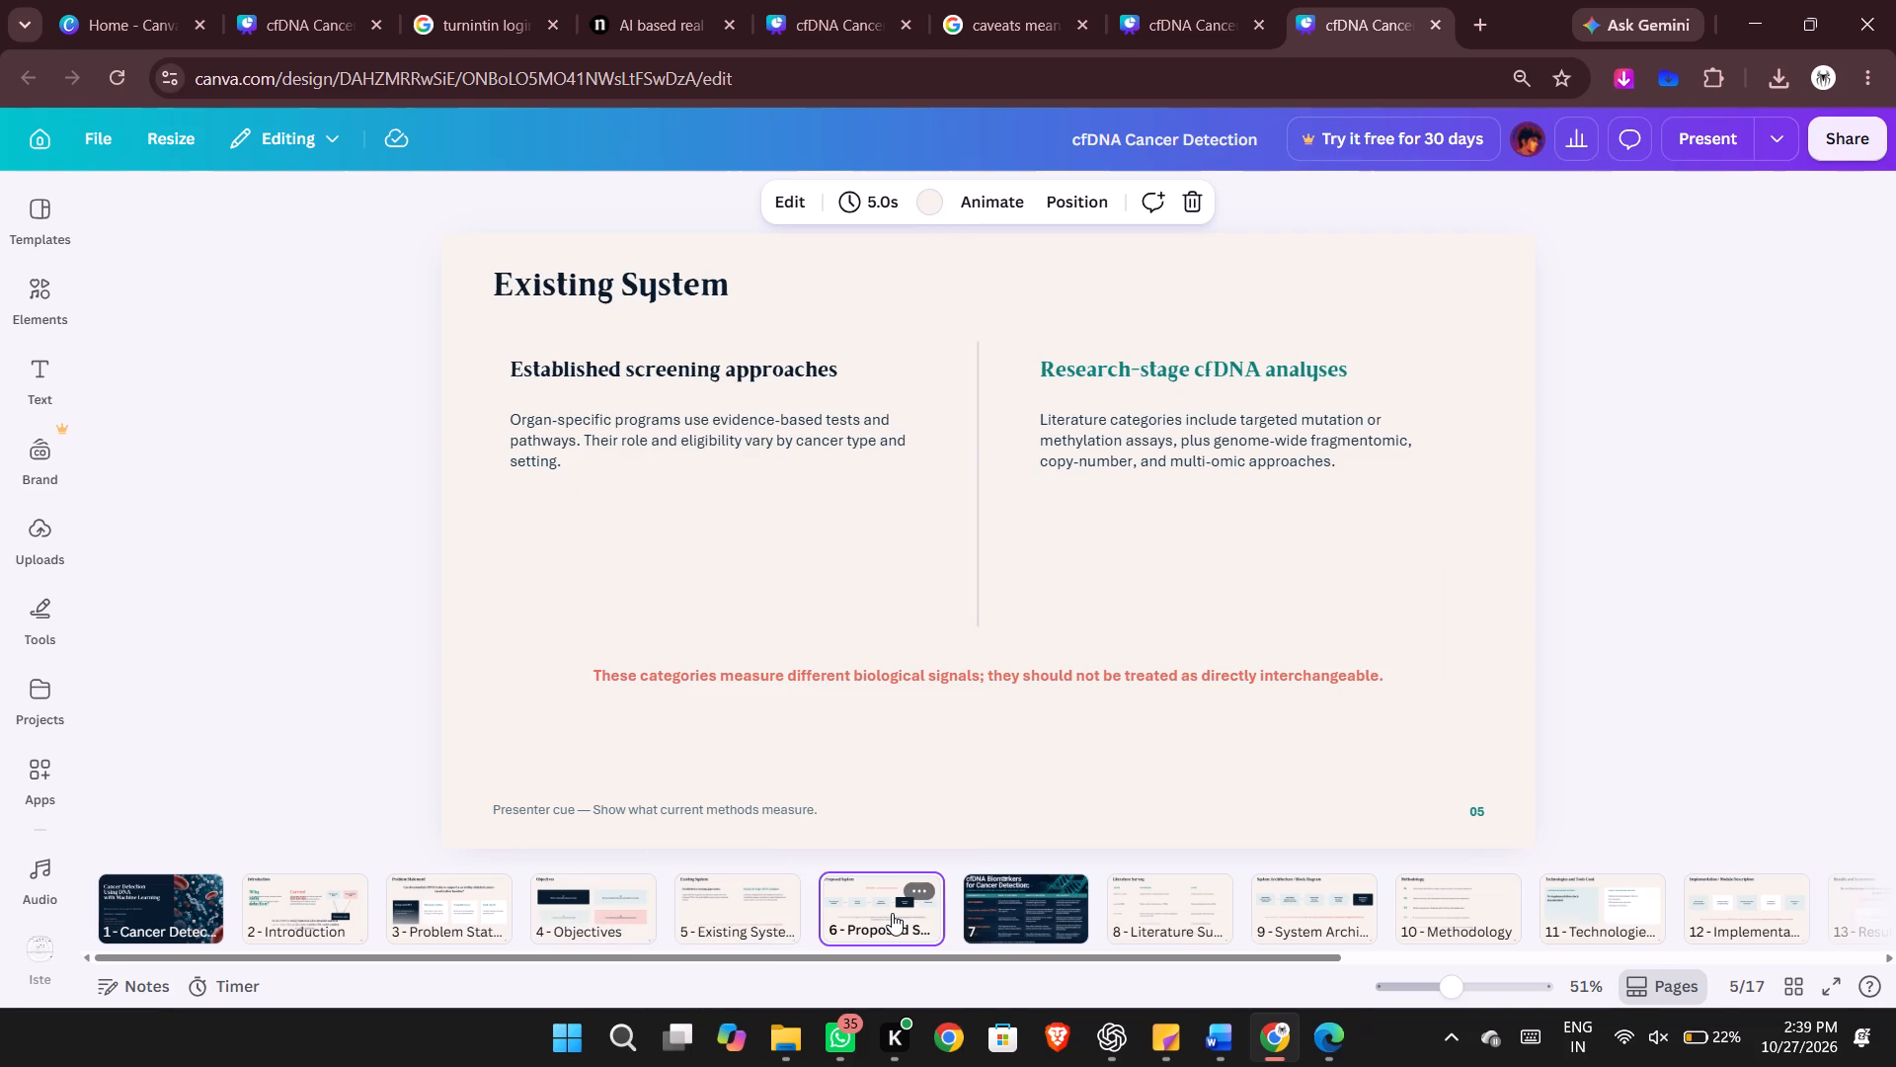
left_click(1066, 894)
left_click(1201, 912)
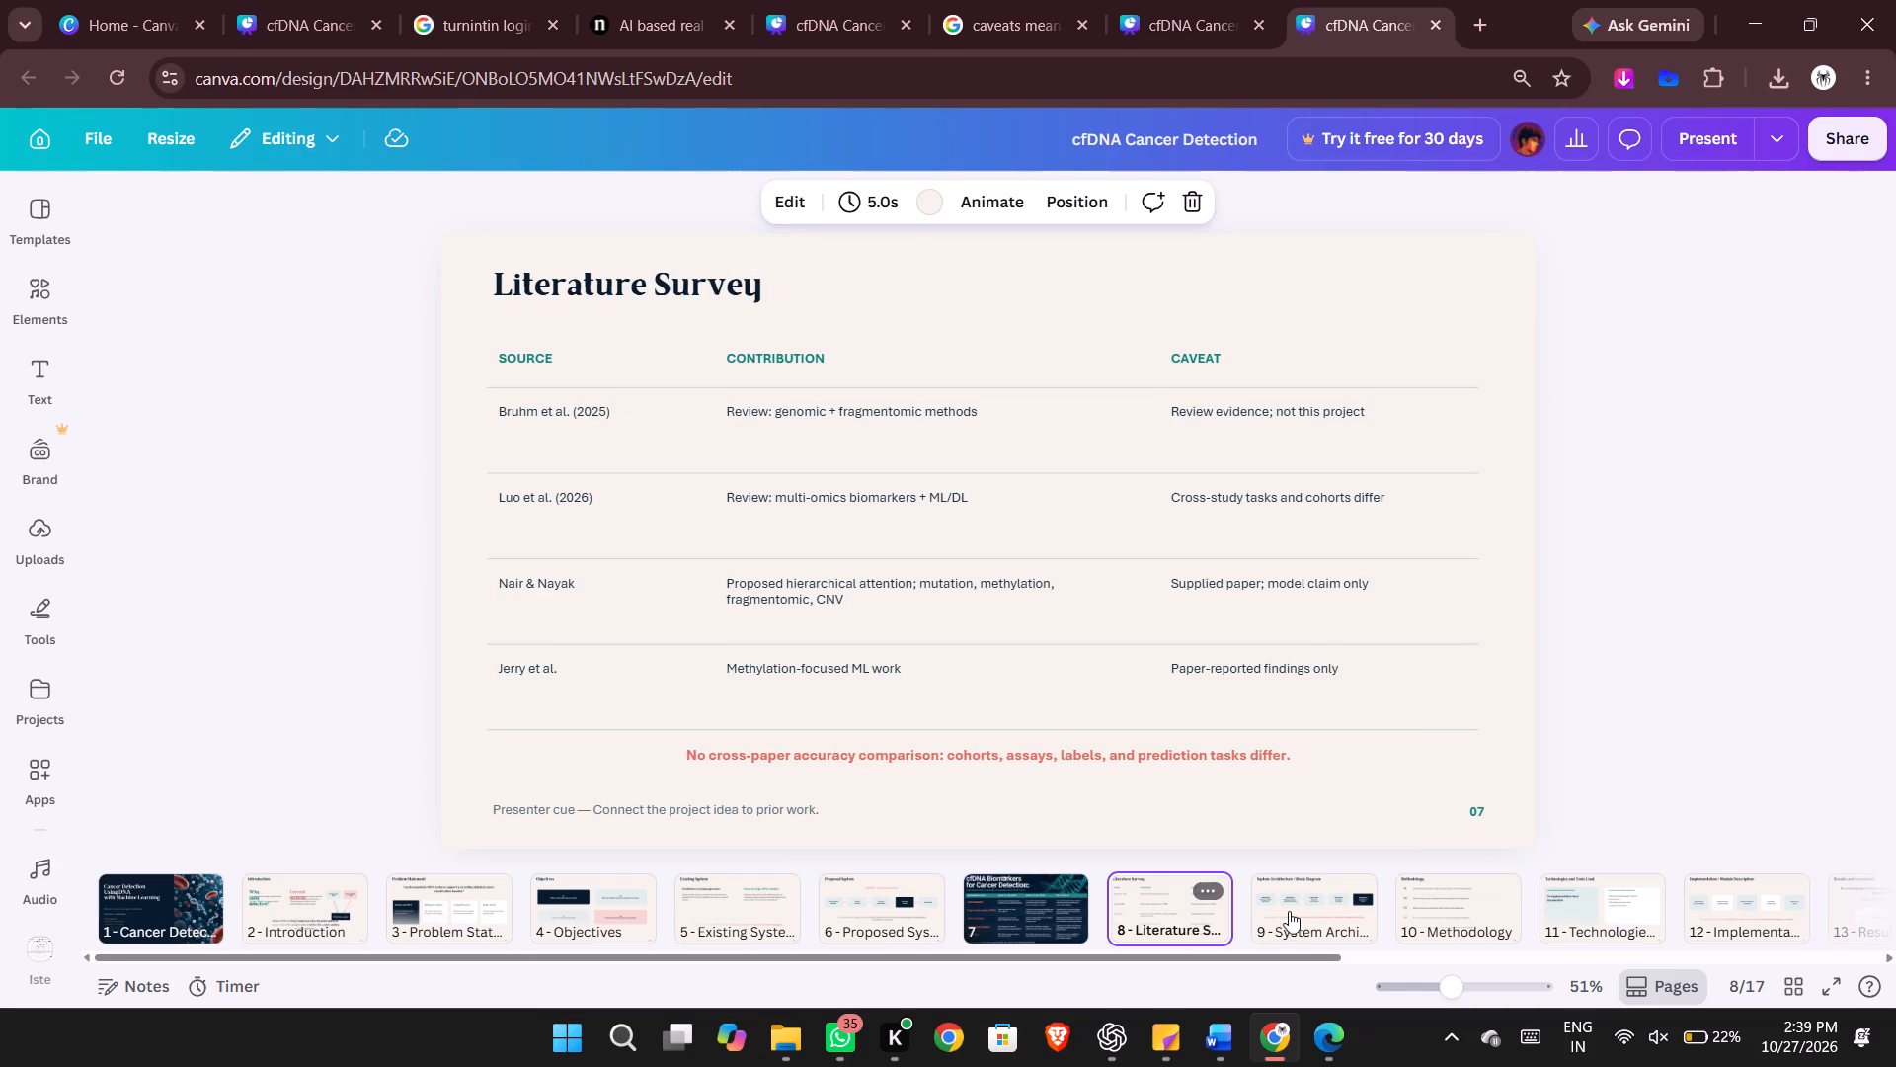
left_click(1295, 911)
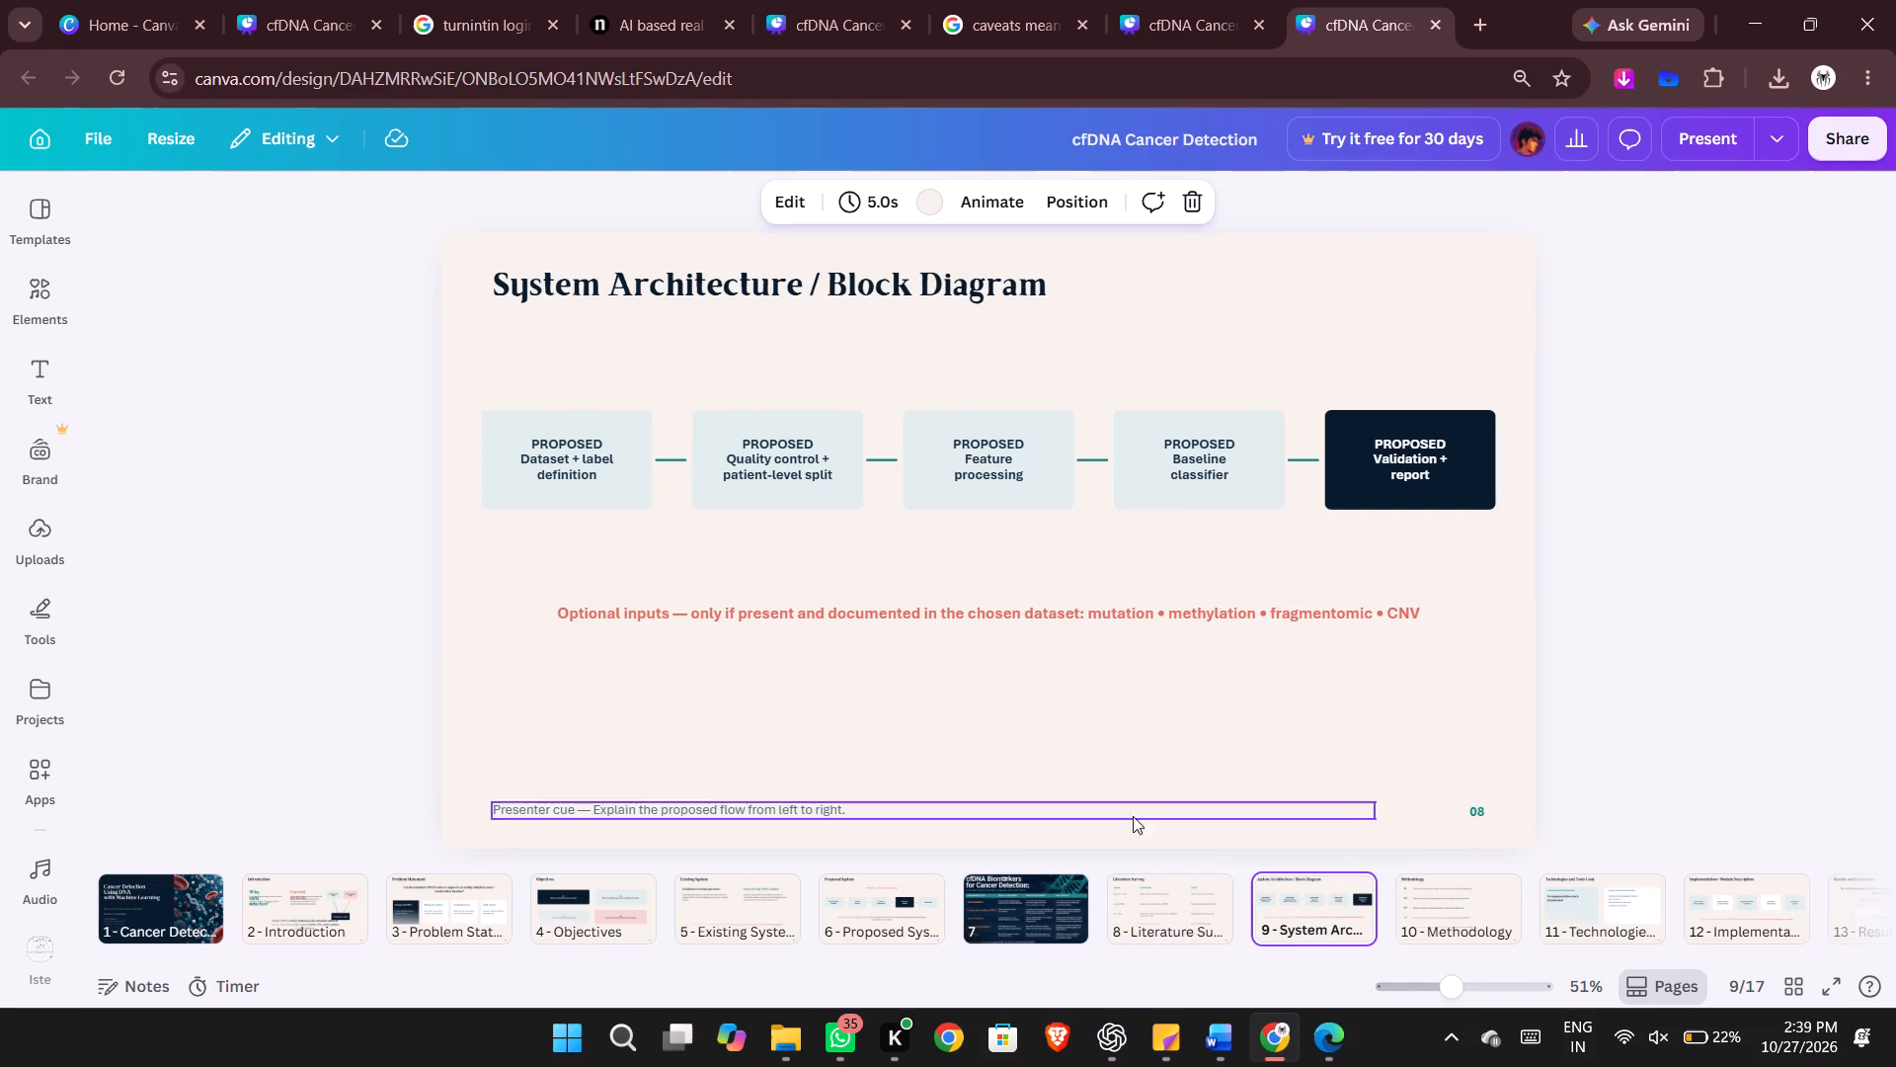
left_click(1160, 897)
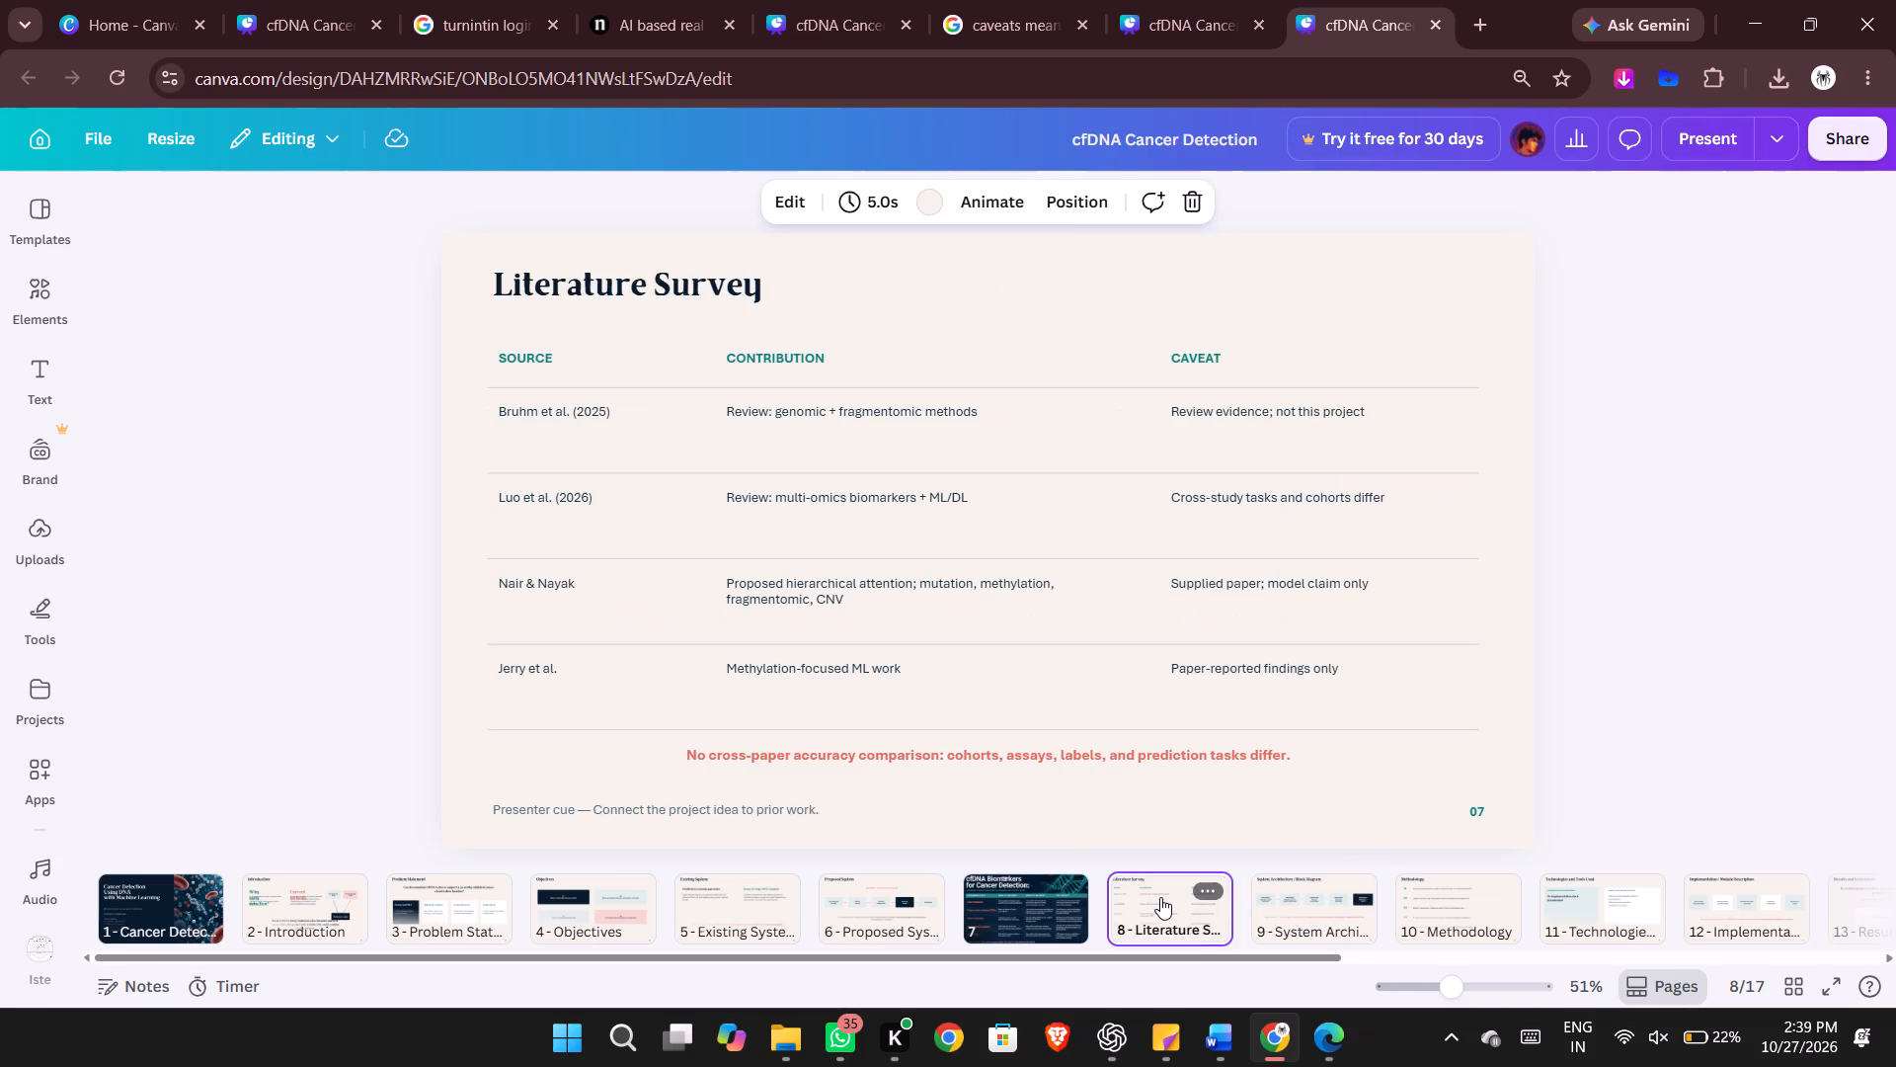
left_click(969, 922)
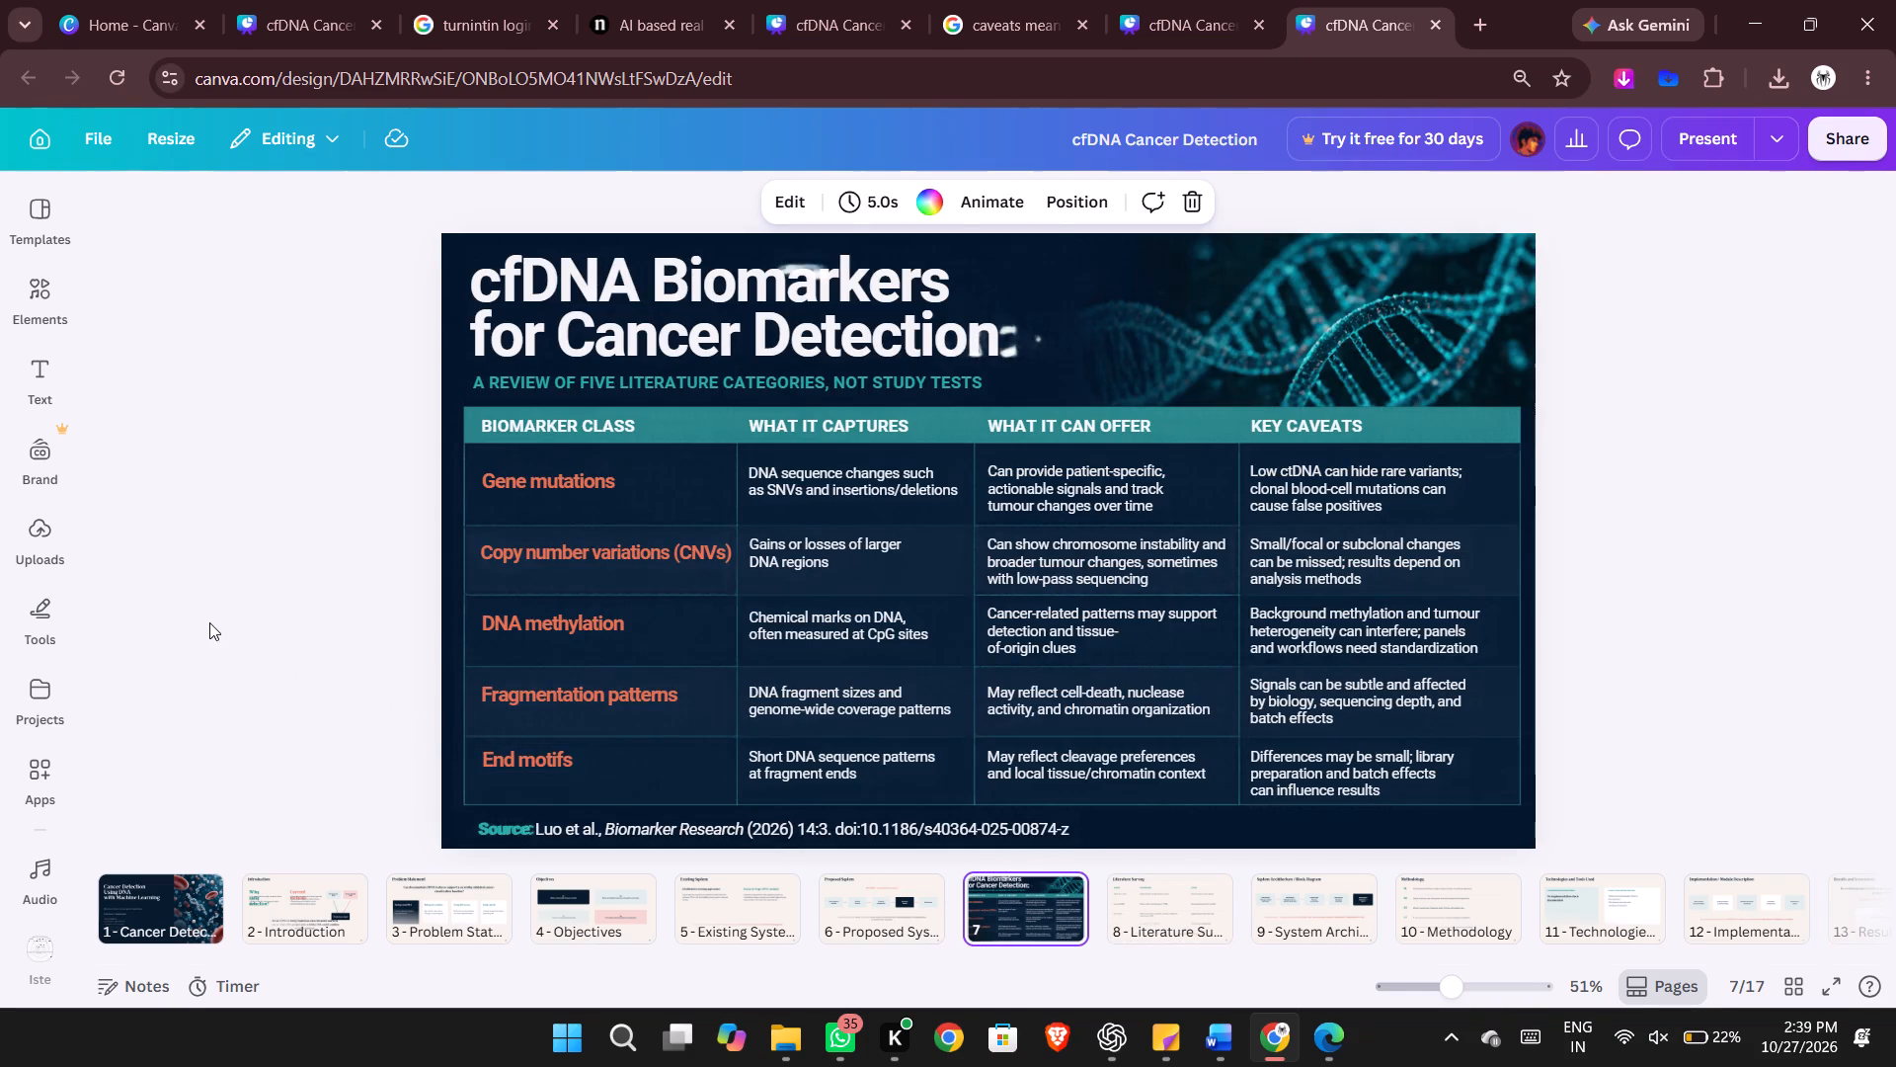
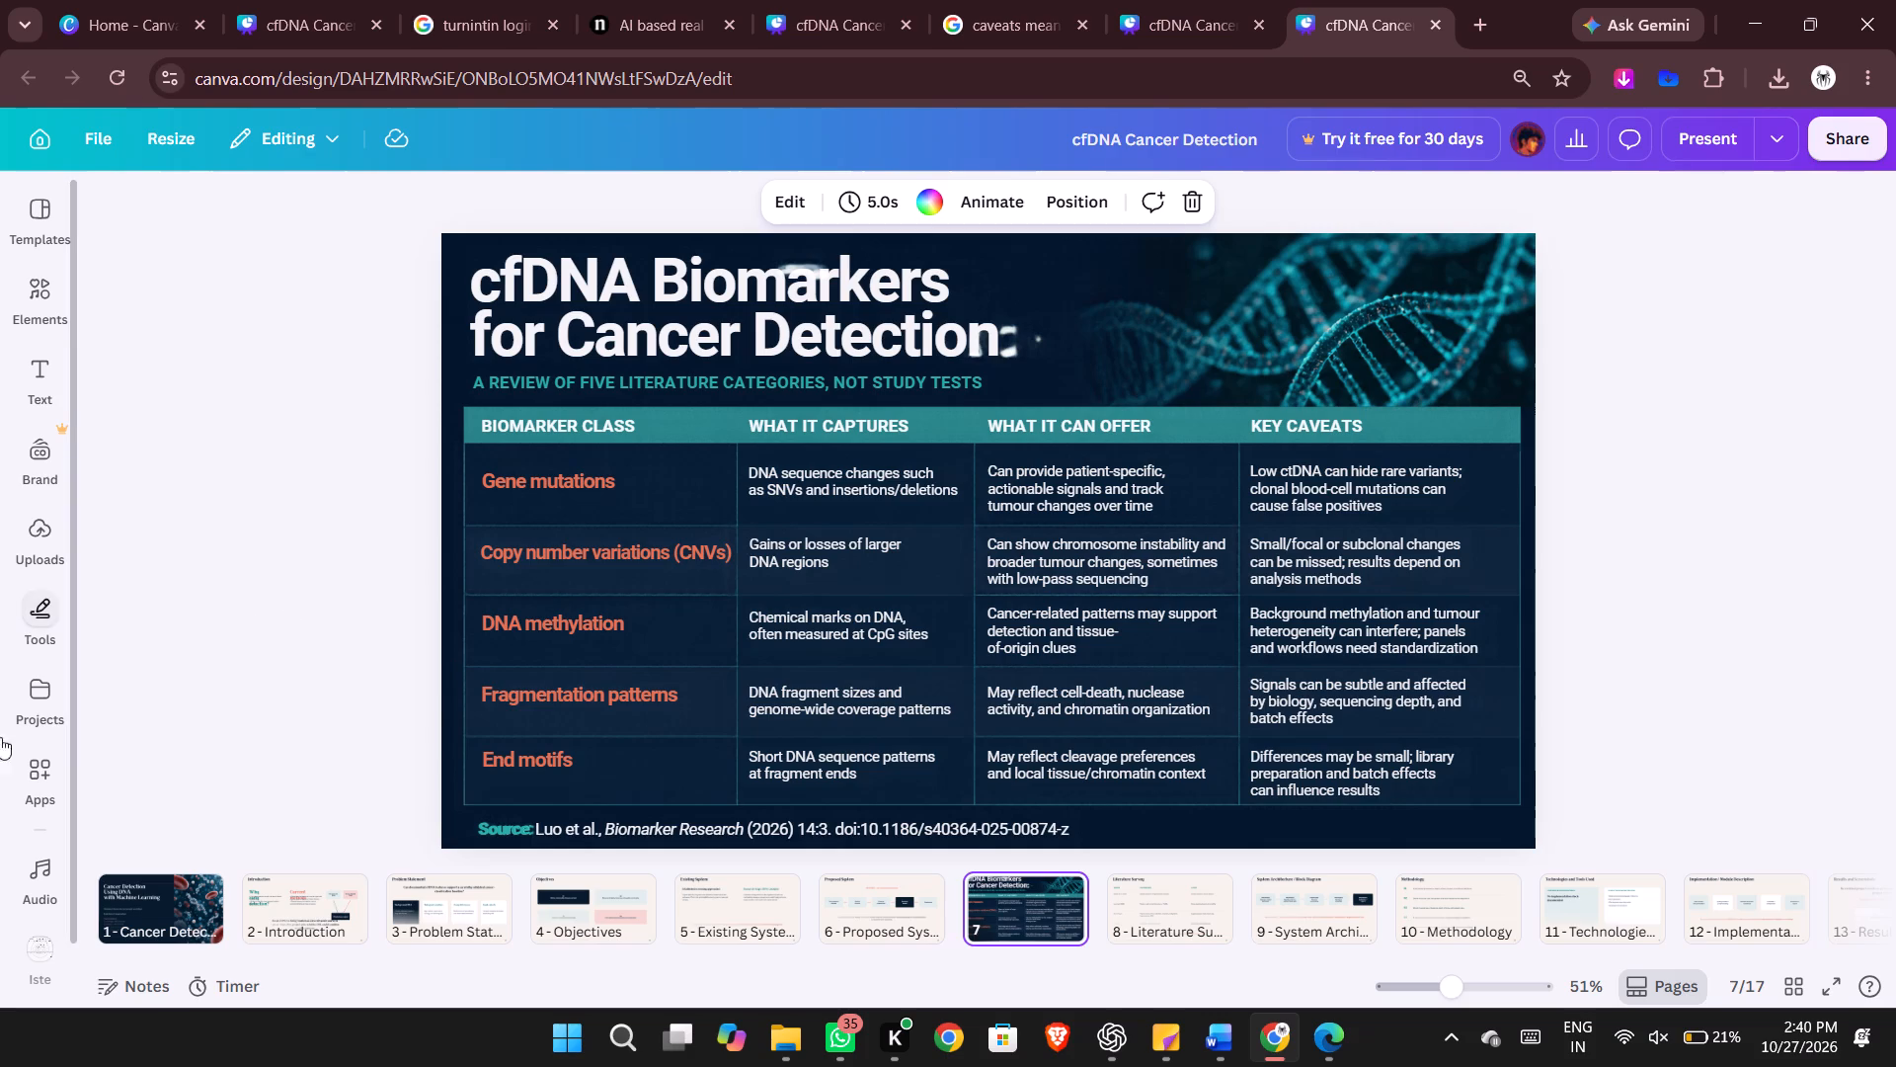
Review the new presentation's title, Introduction and Problem Statement slides.
left_click(296, 882)
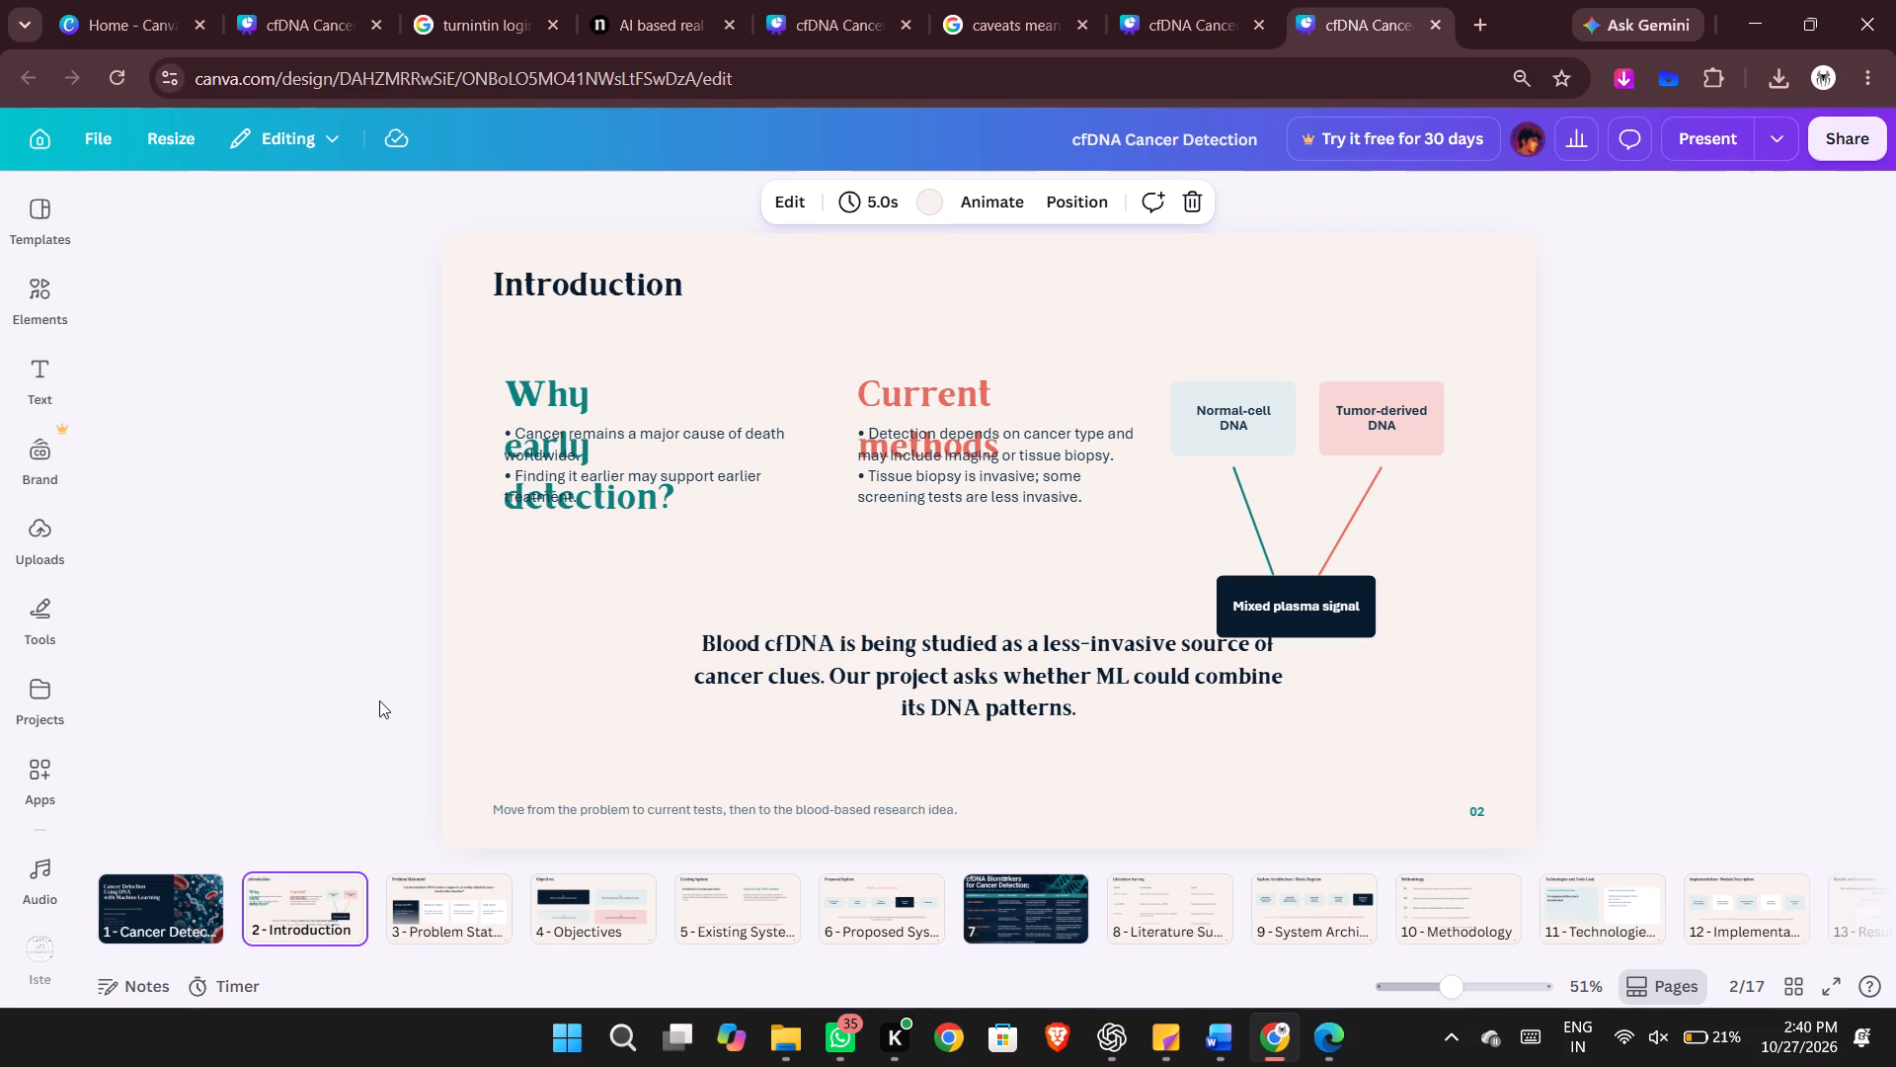
left_click(463, 918)
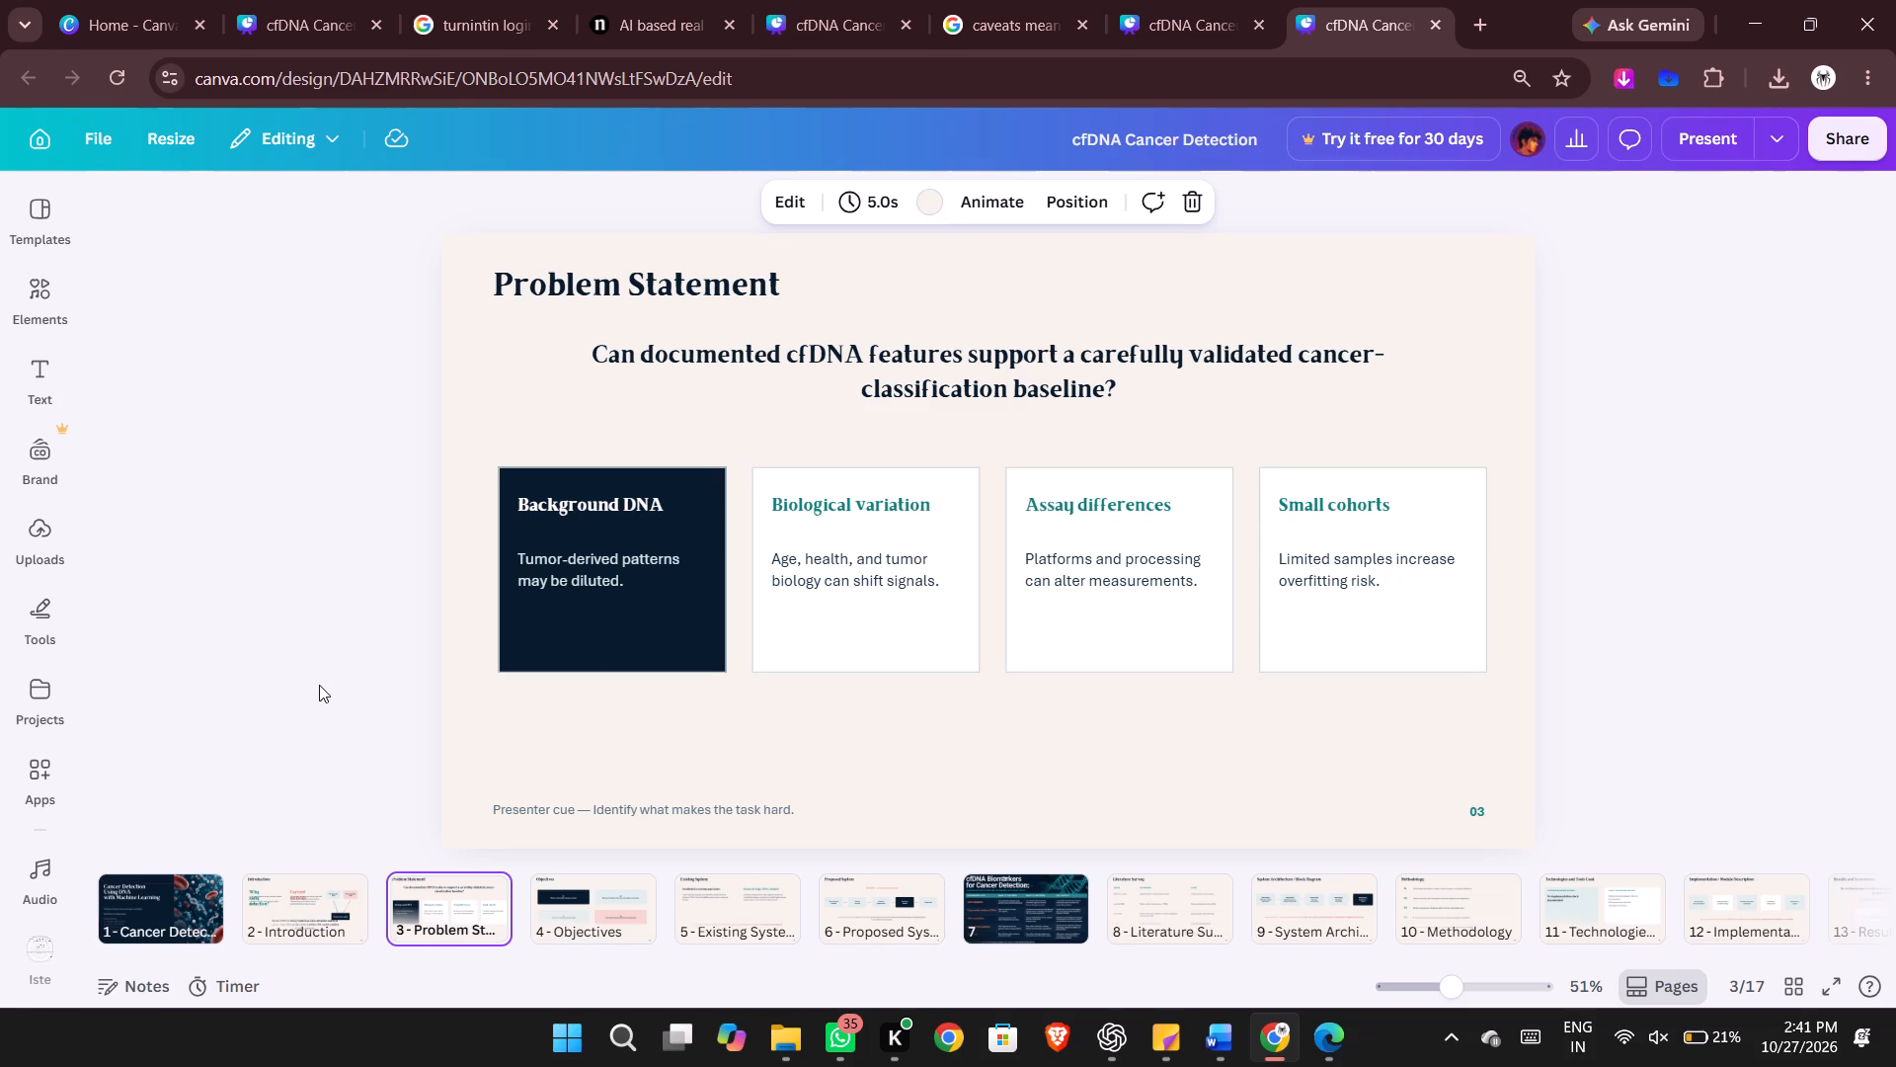
left_click(180, 901)
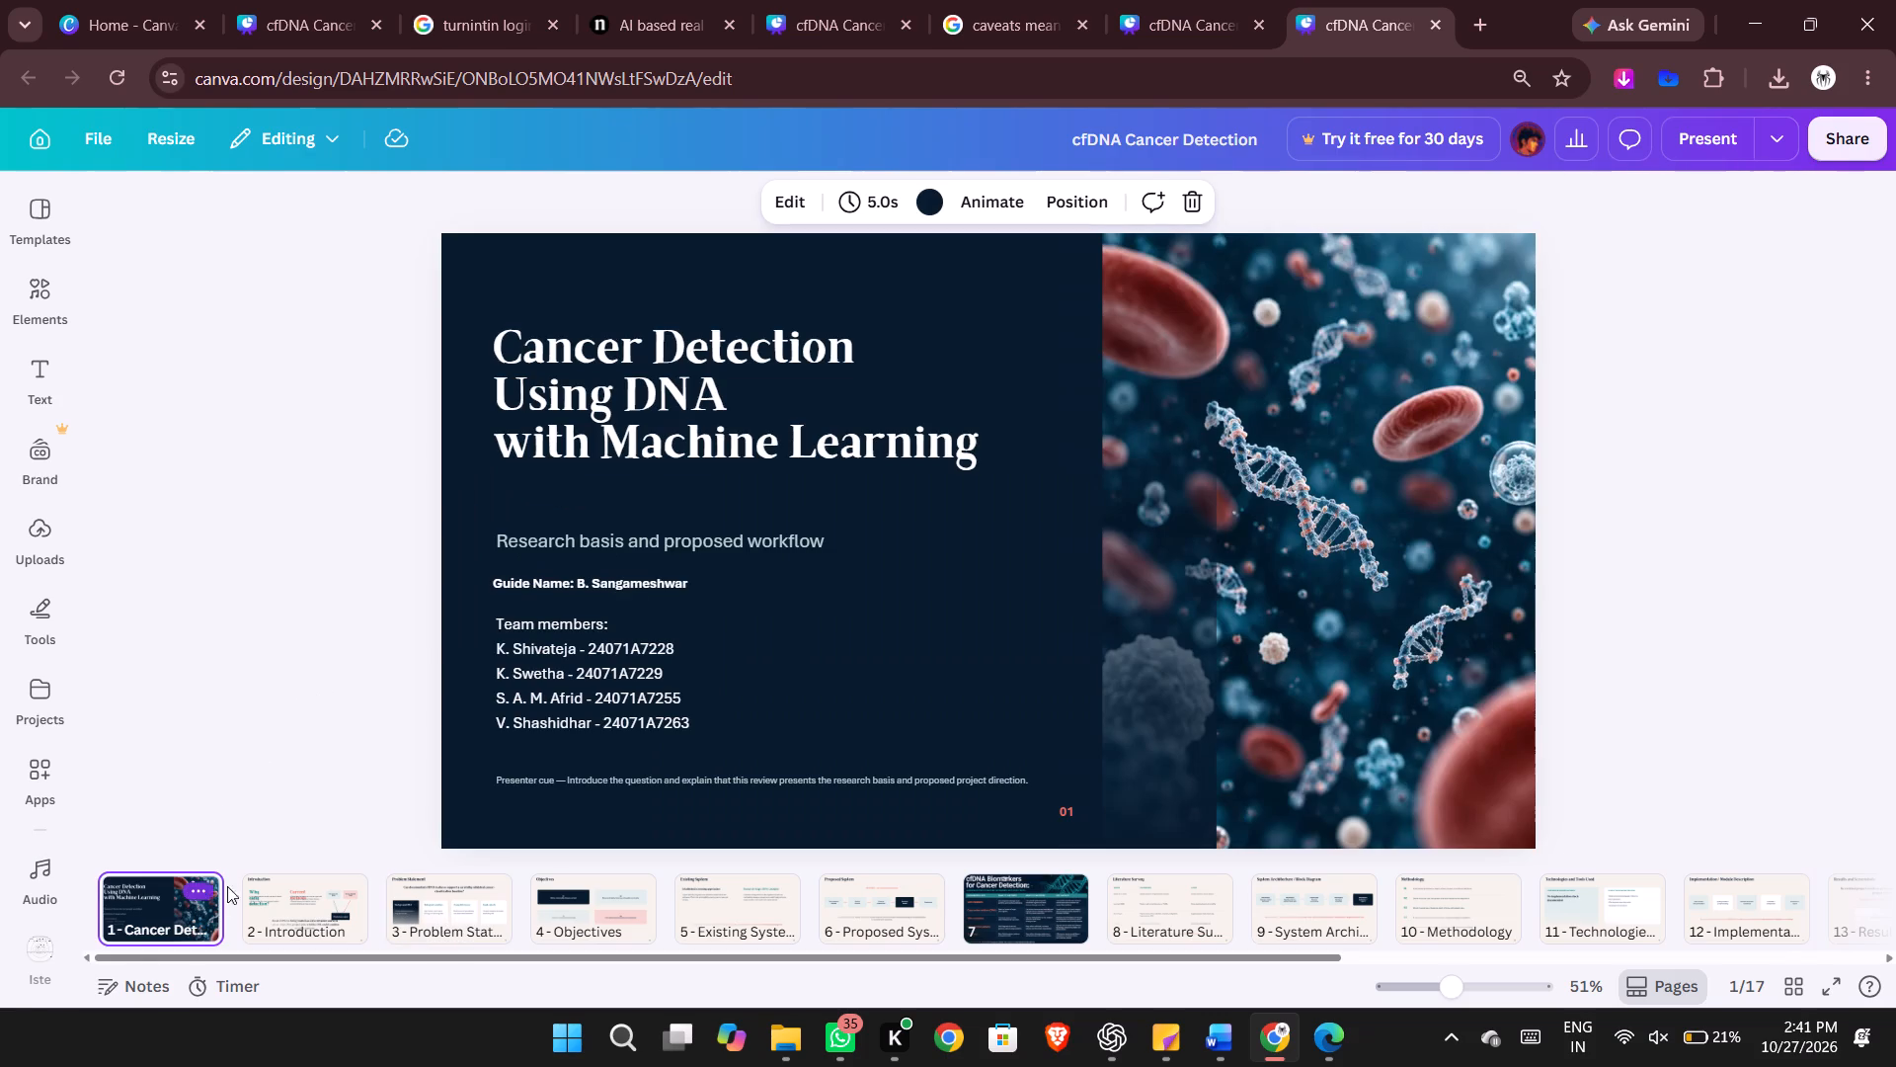
left_click(294, 900)
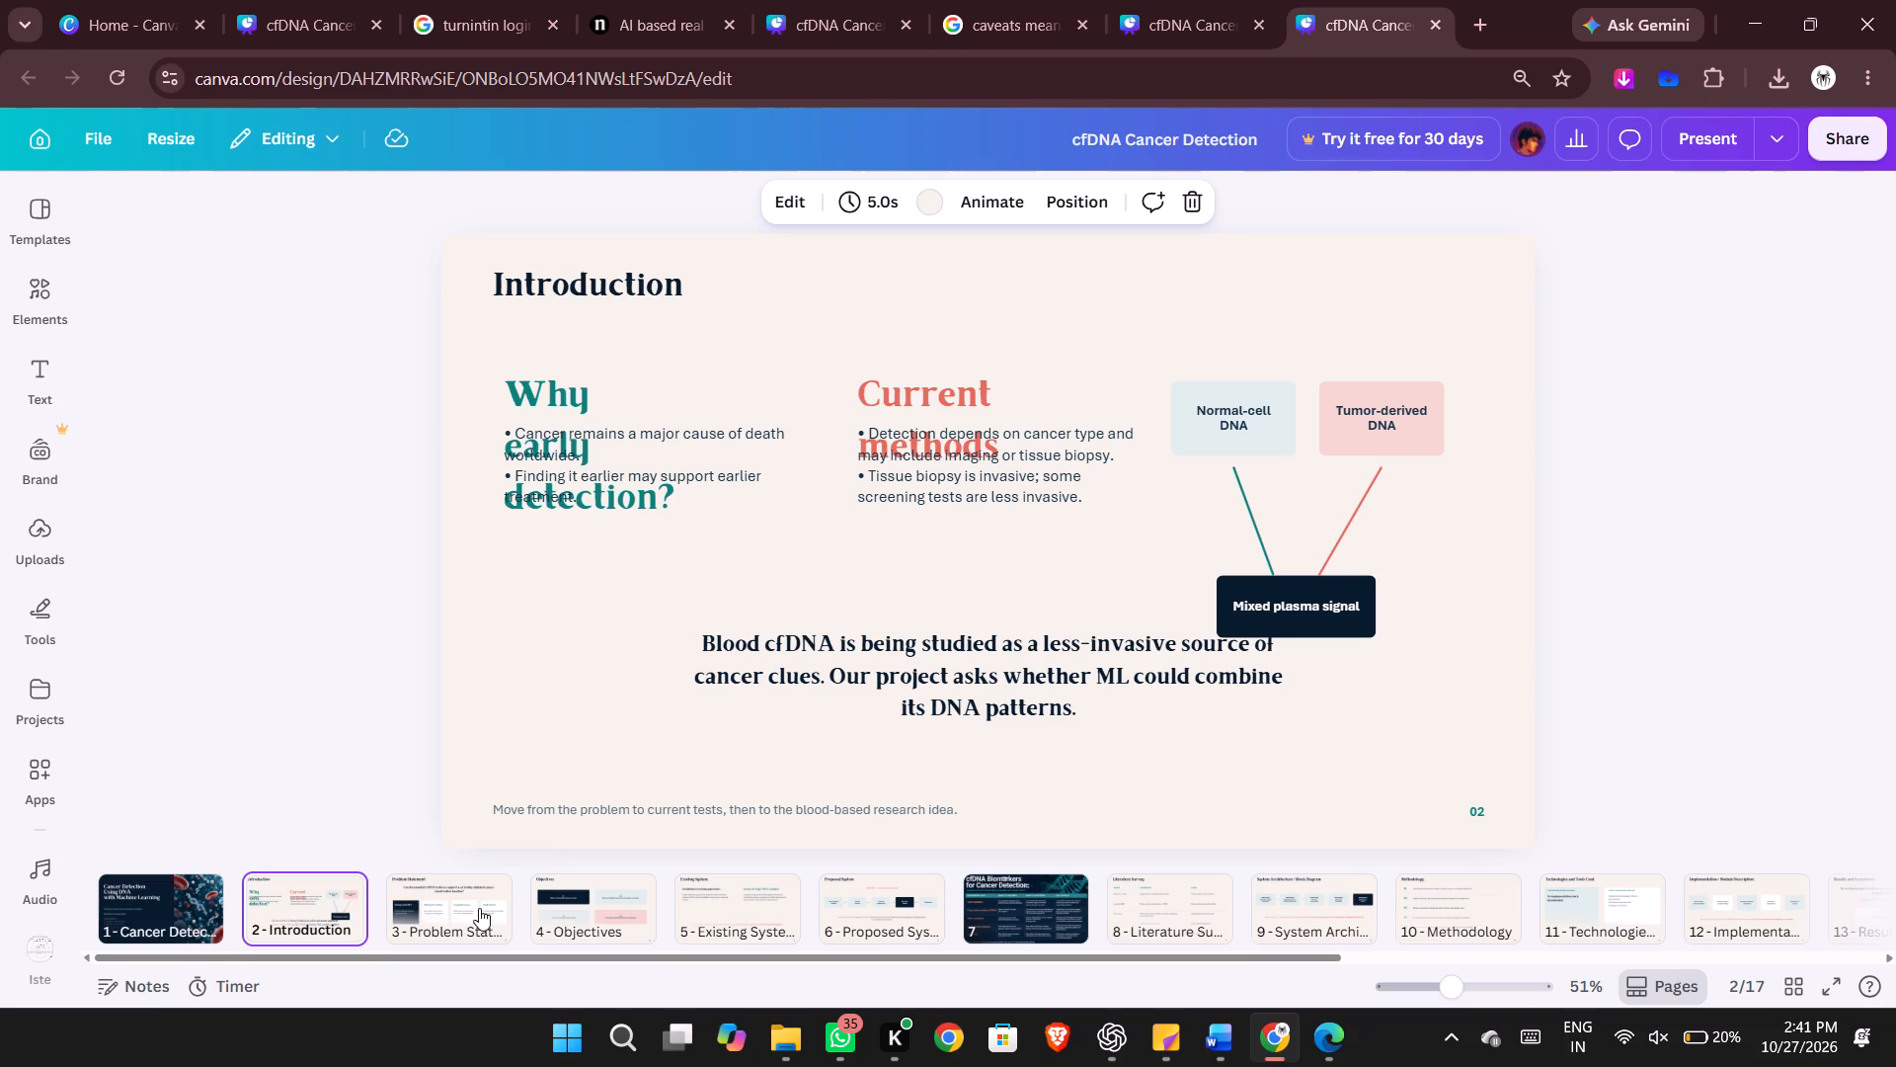
left_click(479, 908)
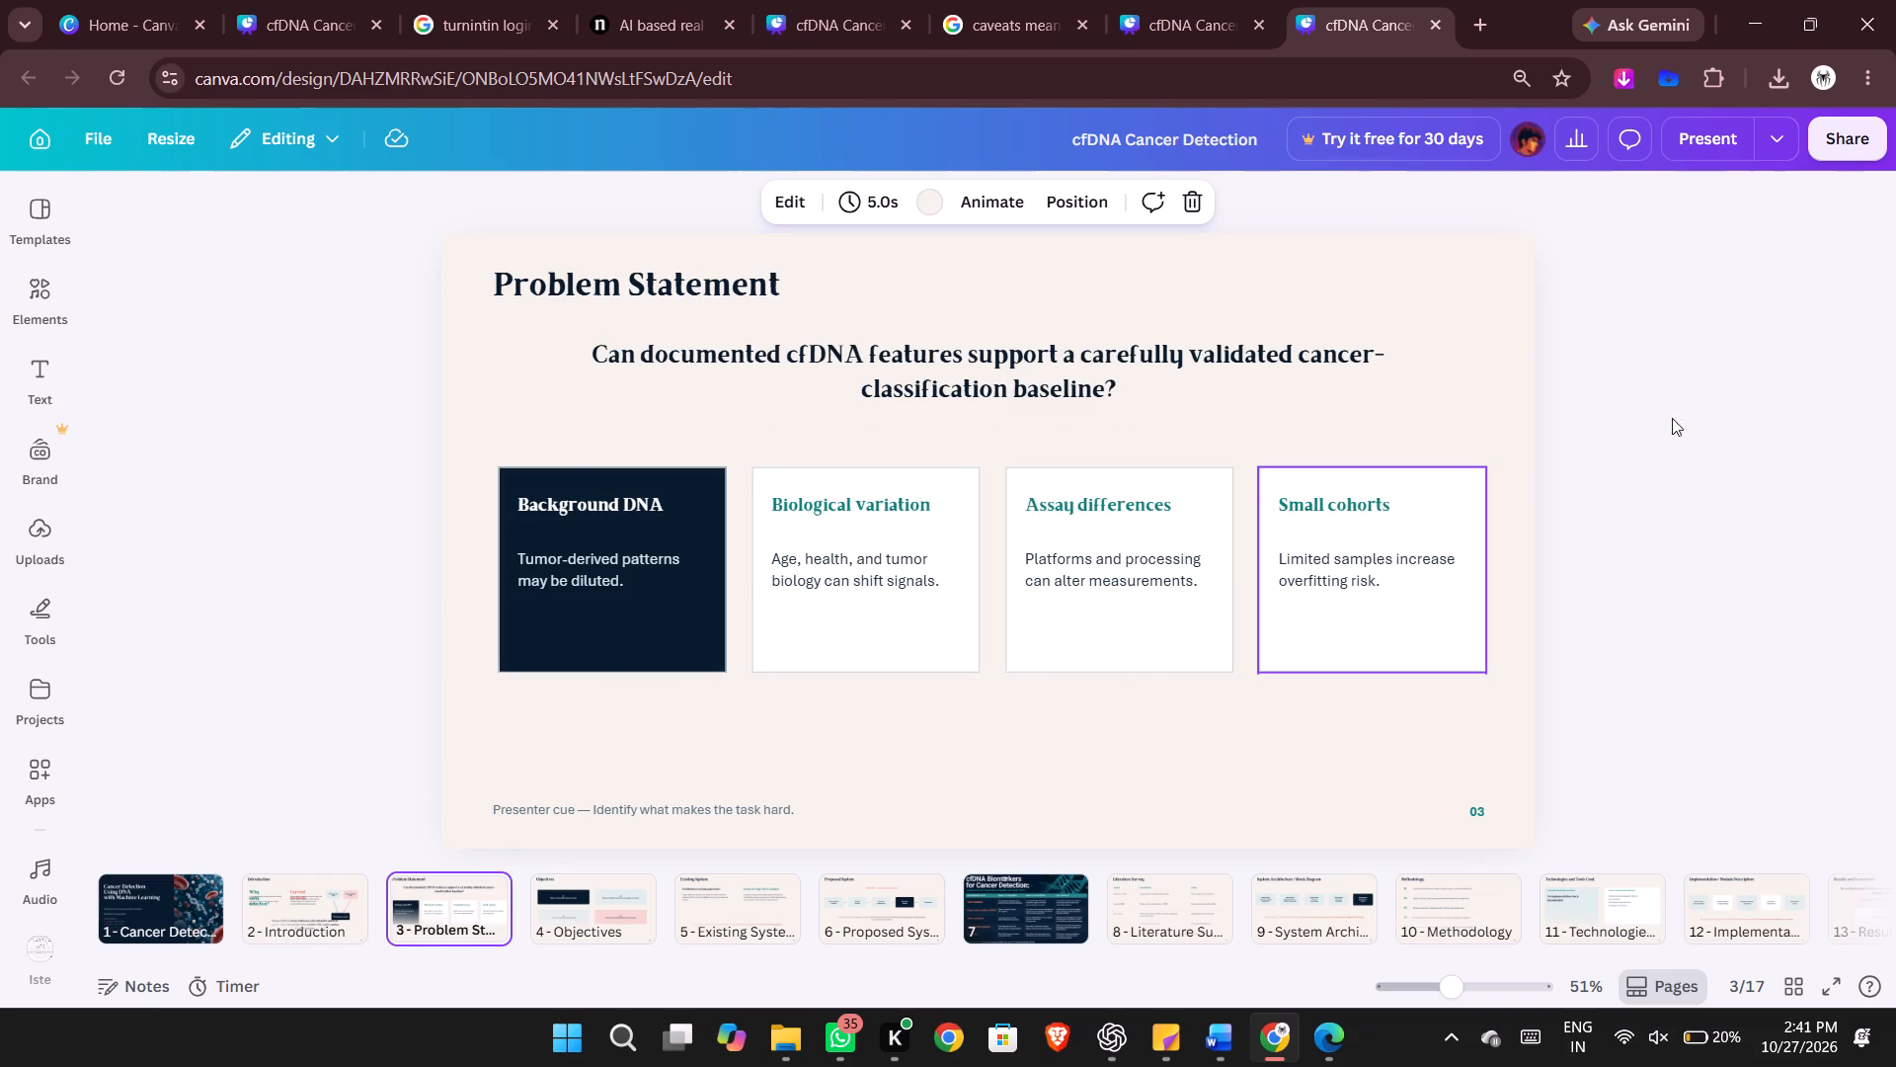
On the Introduction slide, widen and raise the "Why early detection?" heading, lower its bullets clear of it, and align both with the slide title.
left_click(329, 900)
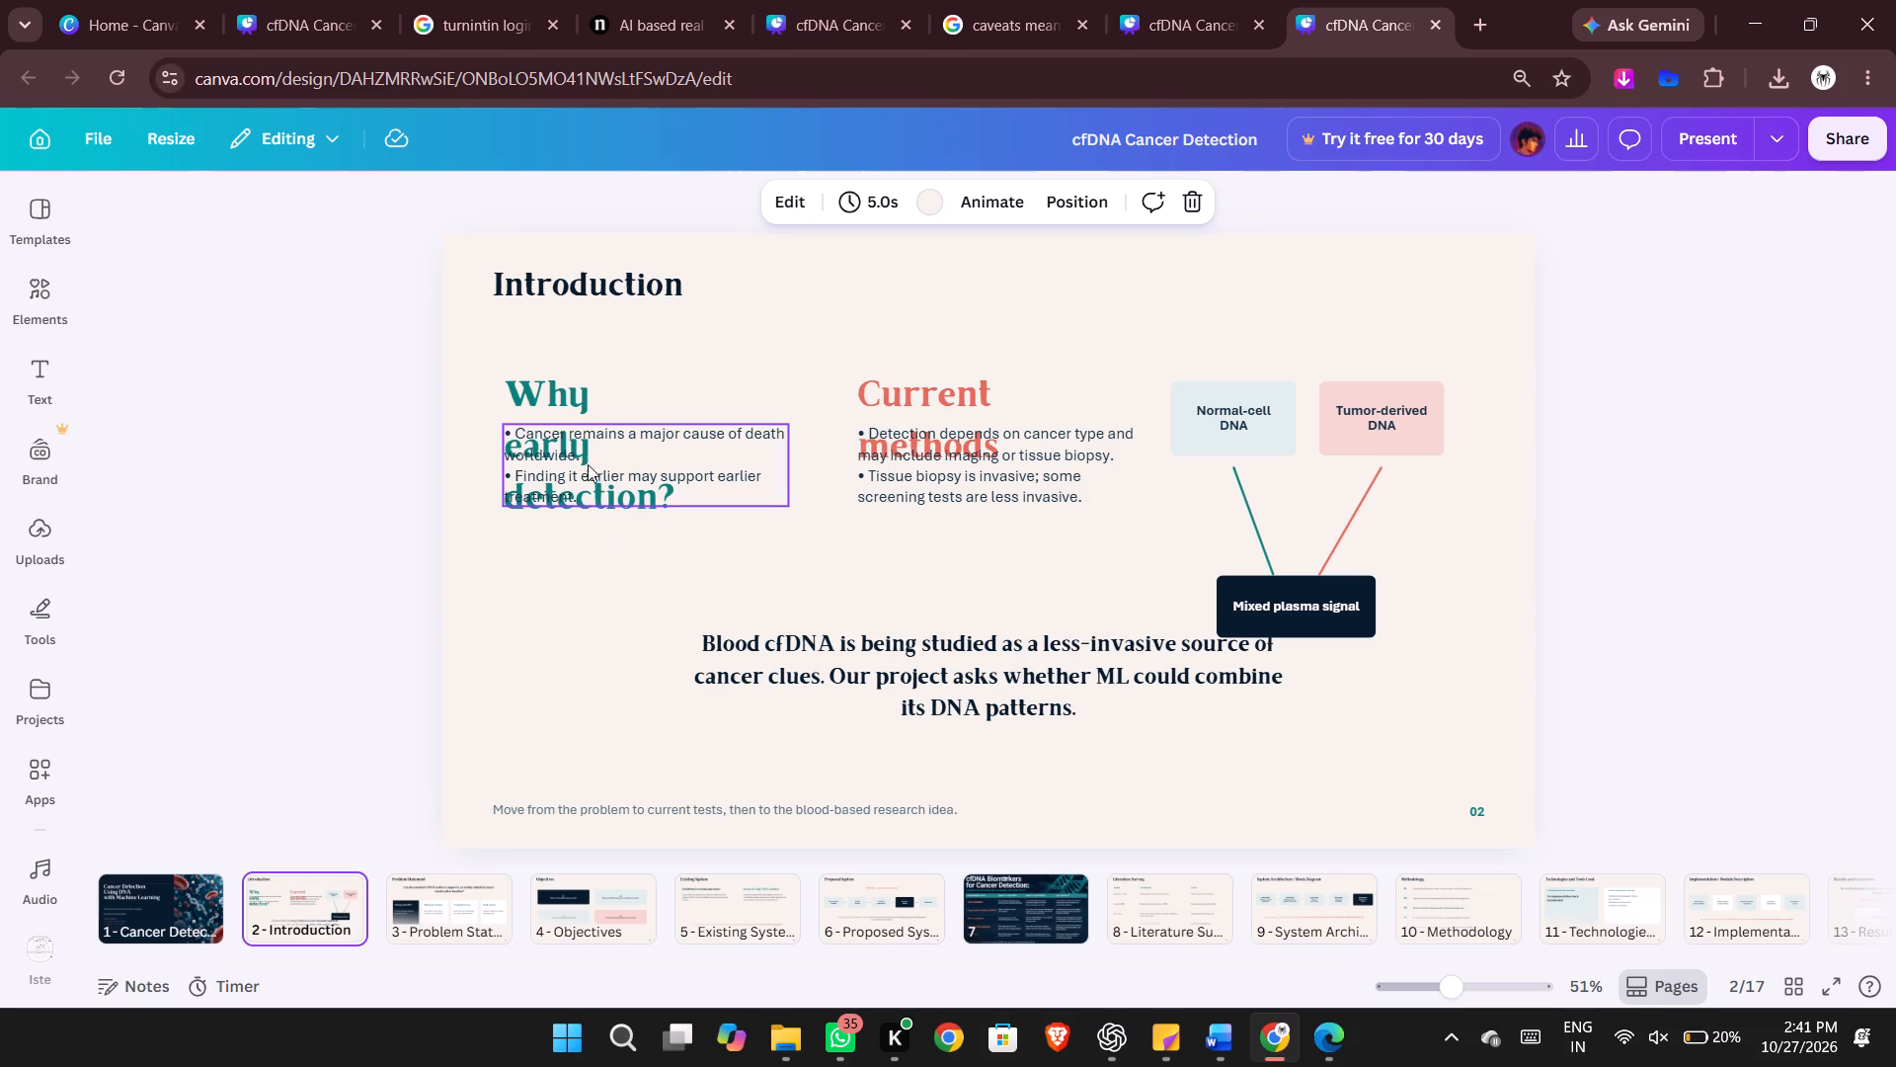
left_click(551, 402)
left_click_drag(592, 408, 593, 384)
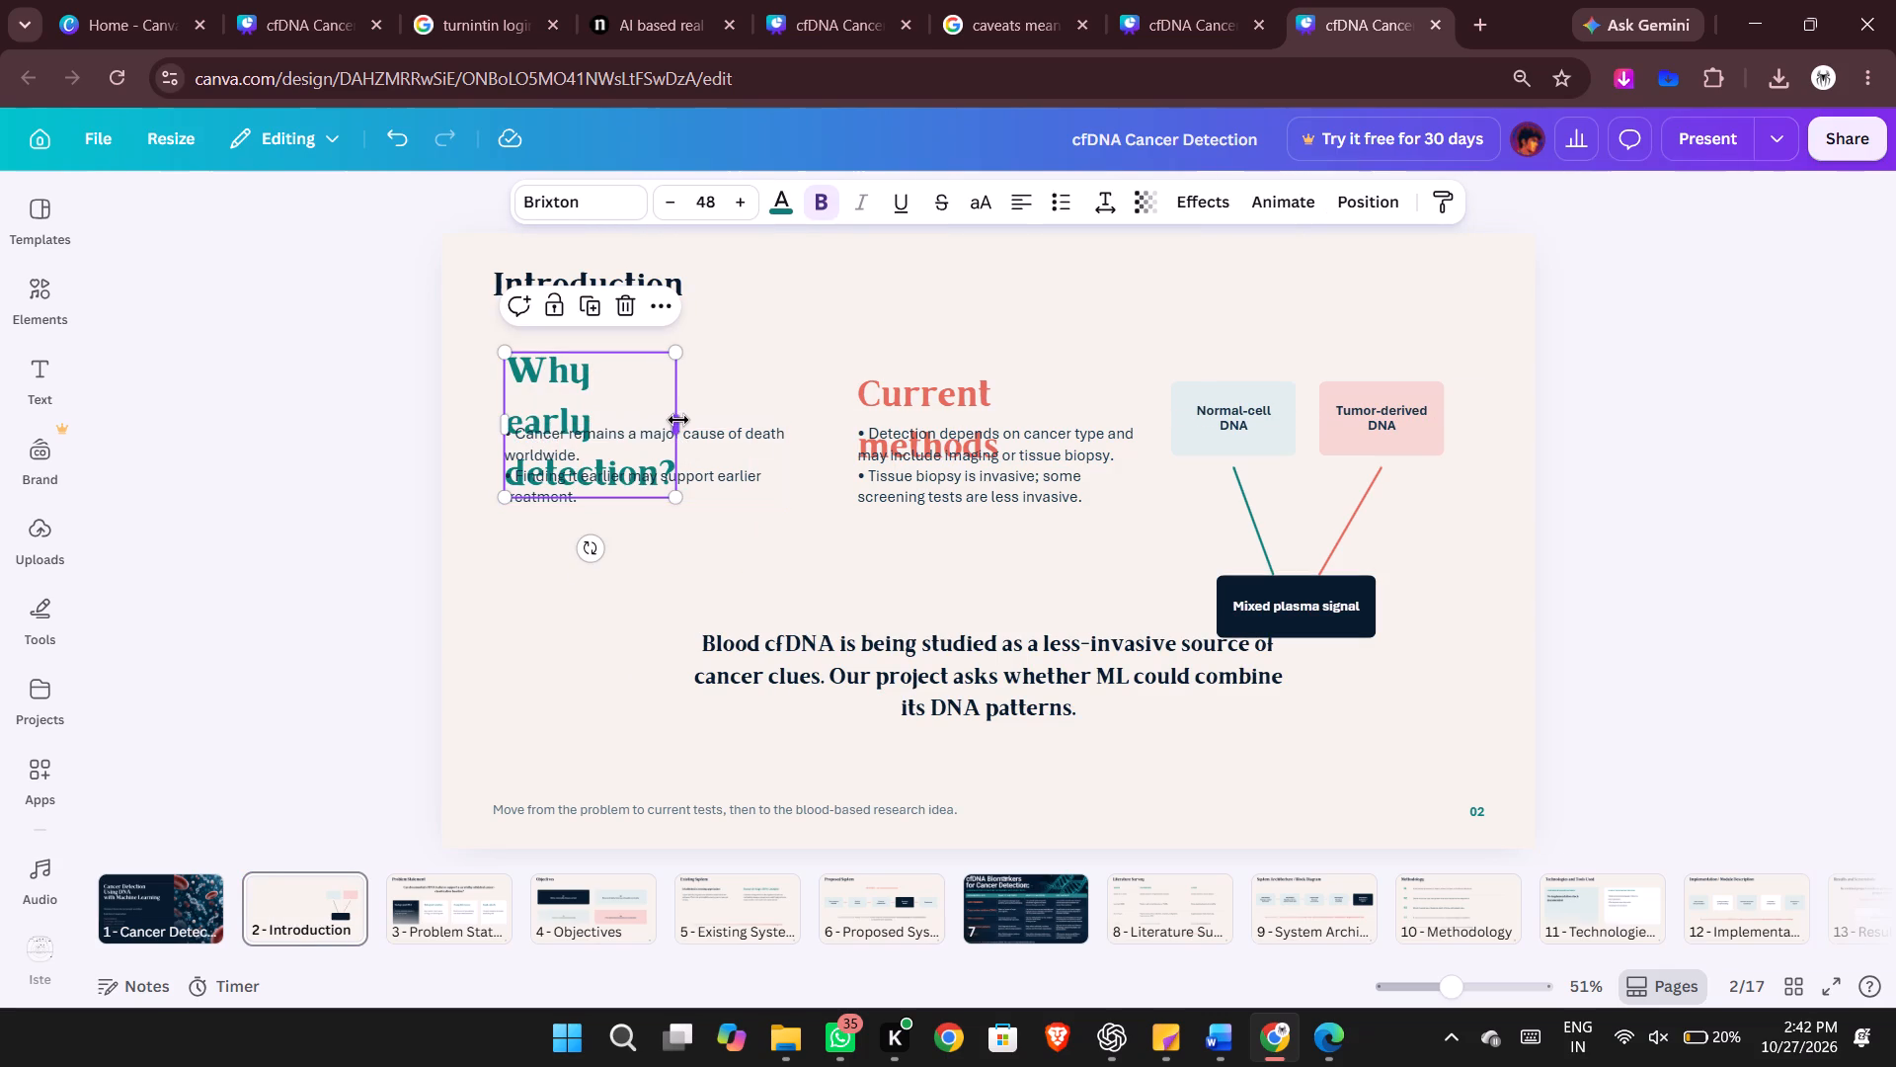
left_click_drag(678, 420, 818, 395)
left_click_drag(682, 397, 674, 375)
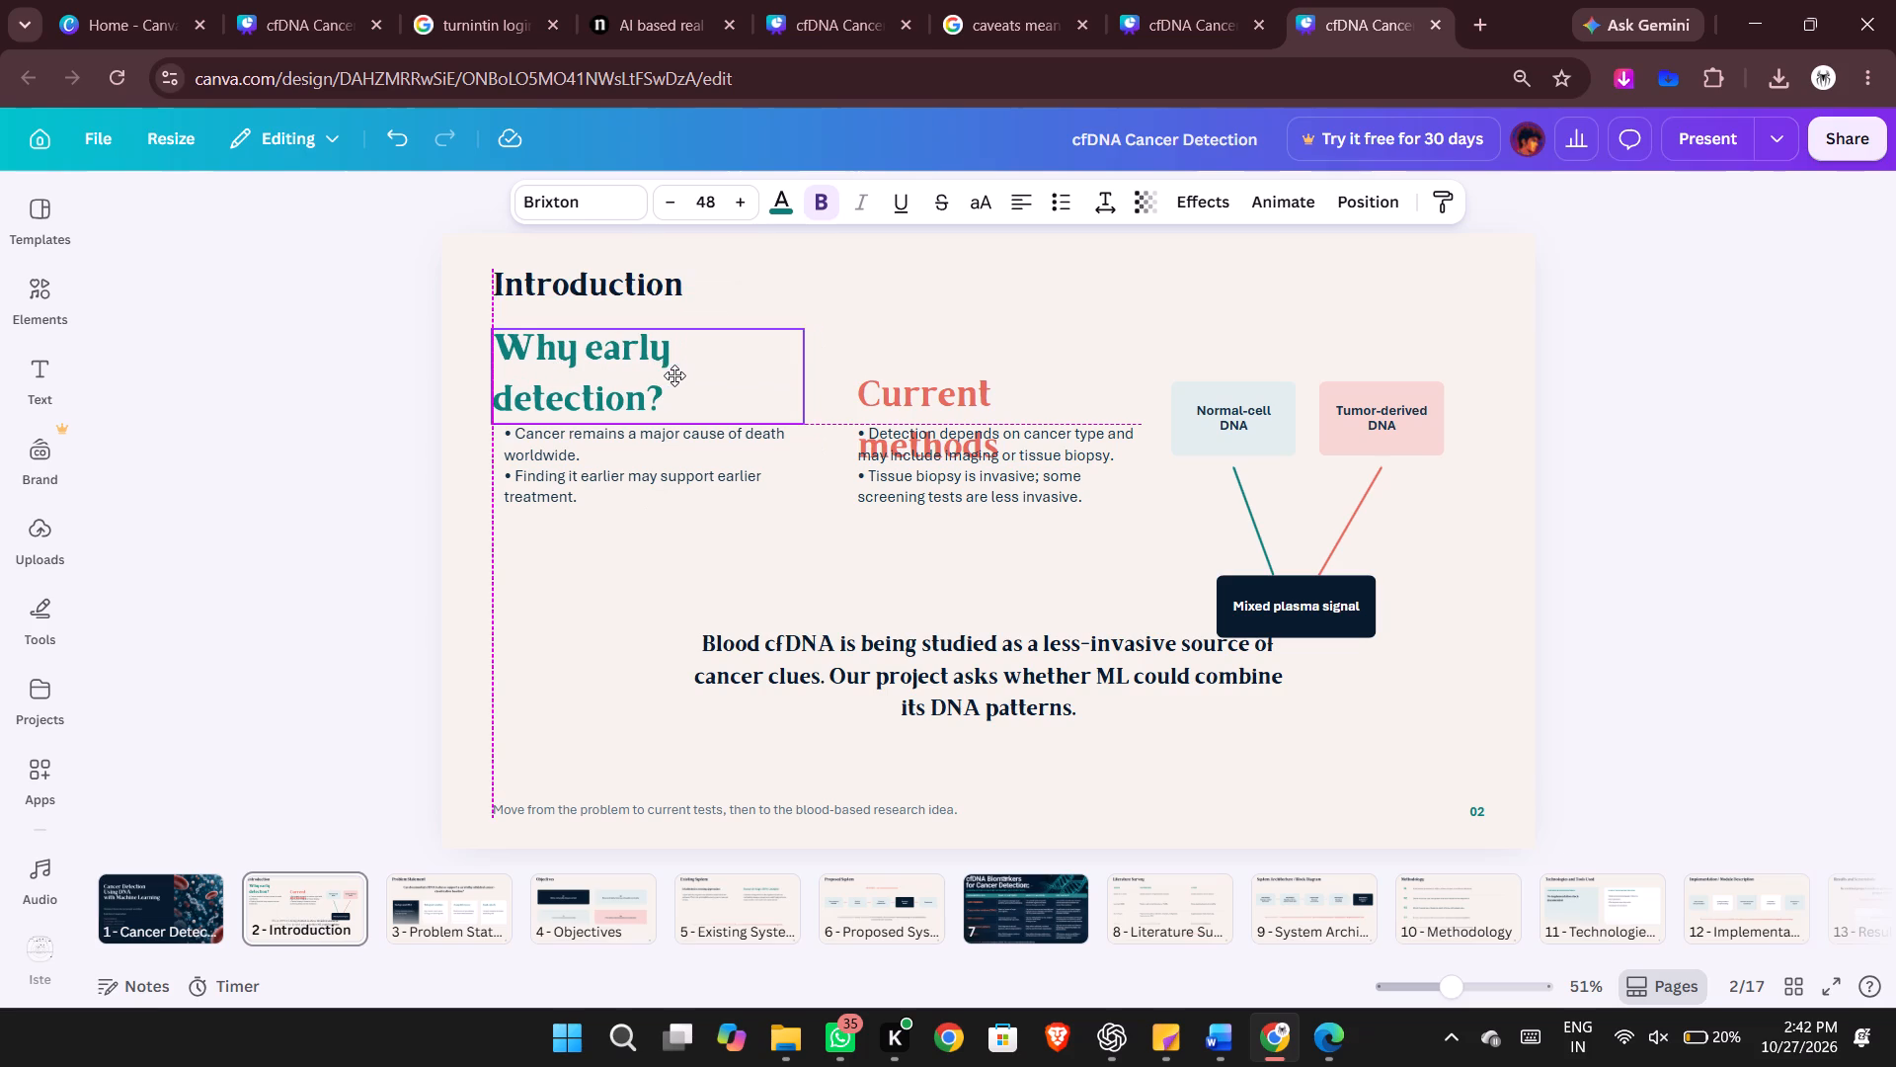
left_click_drag(674, 375, 672, 376)
left_click(618, 456)
left_click_drag(618, 456, 610, 480)
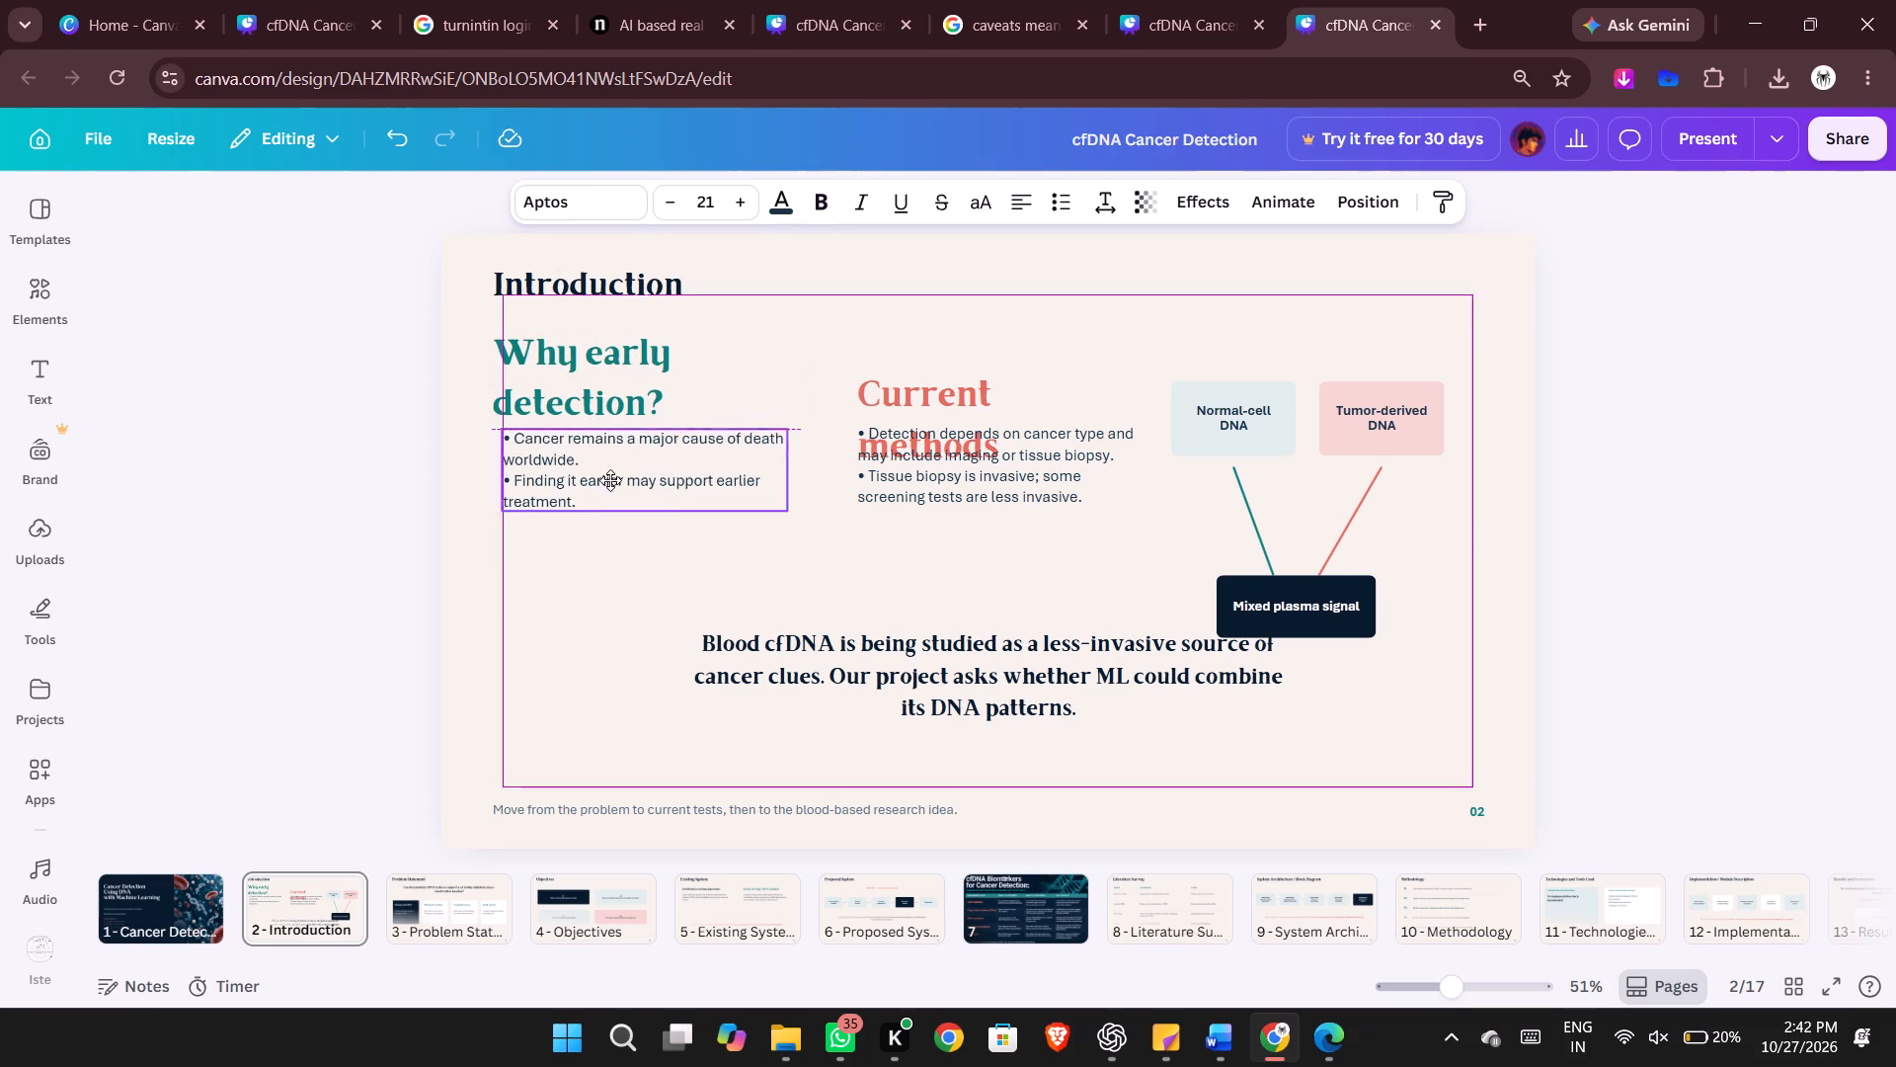
left_click_drag(610, 480, 606, 484)
Separate the "Current methods" heading from its bullets by raising the heading level with the neighbouring one and lowering the bullets.
left_click(895, 405)
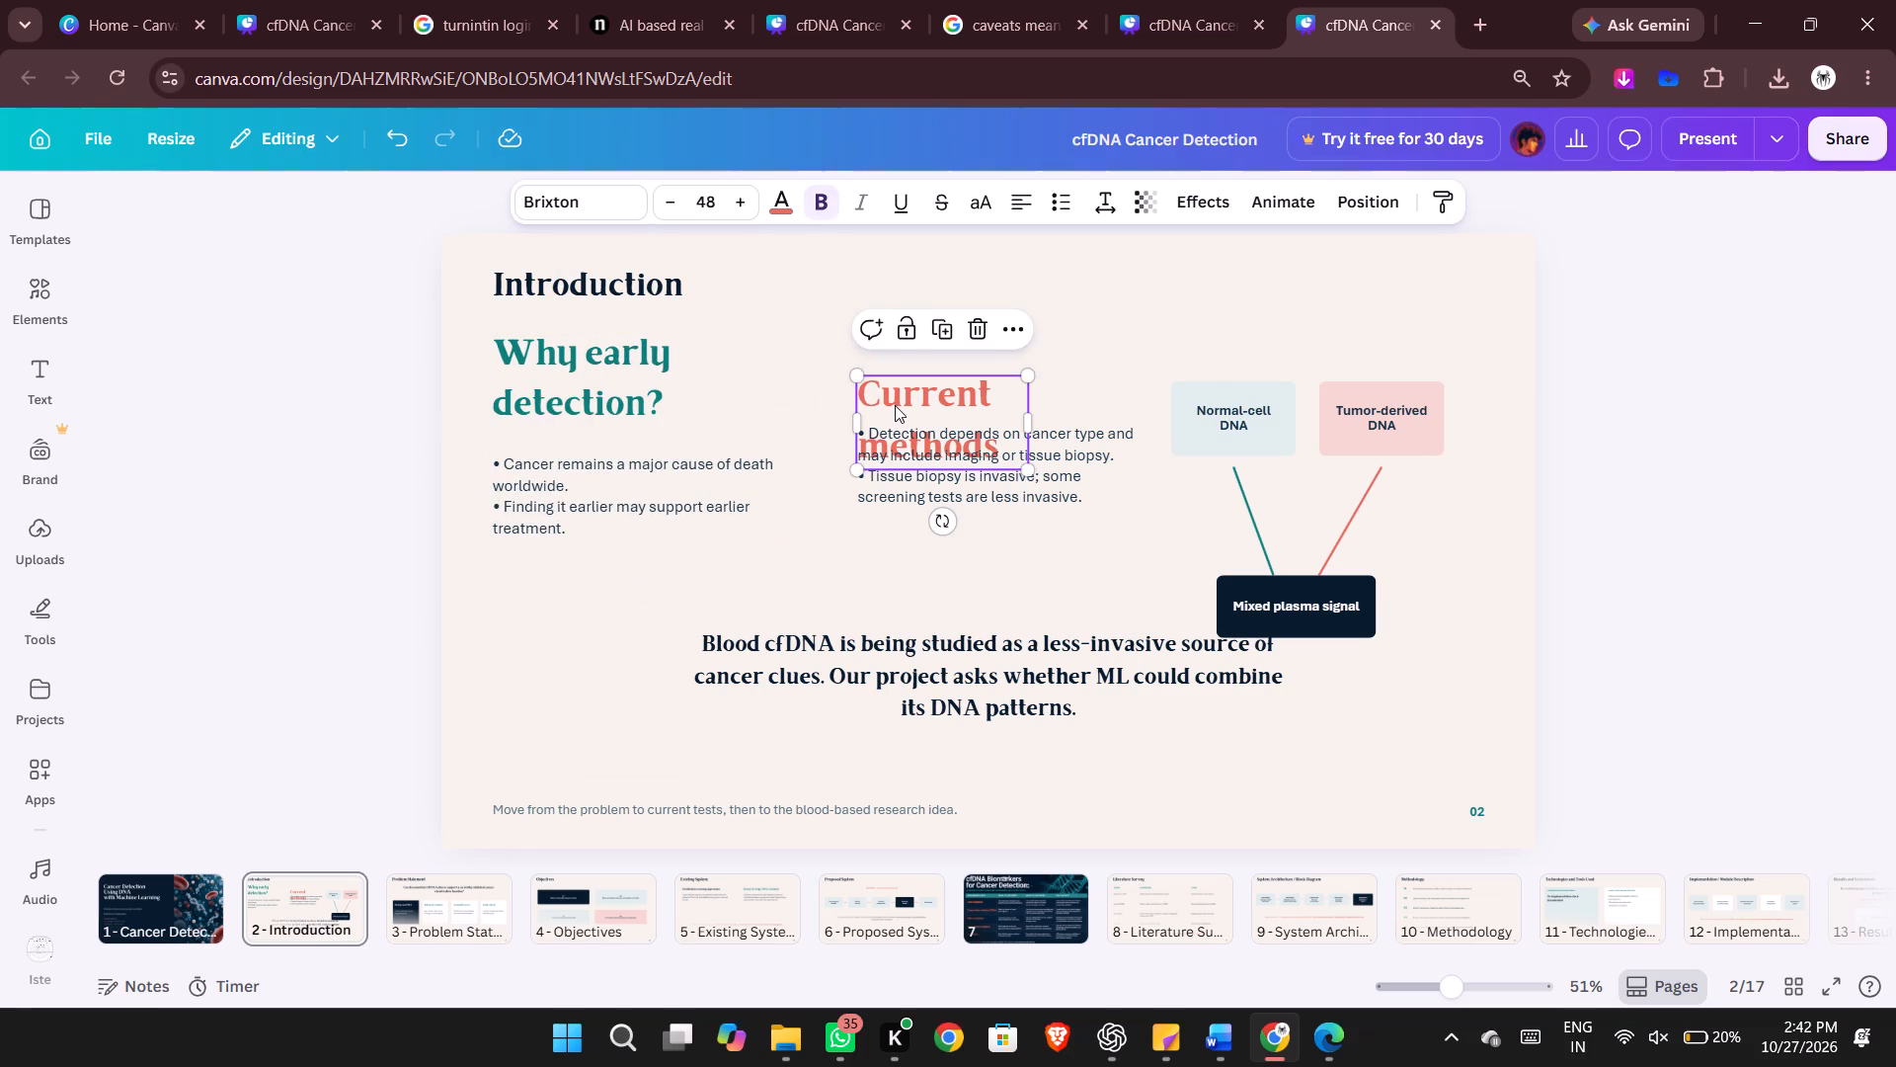
left_click_drag(895, 405, 893, 362)
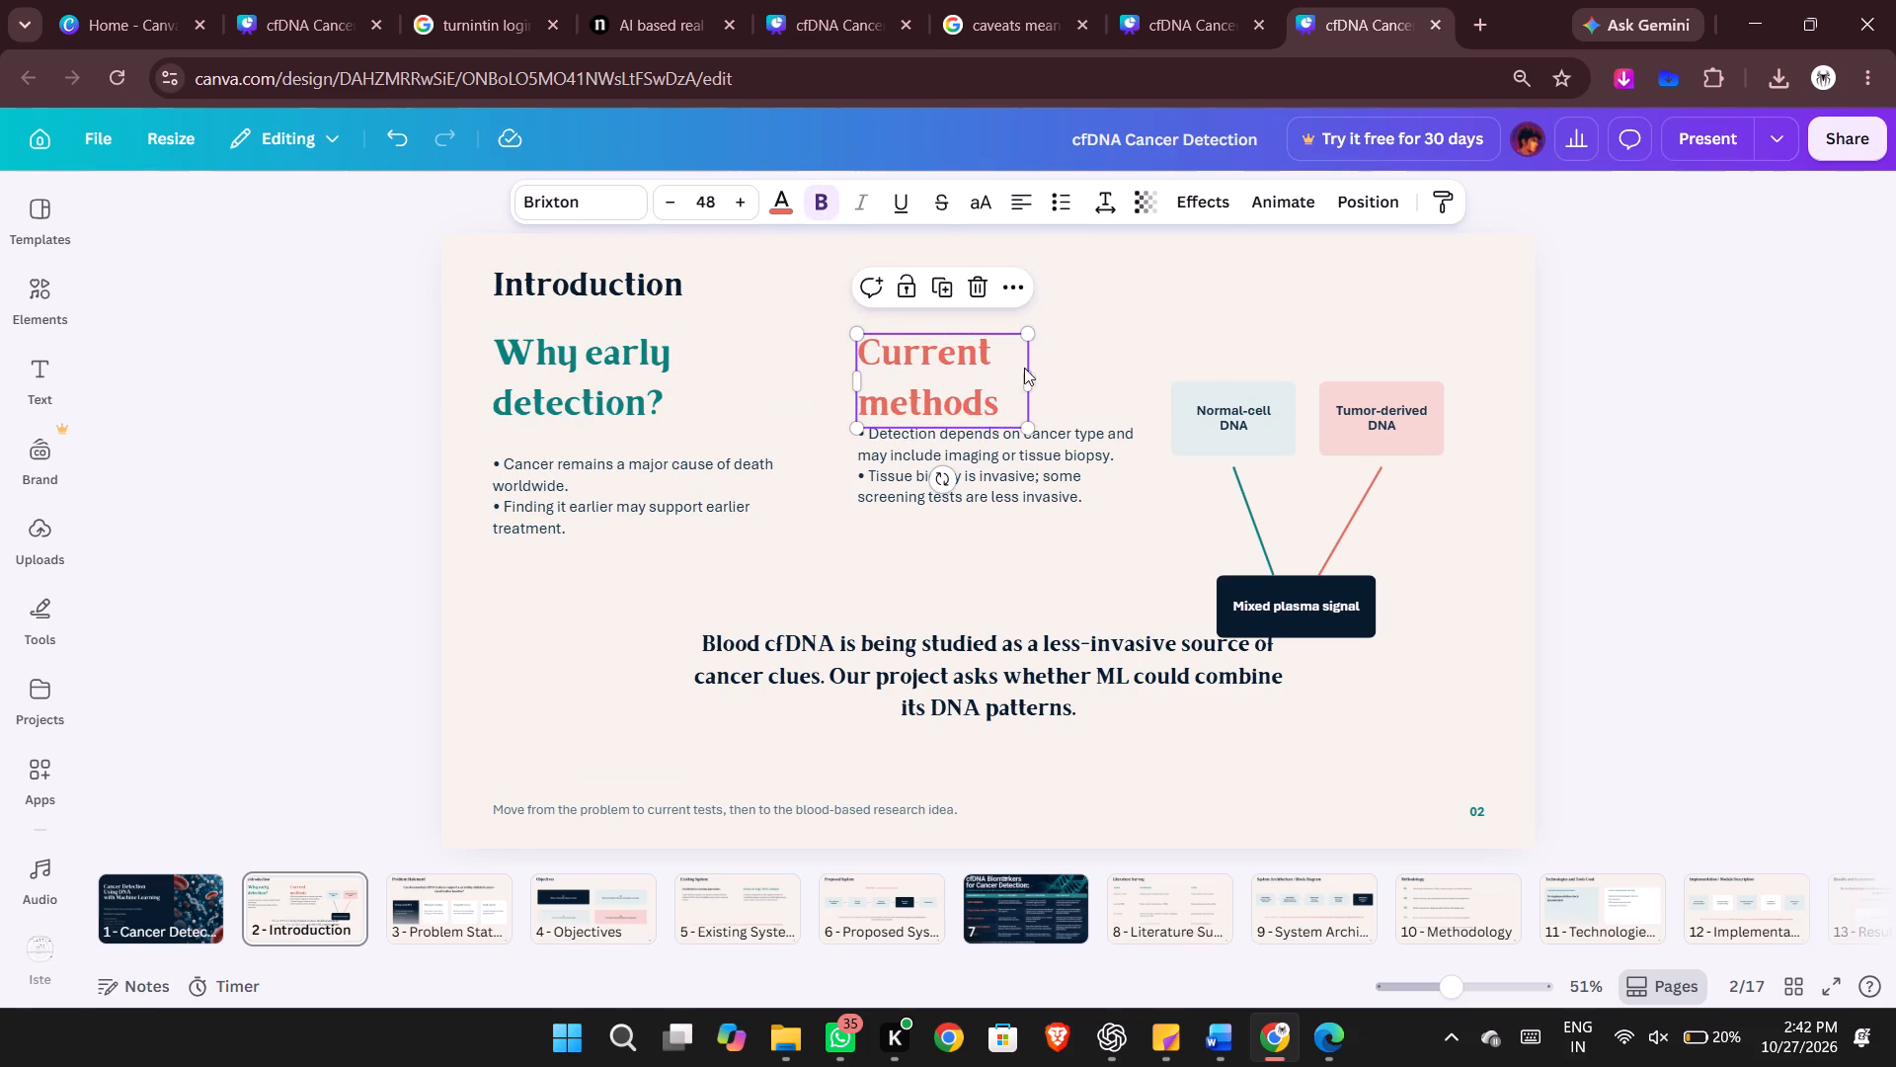
left_click_drag(1069, 461, 1066, 479)
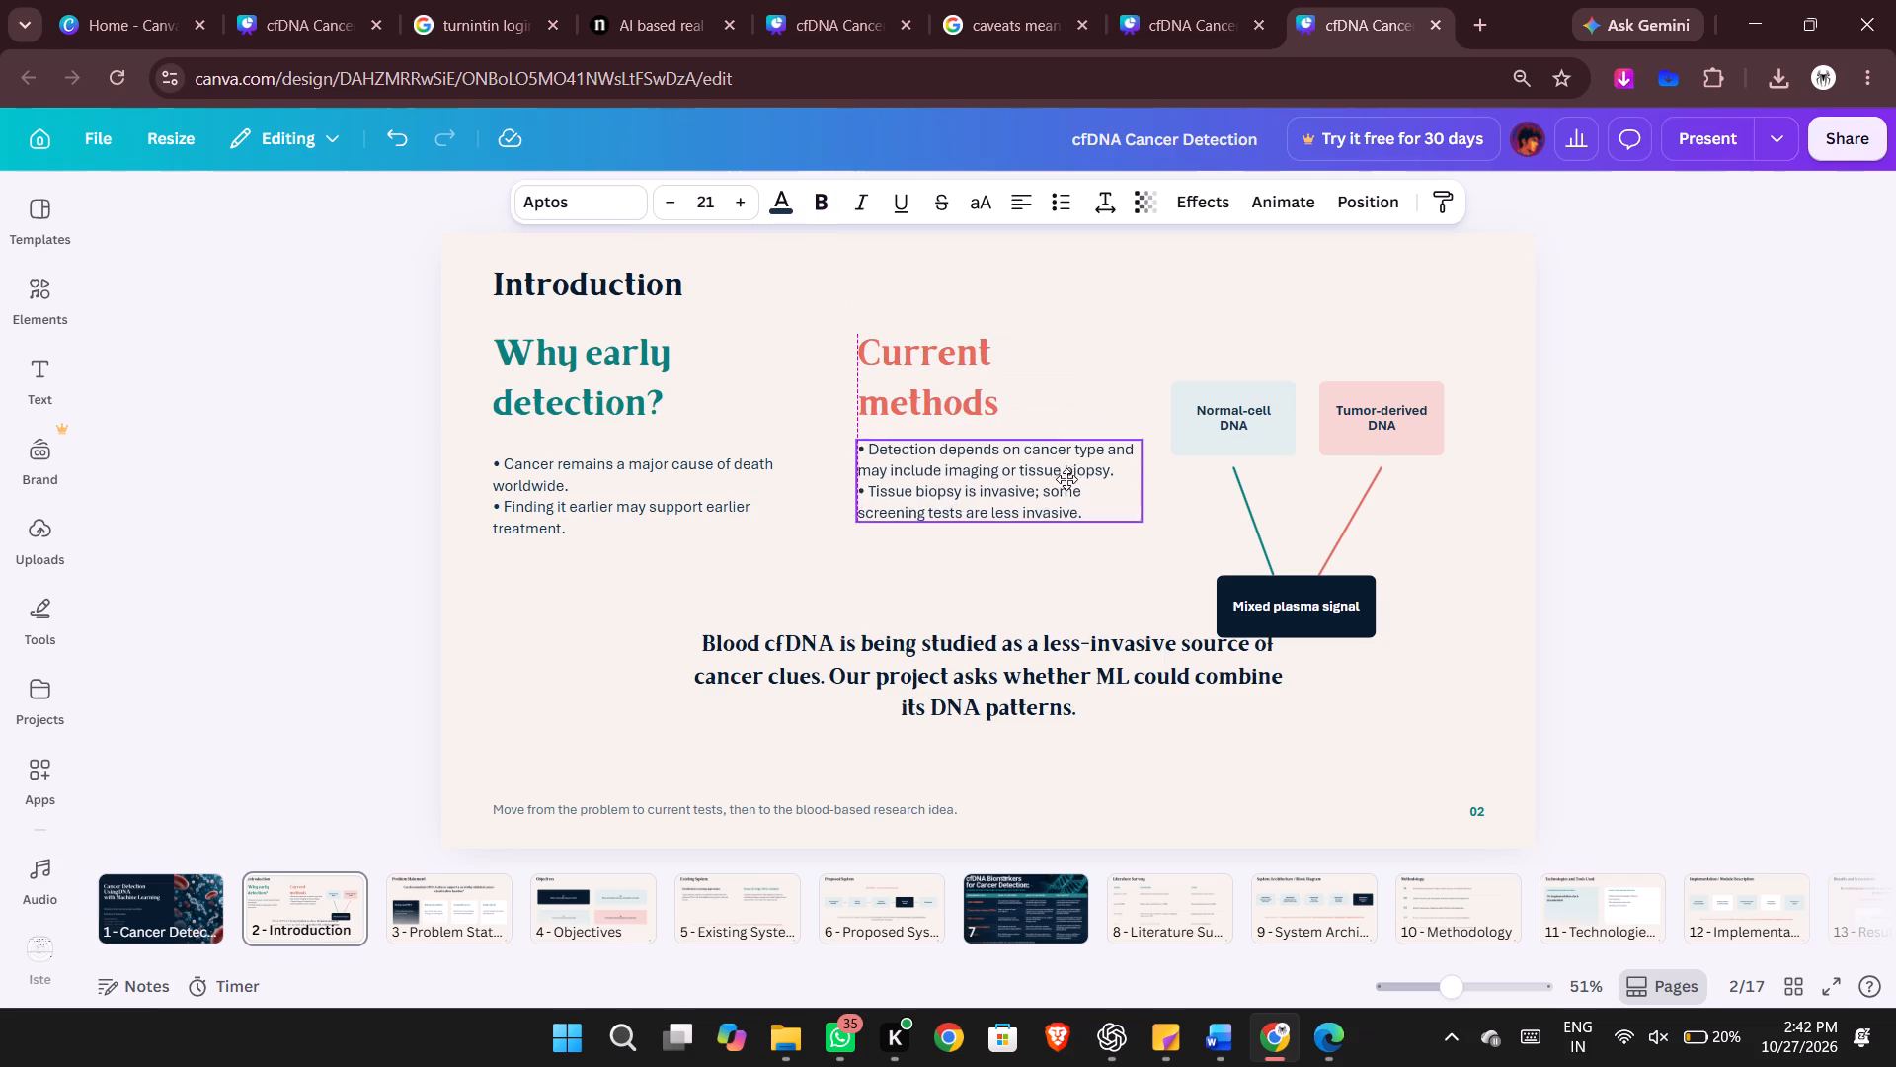
left_click_drag(1066, 479, 1066, 482)
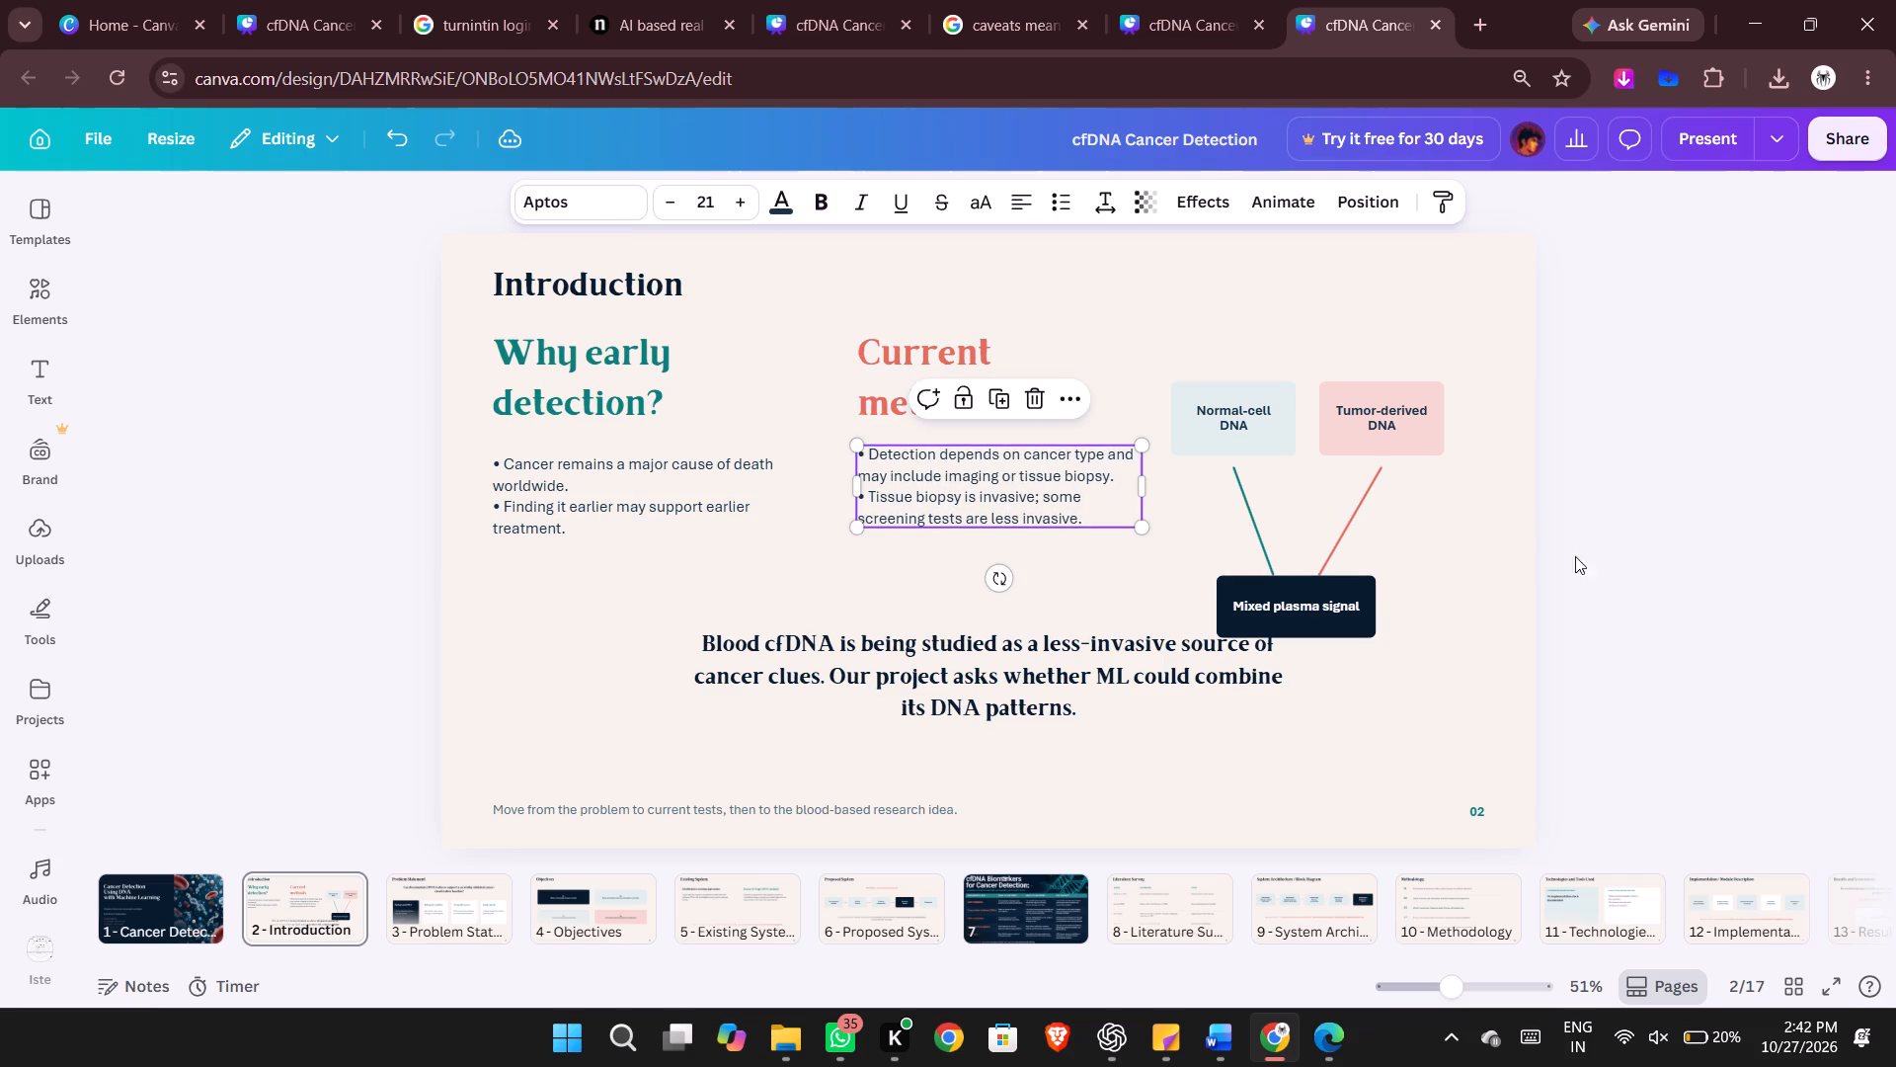
Move the "Blood cfDNA is being studied" statement clear of the Mixed plasma signal box, centred near the start of the Current methods column.
left_click(985, 669)
left_click_drag(985, 669, 850, 676)
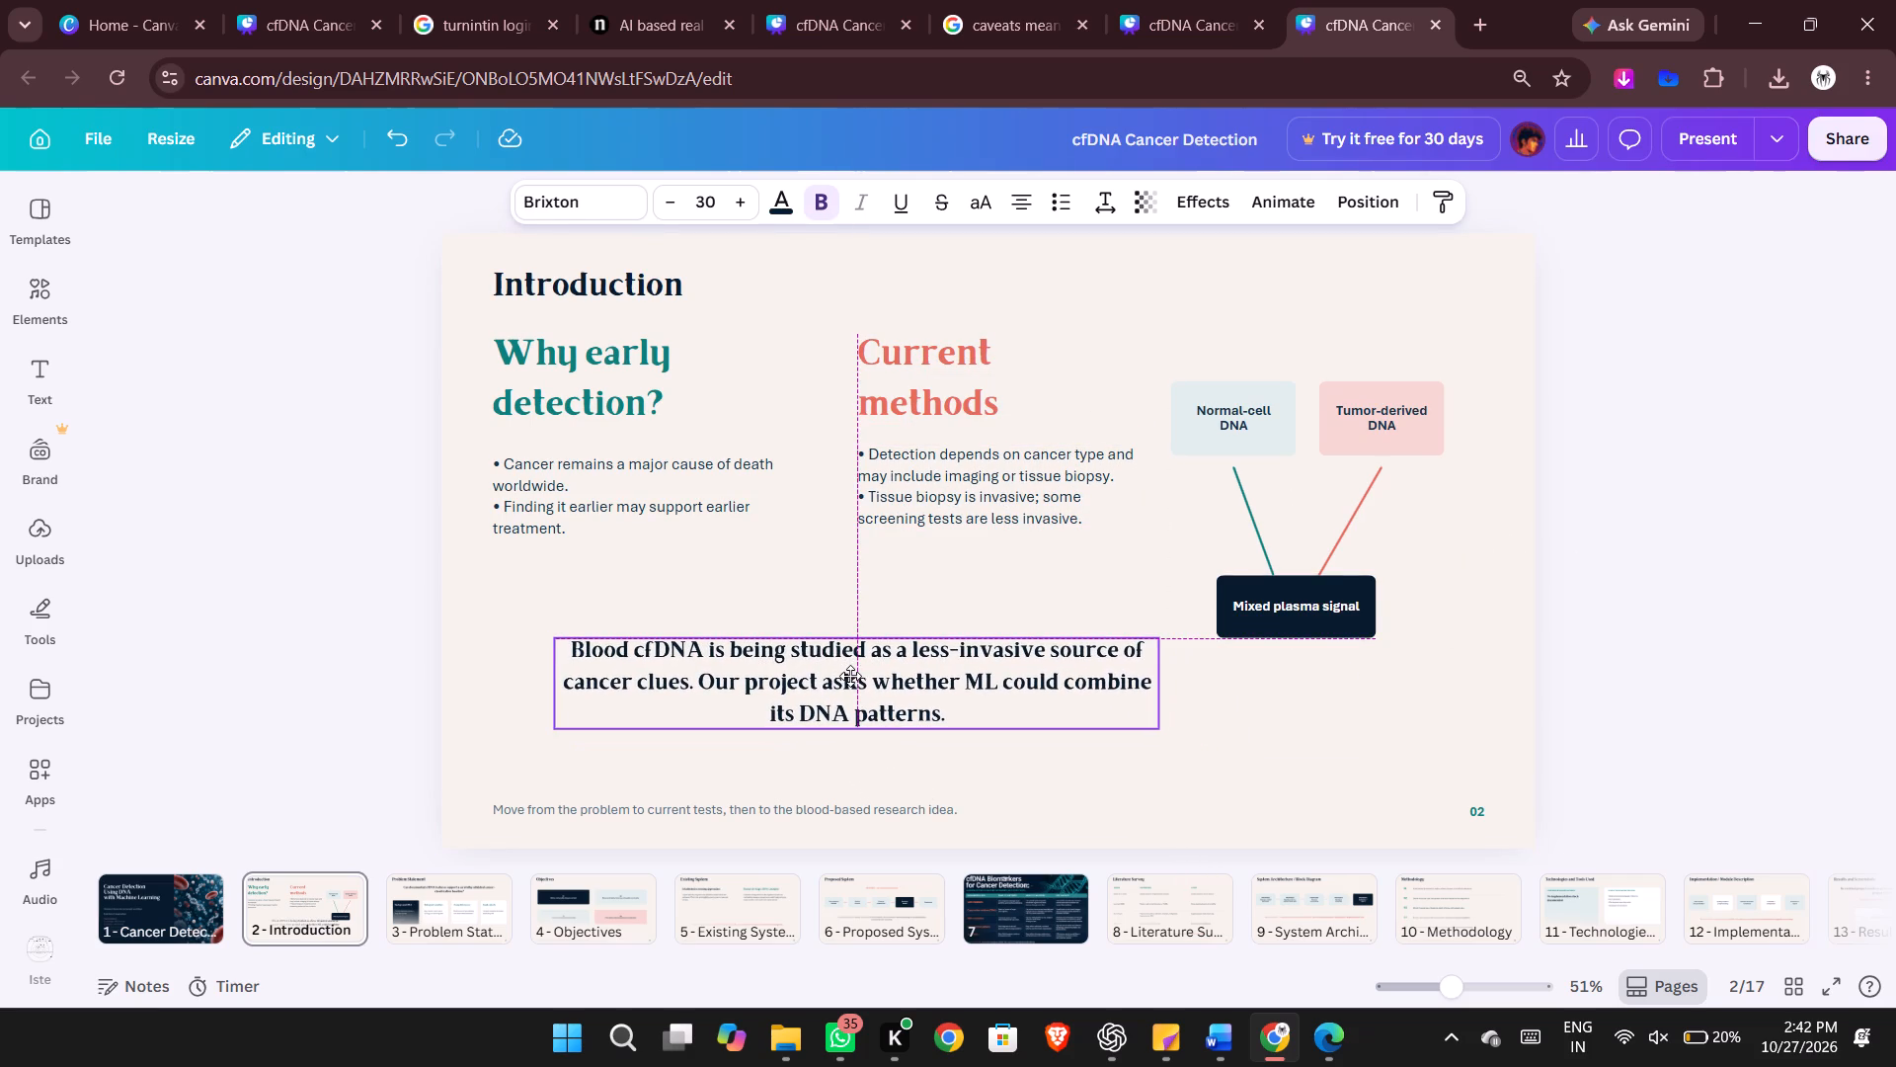
left_click_drag(850, 676, 857, 676)
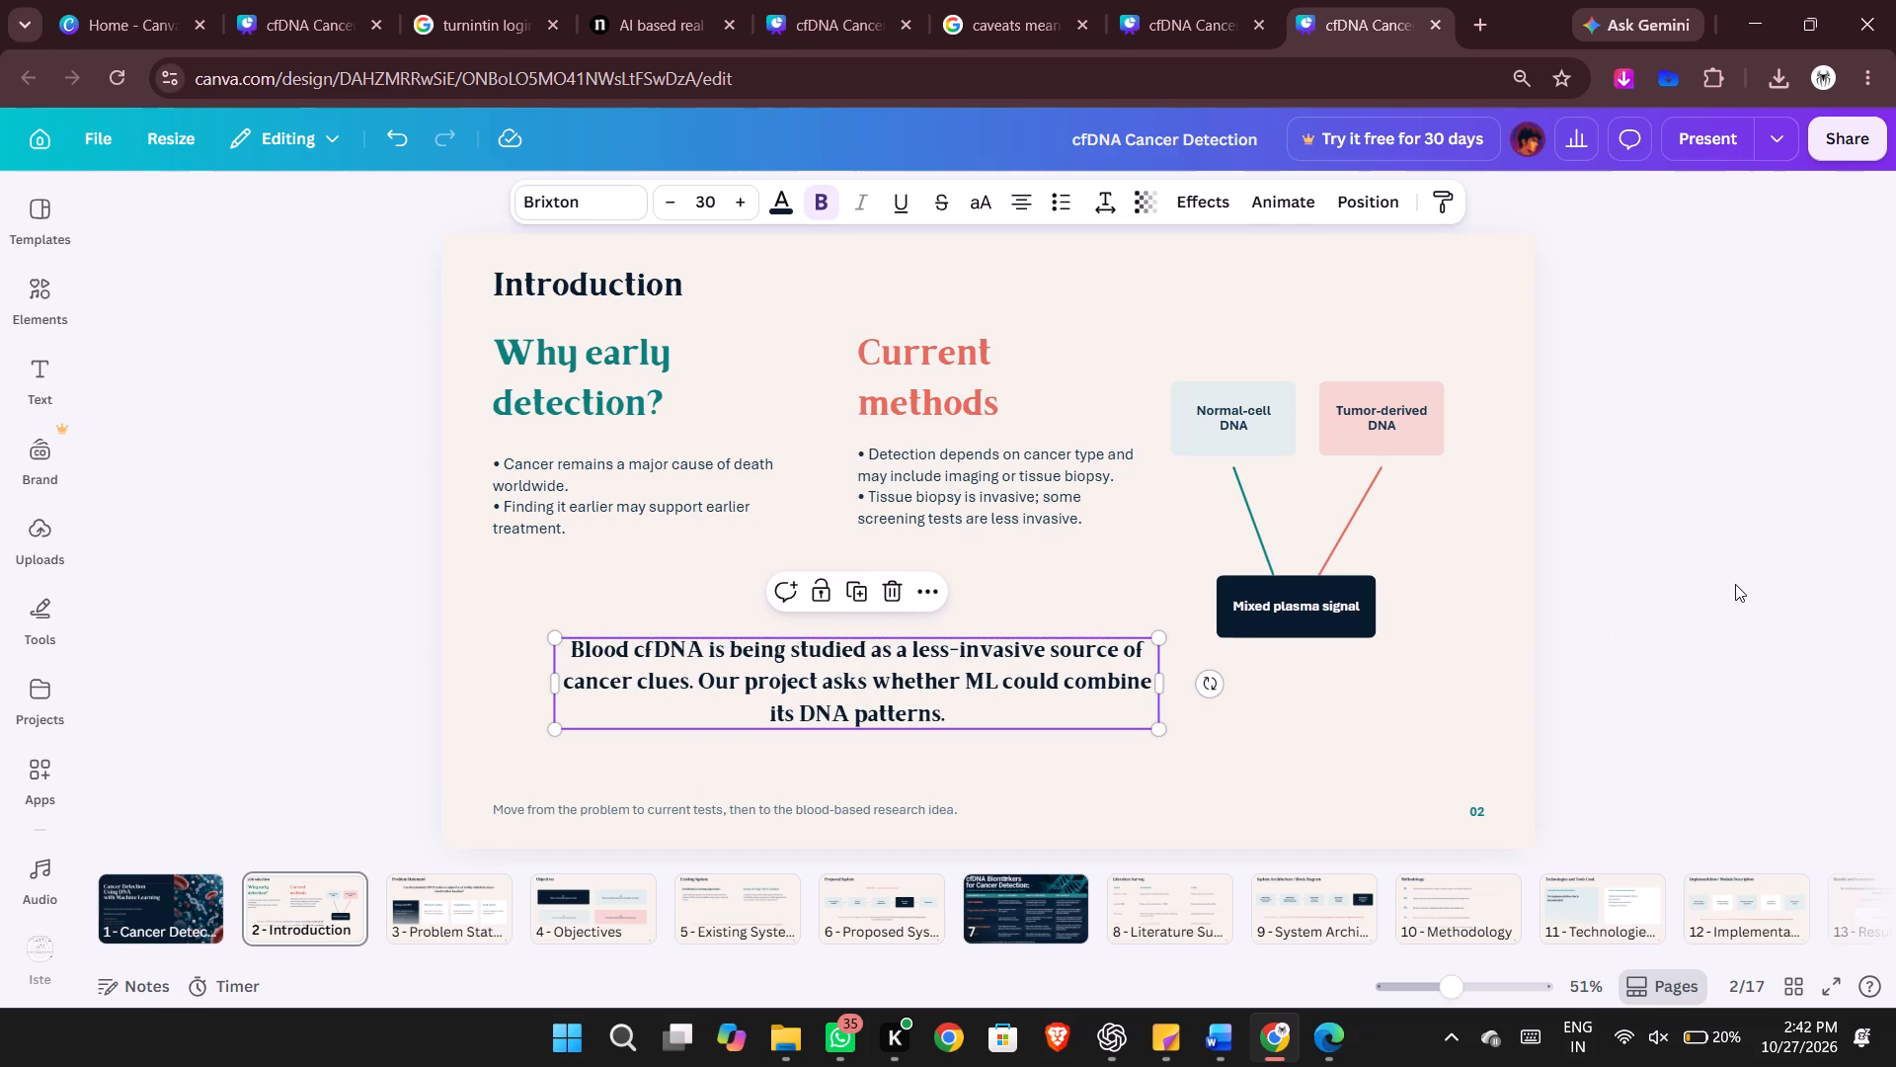
left_click(1735, 584)
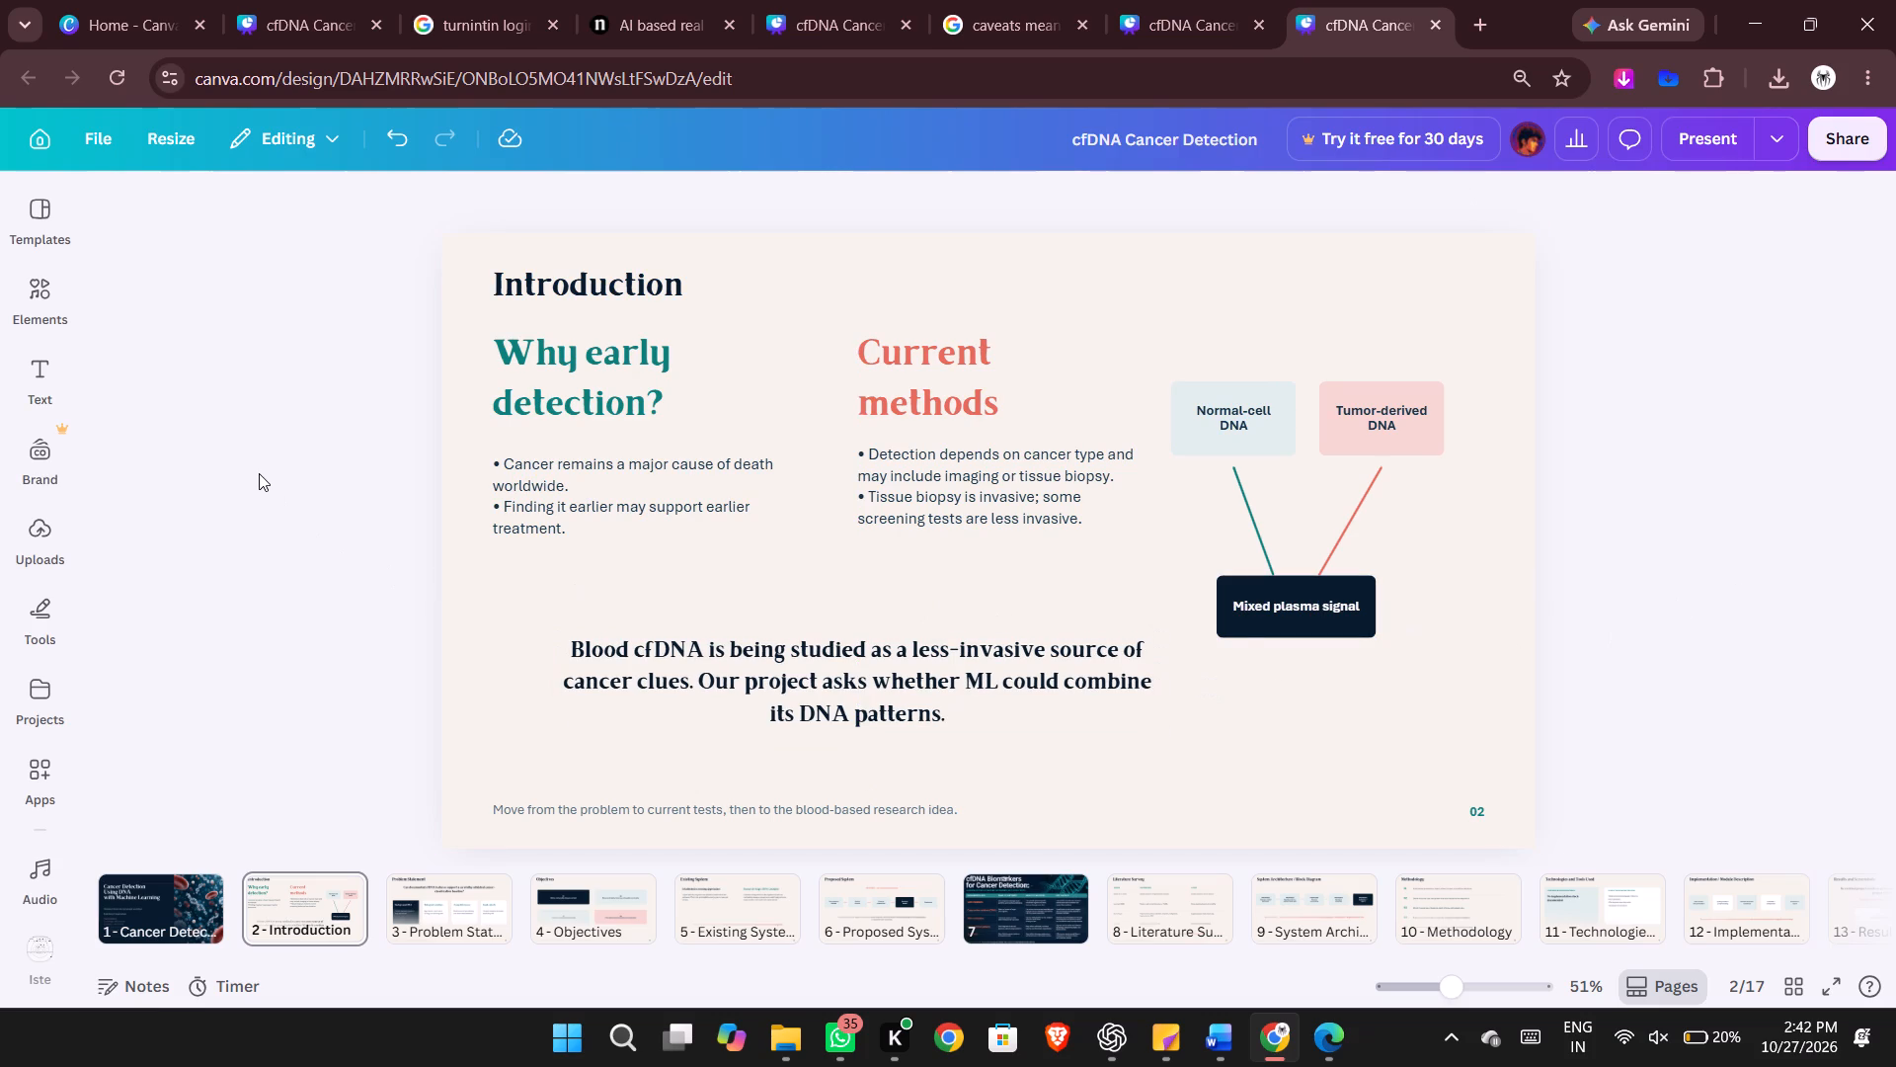
Review the title slide, the rearranged Introduction slide and the Existing System slide.
left_click(187, 922)
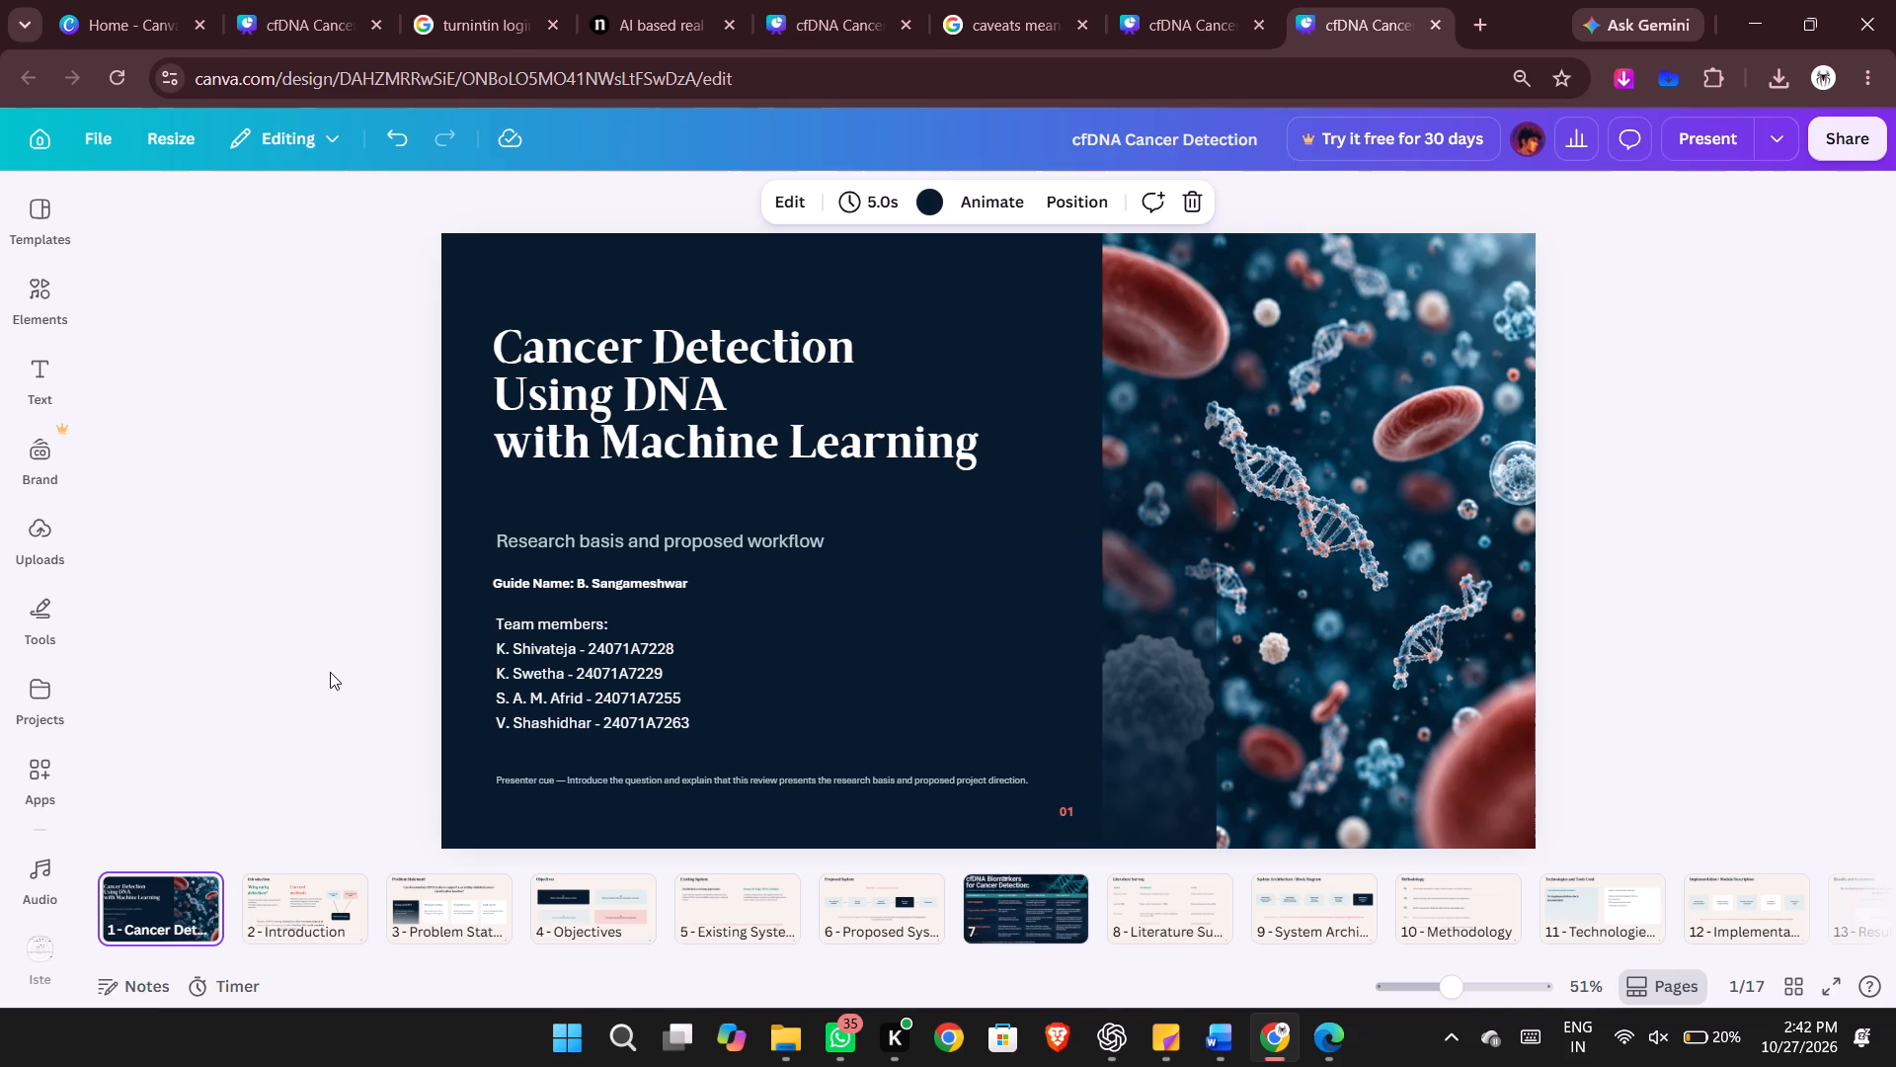
left_click(290, 931)
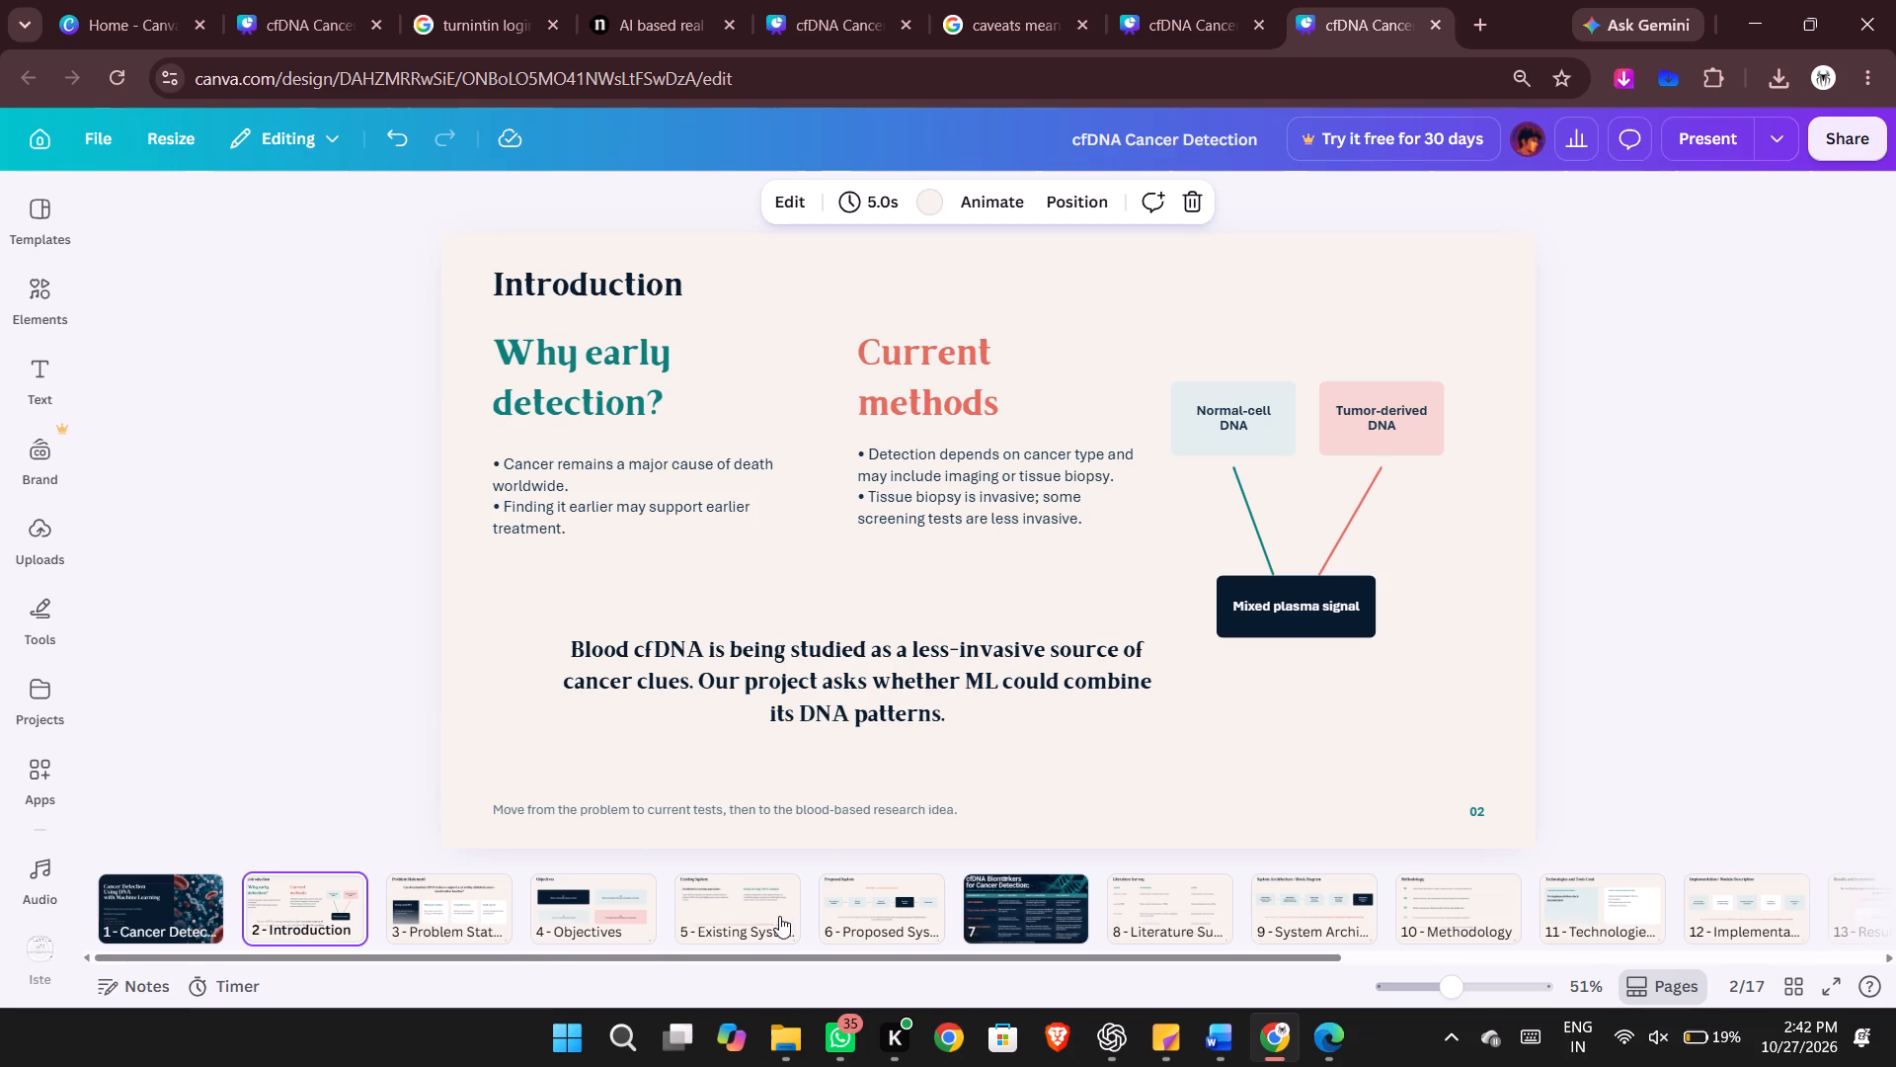
left_click(712, 917)
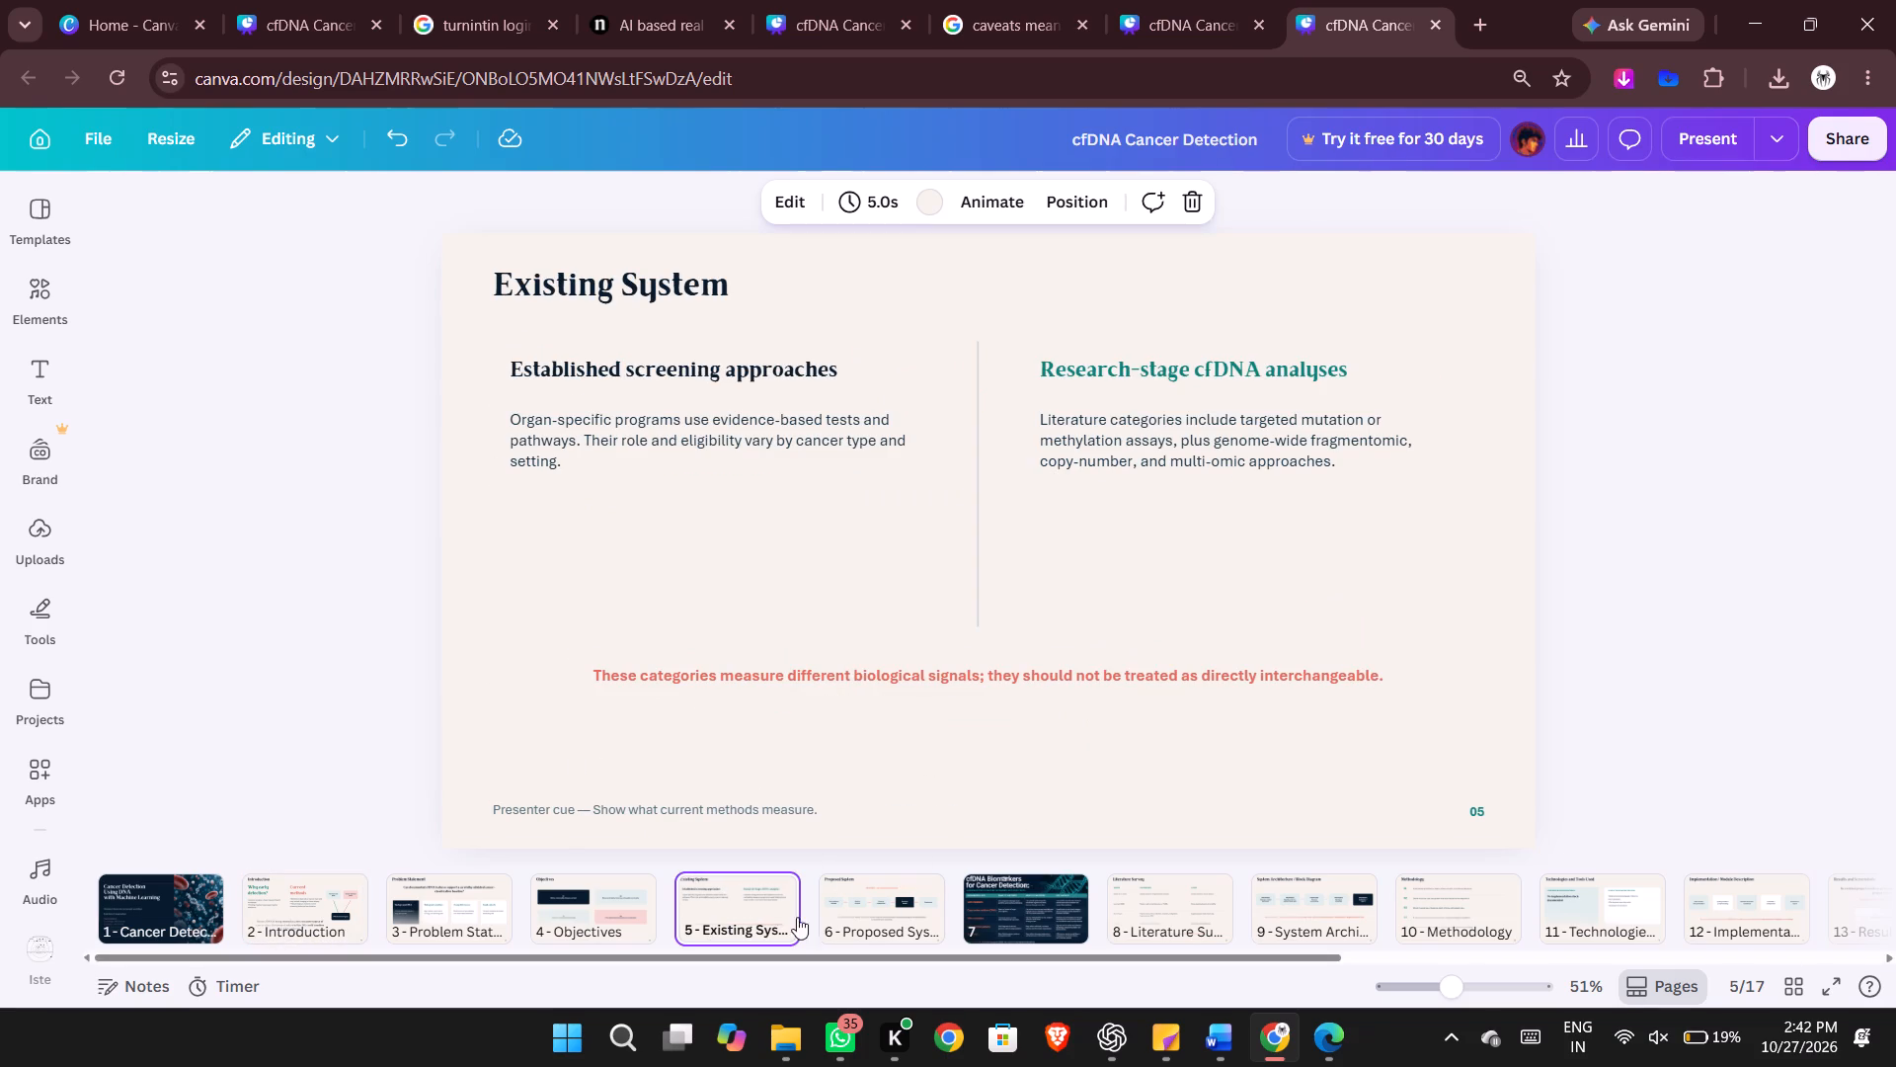
On the Proposed System slide, duplicate the Feature preparation box and place the copy directly beneath the original.
left_click(874, 914)
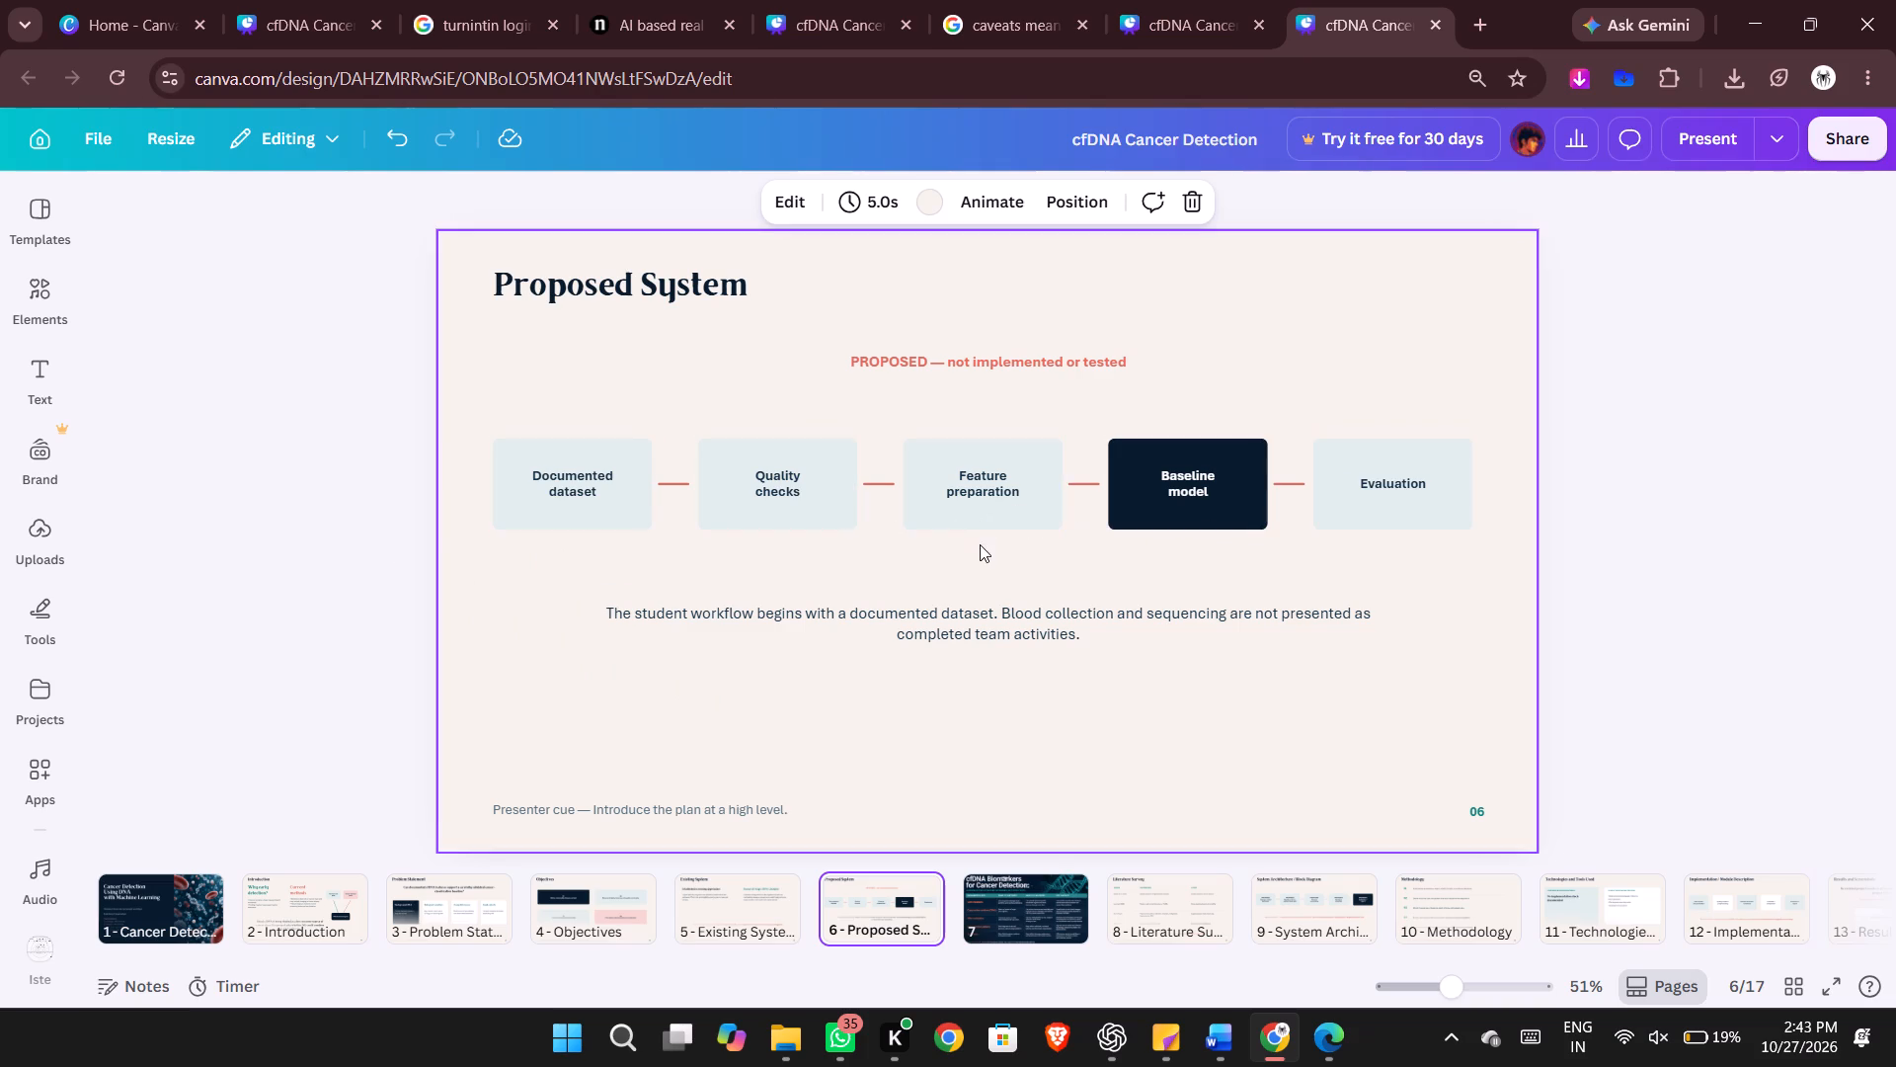
left_click(932, 455)
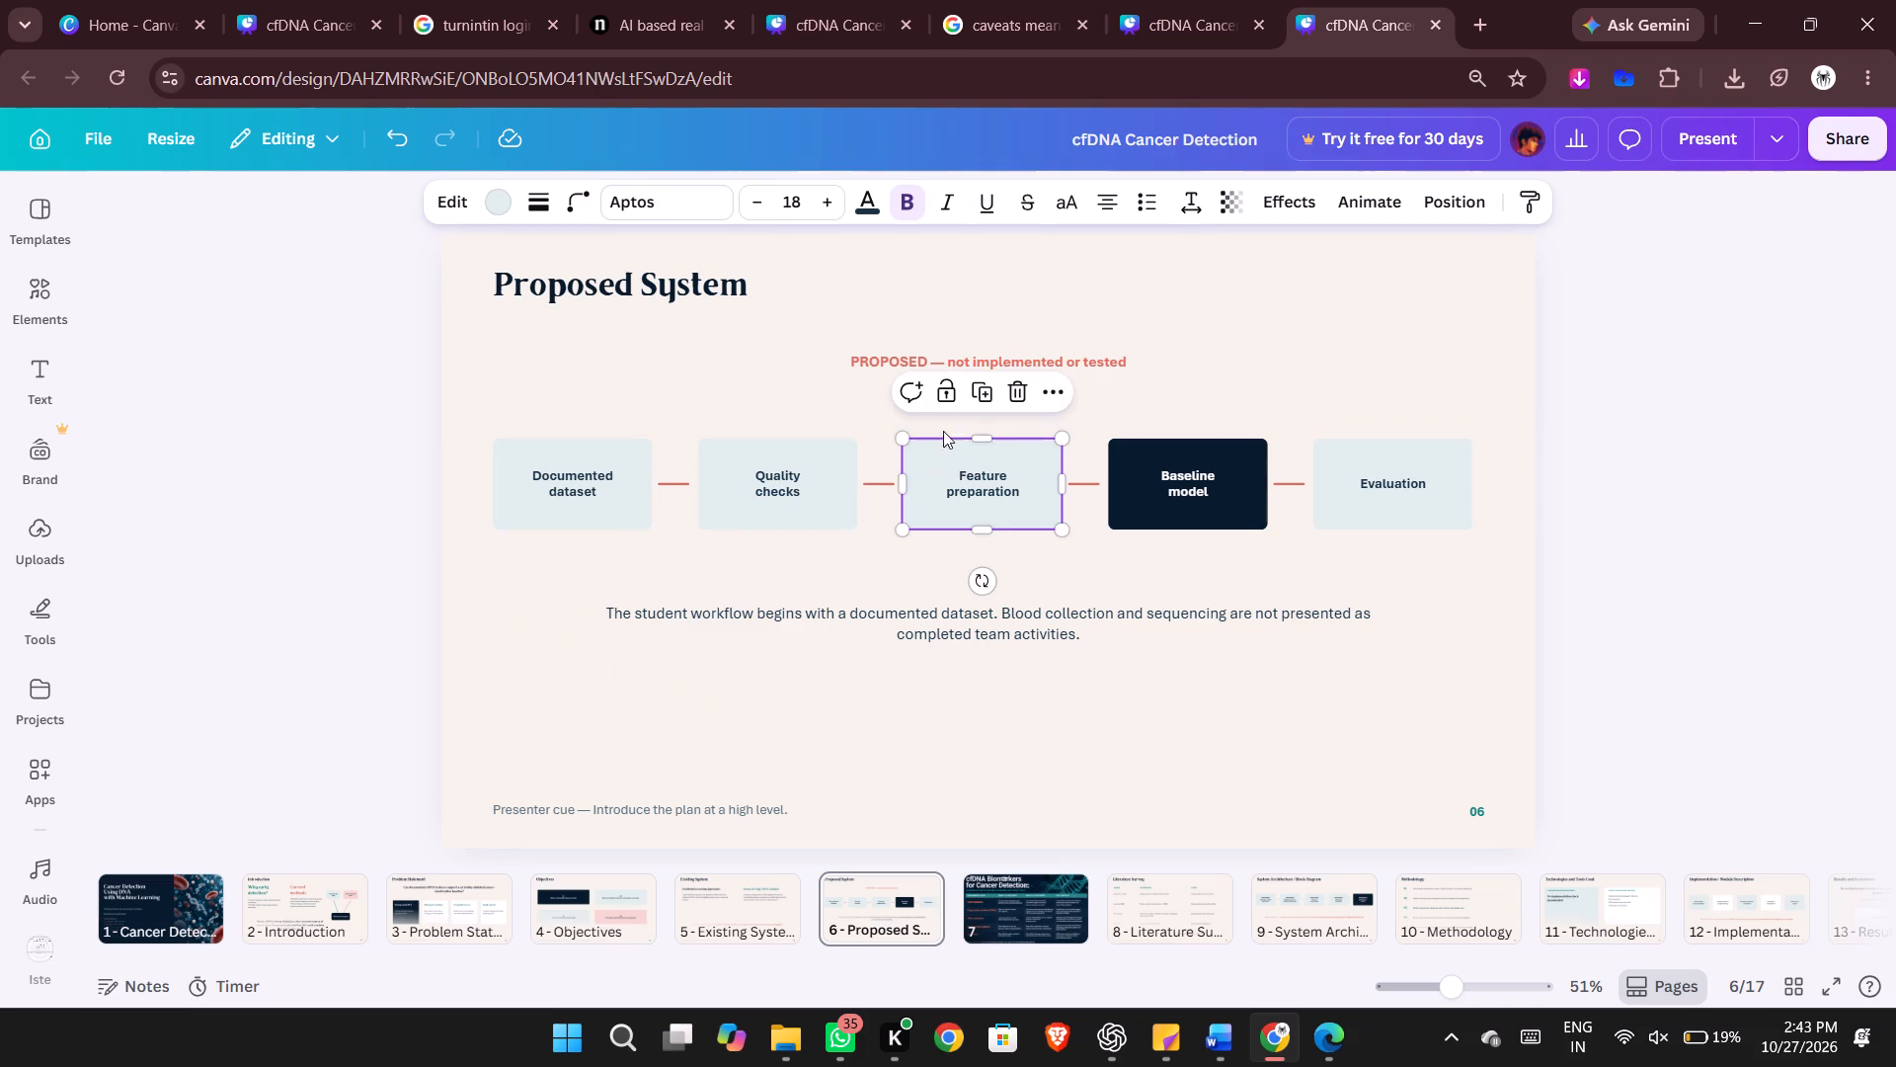
key("ctrl+c")
key("ctrl+v")
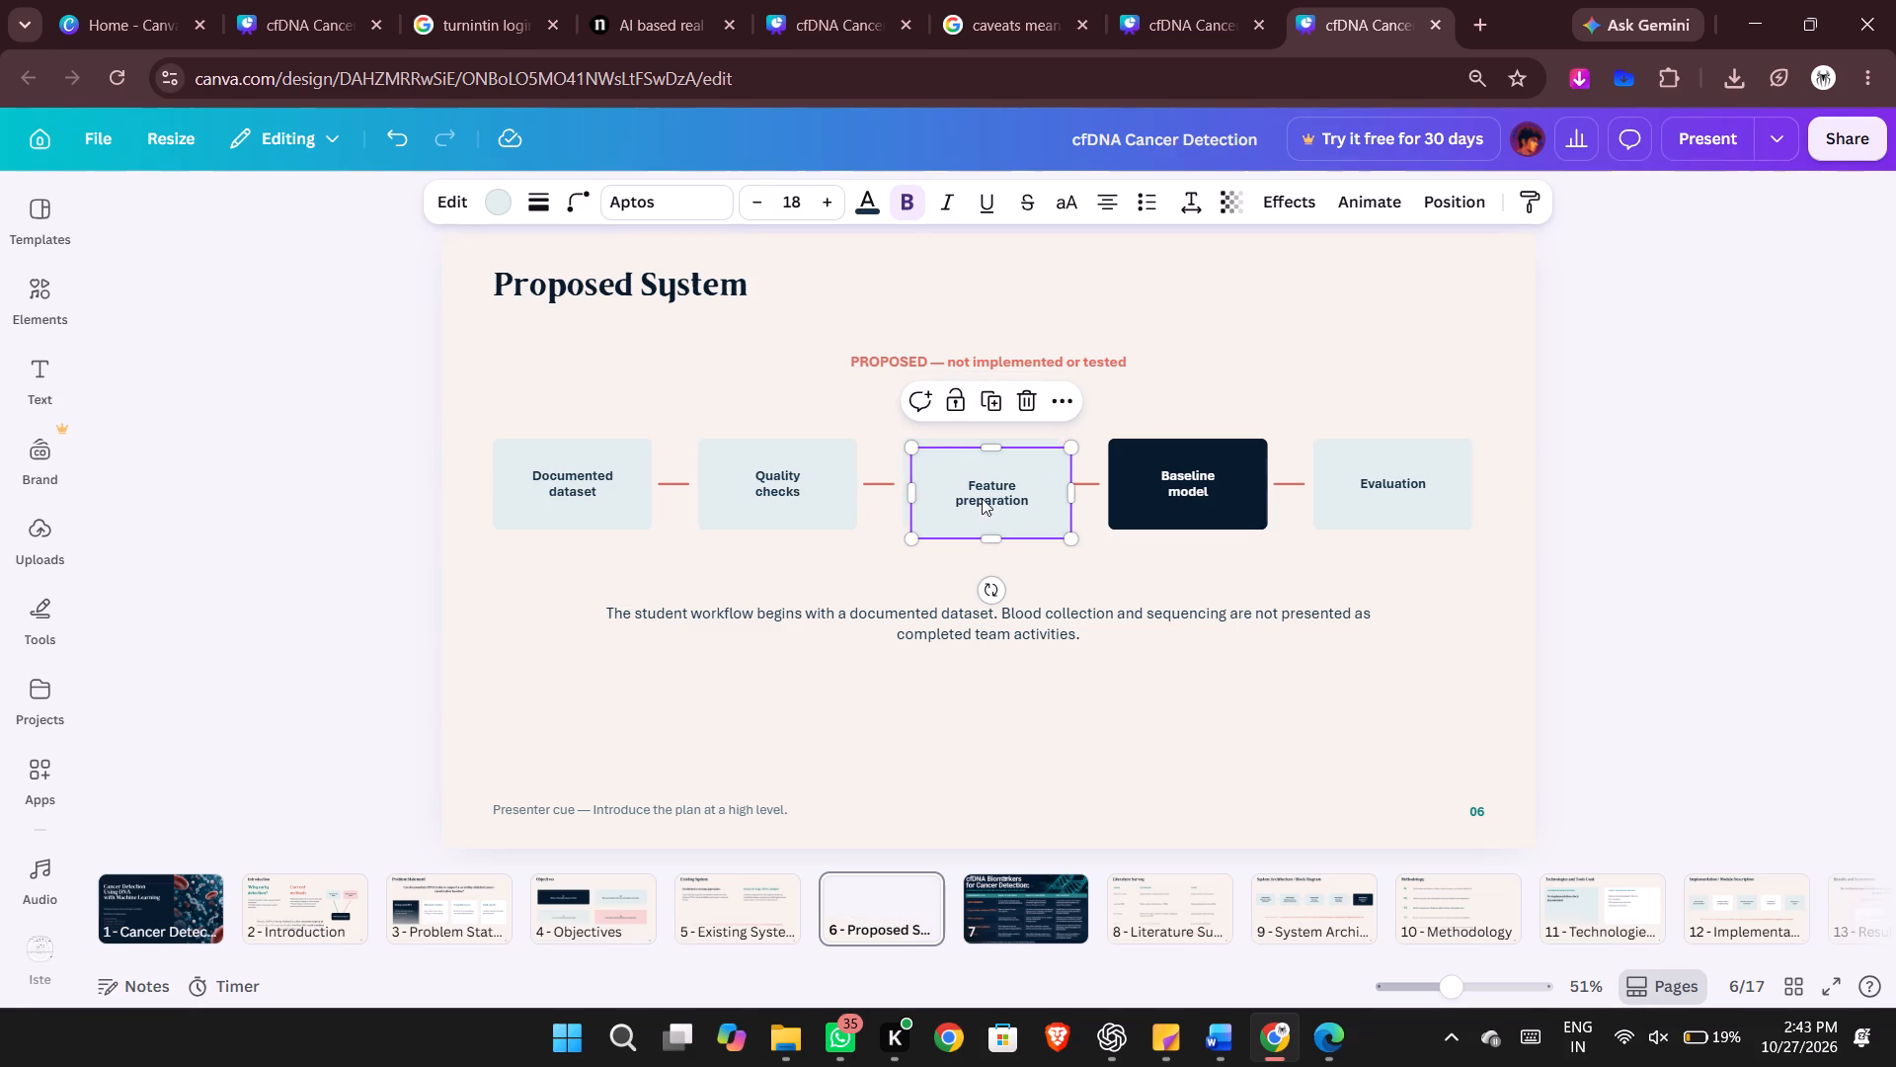
left_click_drag(981, 482, 964, 575)
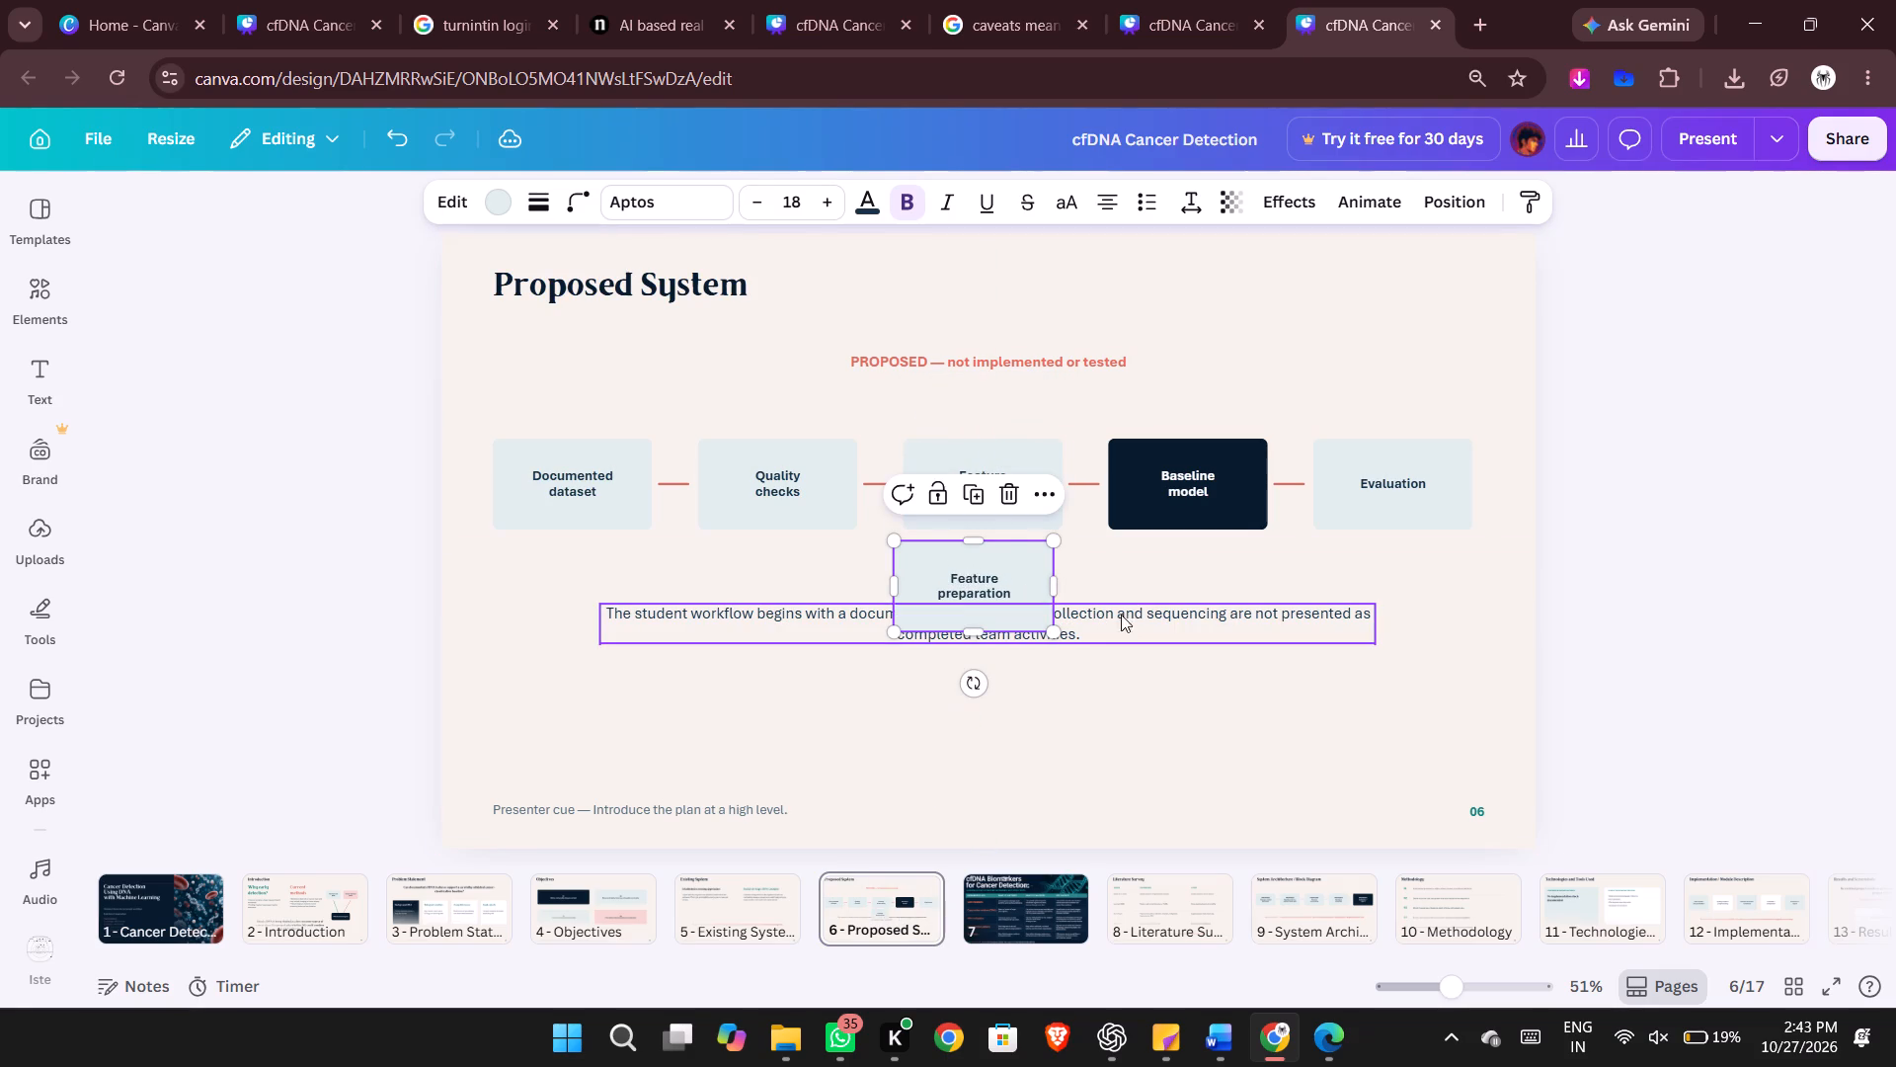
Move the workflow sentence below the copied box and delete the word "student" from it.
left_click(1128, 616)
left_click_drag(1128, 616, 1119, 733)
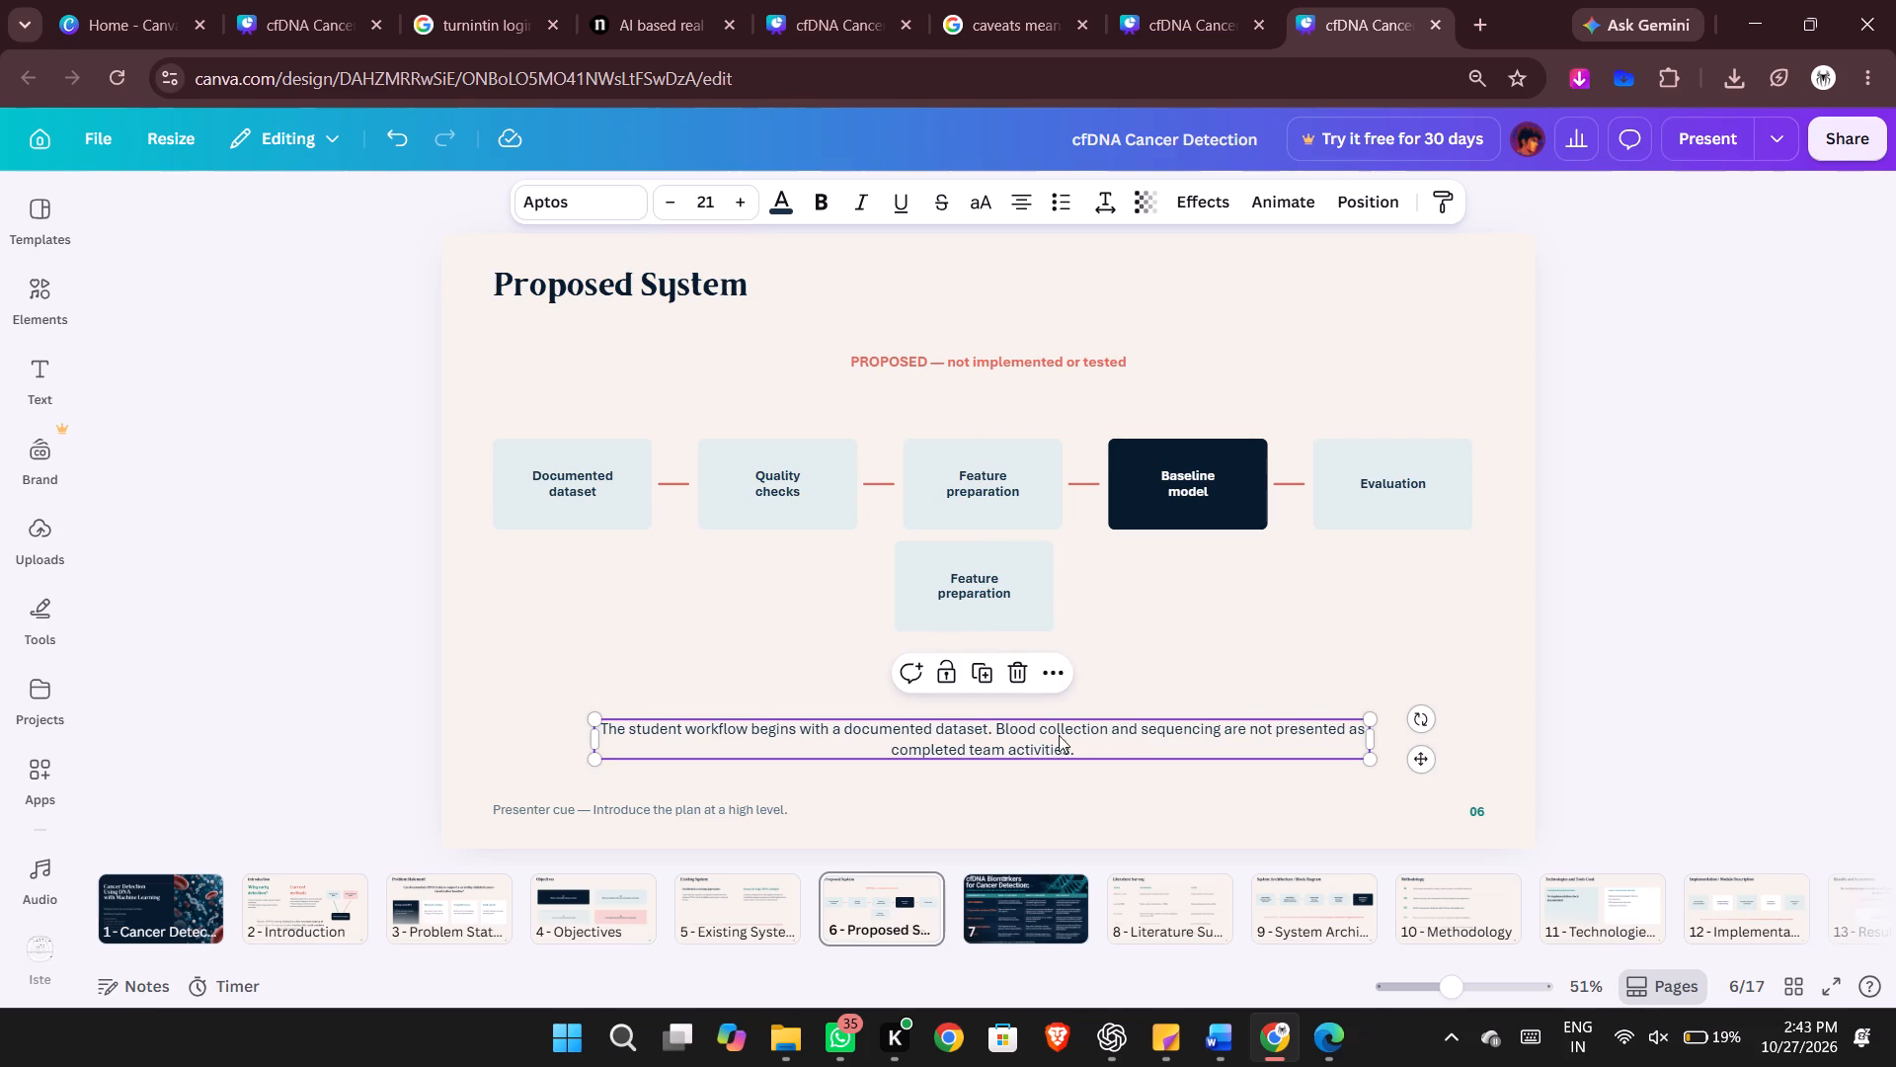
left_click(673, 733)
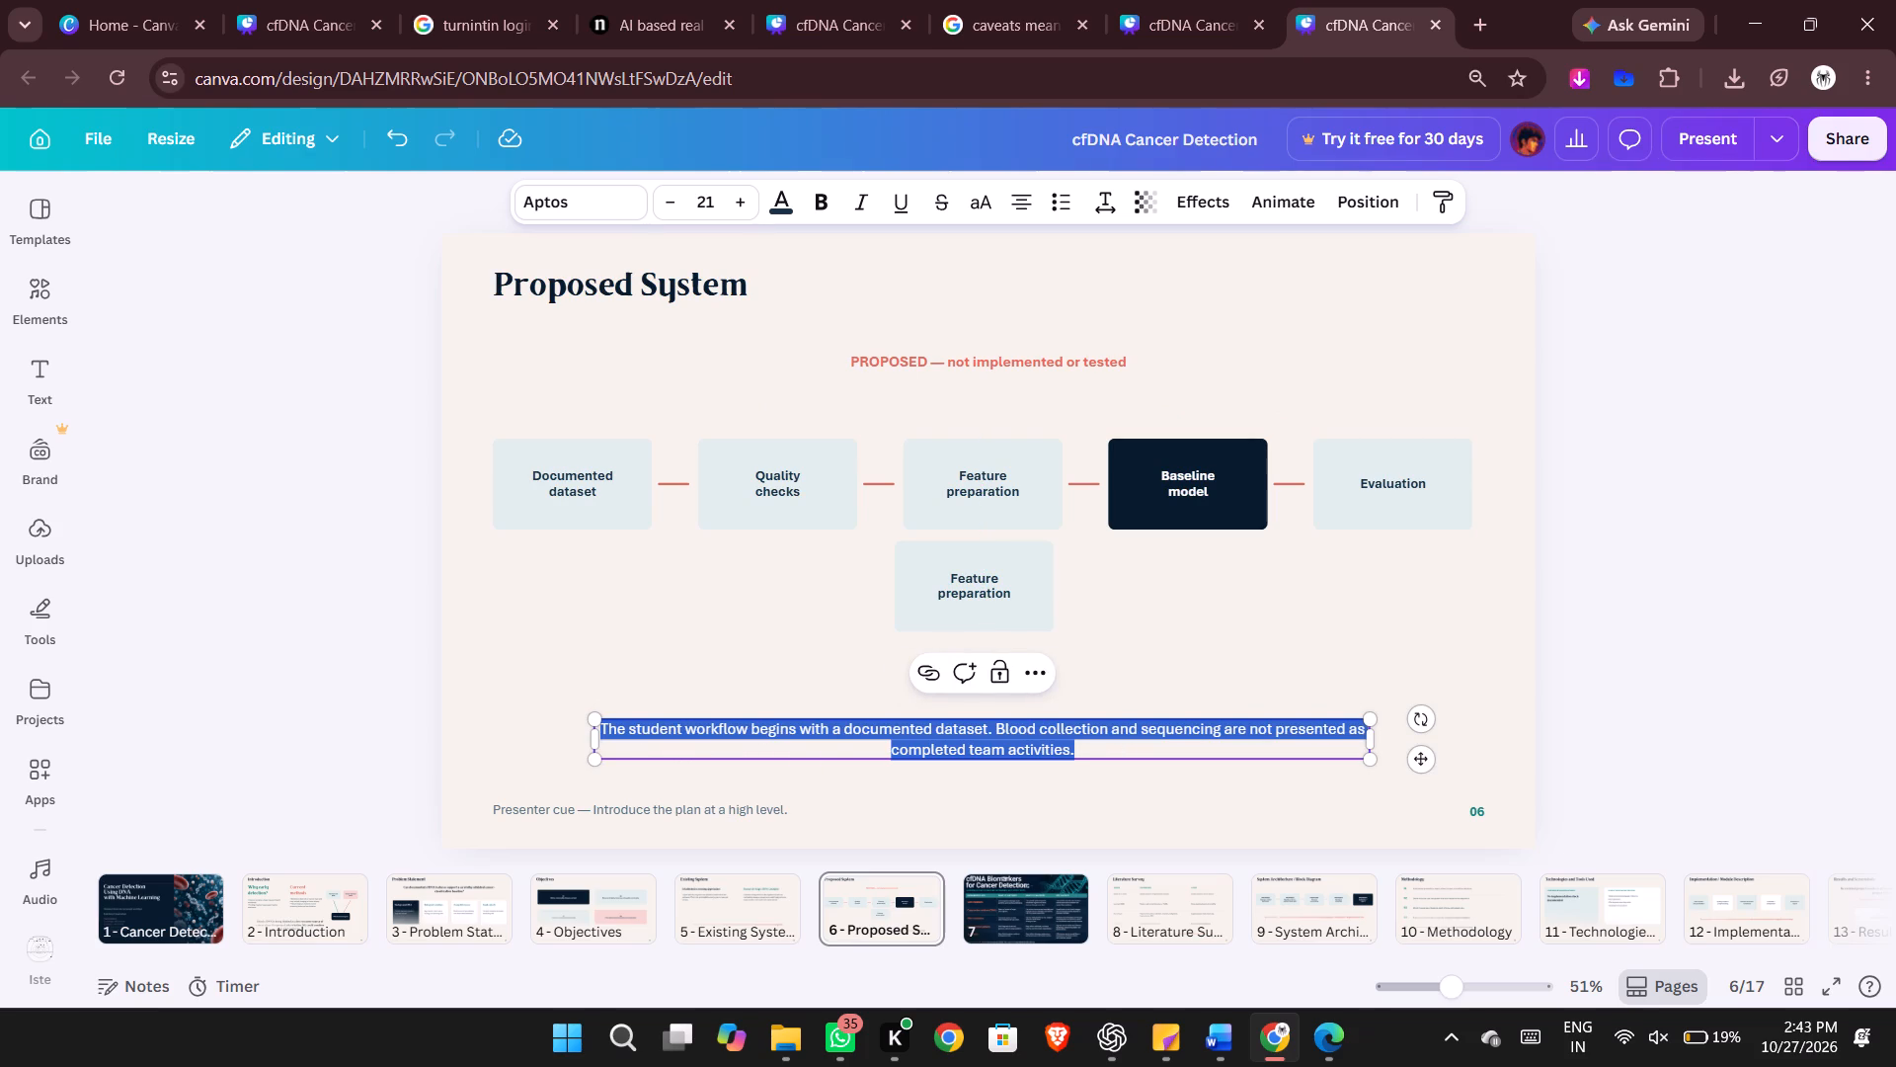
left_click(682, 732)
key("BackSpace")
key("BackSpace")
key("BackSpace")
key("BackSpace")
key("BackSpace")
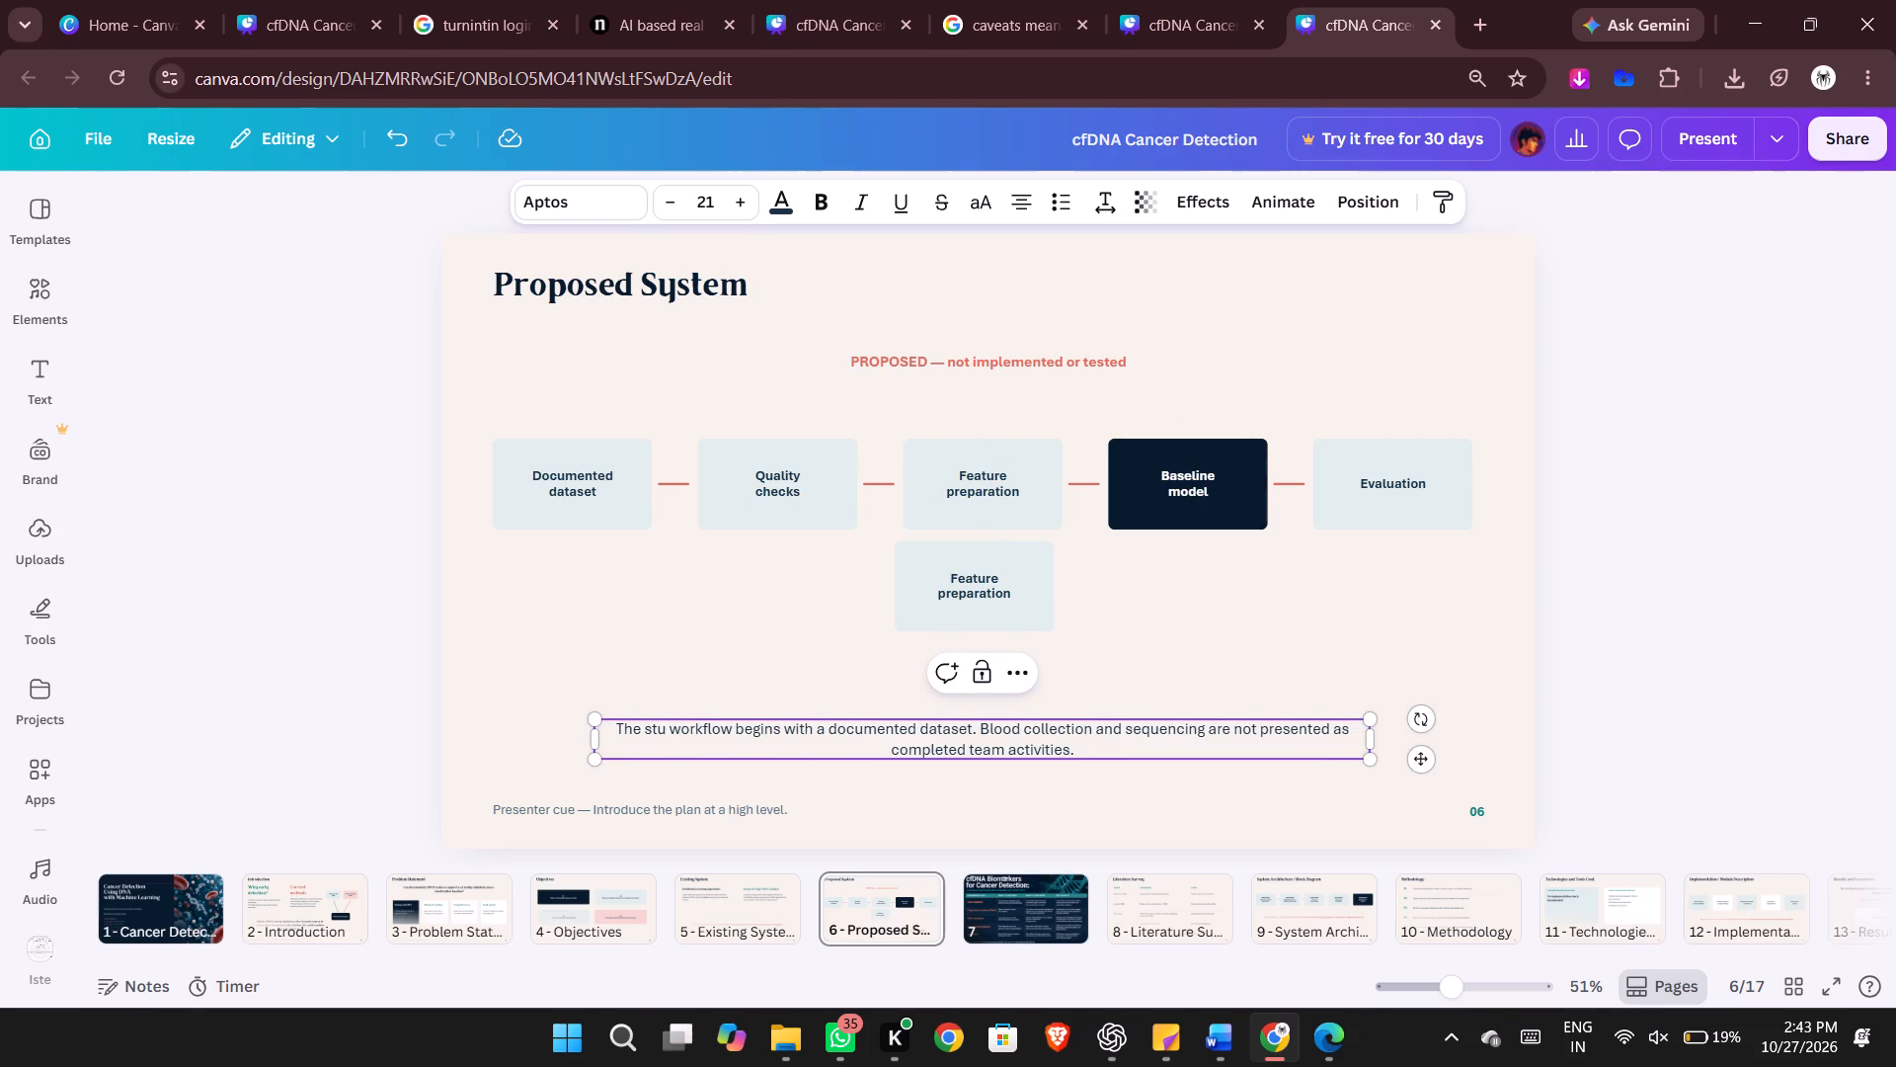
key("BackSpace")
key("BackSpace")
key("BackSpace")
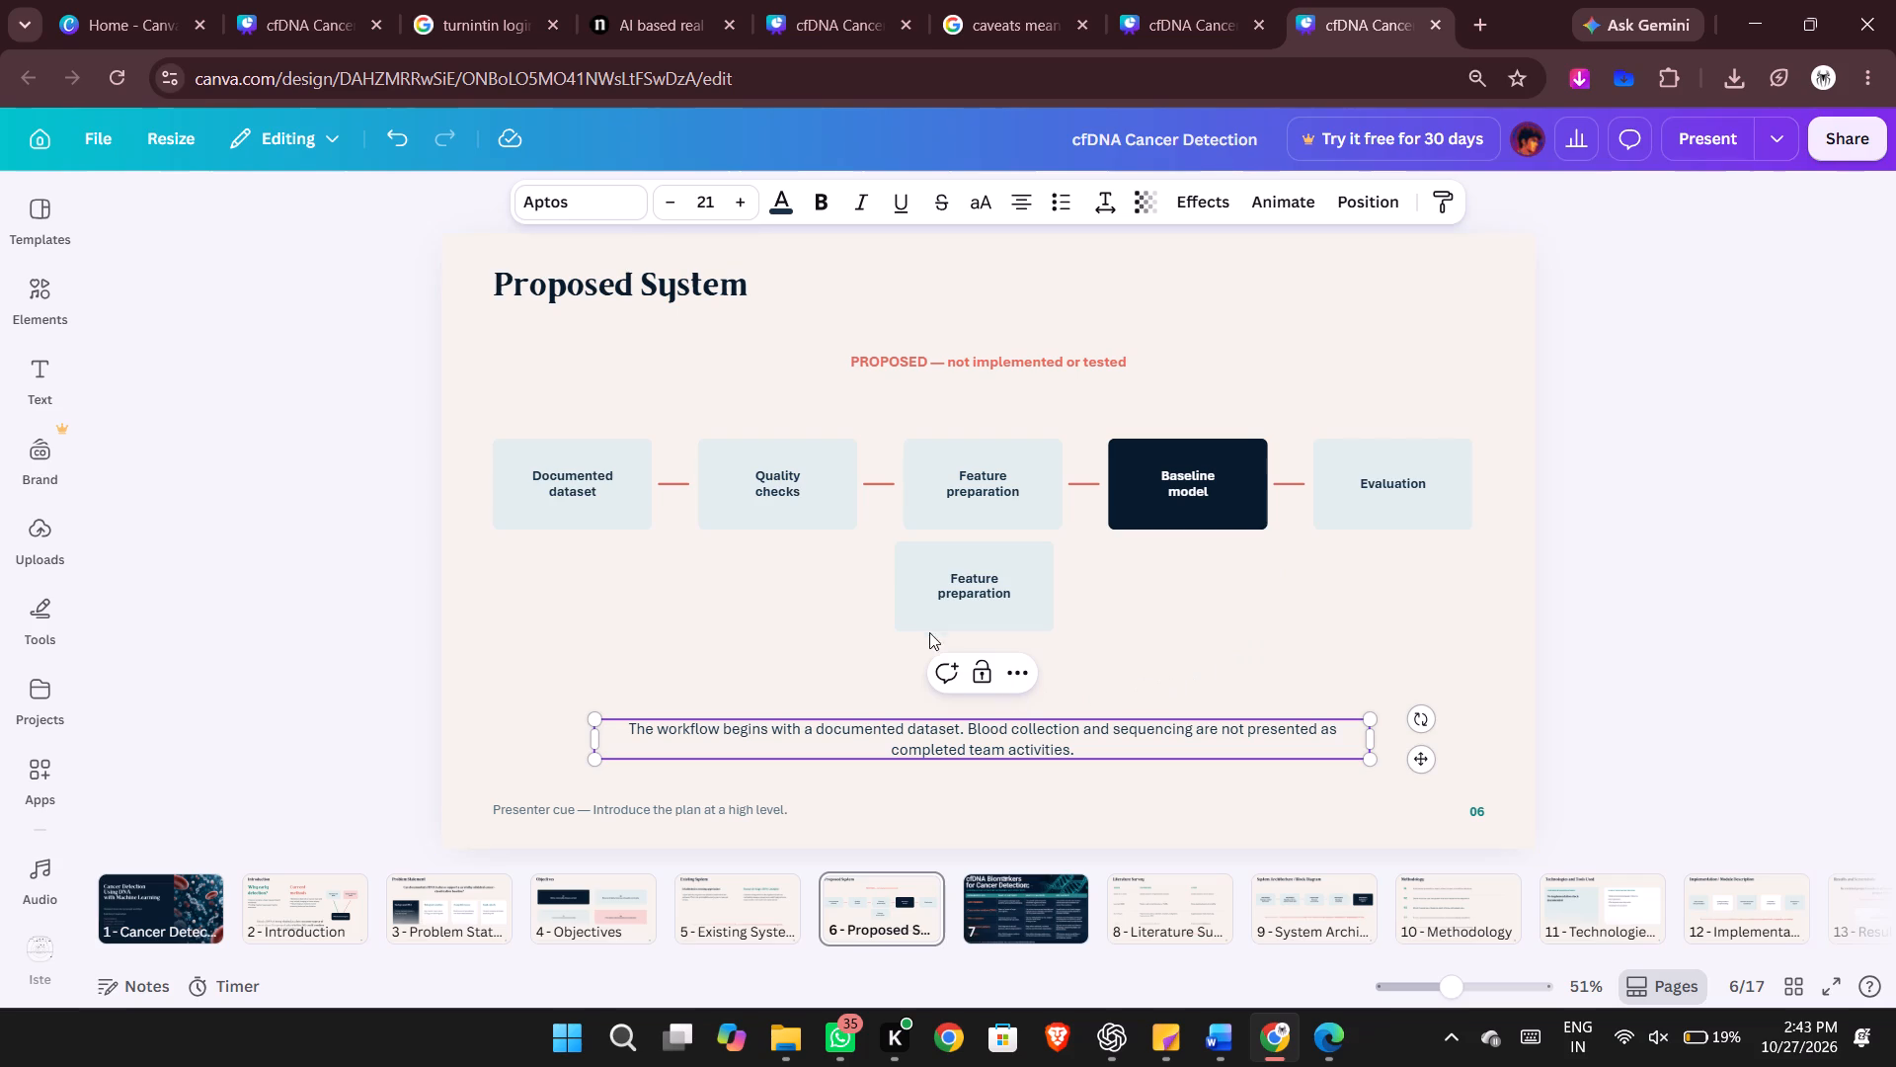
Lower the copied box slightly to leave a wider gap beneath the original Feature preparation box.
left_click(974, 610)
left_click_drag(974, 610, 977, 637)
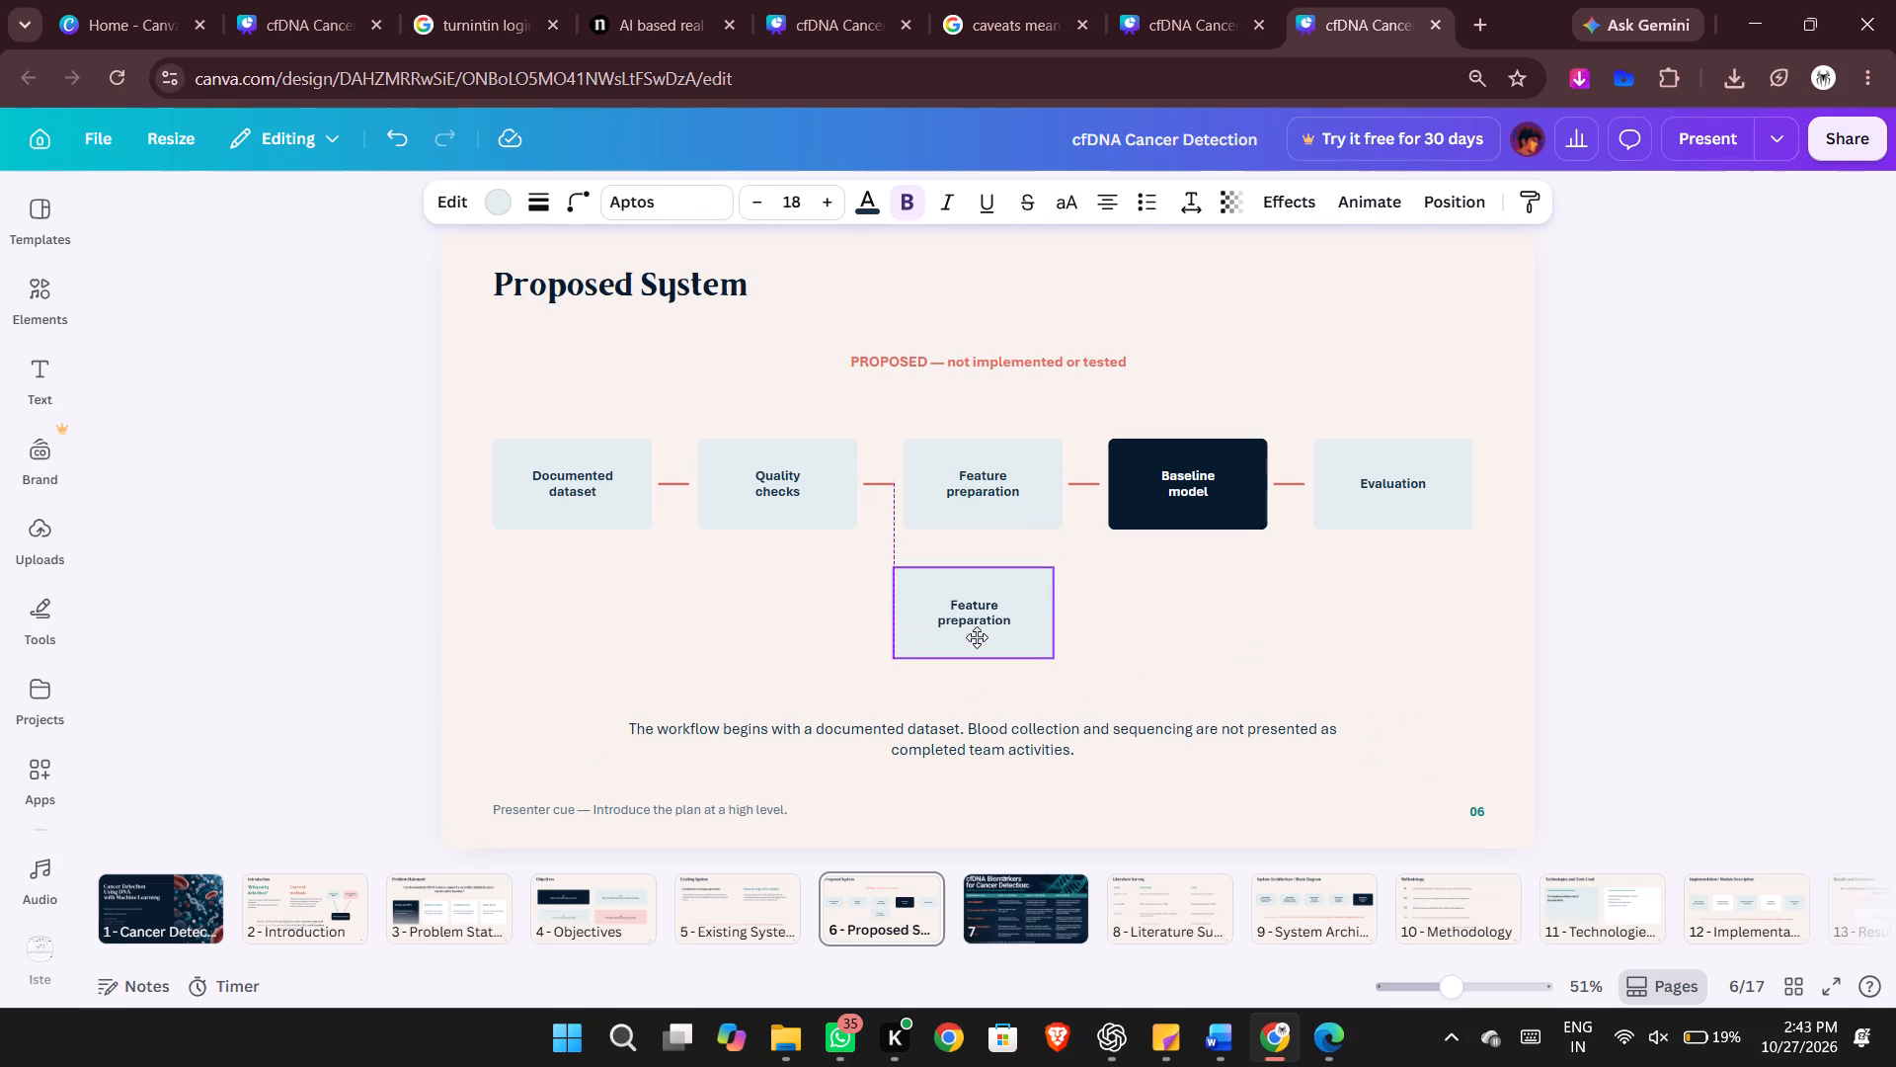
left_click_drag(977, 637, 977, 632)
Replace the text in the copied Feature preparation box with "Pancreatic Cancer" and "Ovarian Cancer" on separate lines.
triple_click(991, 605)
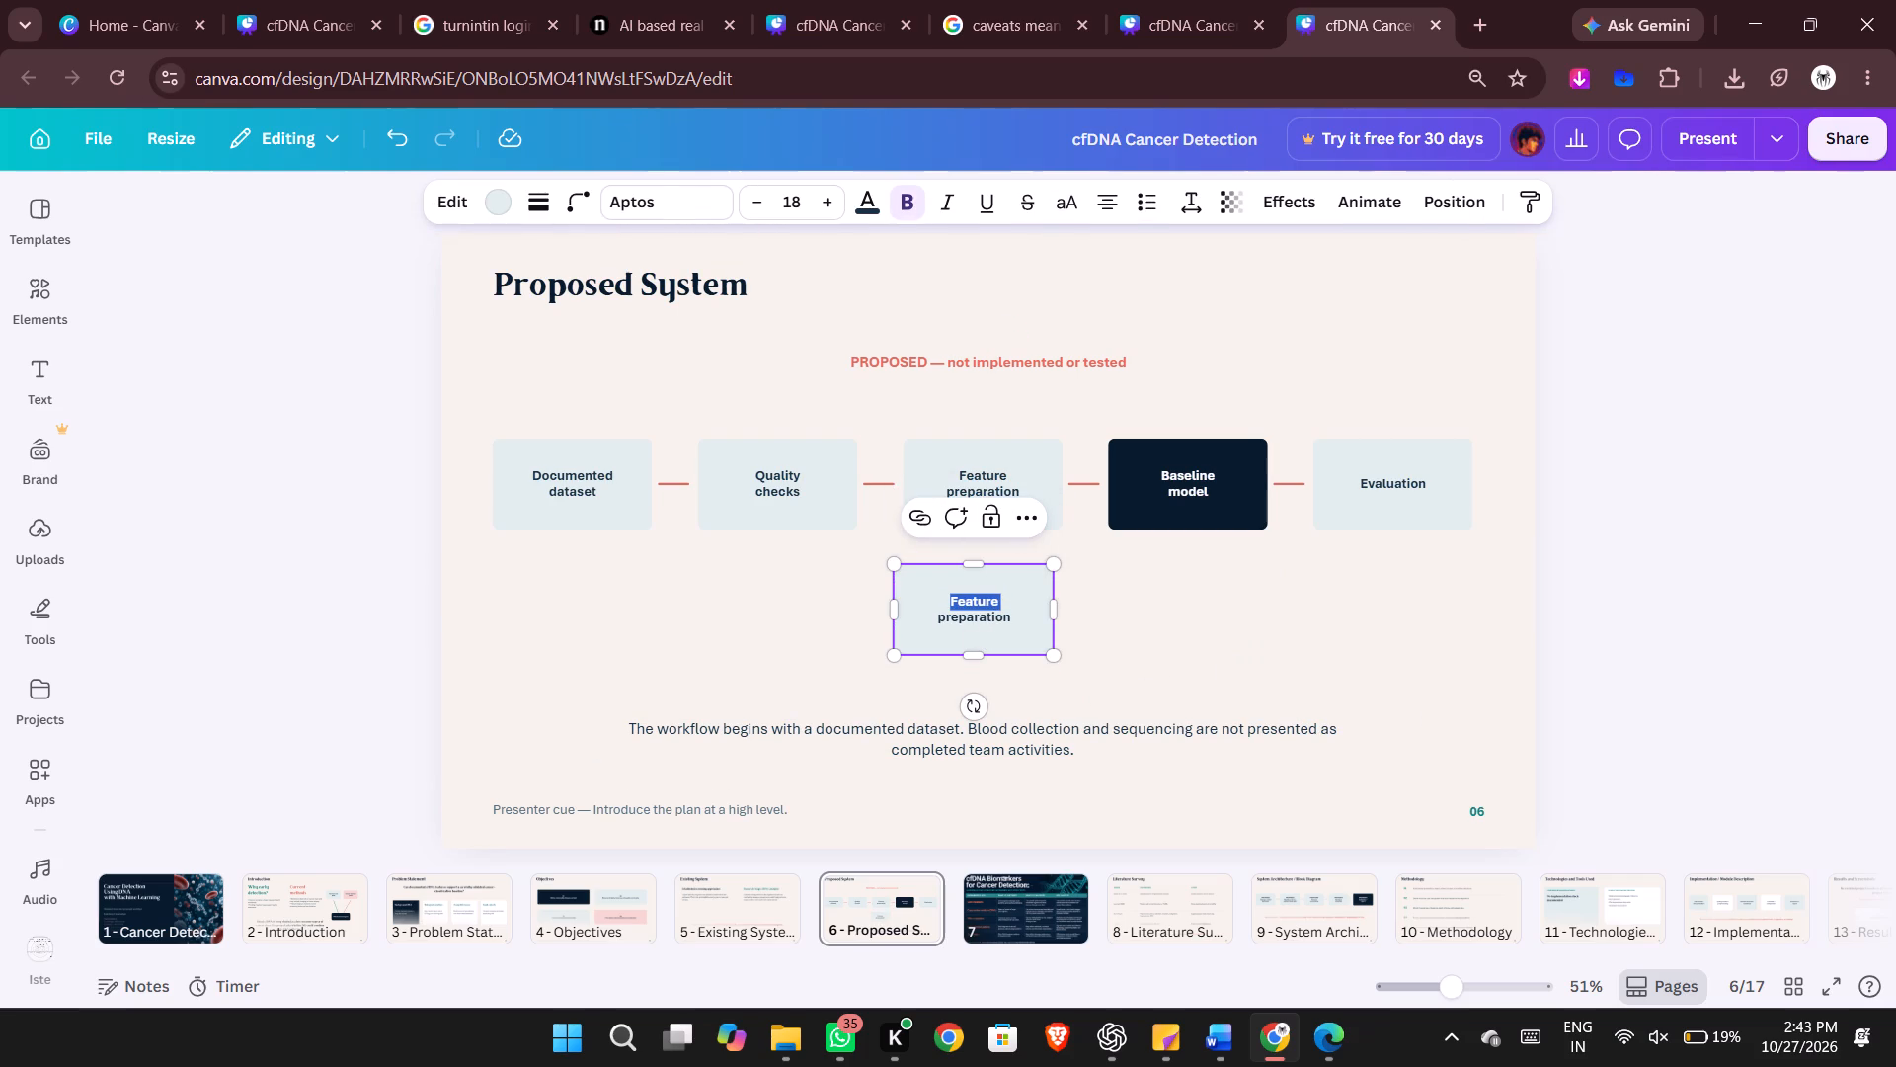
type("Panc")
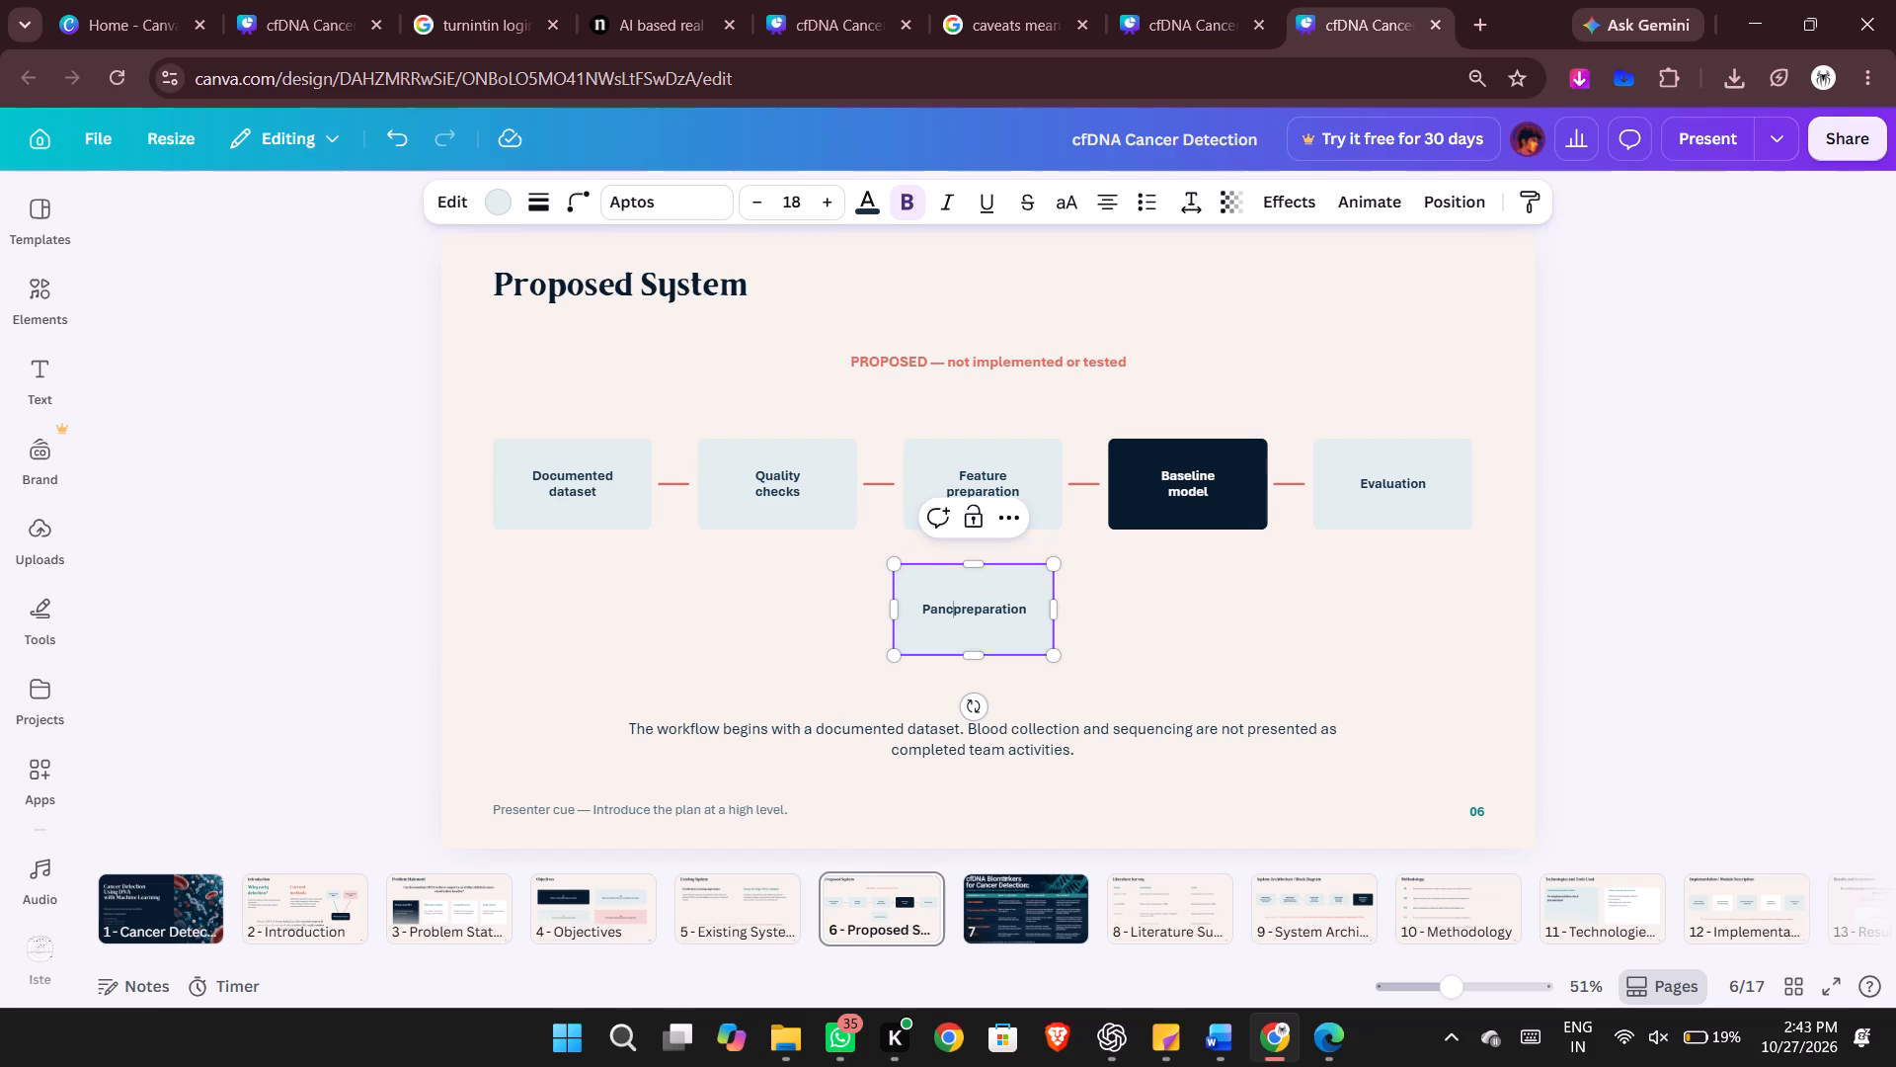
type("reatic Cancer")
key("shift+Return")
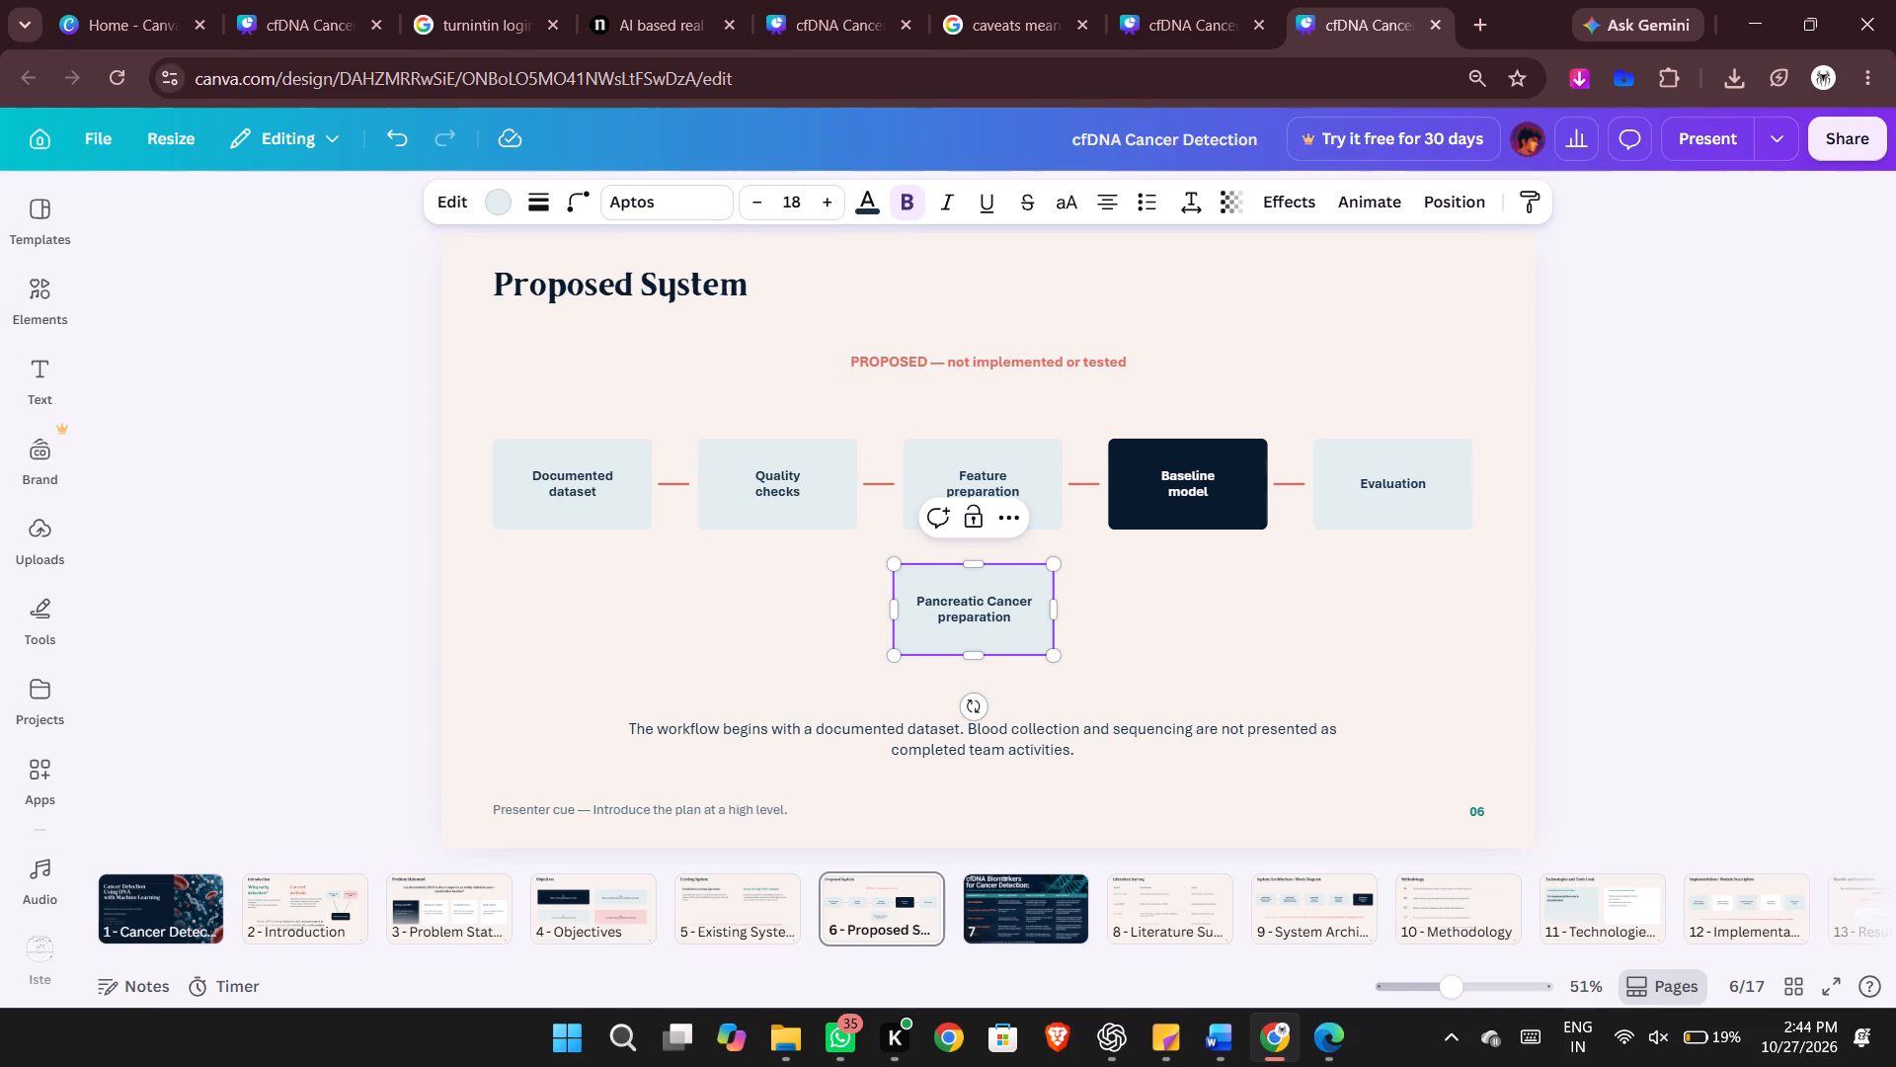
left_click(1011, 619)
left_click_drag(1011, 619, 952, 622)
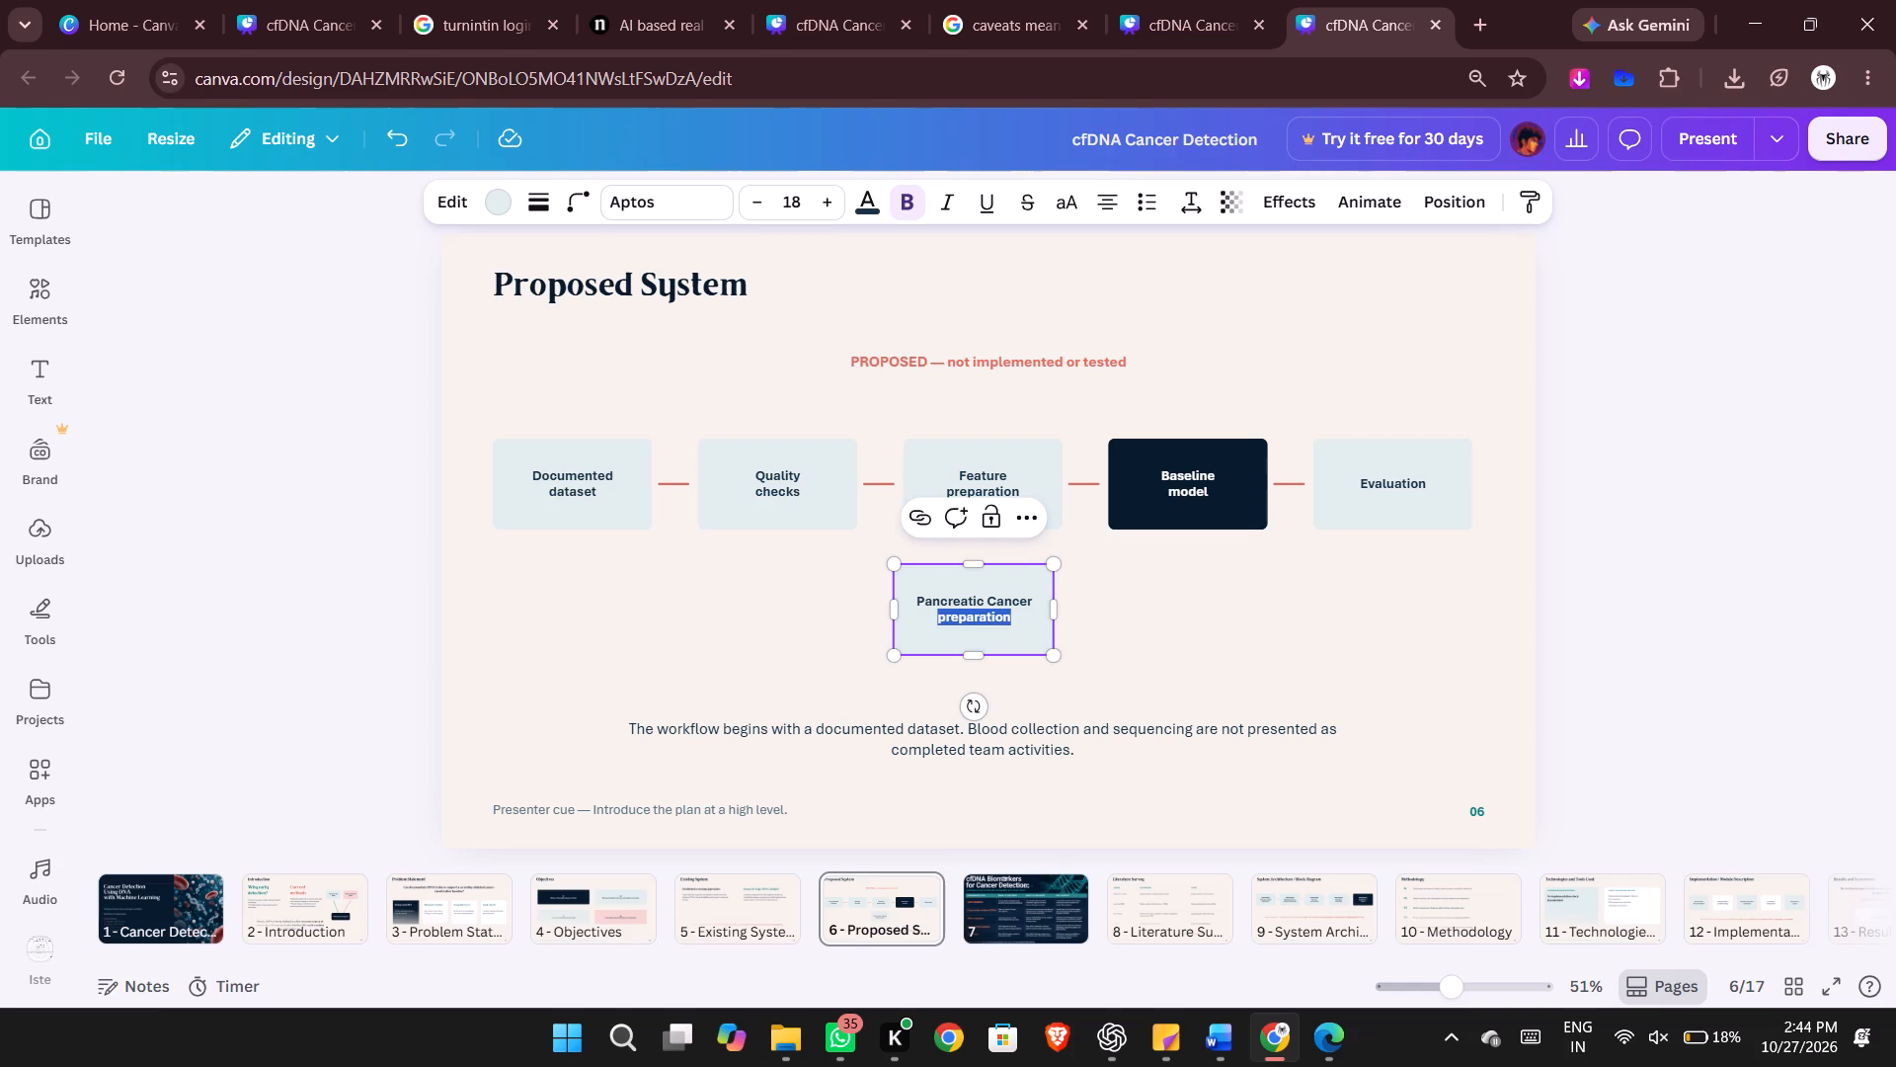
type("Ov")
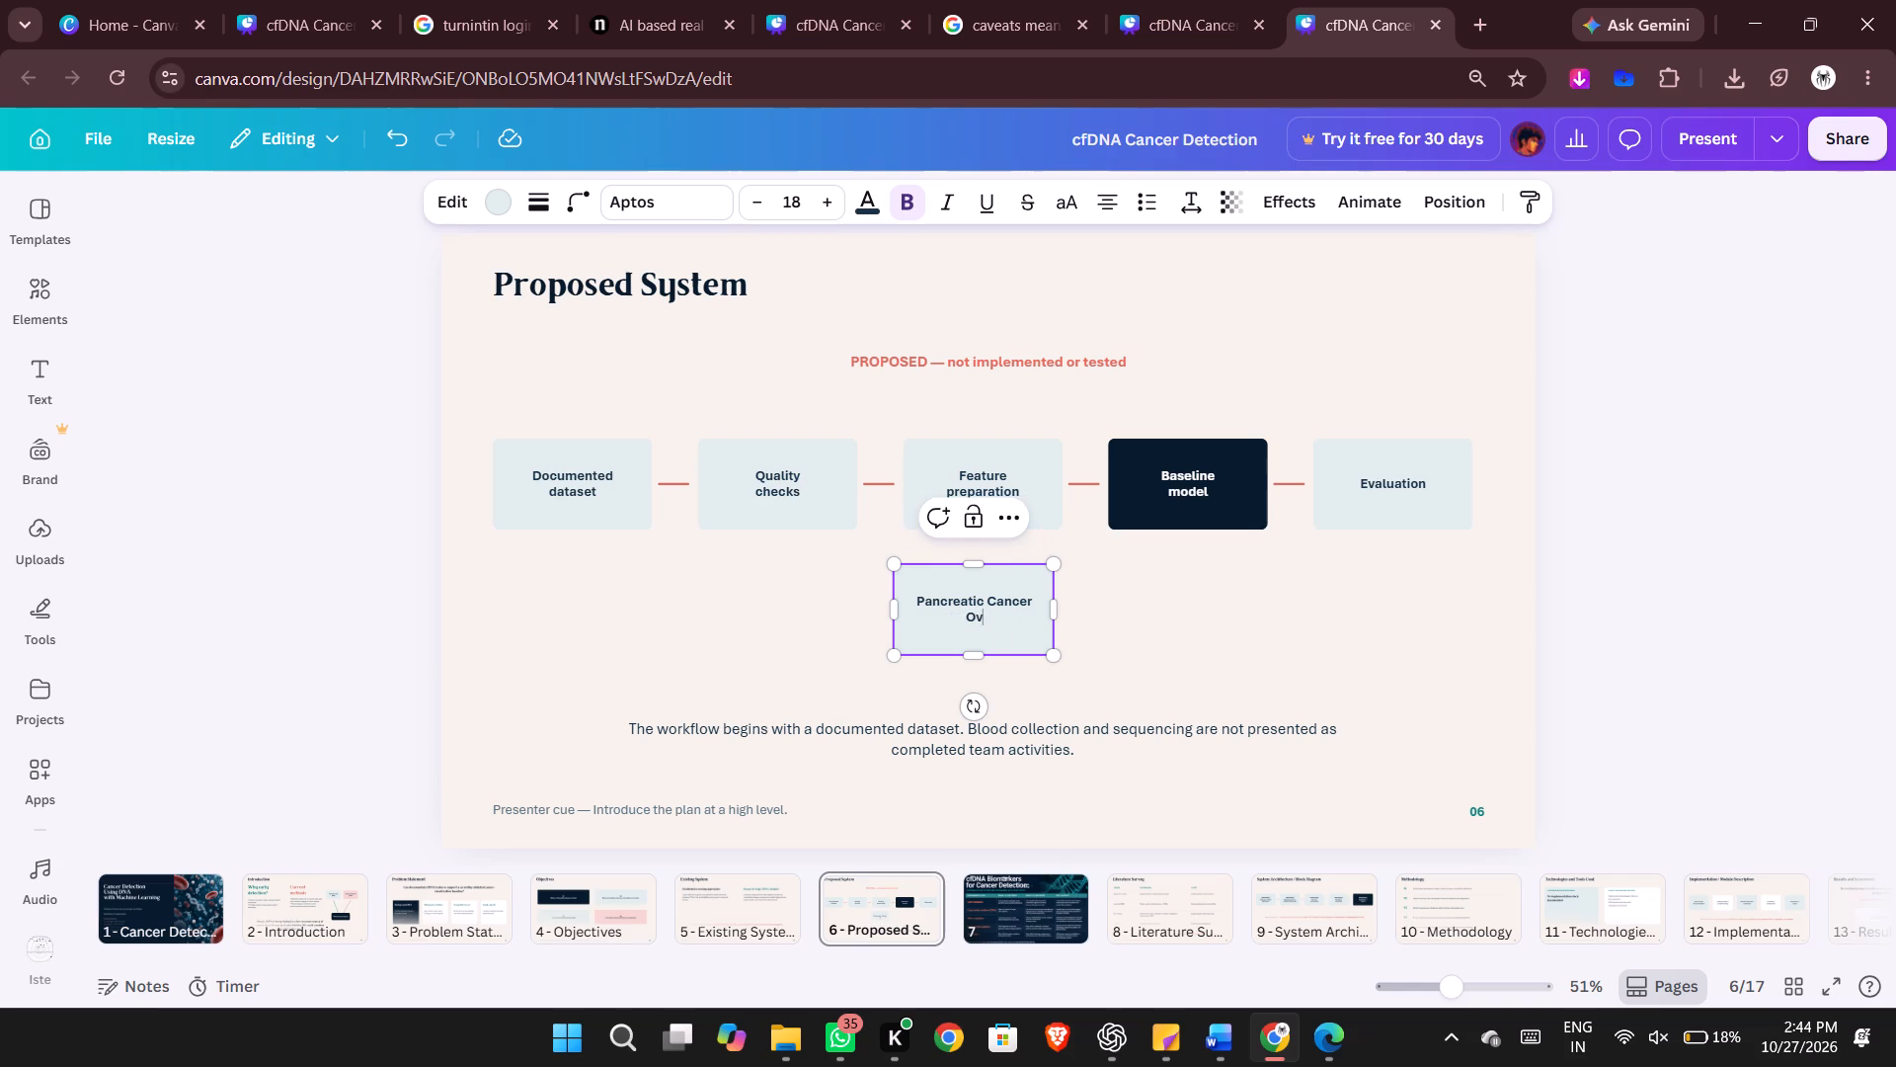
type("arian Cancer")
key("shift+Return")
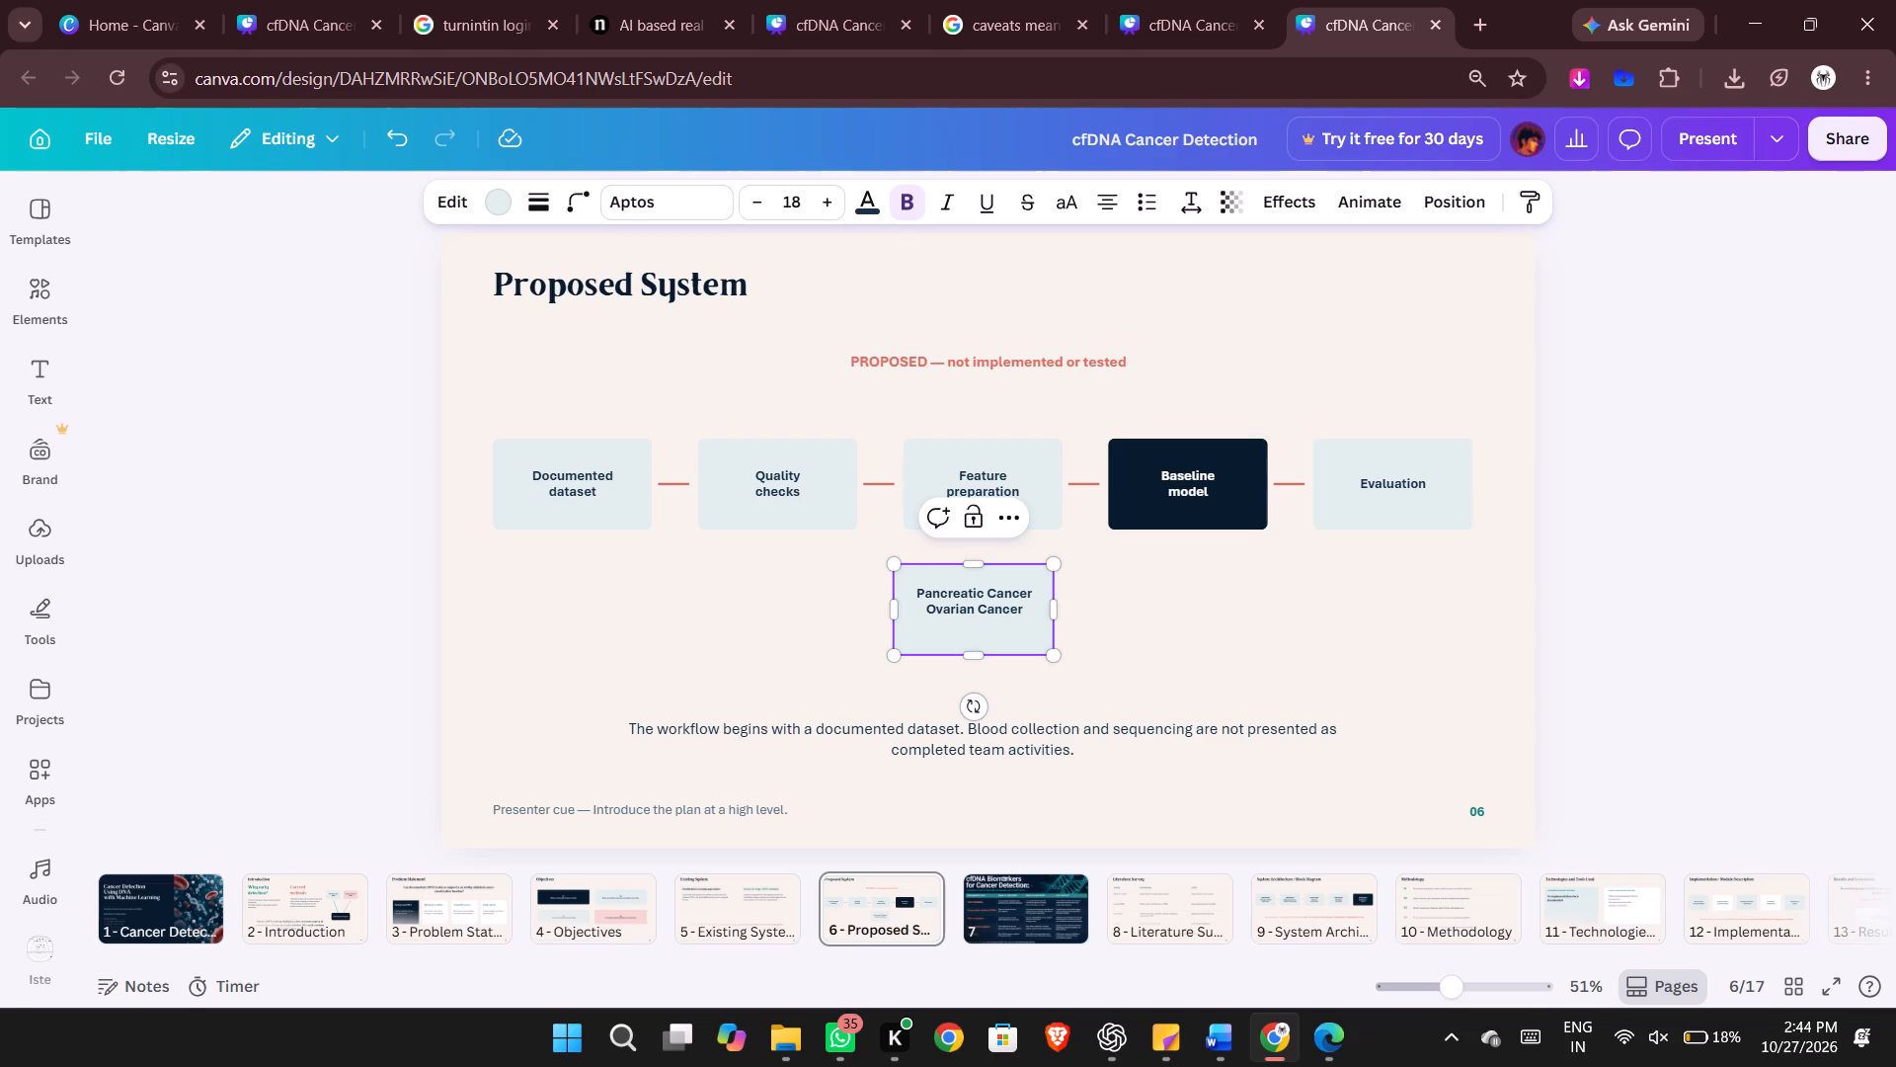
Add "Lung Cancer", "Liver Cancer" and "Kidney Cancer" as three further lines in the cancer-types box.
type("Lung CAncer")
key("shift+Return")
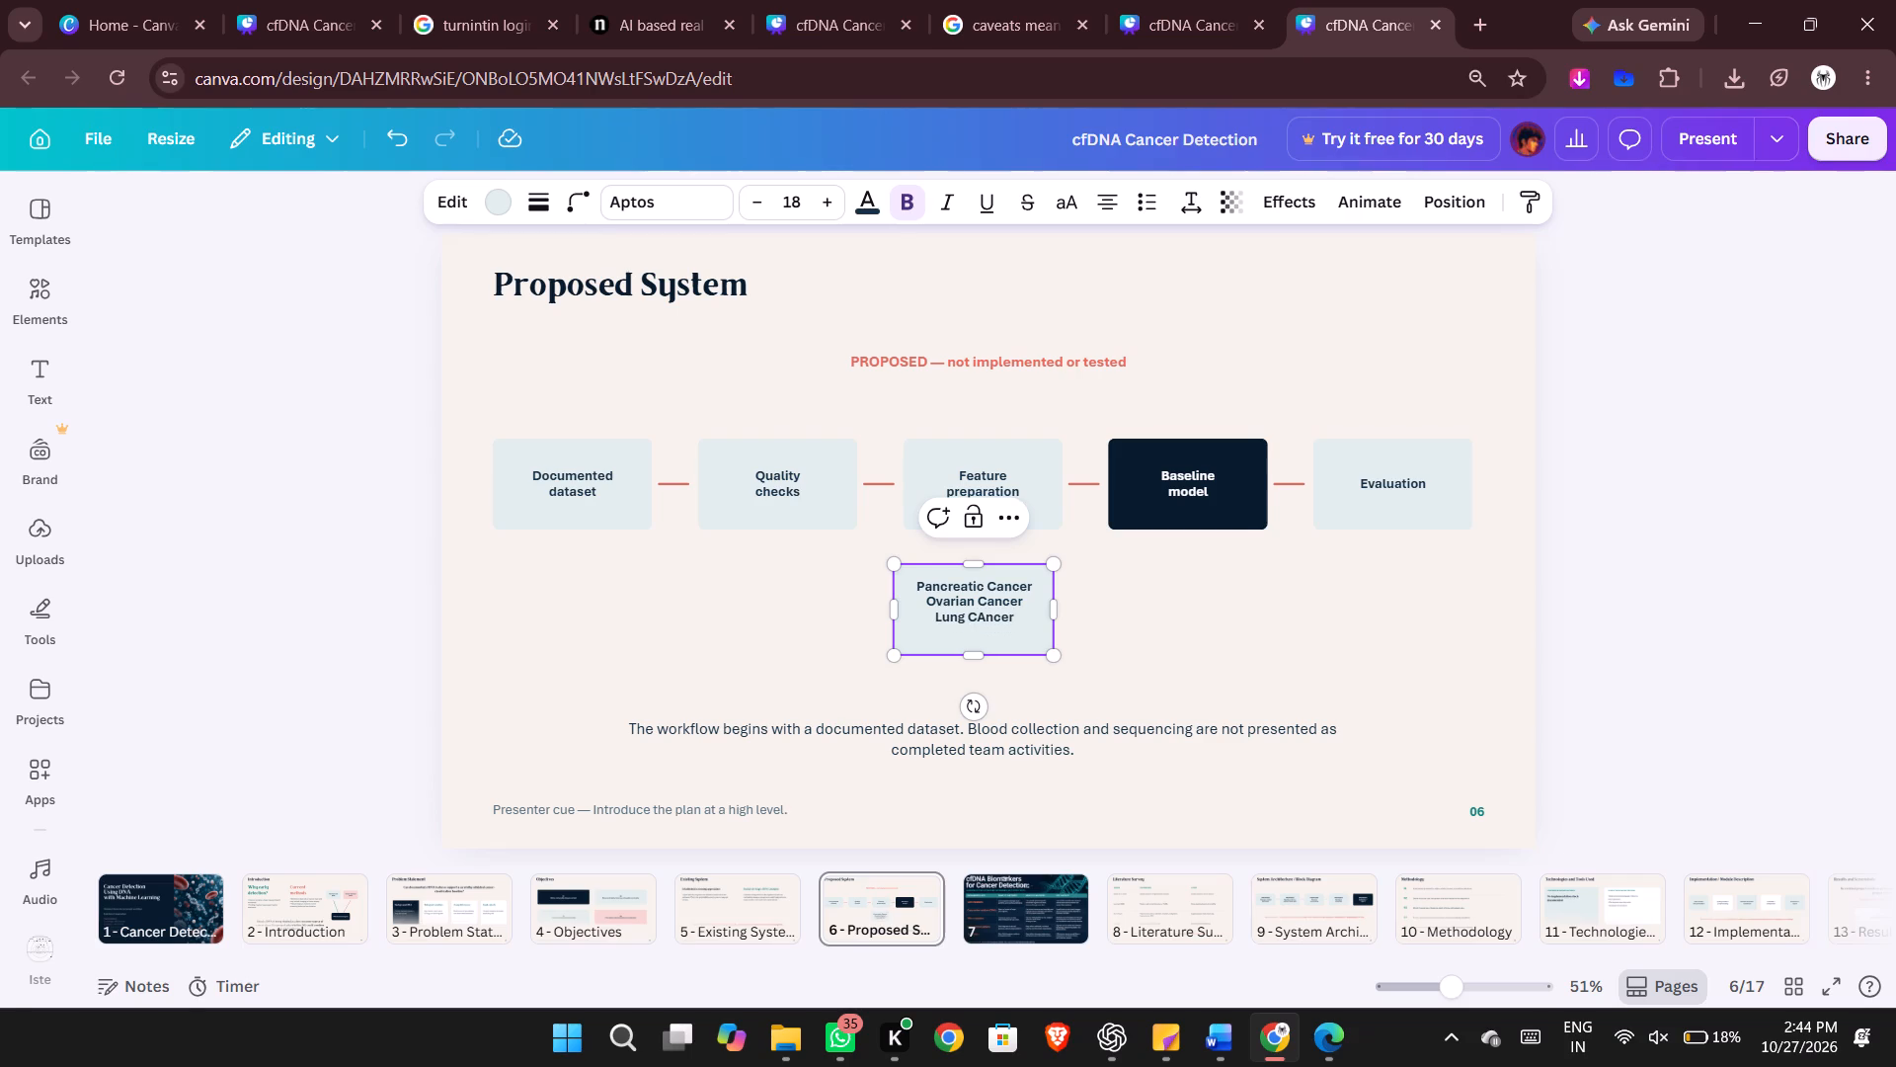
key("Up")
key("Right")
key("BackSpace")
key("a")
key("Down")
type("Livr")
key("space")
key("BackSpace")
key("BackSpace")
type("er Cancer")
key("shift+Return")
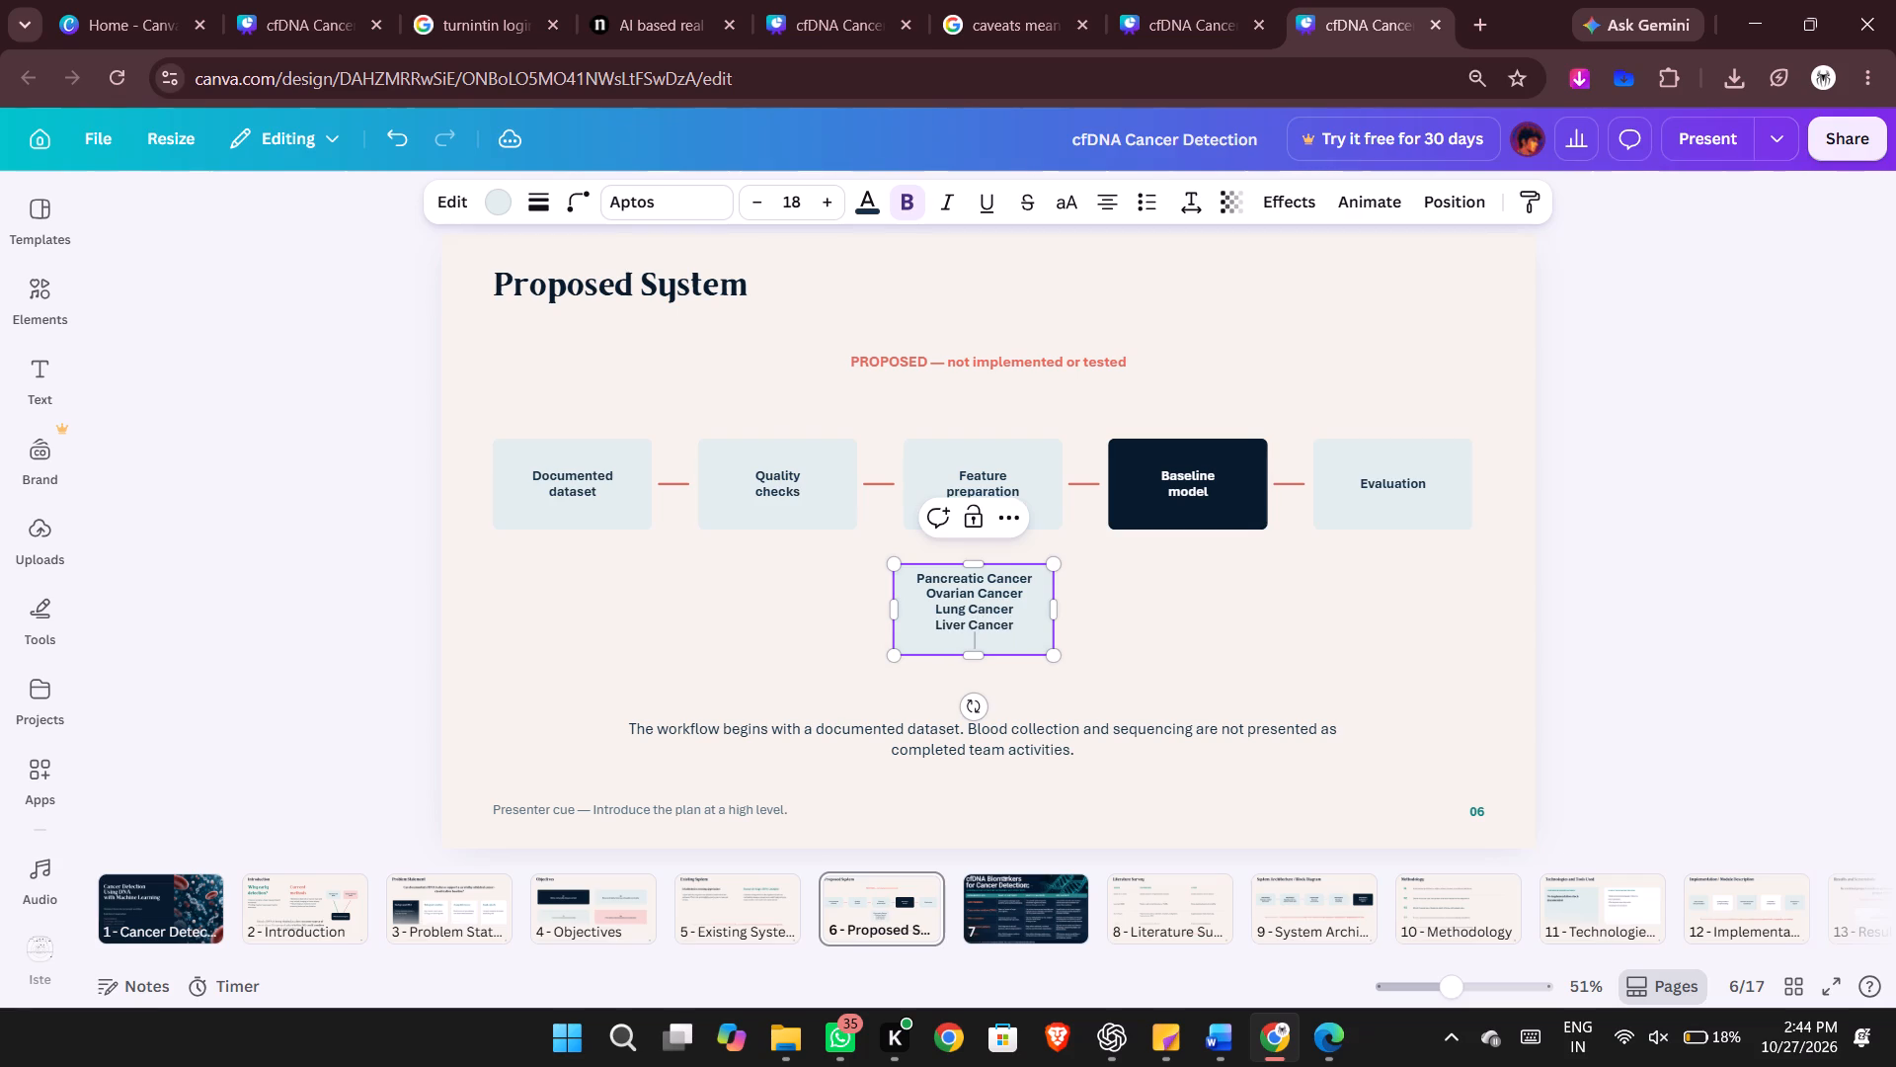
type("Kidney Cancer")
left_click(1717, 567)
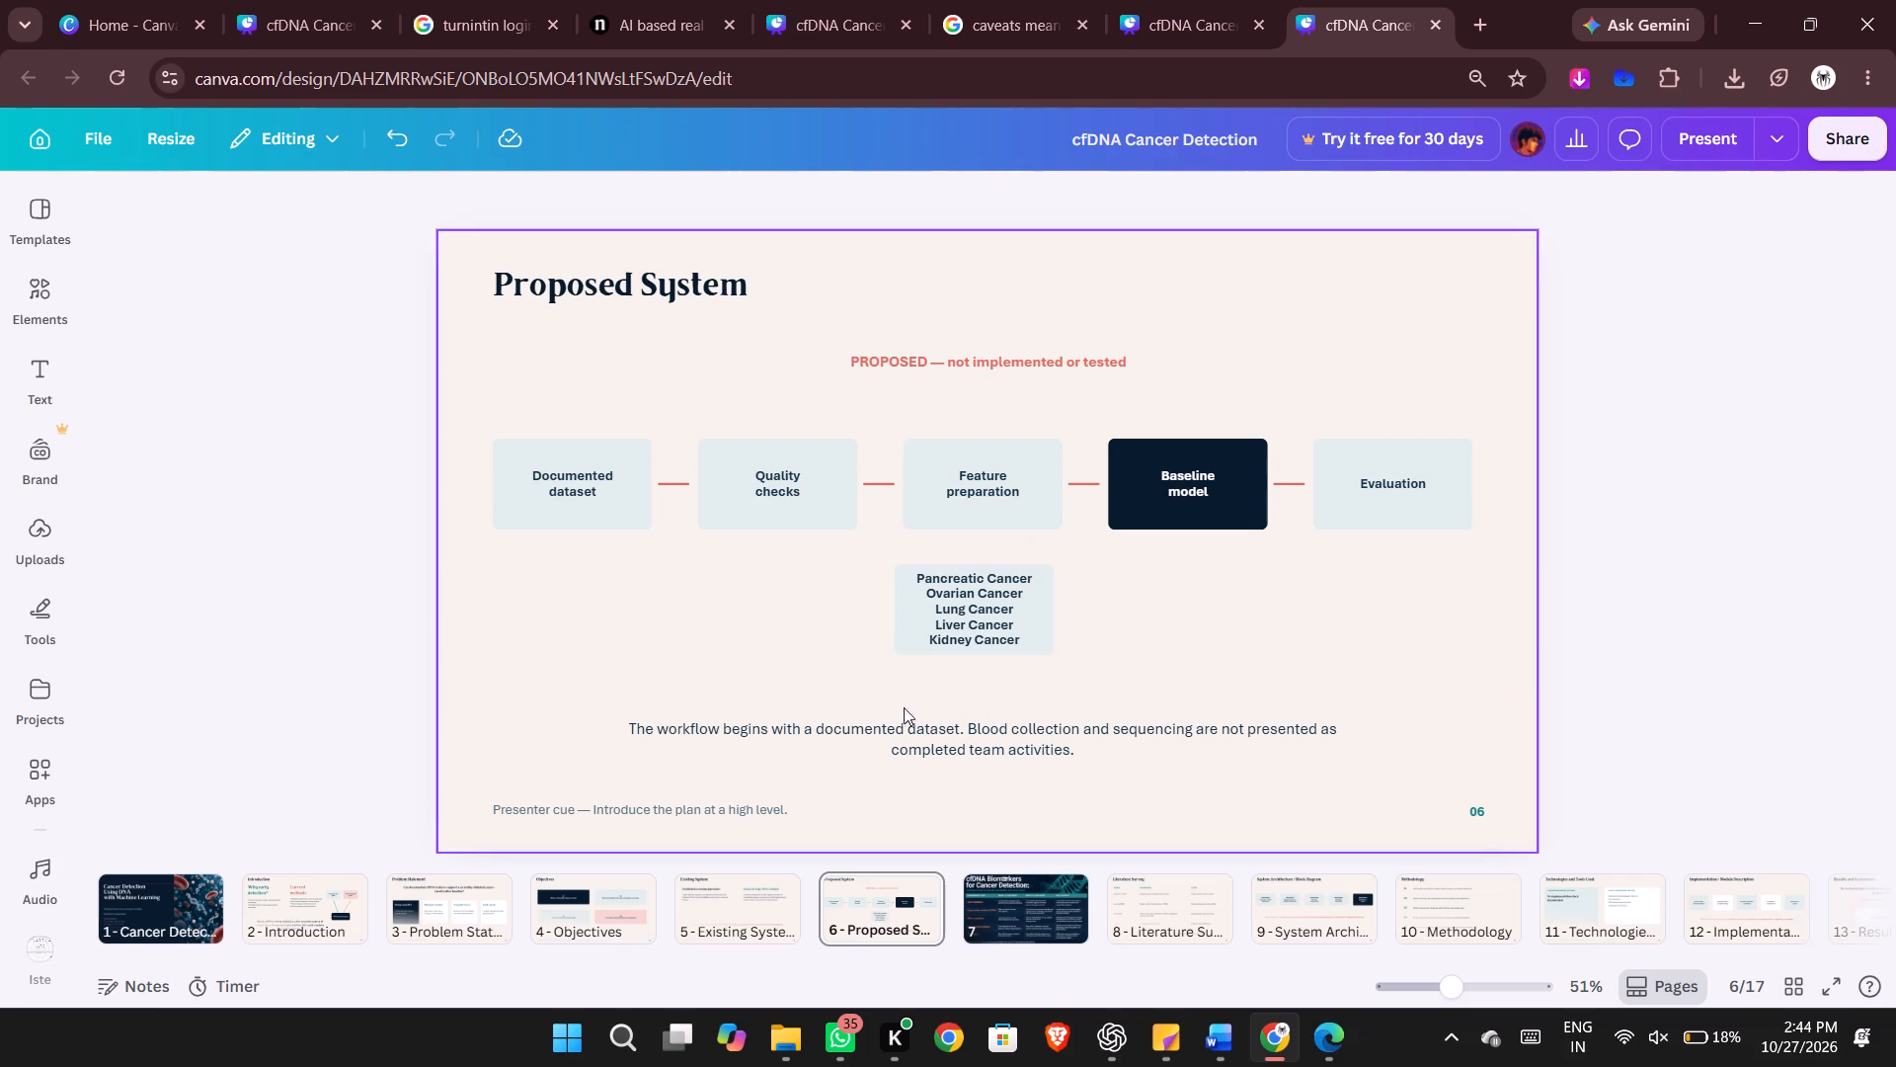
Shift the cancer-types box slightly to the right beneath the Feature preparation box.
left_click_drag(969, 618, 984, 621)
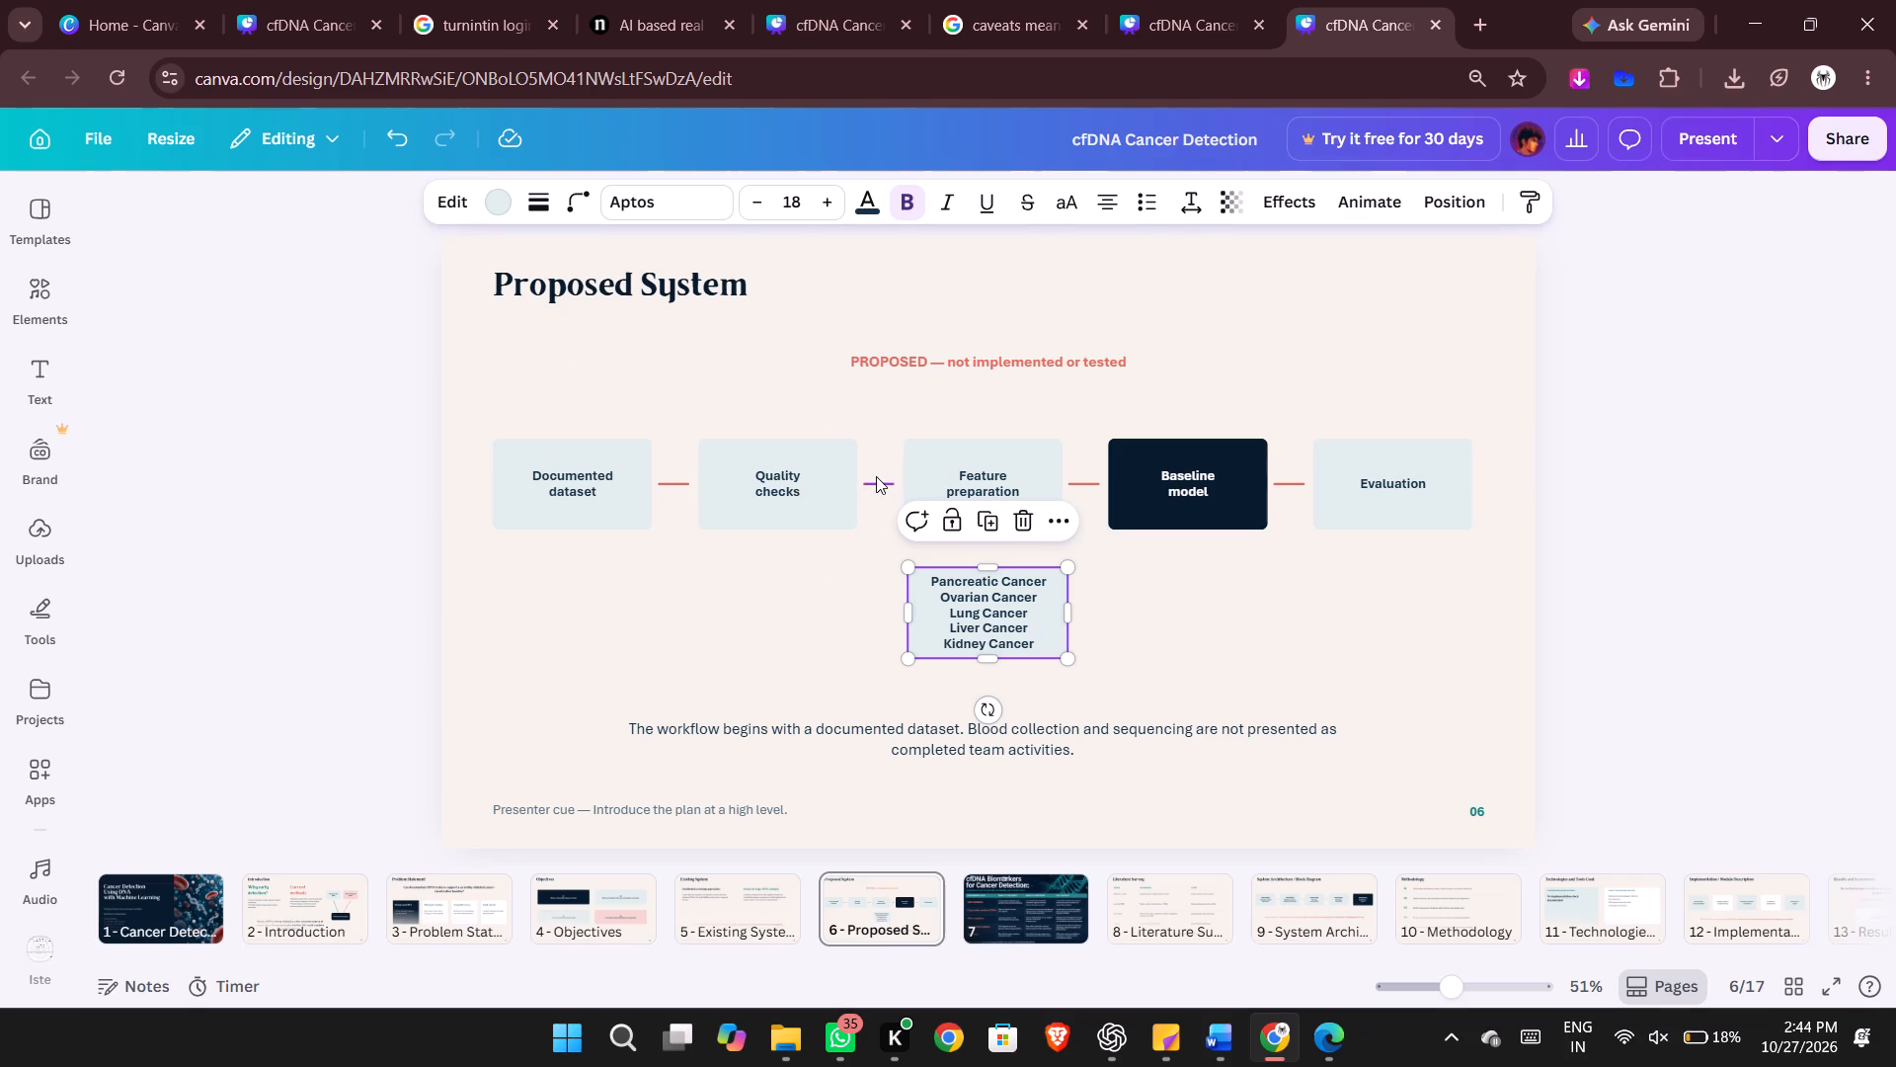
Duplicate the connector line between Quality checks and Feature preparation and place the copy in the gap above the cancer-types box.
left_click(876, 476)
key("ctrl+c")
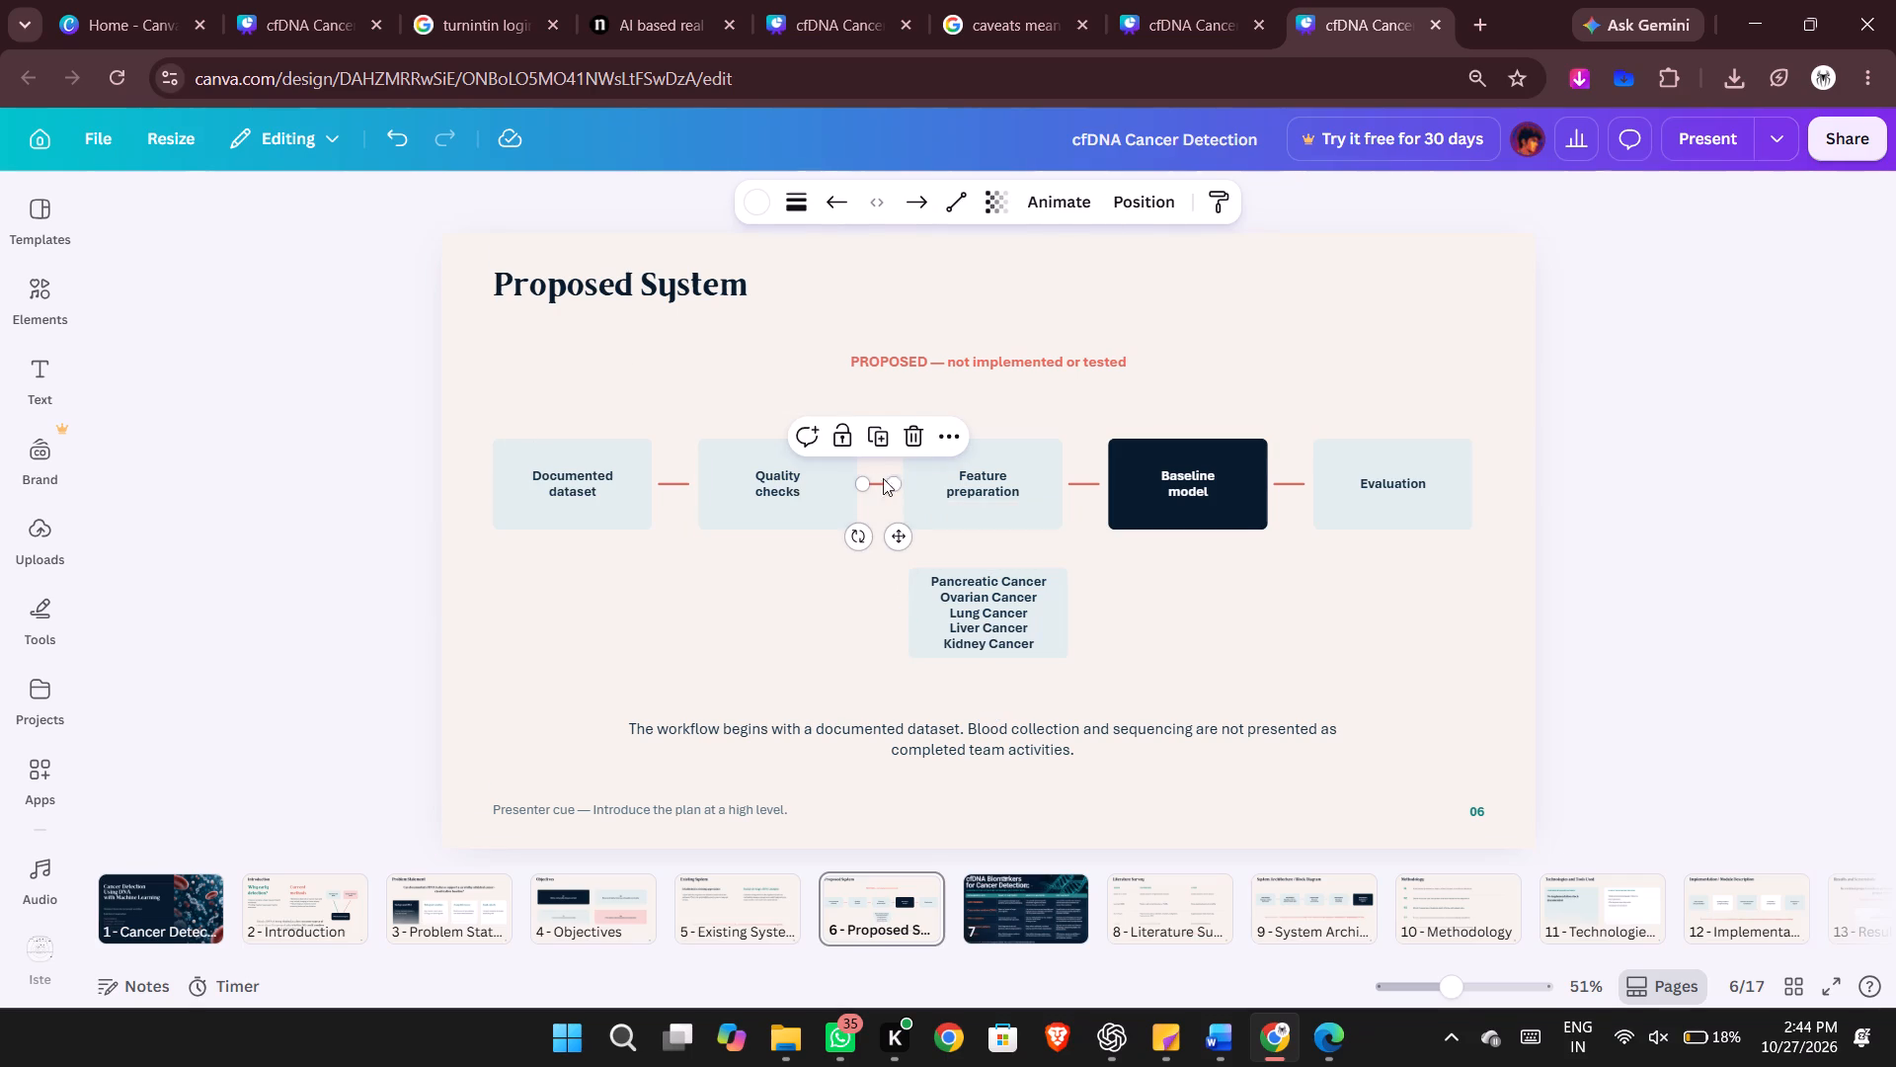
key("ctrl+v")
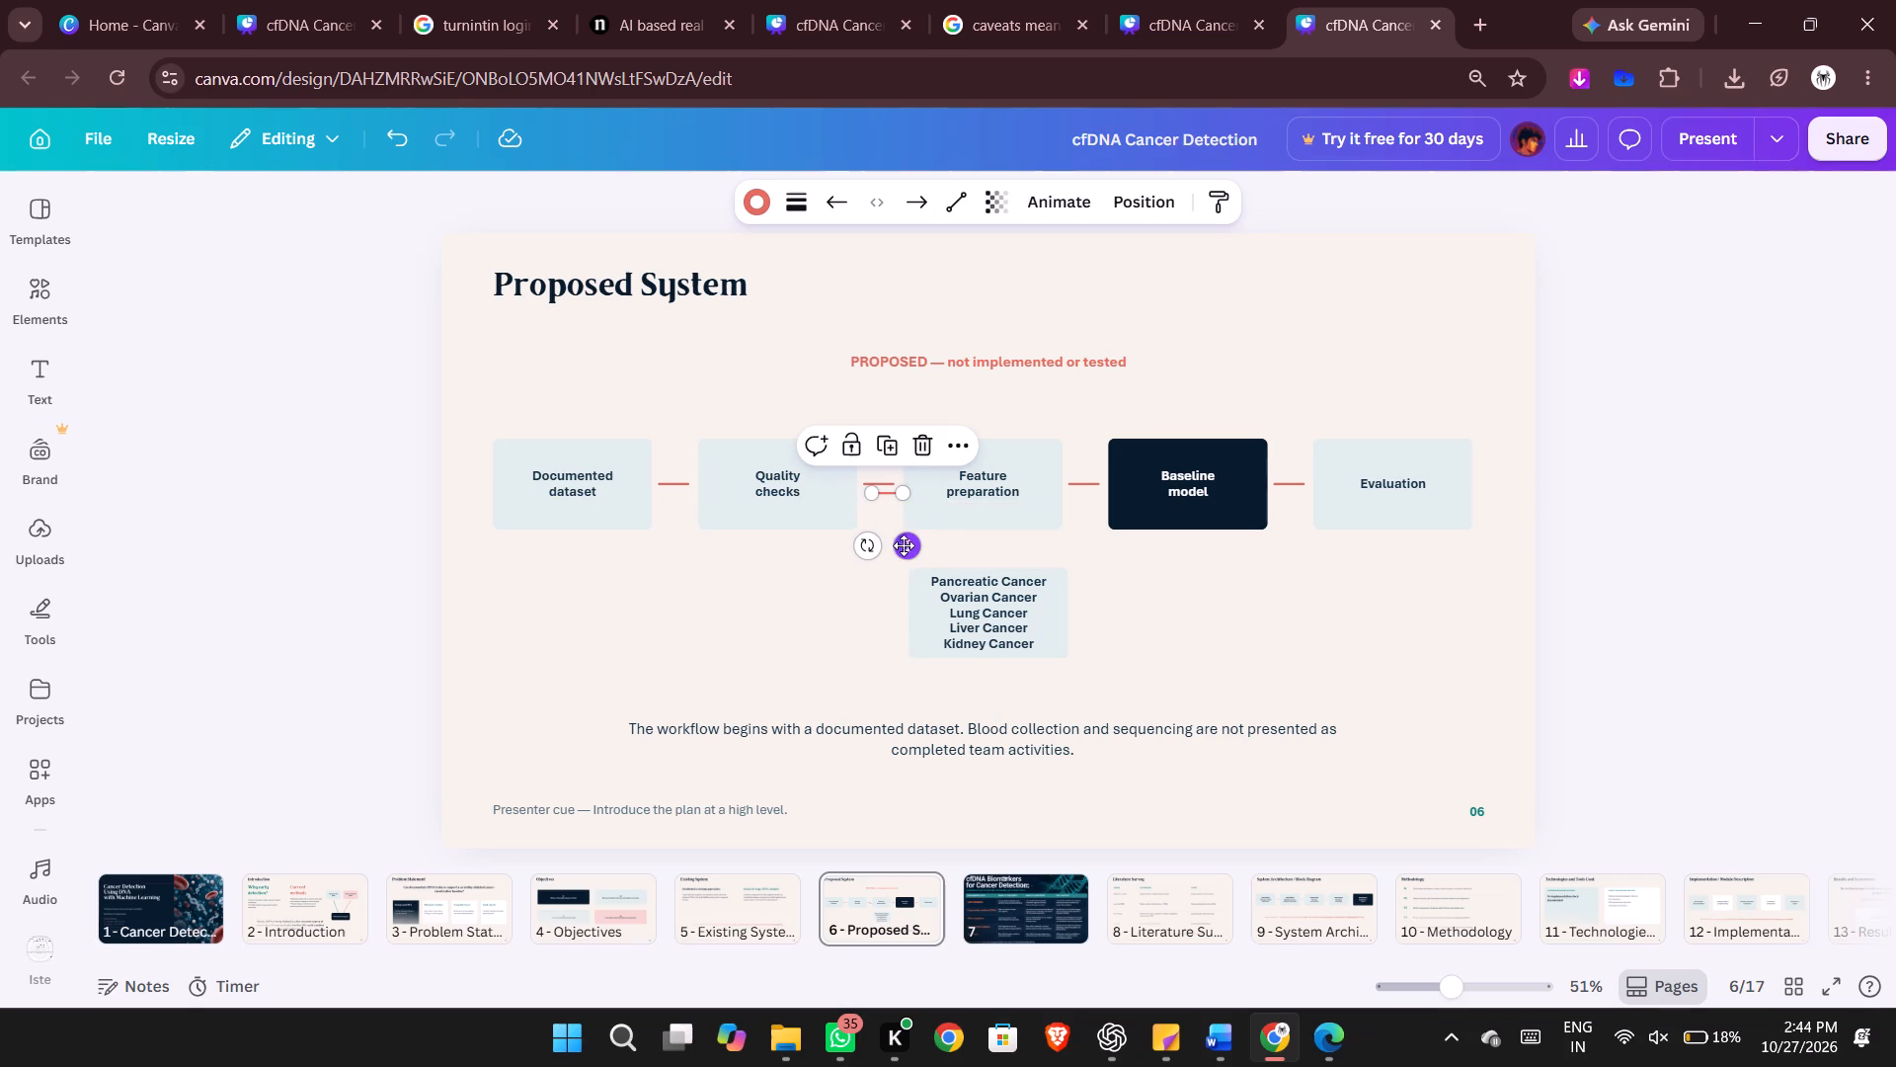
left_click_drag(907, 551, 1002, 607)
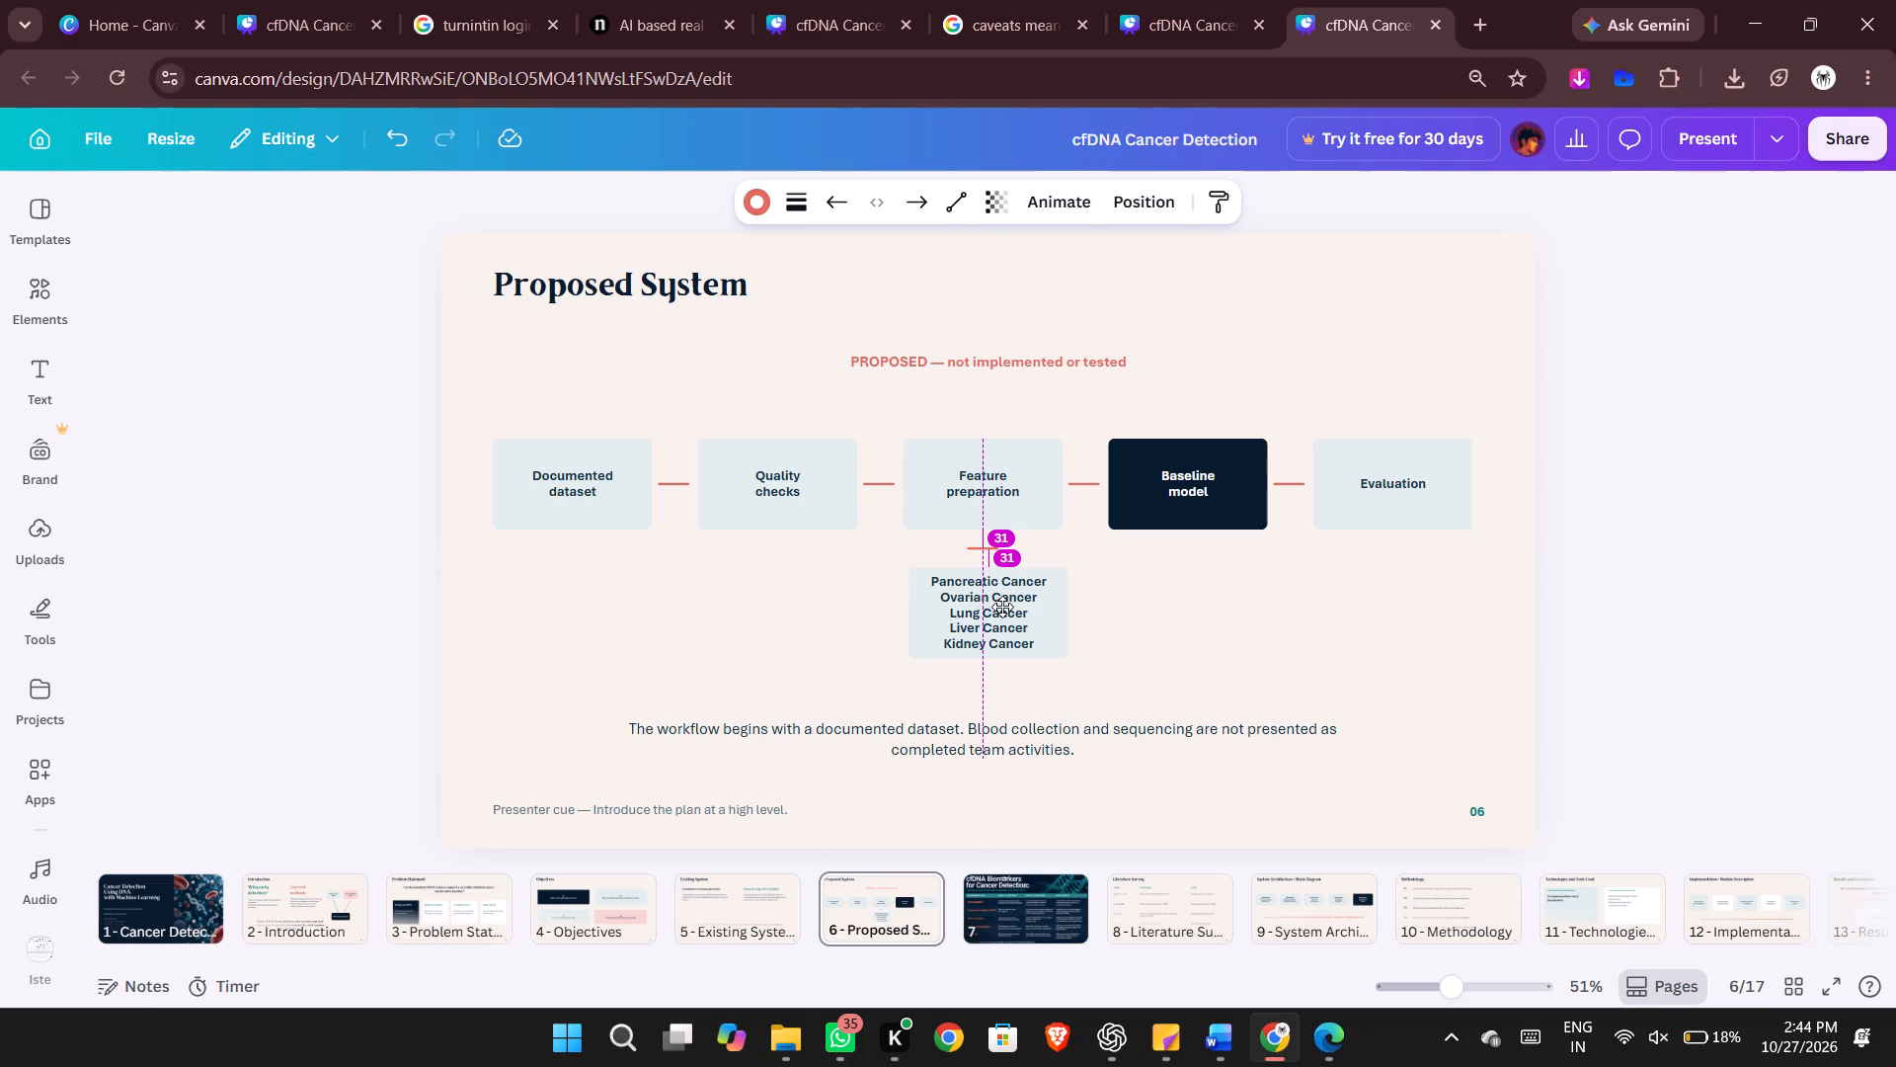
left_click_drag(1002, 607, 1006, 606)
Rotate the copied connector to vertical and centre it beneath Feature preparation so it links down to the cancer-types box.
left_click_drag(966, 602, 963, 554)
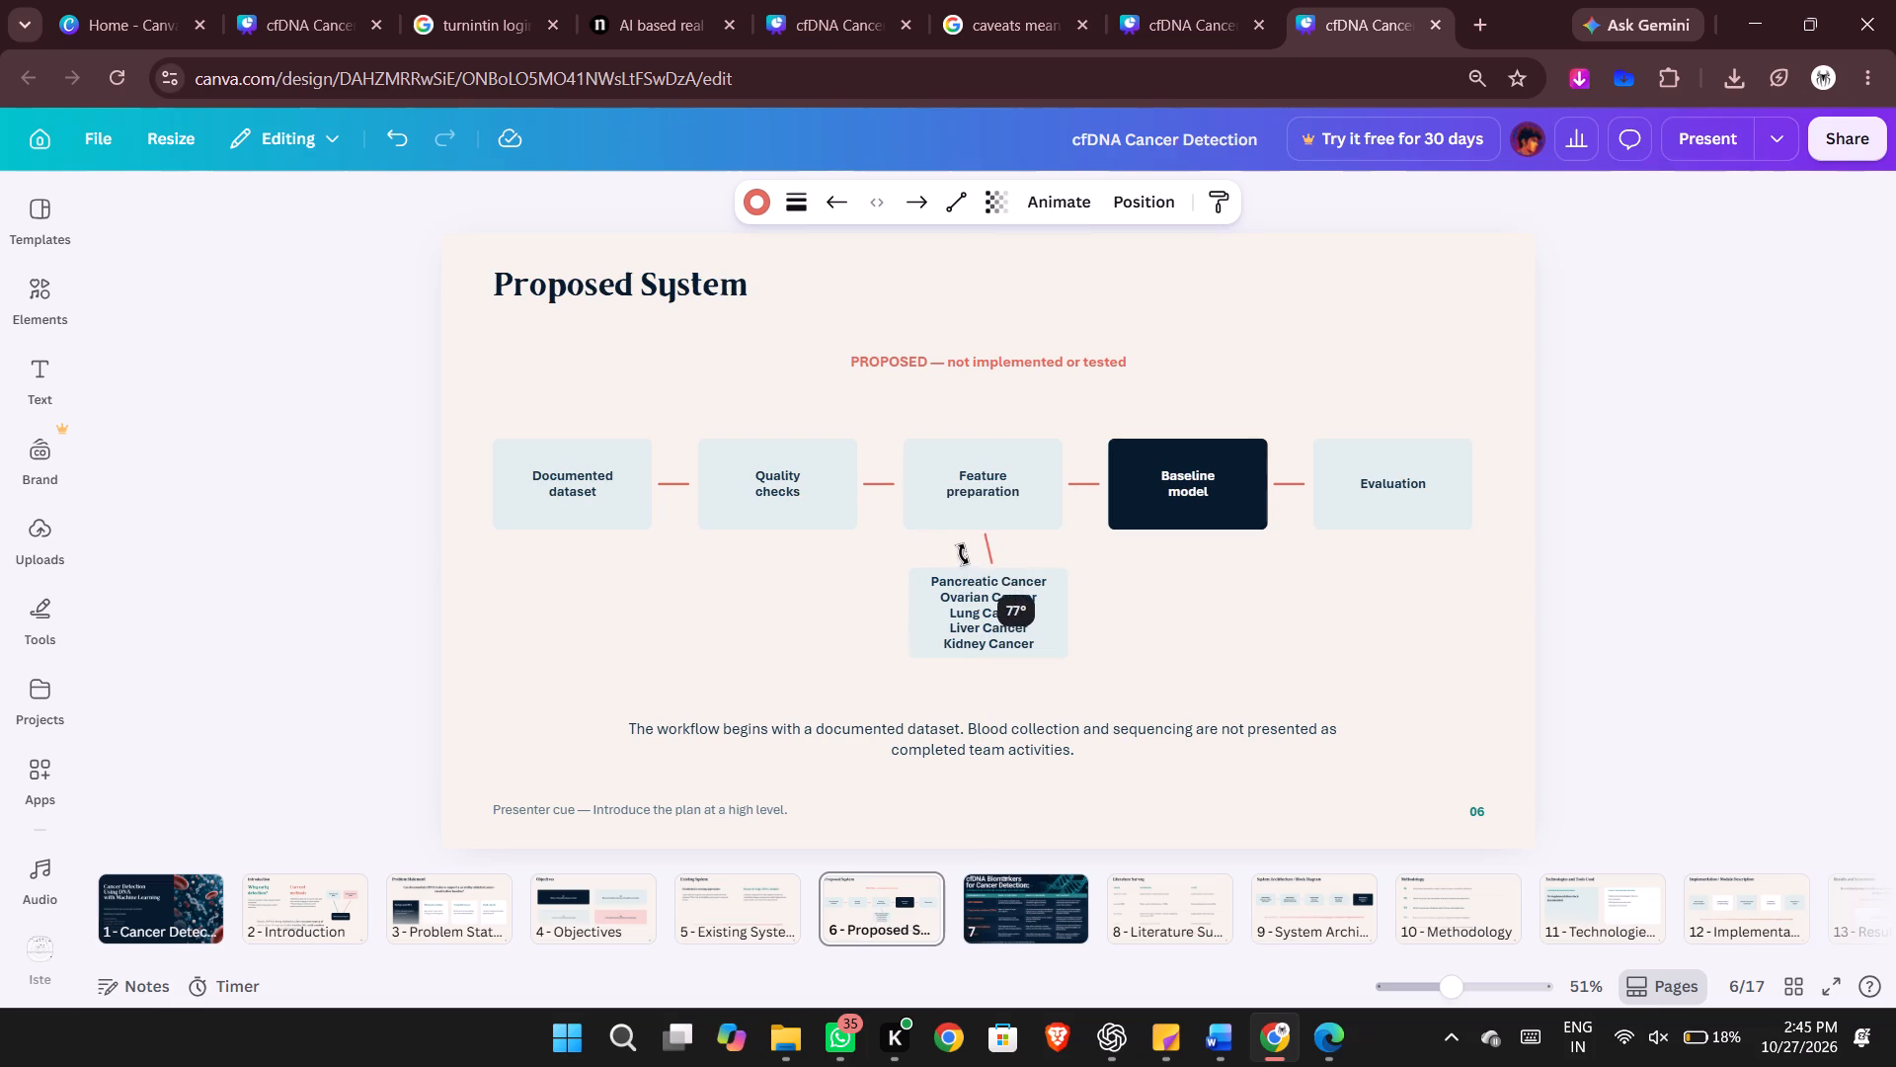
left_click_drag(963, 554, 967, 547)
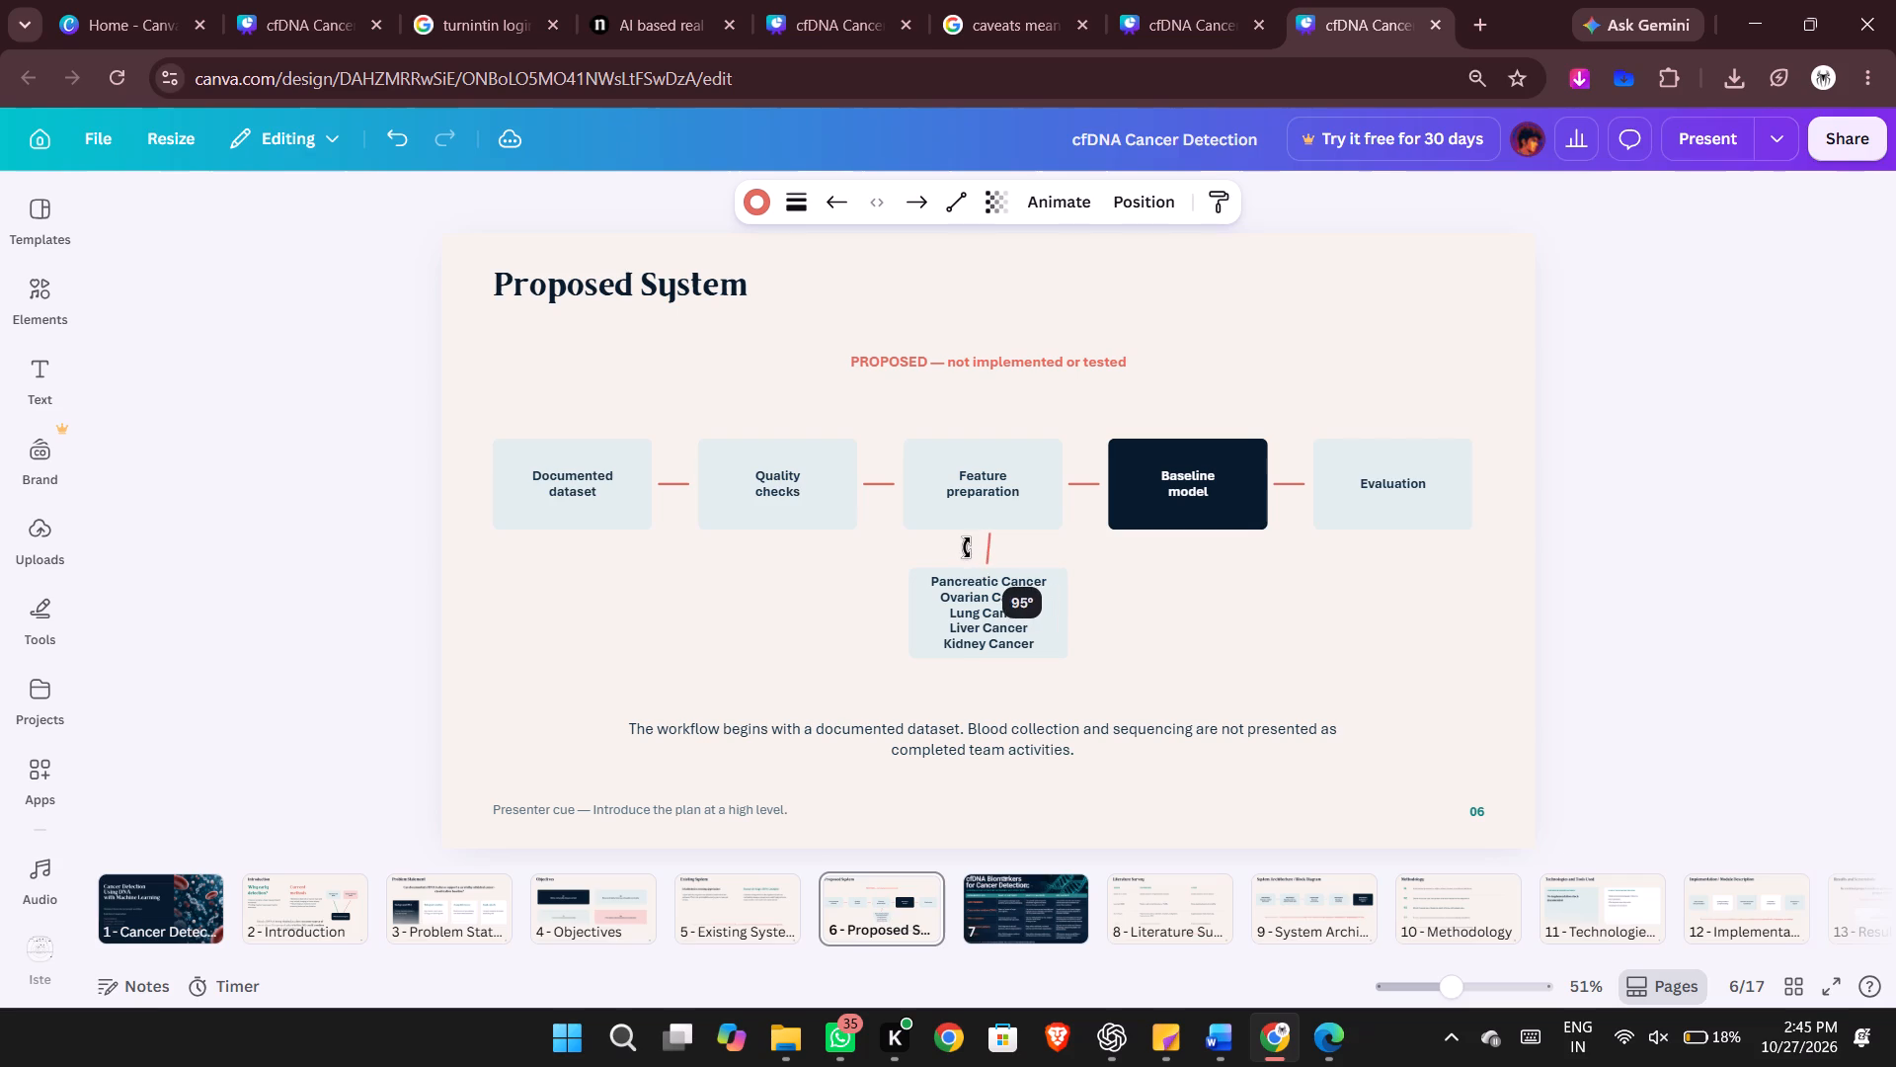
left_click_drag(967, 547, 965, 547)
left_click_drag(965, 547, 966, 546)
left_click_drag(966, 546, 966, 550)
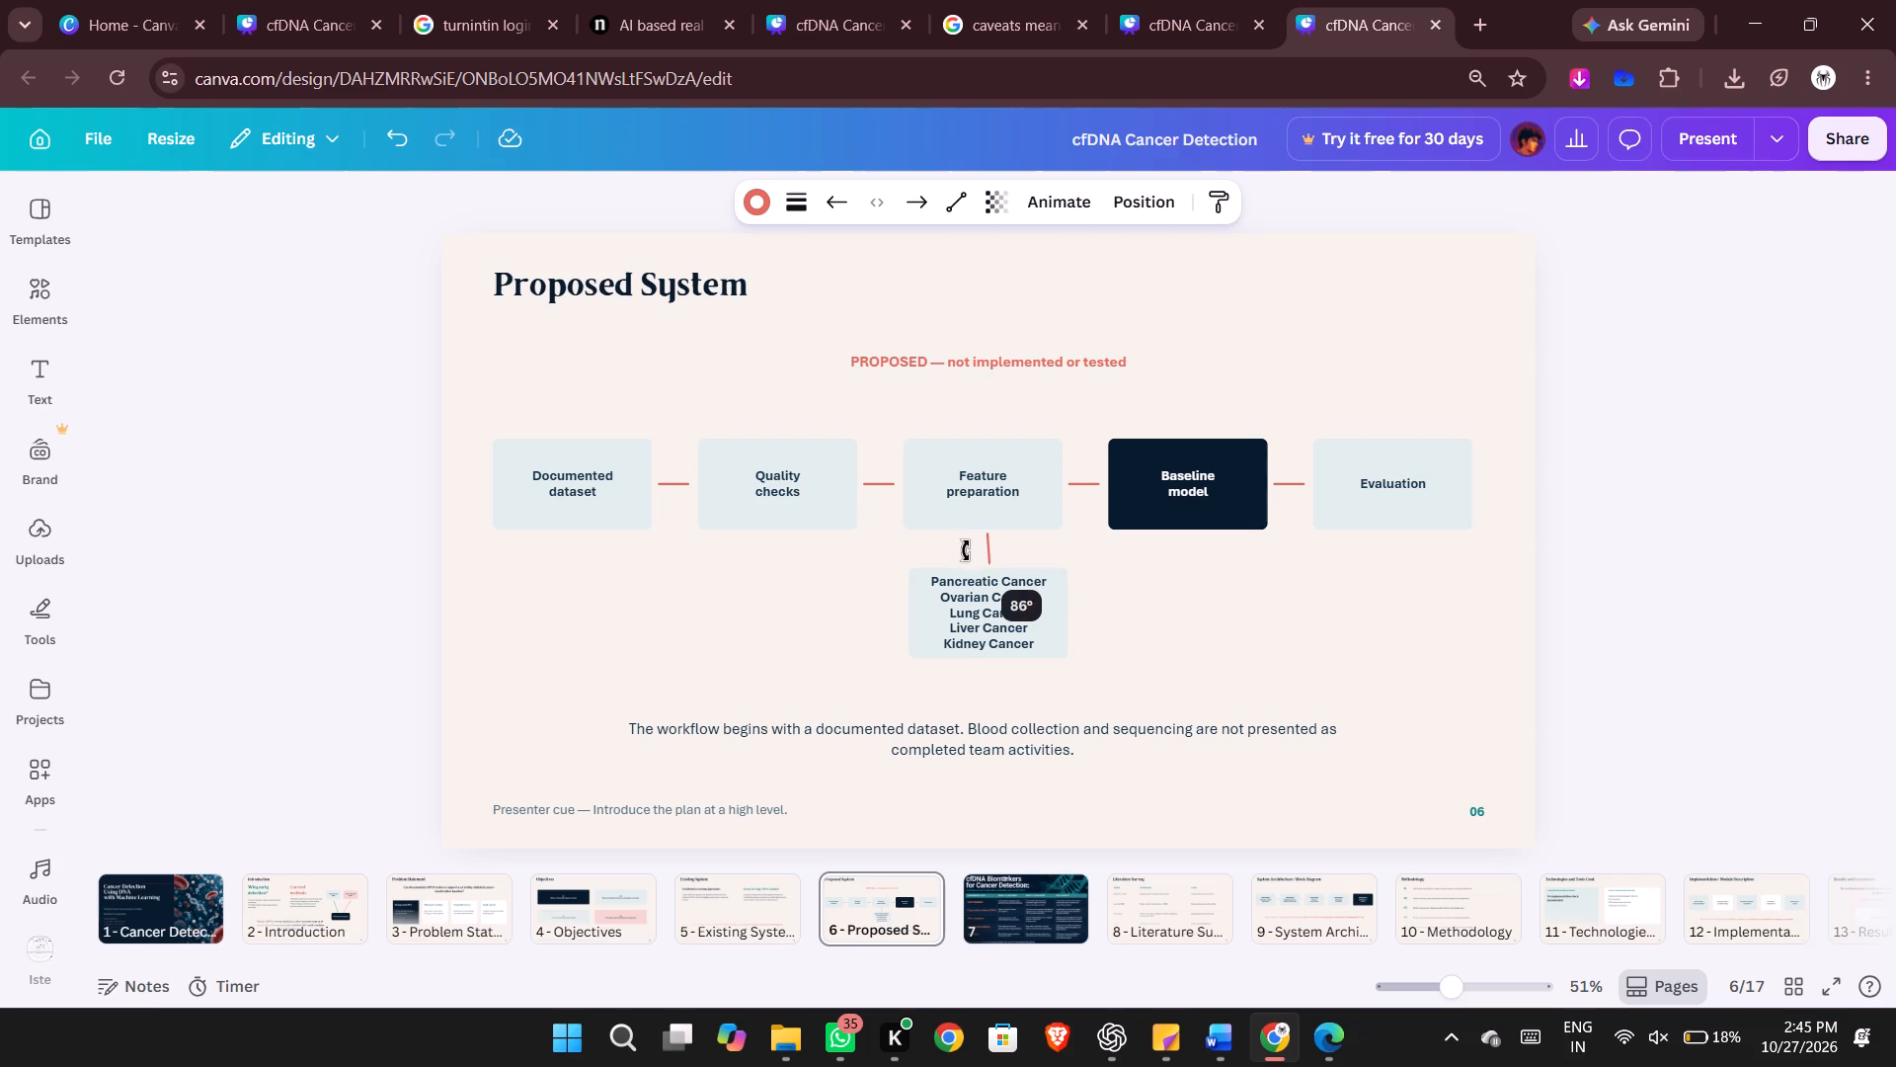
left_click_drag(966, 550, 967, 548)
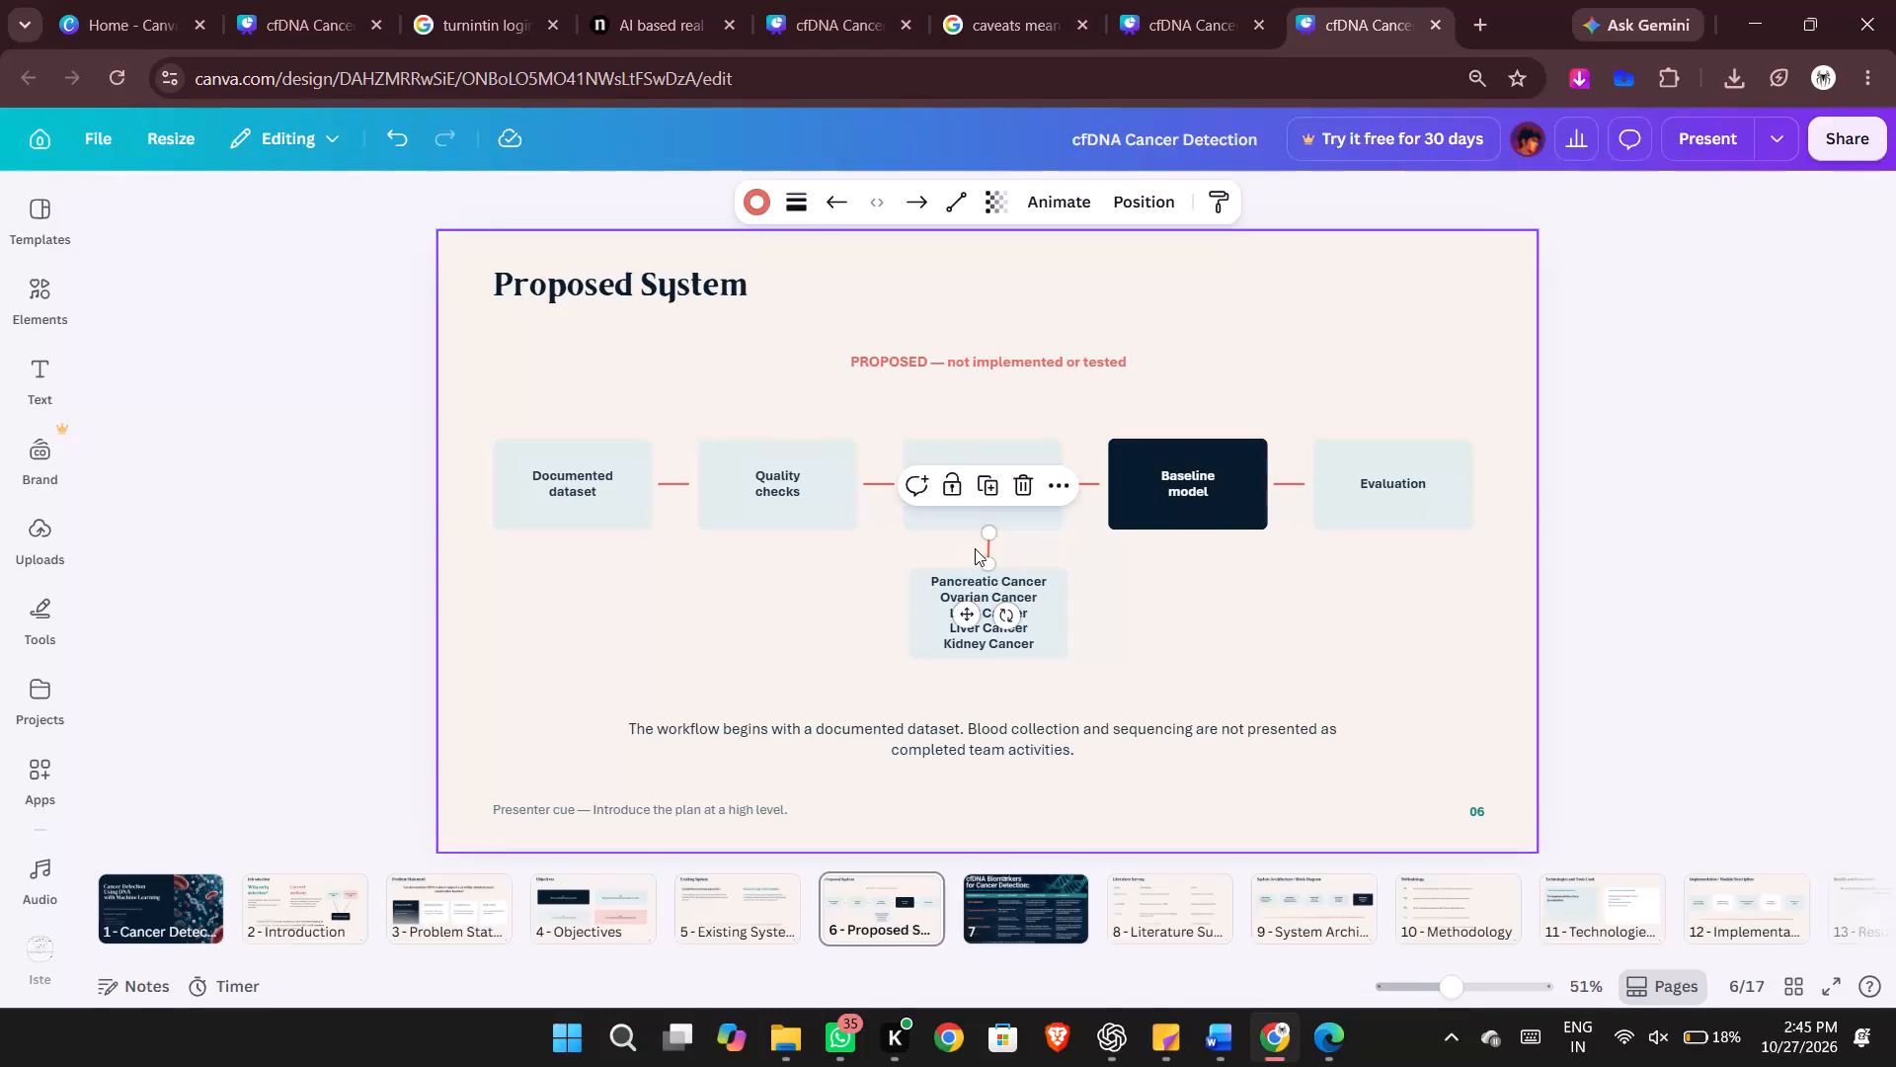
left_click_drag(960, 616, 950, 616)
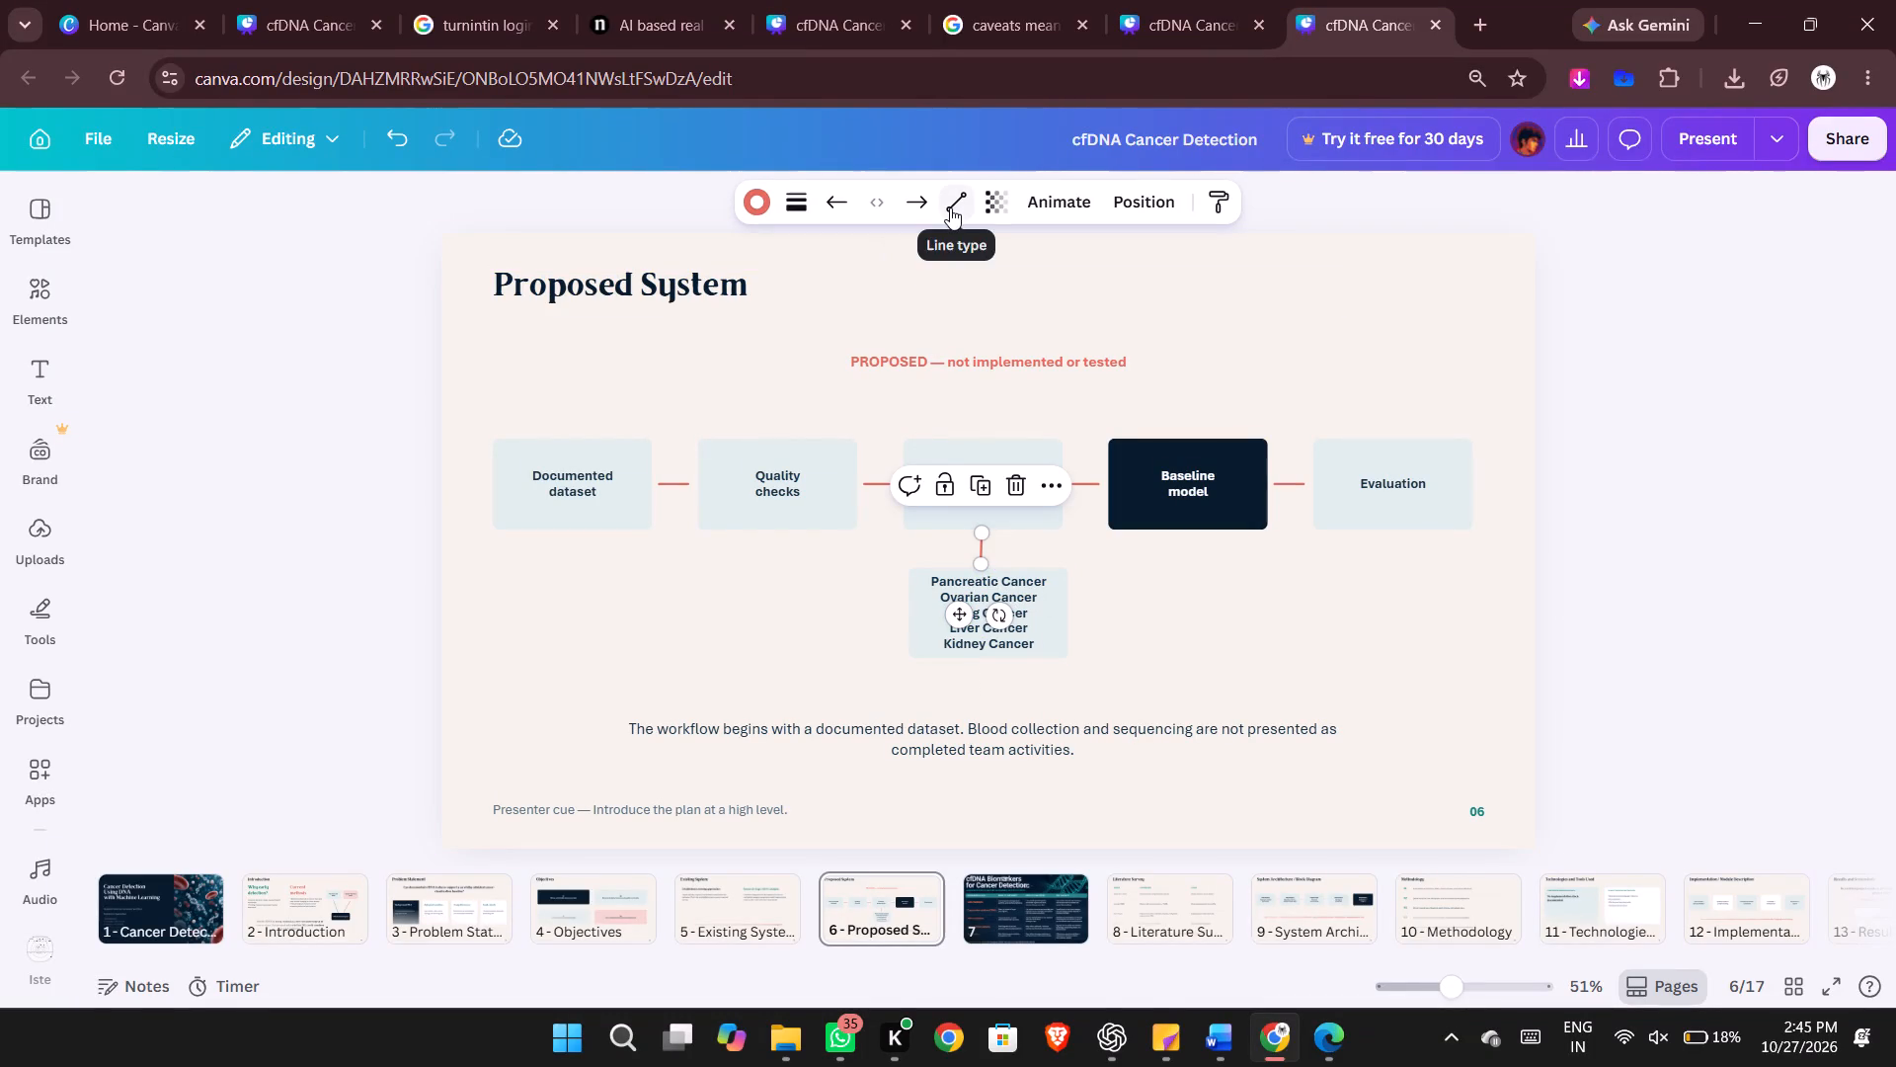
left_click(1636, 581)
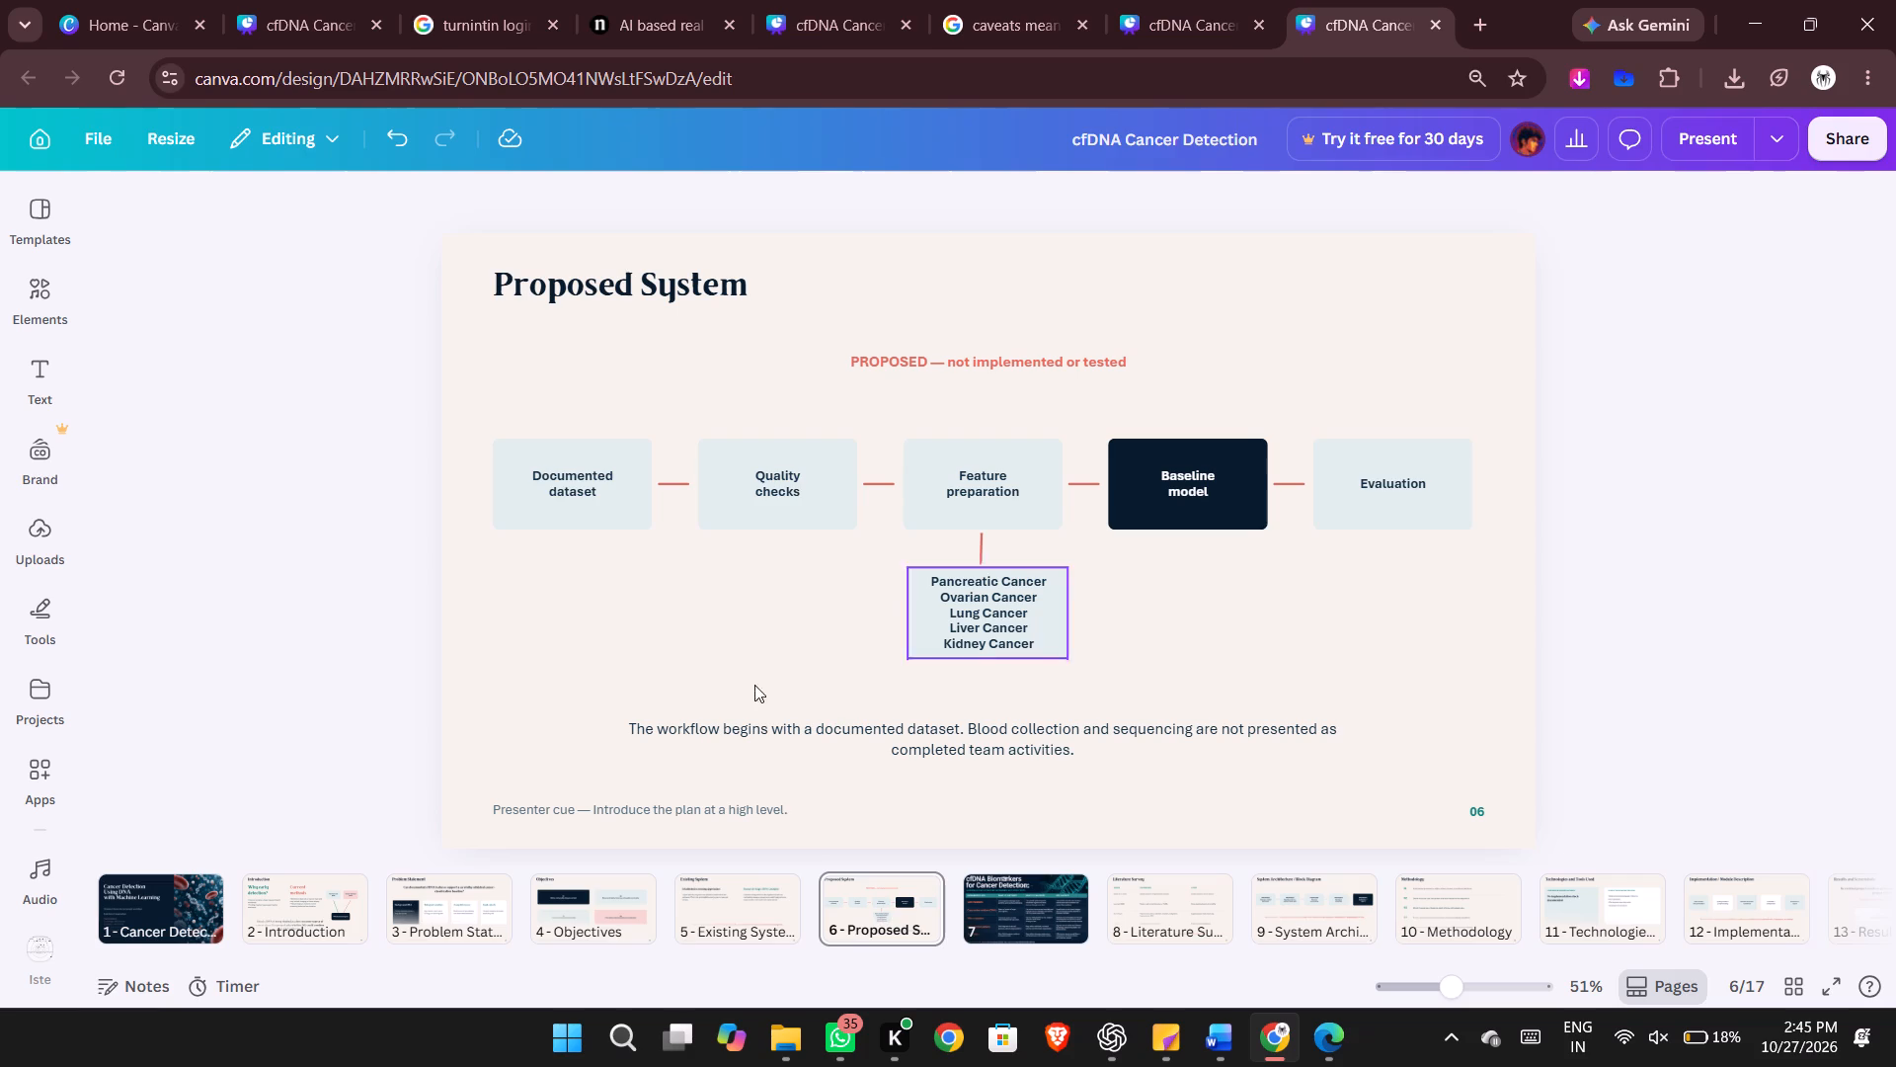
Open the Introduction slide.
left_click(326, 921)
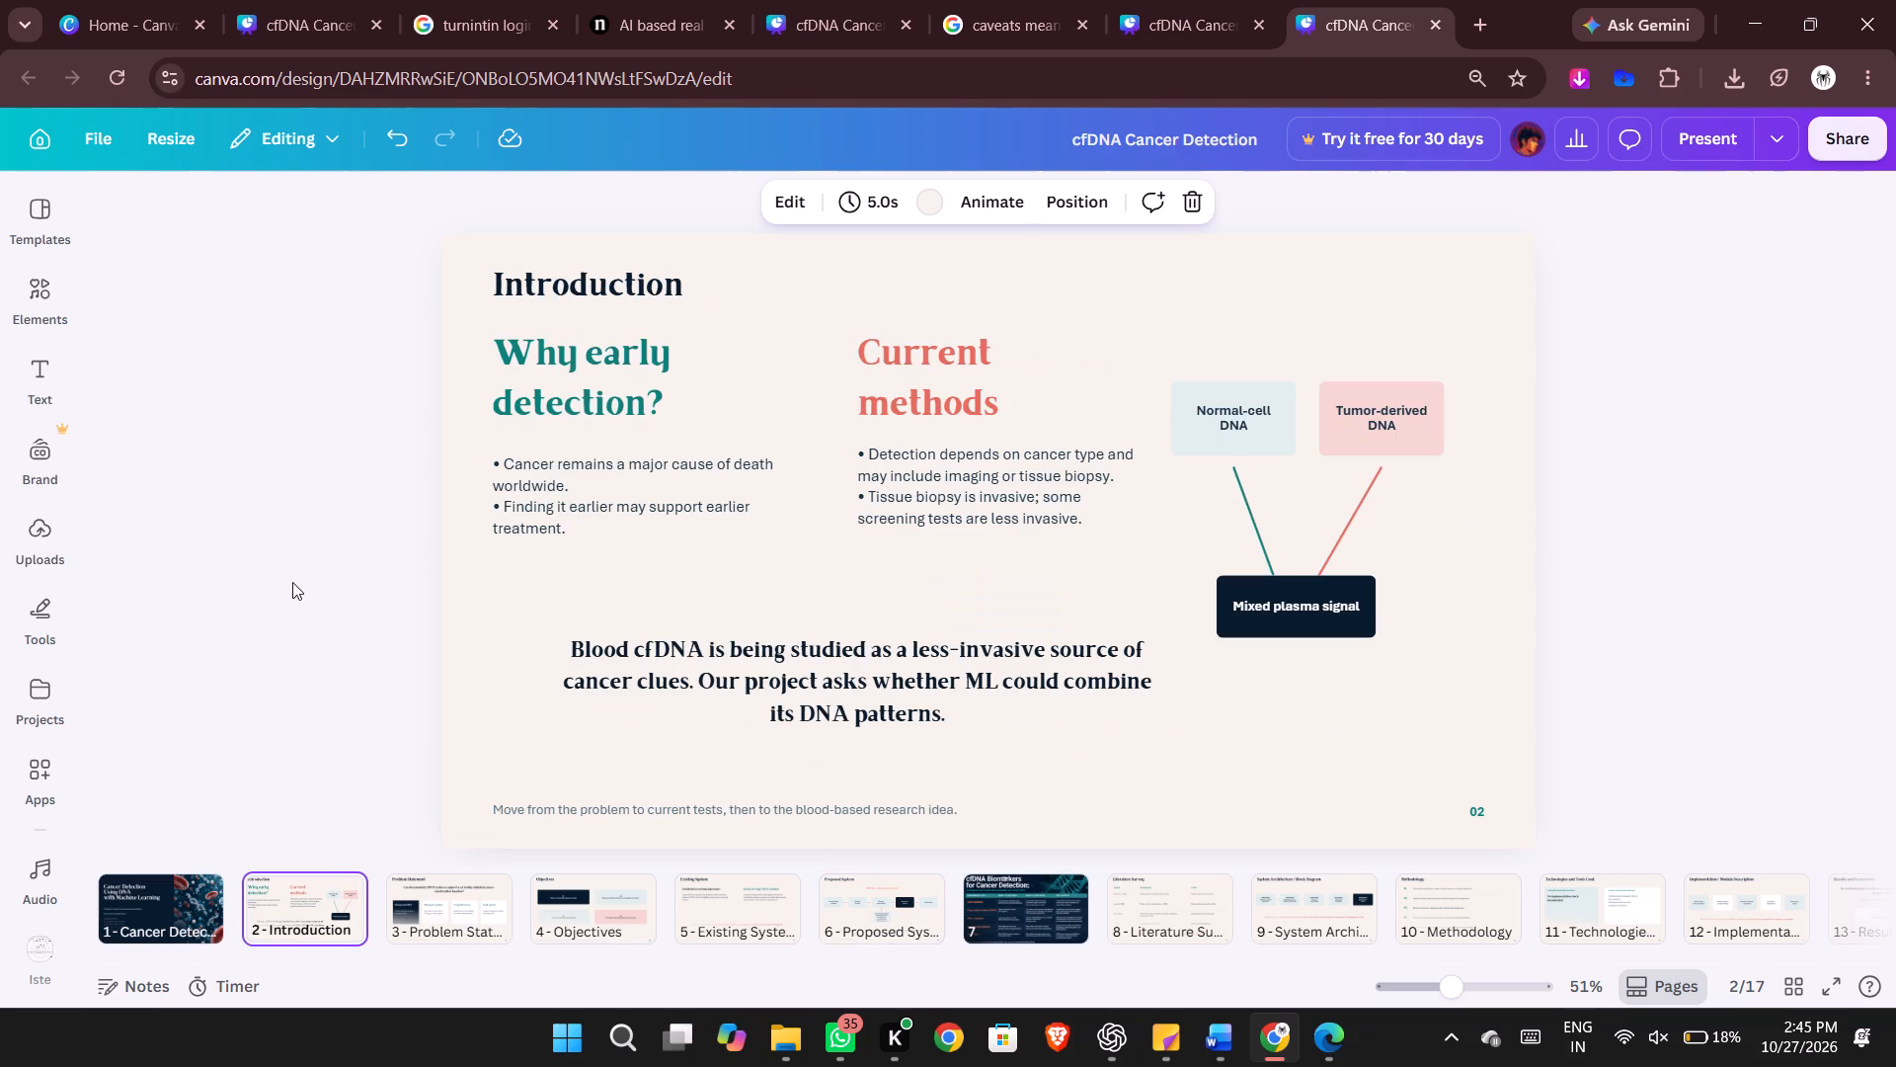
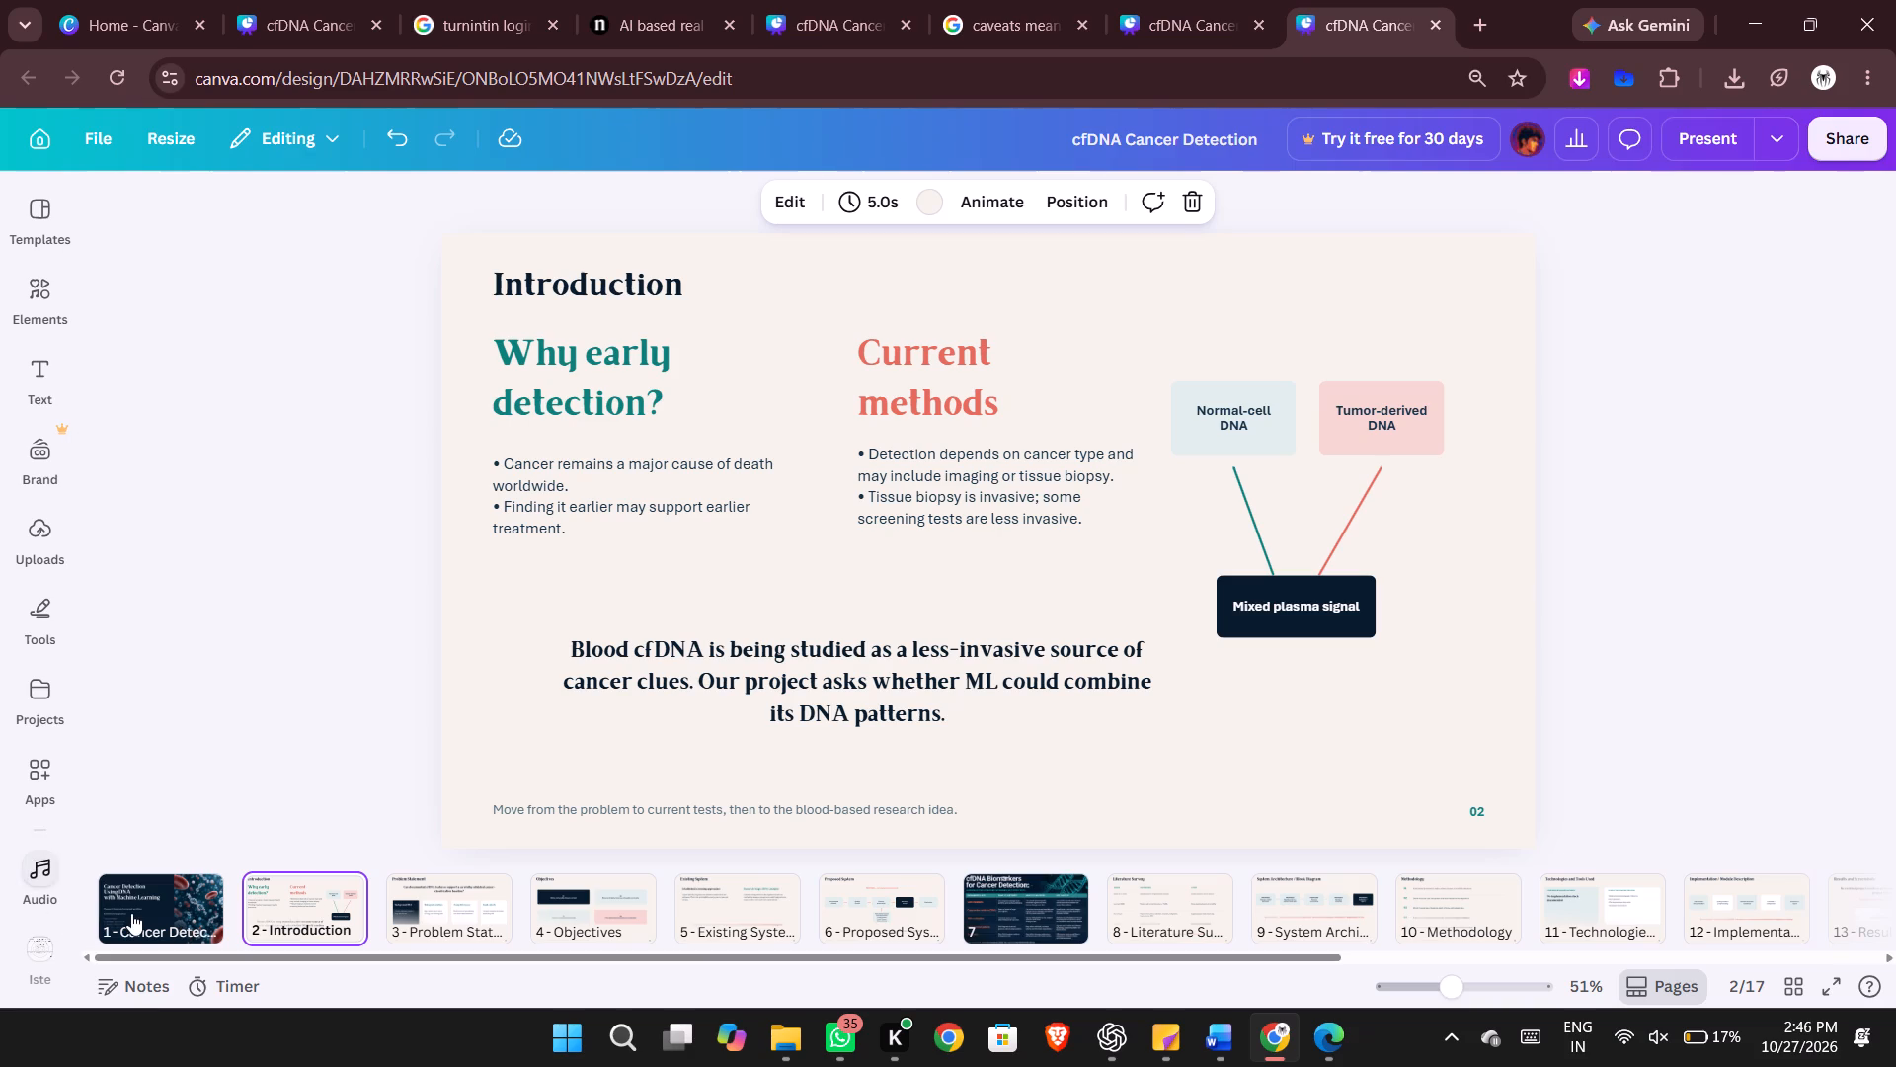
Check the title slide and return to the Introduction slide.
left_click(140, 914)
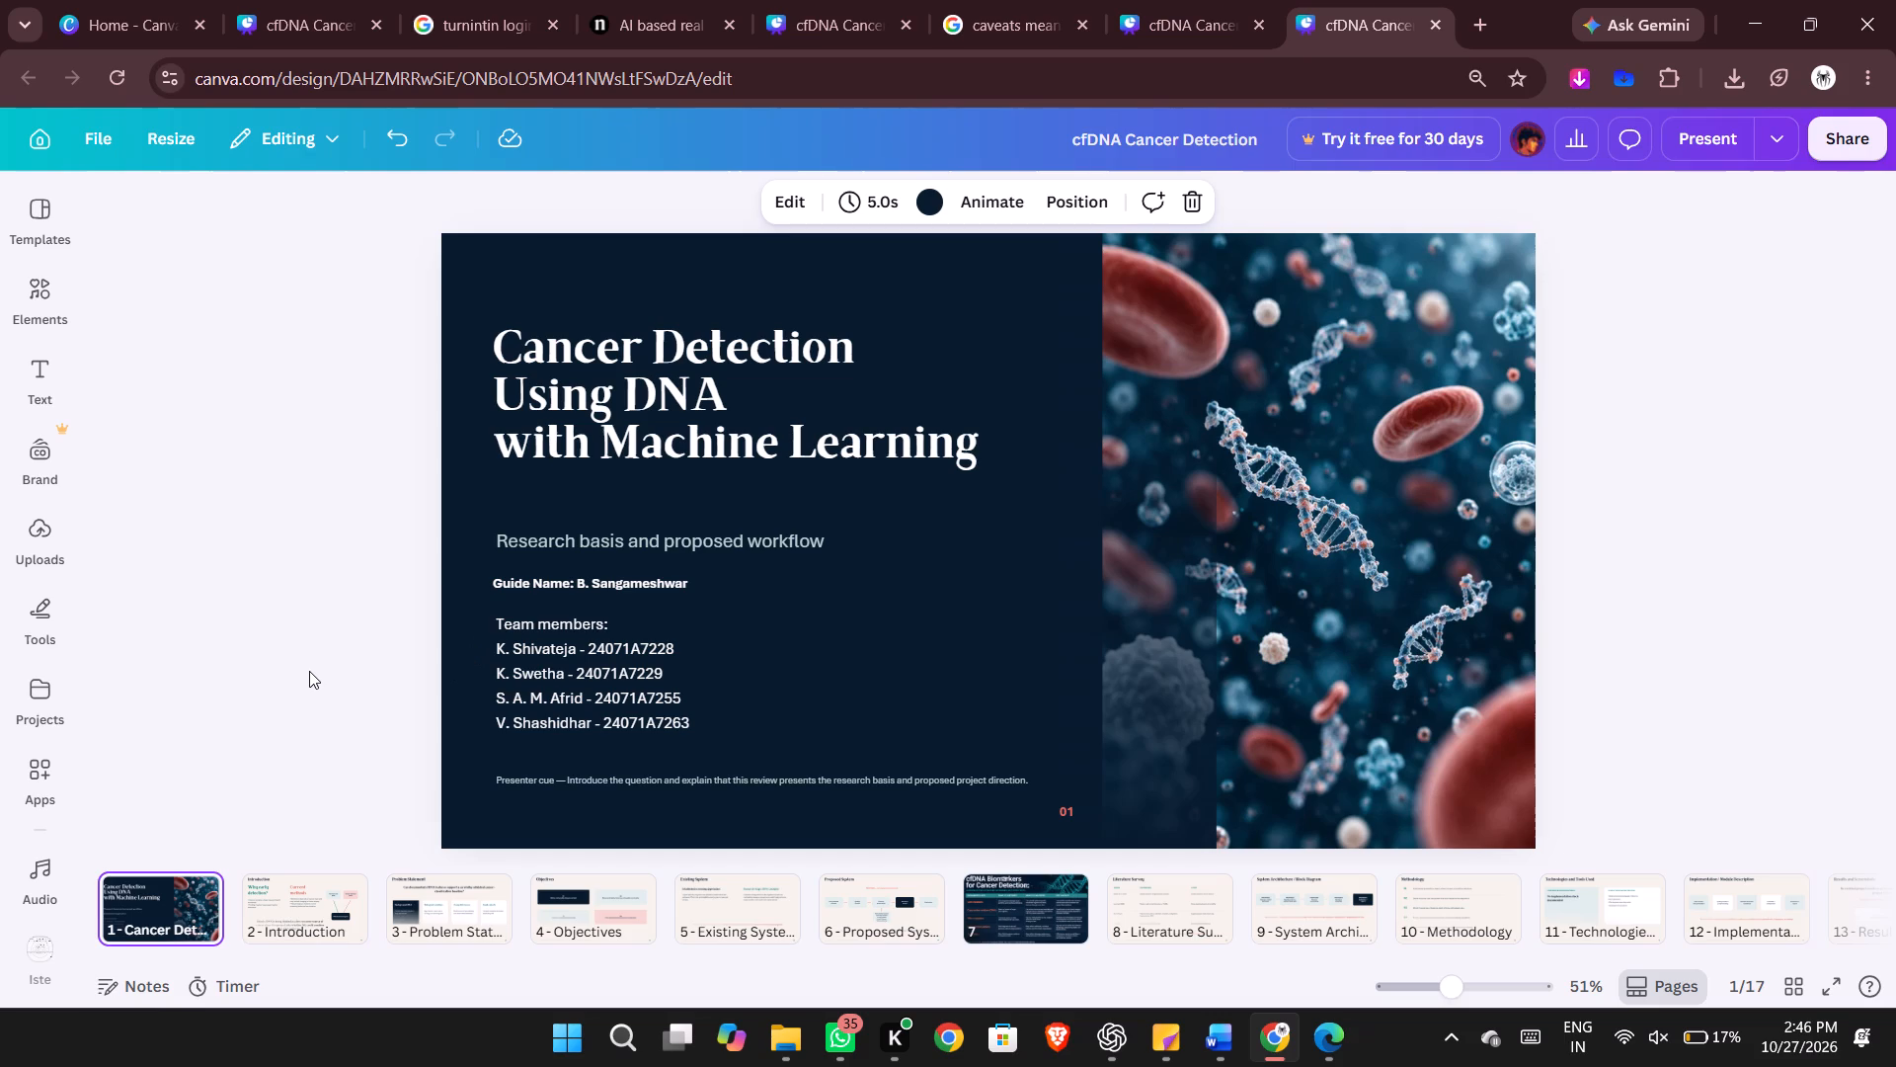
left_click(297, 899)
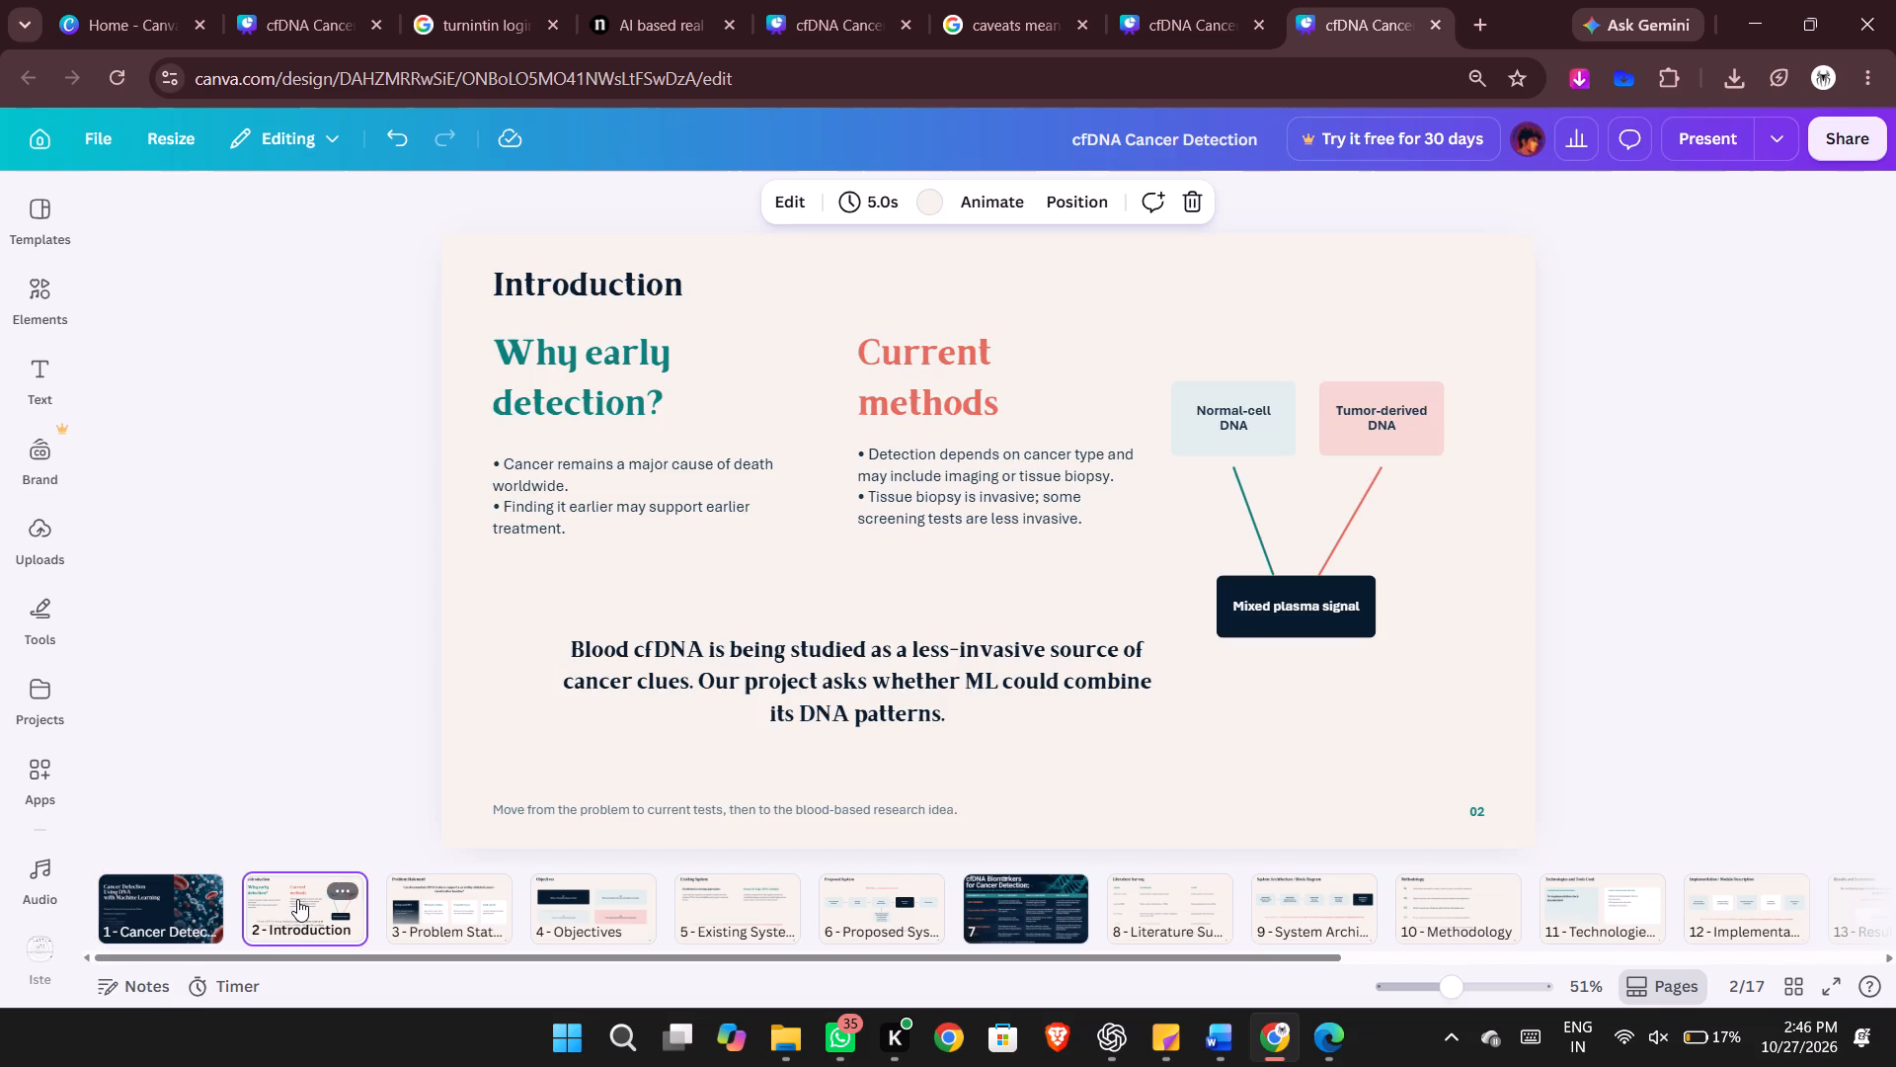
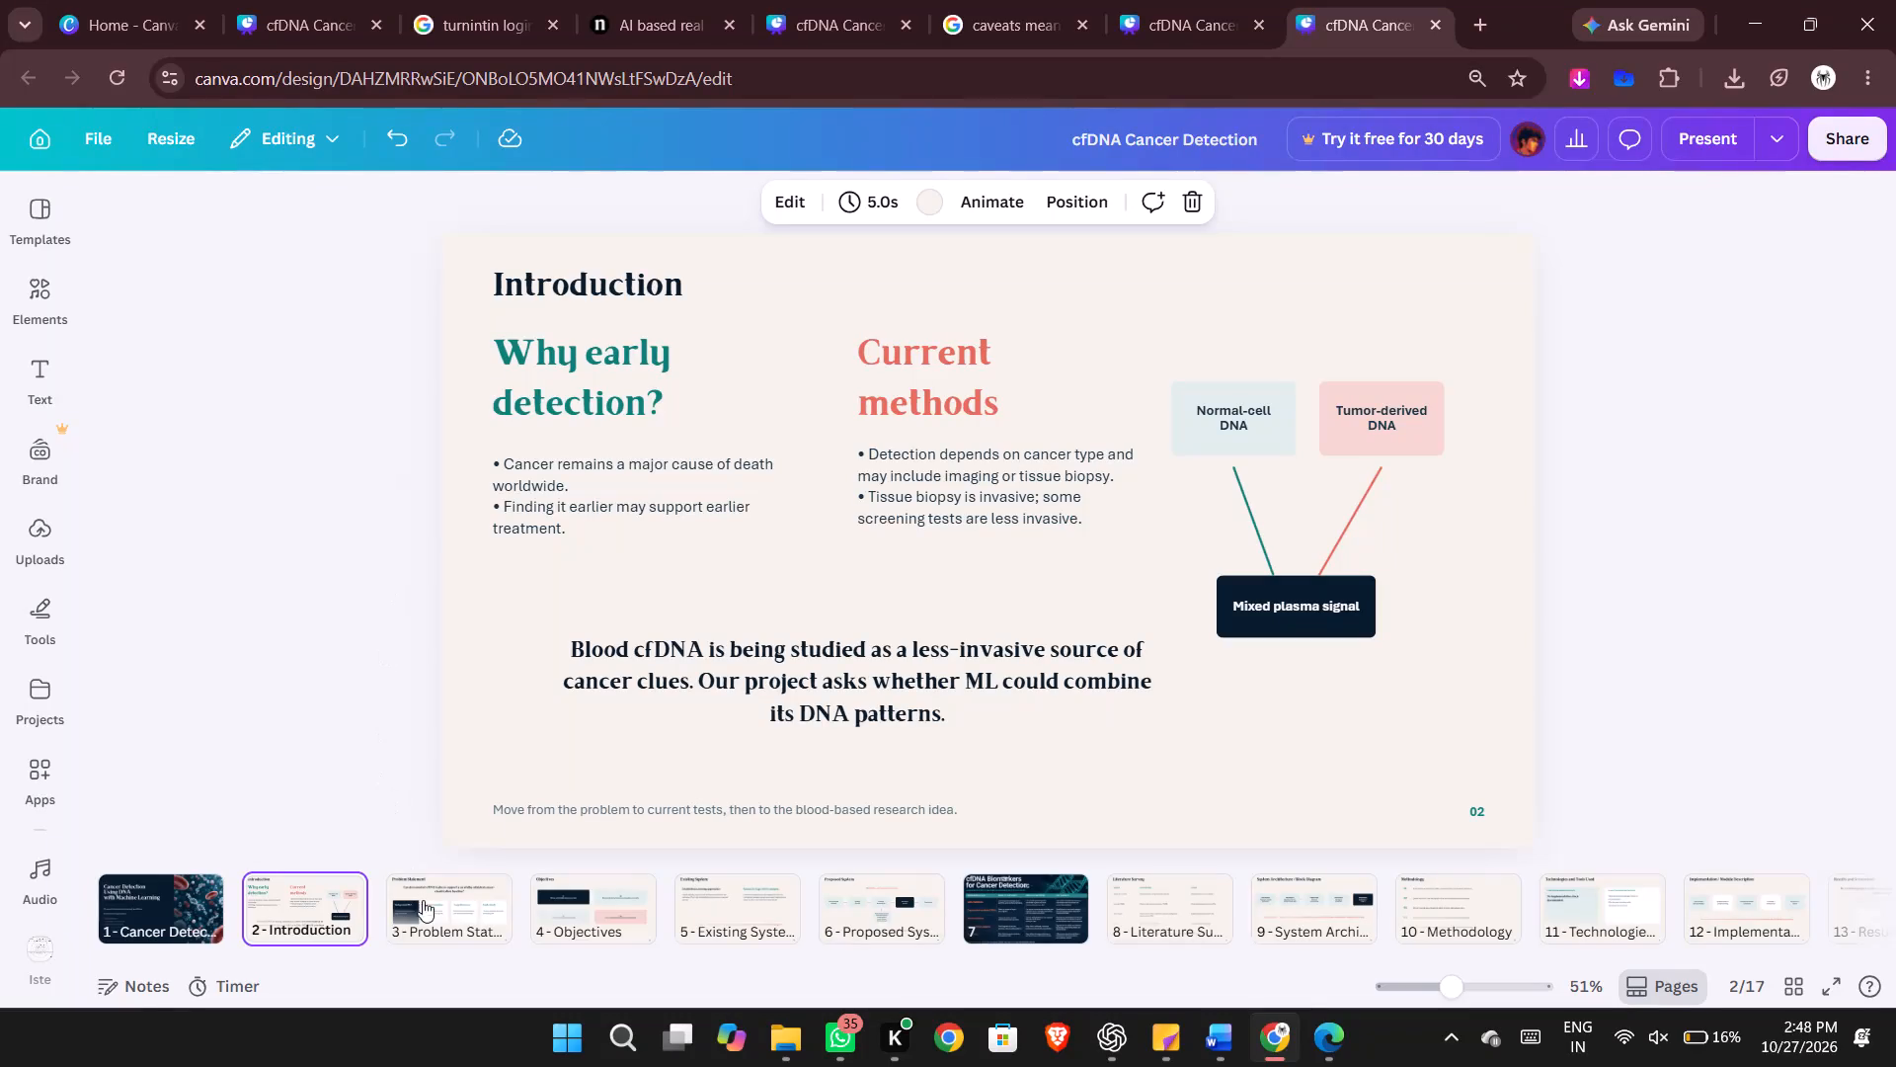
Review the Problem Statement slide and return to the Introduction slide.
left_click(434, 942)
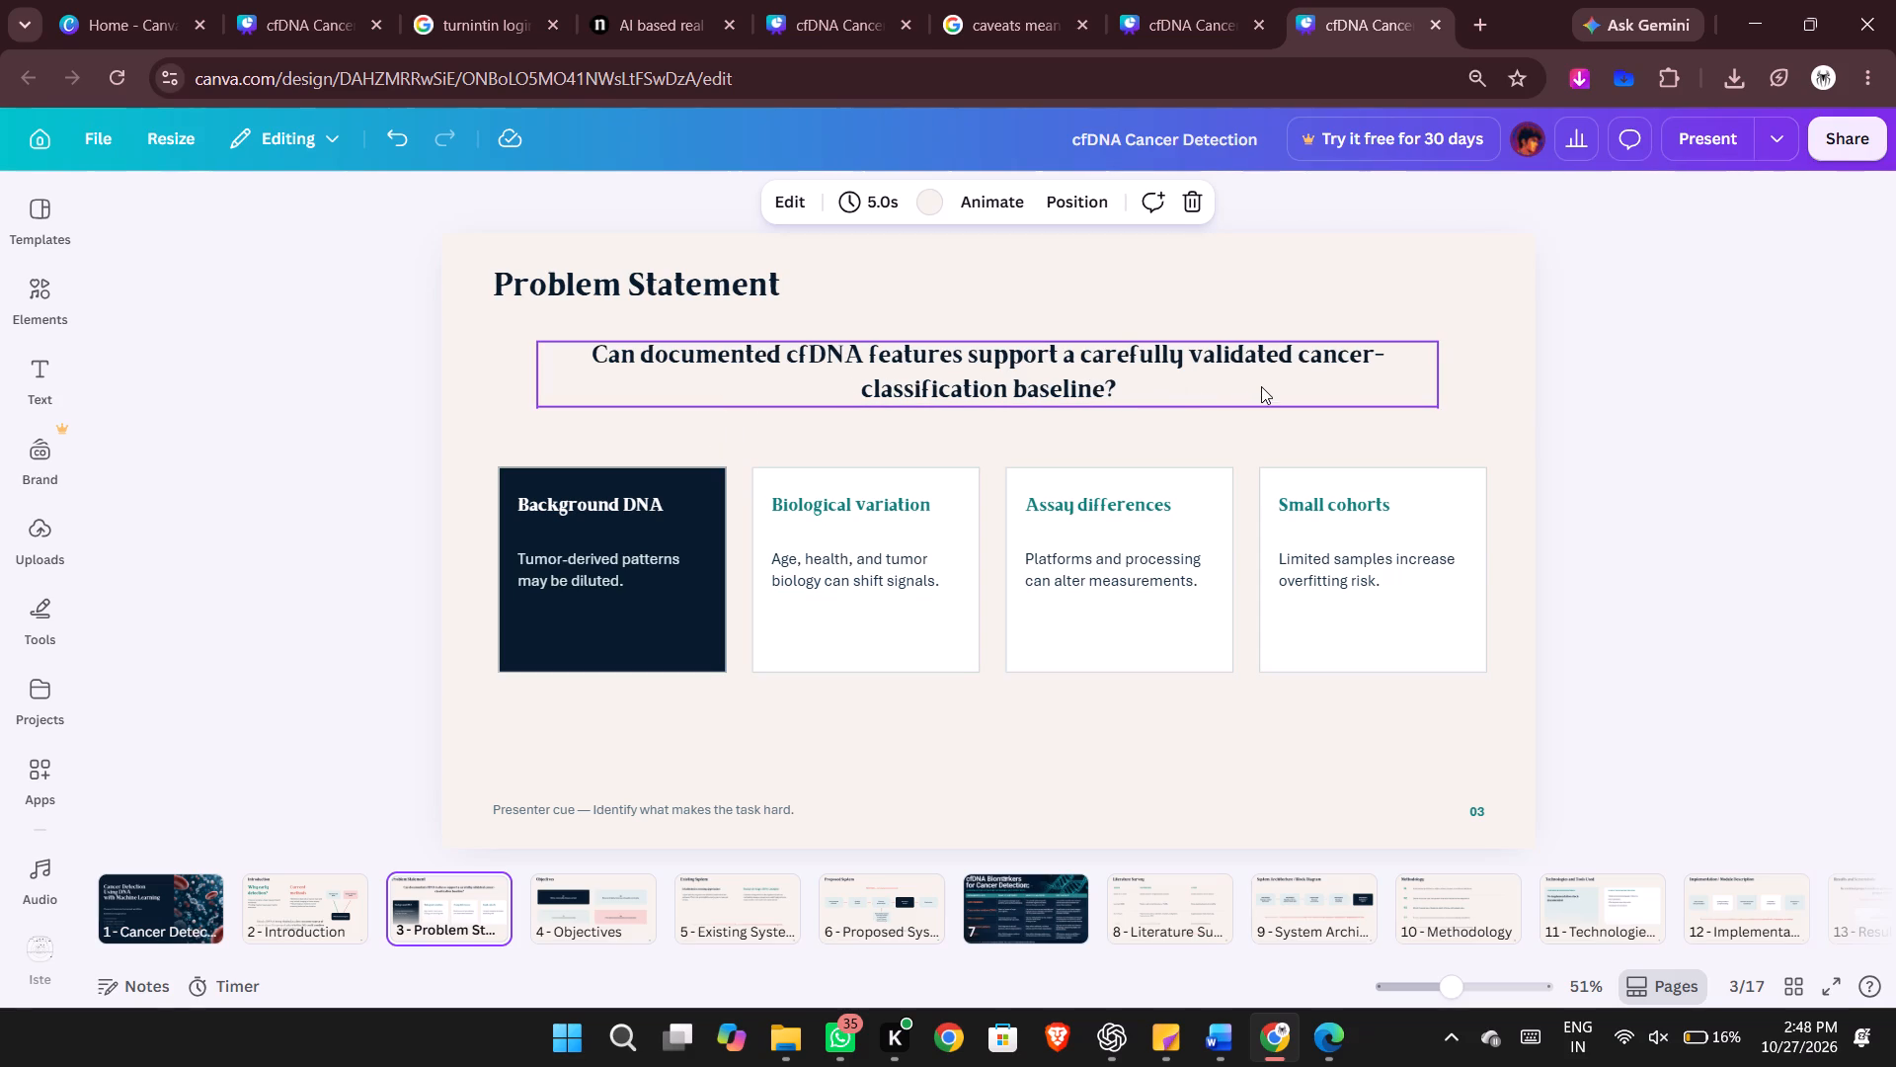
left_click(320, 894)
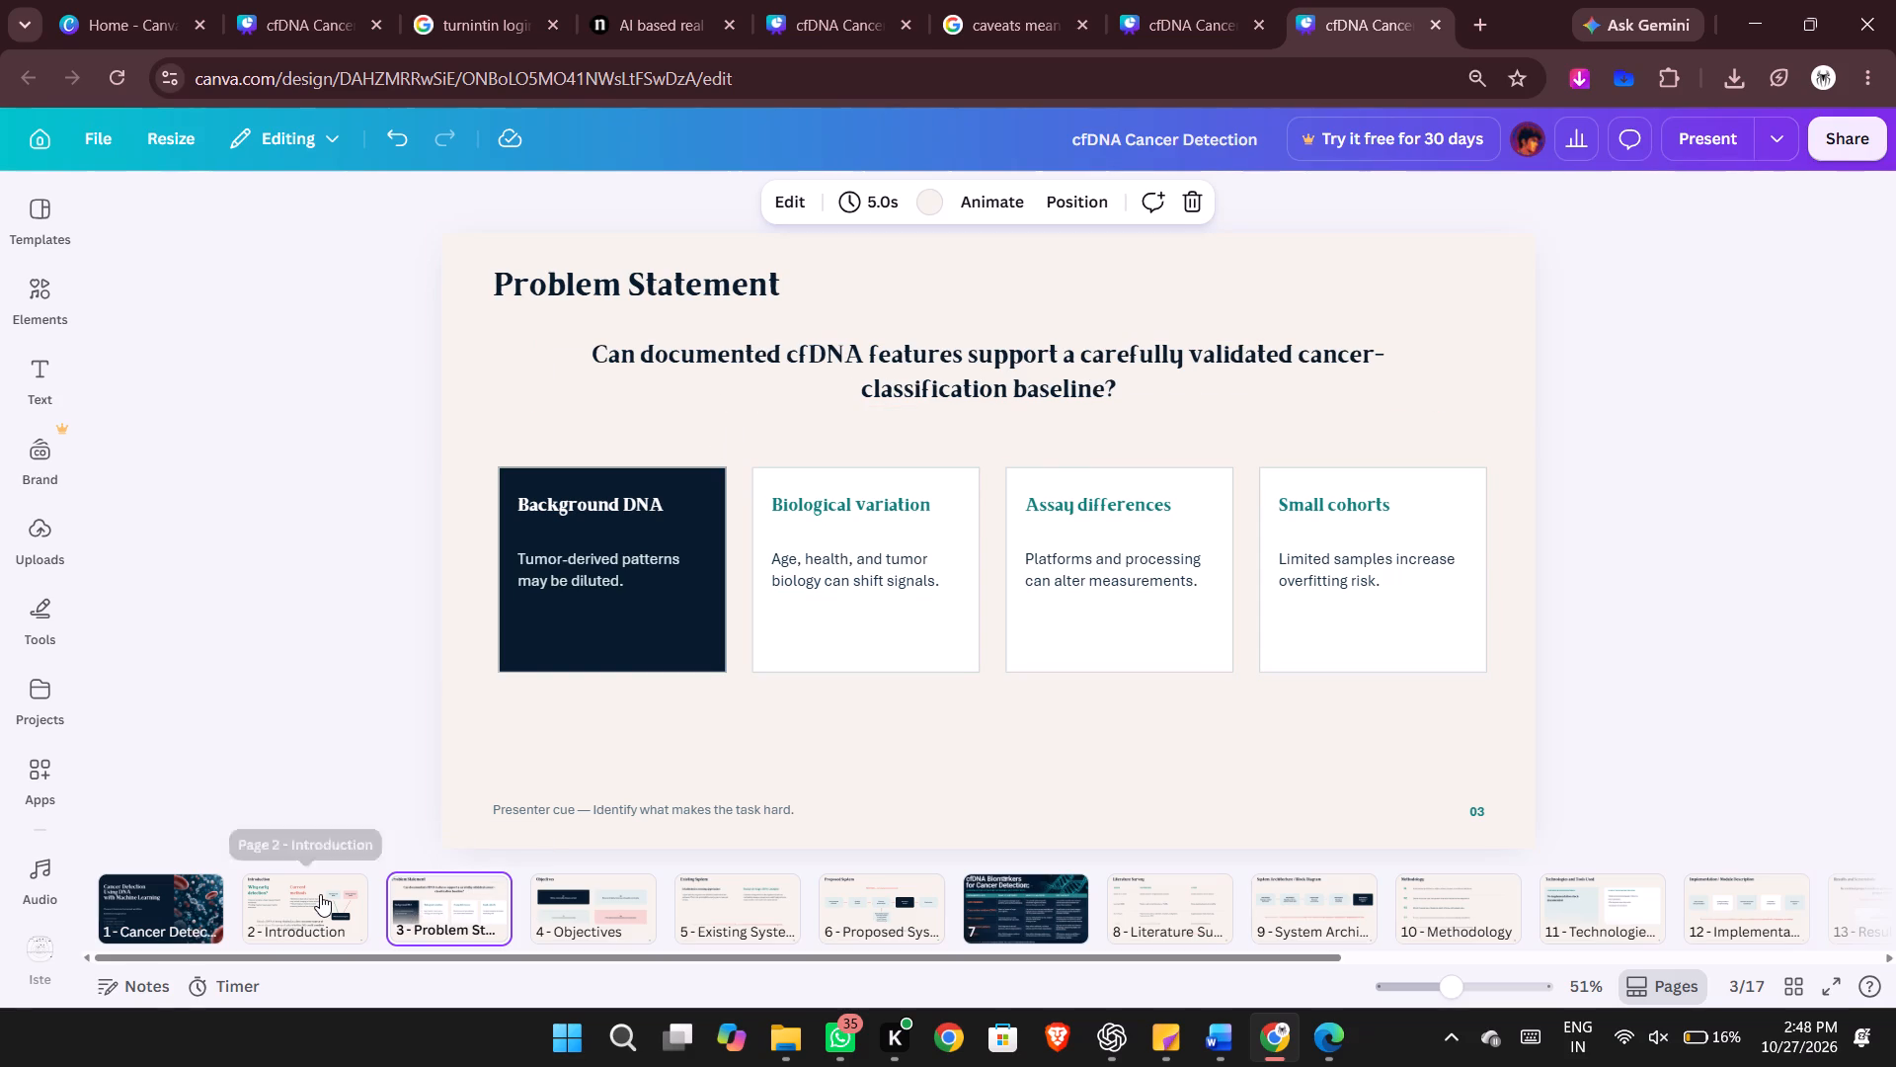
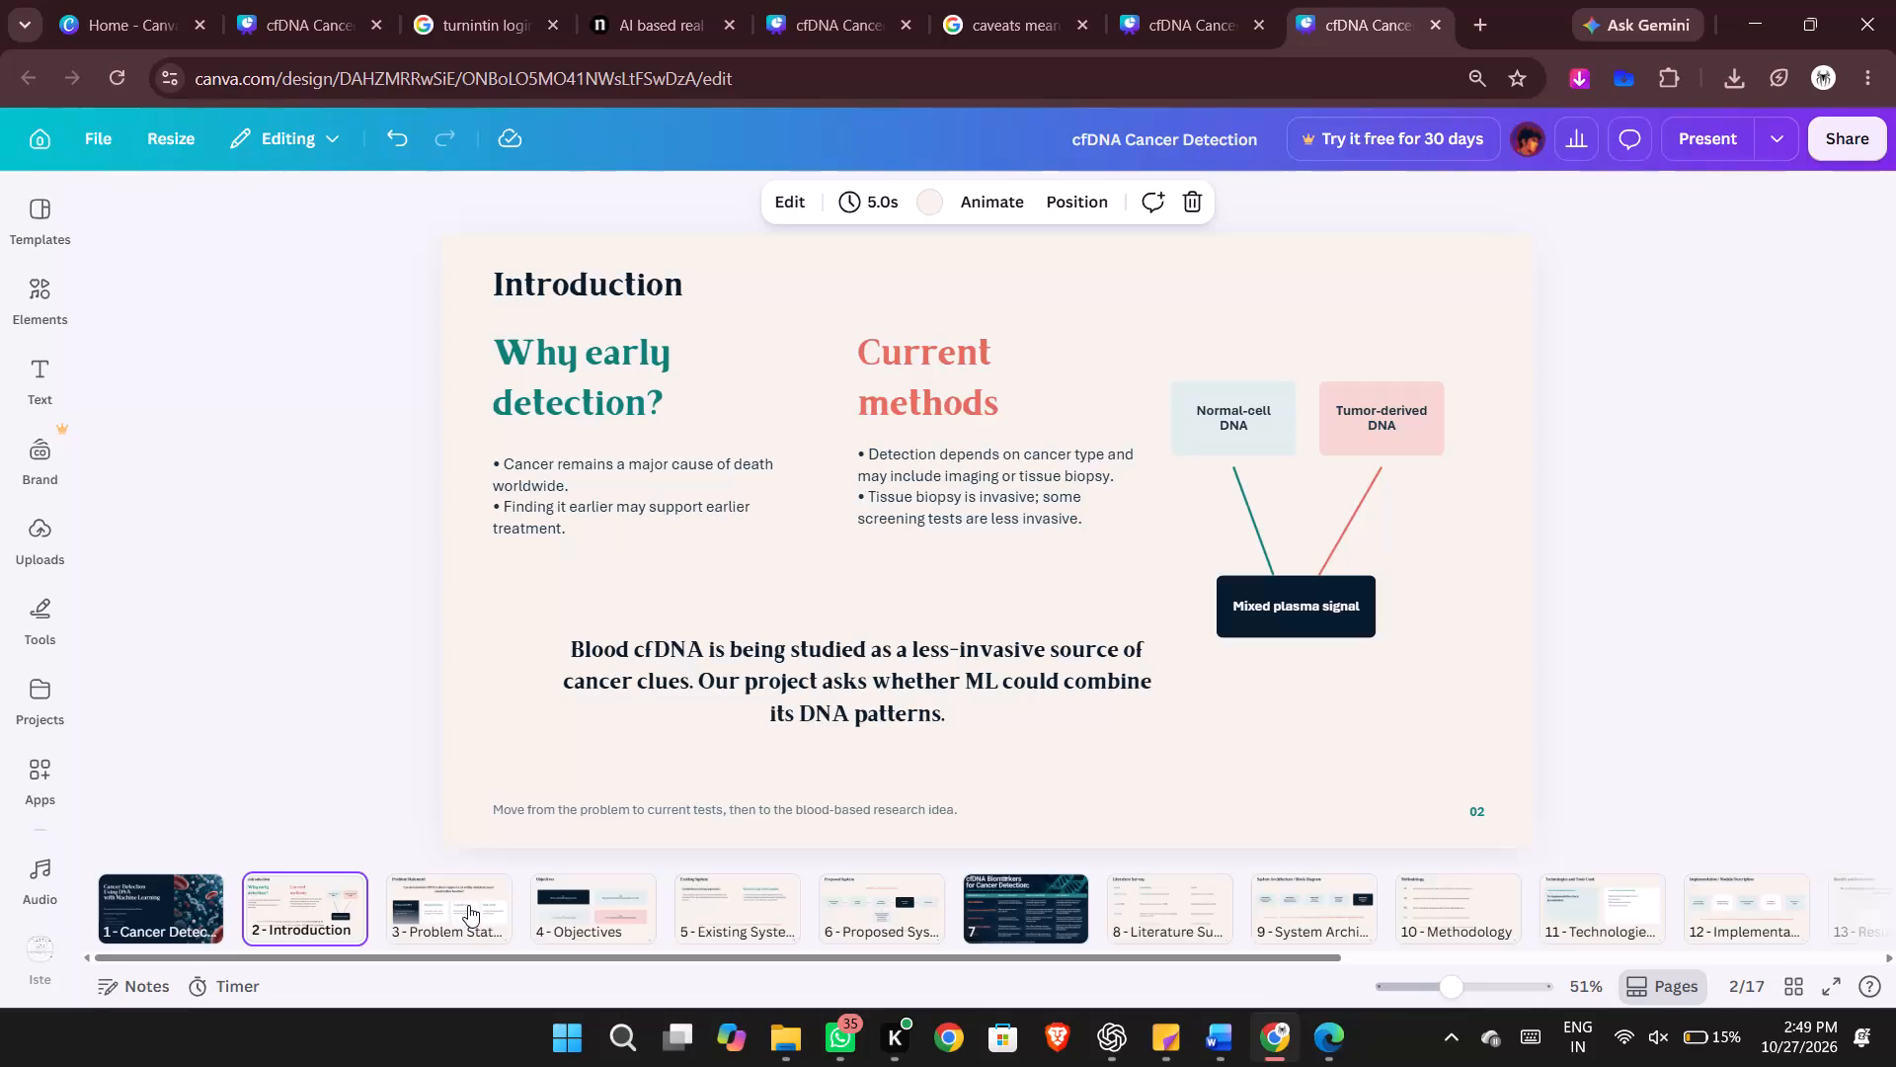
Review the Problem Statement slide and the Objectives slide.
left_click(468, 905)
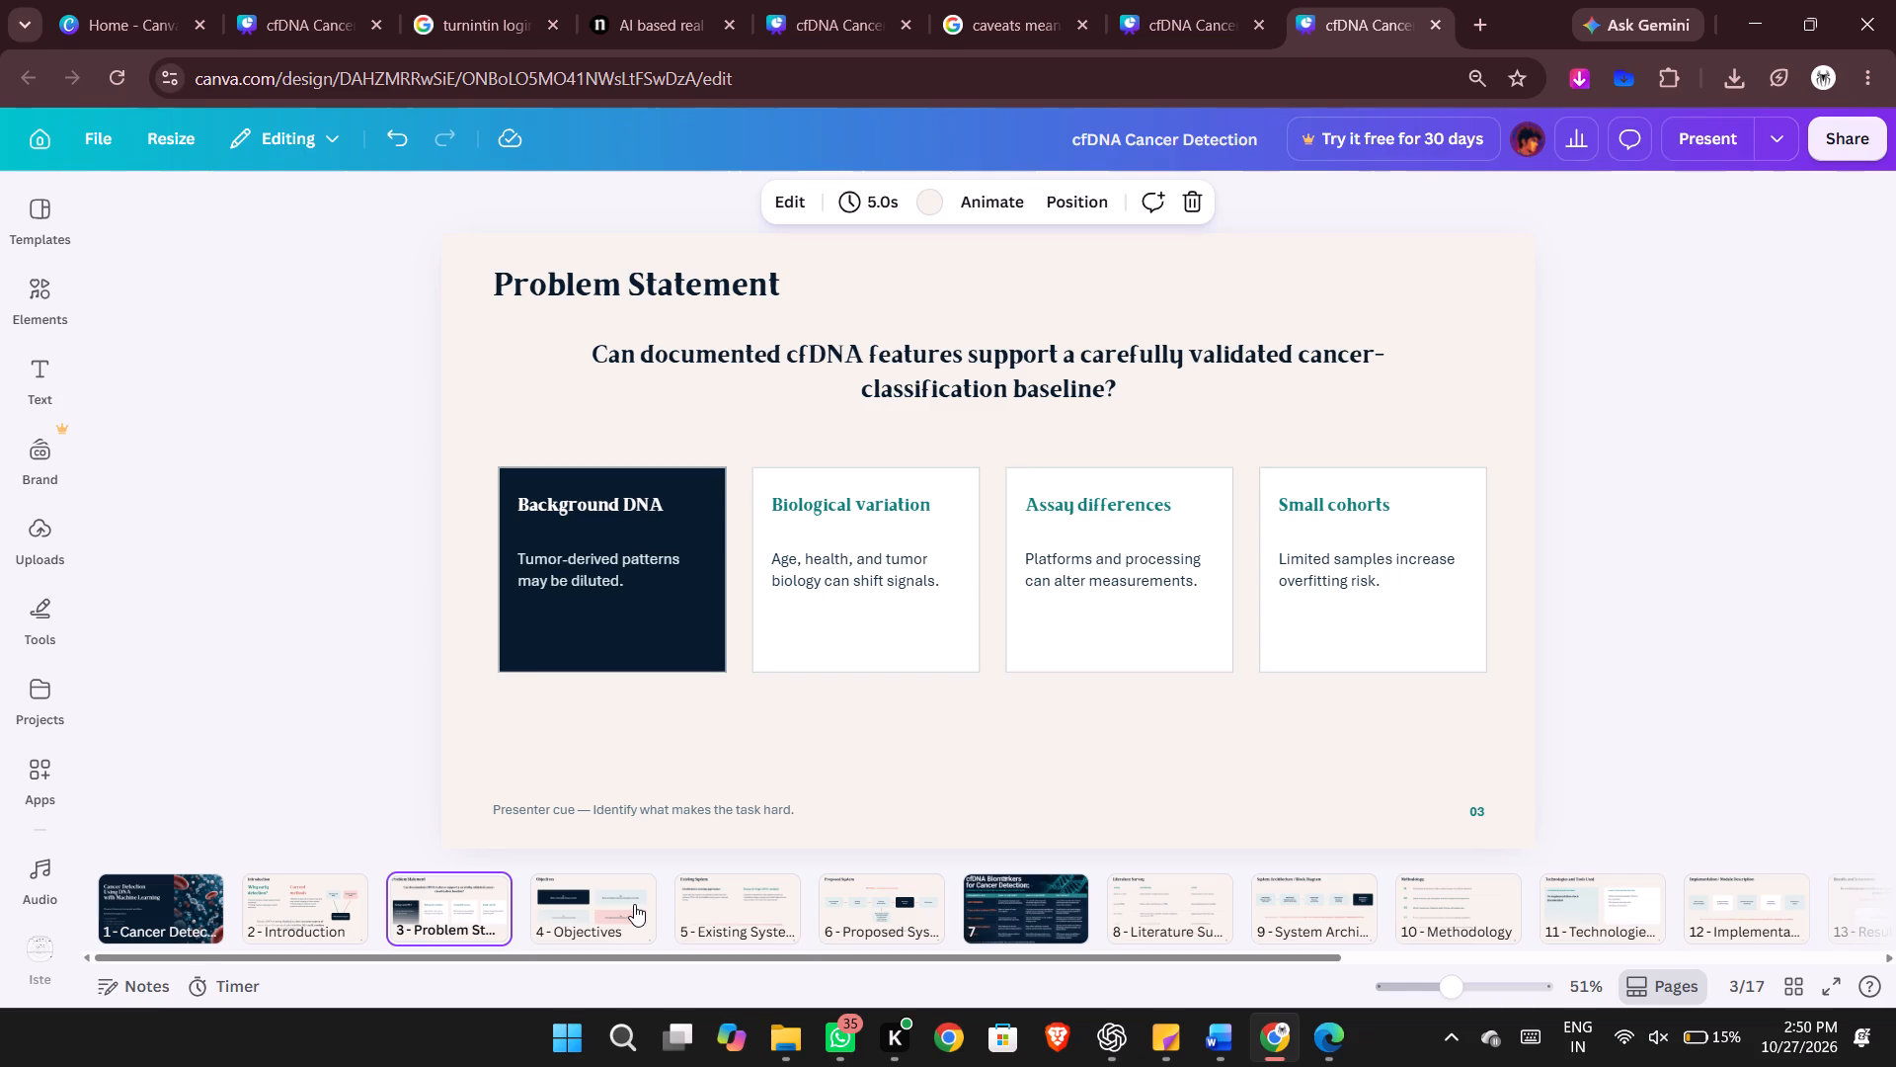
left_click(634, 904)
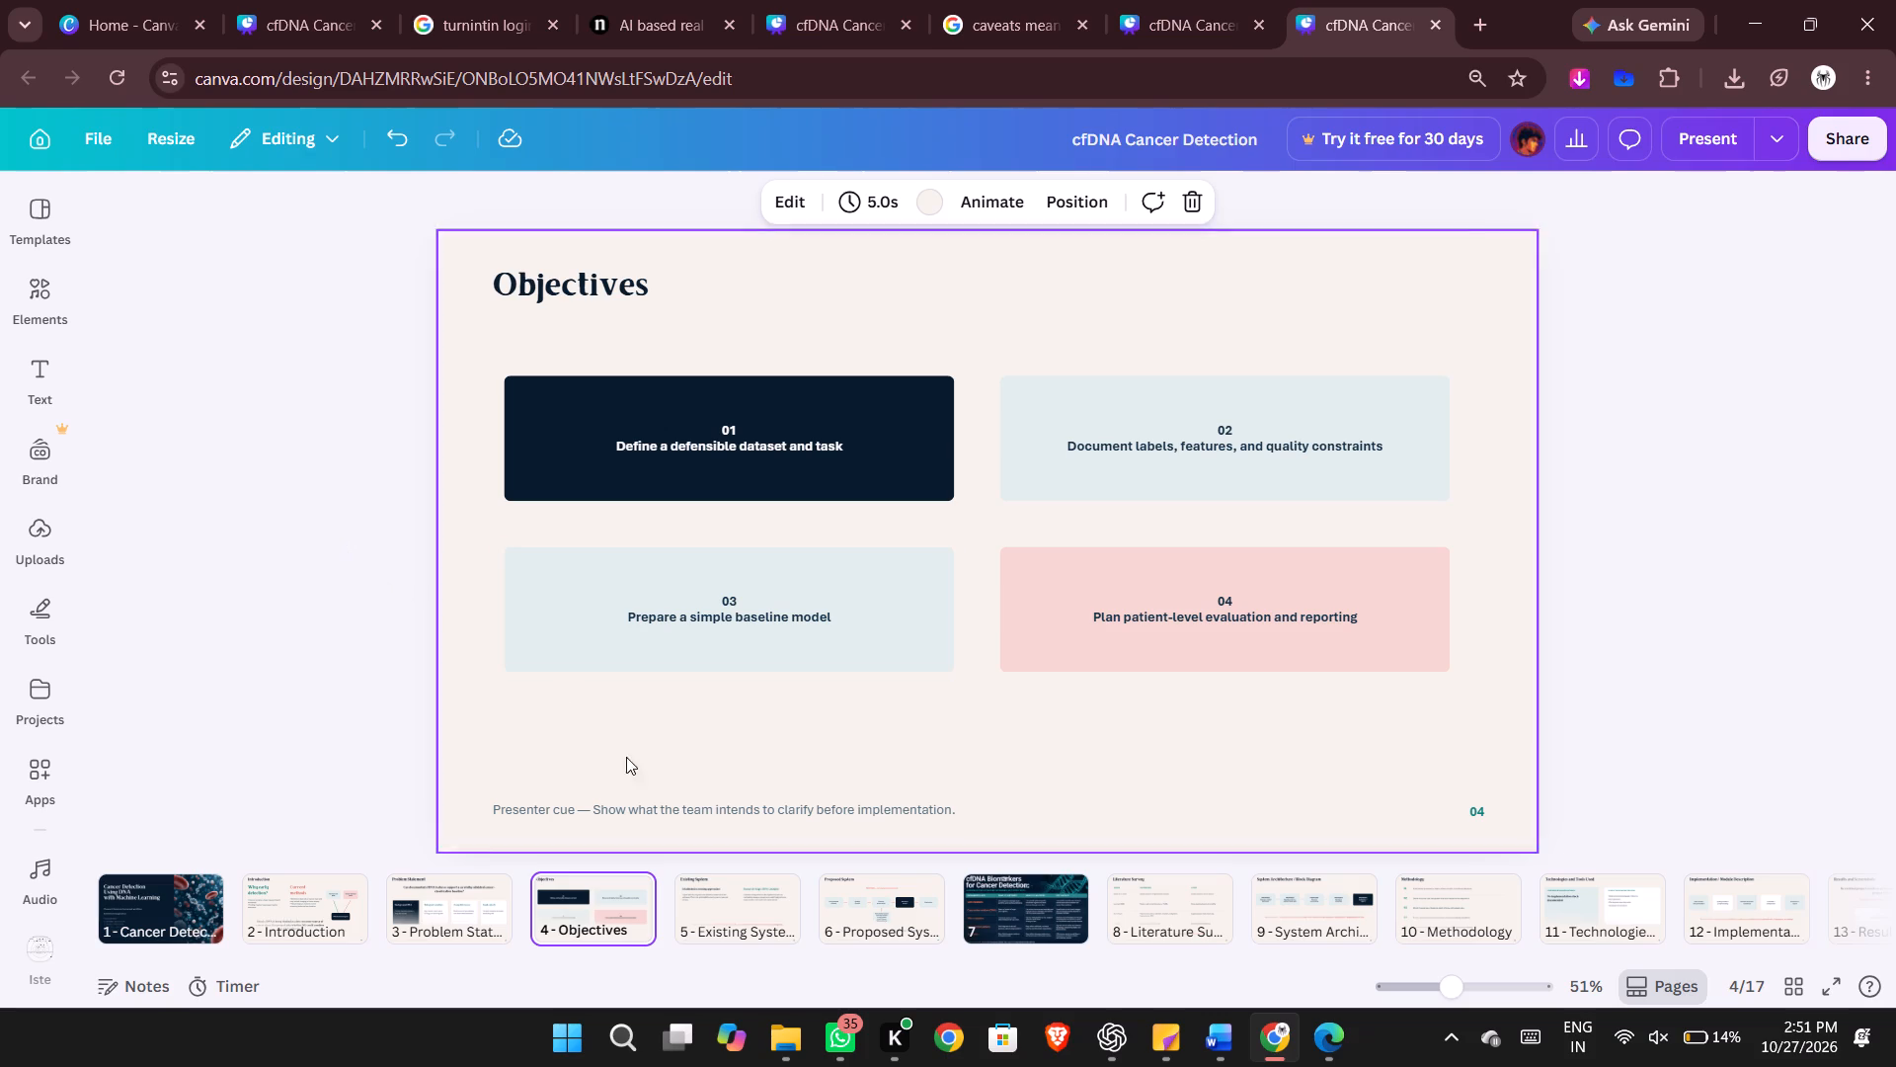
On the Existing System slide, add a new line reading "Screenig and" at the end of the paragraph under Established screening approaches.
left_click(738, 903)
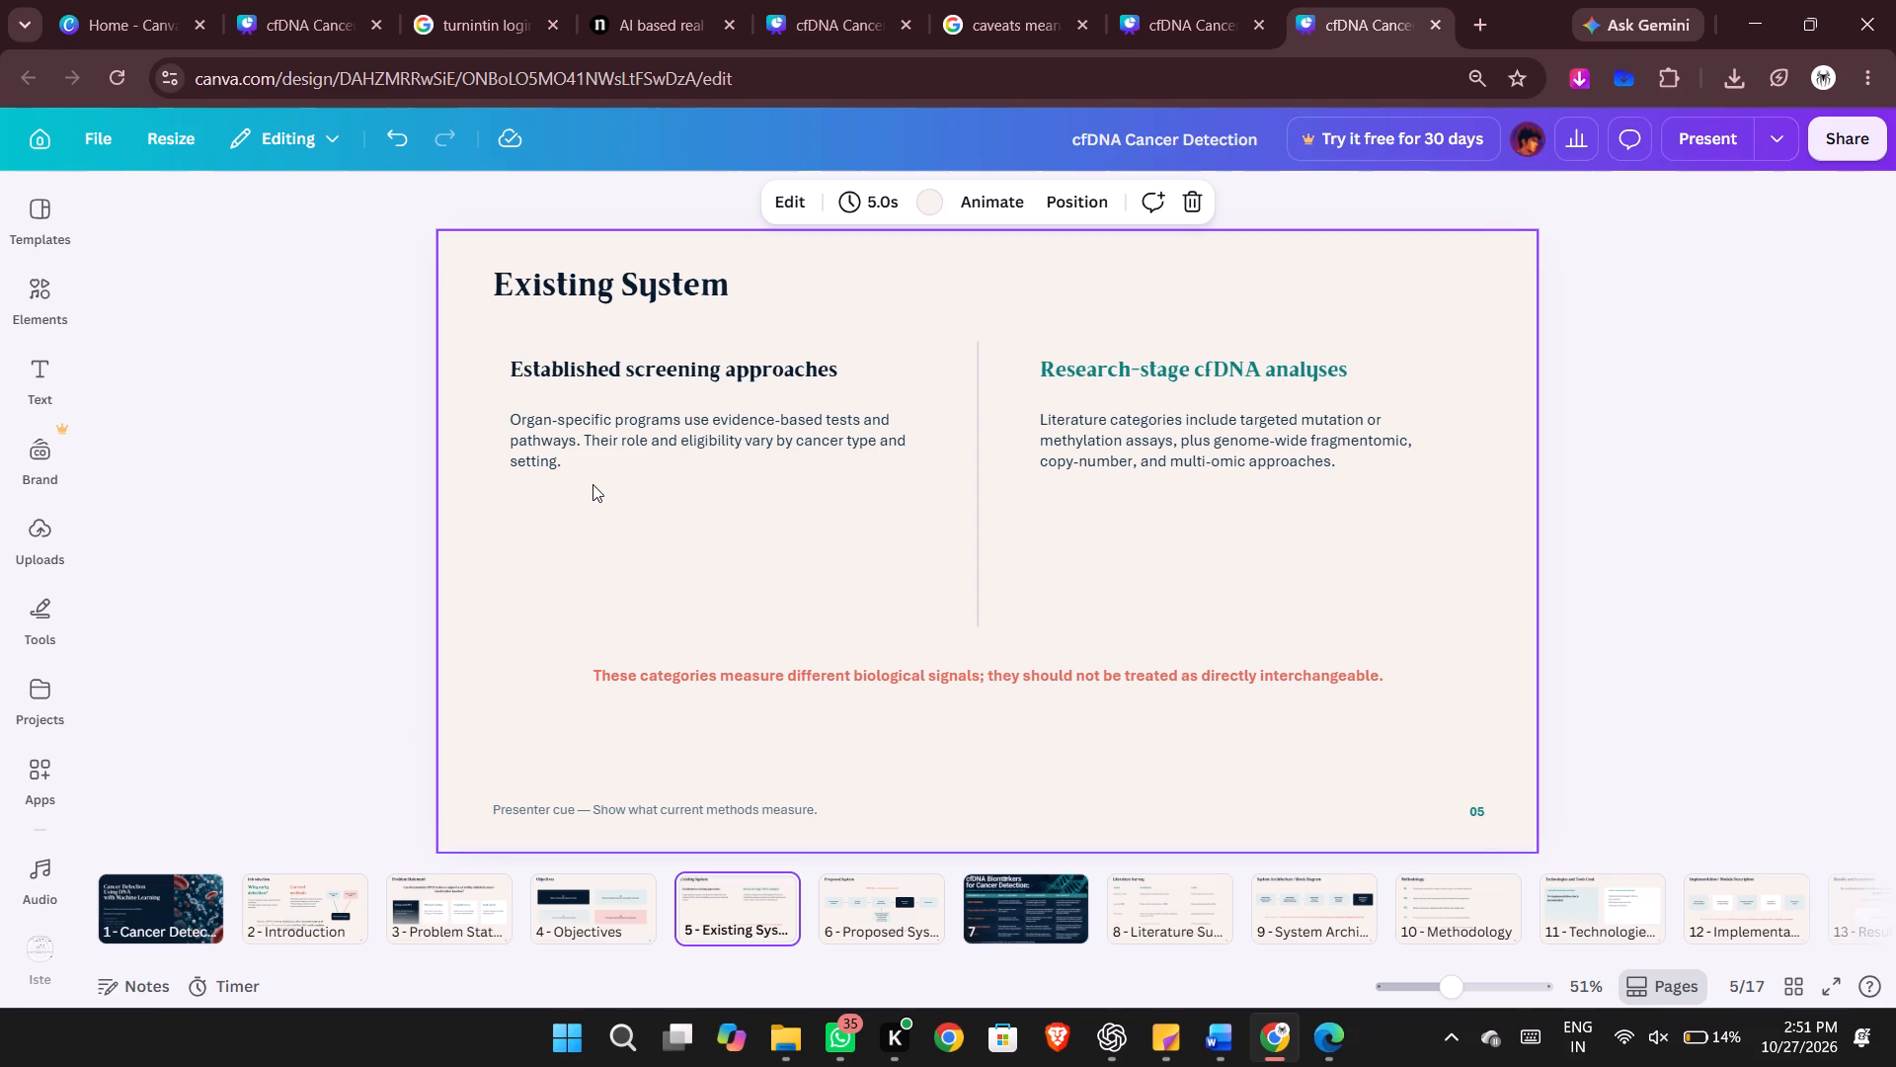
left_click(573, 465)
left_click(573, 465)
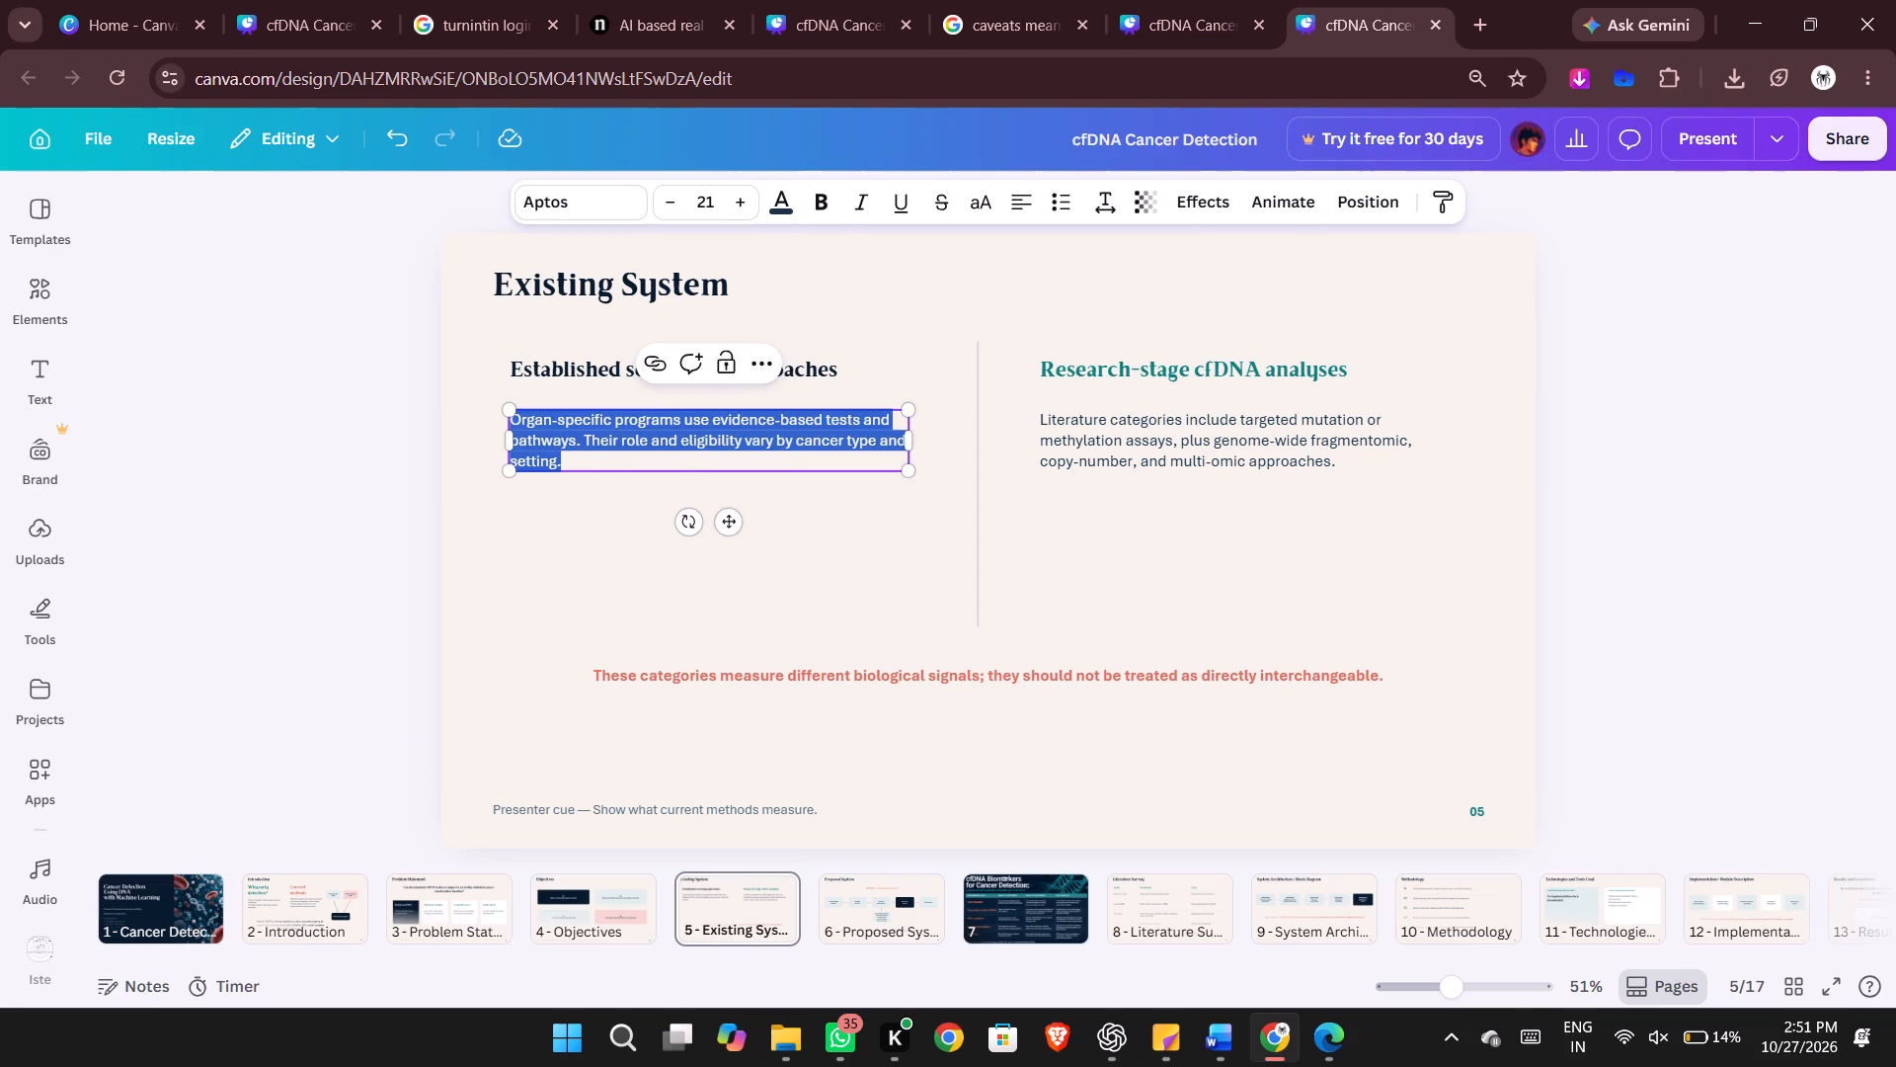
left_click(573, 465)
key("shift+Return")
type("Sce=r")
key("BackSpace")
key("BackSpace")
key("BackSpace")
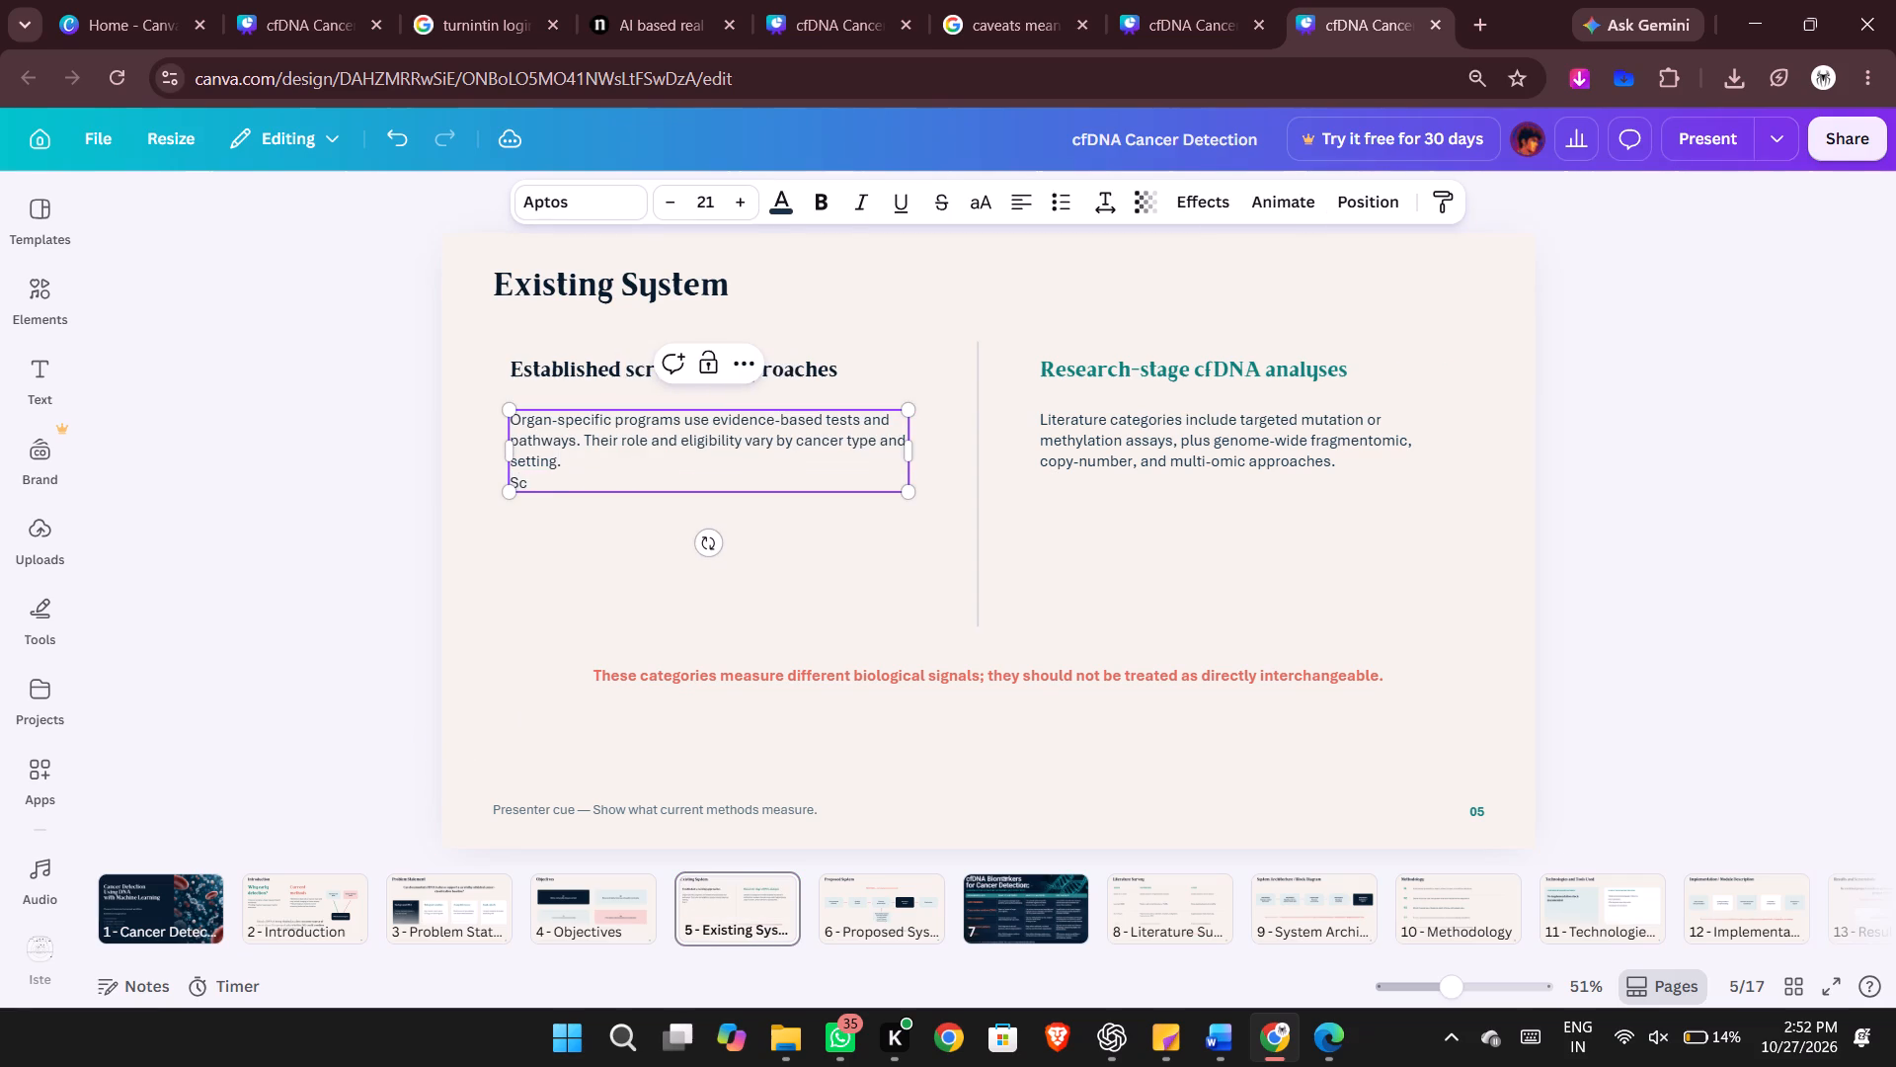
type("reeen")
key("BackSpace")
key("BackSpace")
type("nig anf")
key("space")
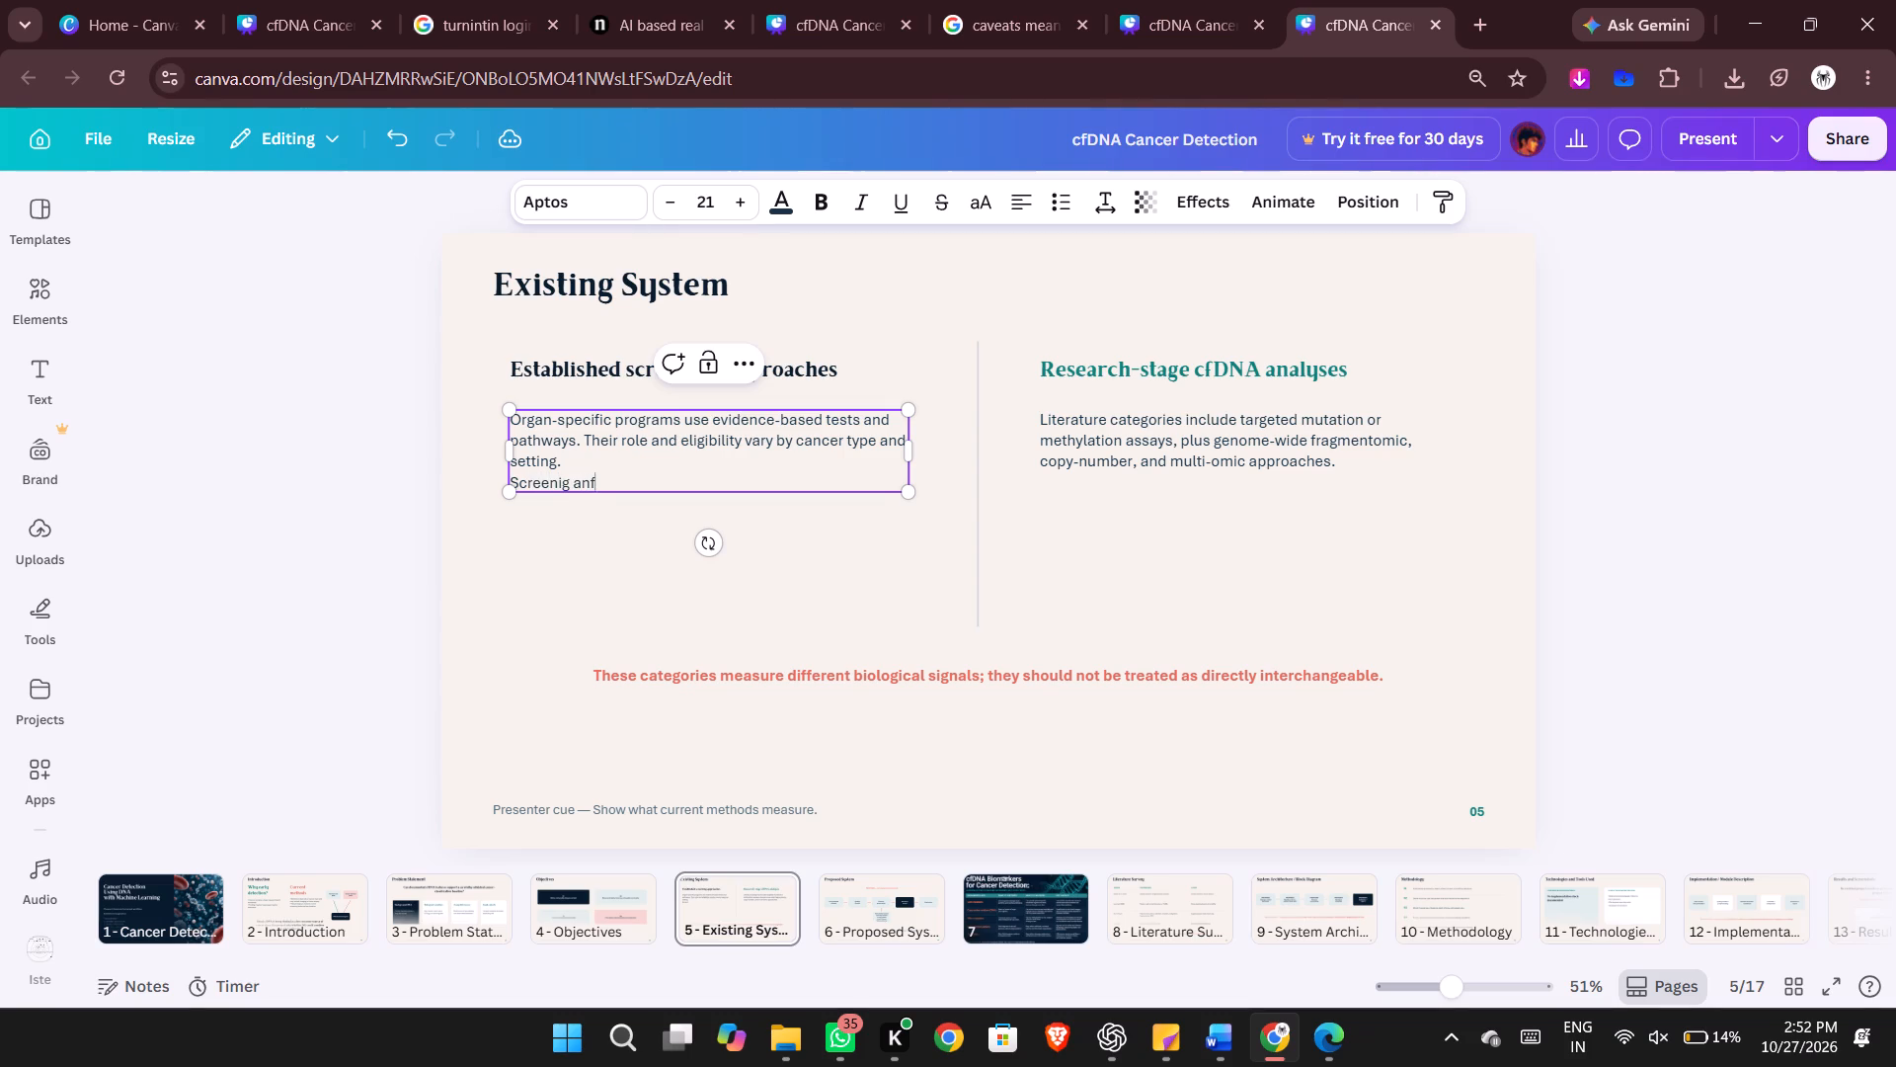
key("BackSpace")
key("BackSpace")
type("d")
key("space")
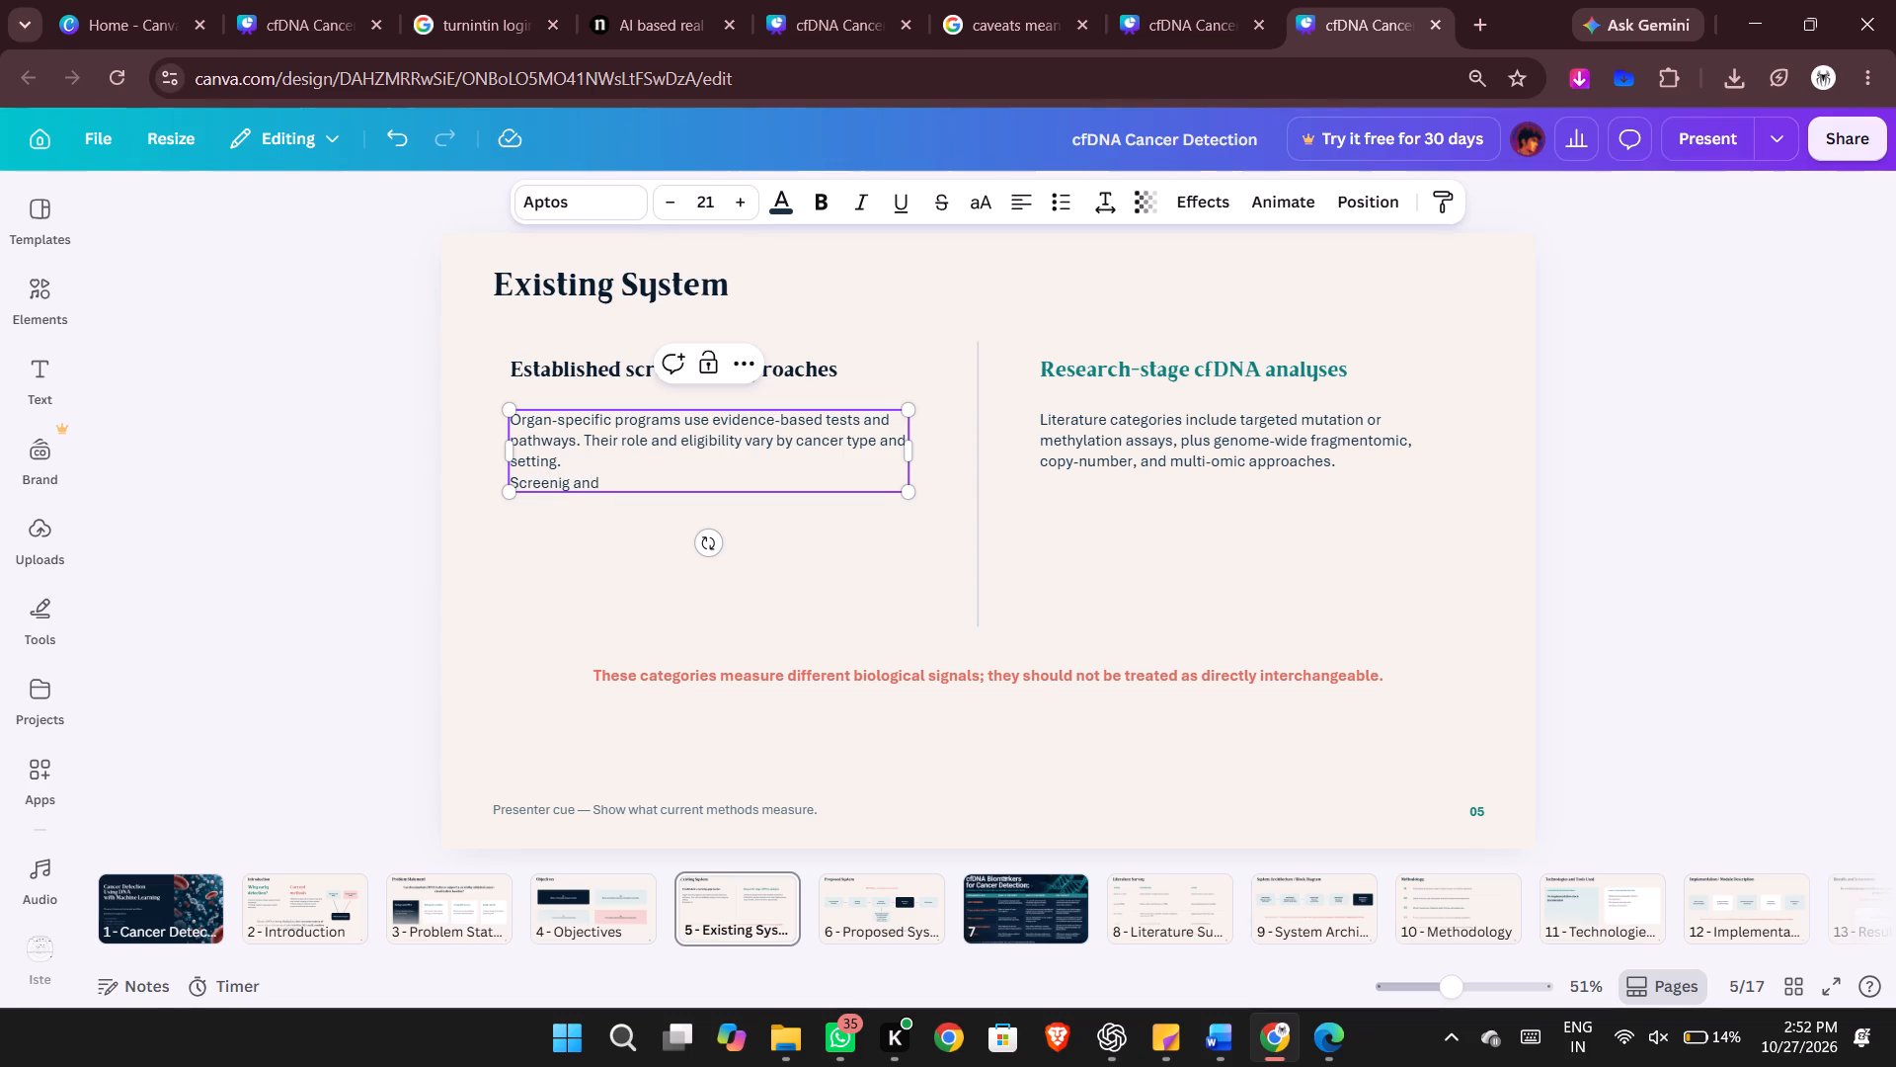
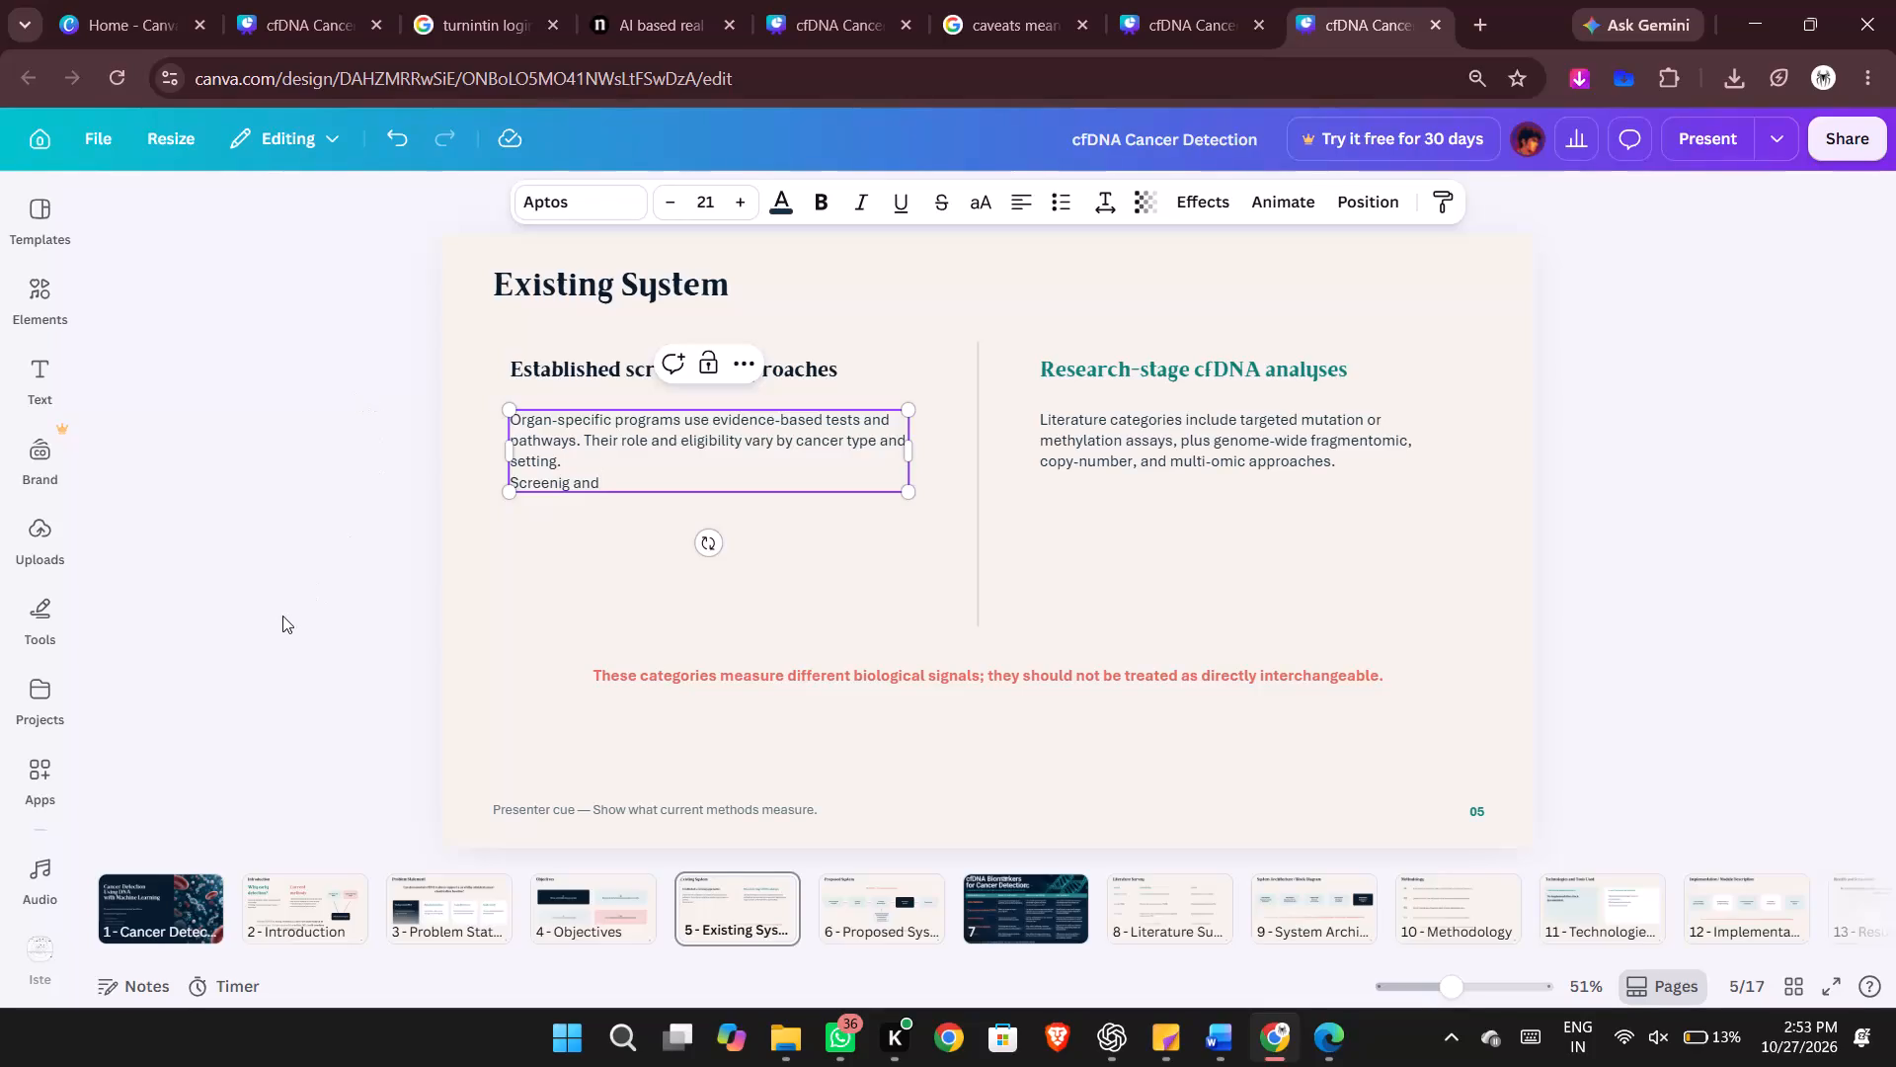
Move the Existing System slide to position 7, directly after the cfDNA Biomarkers slide.
left_click(711, 922)
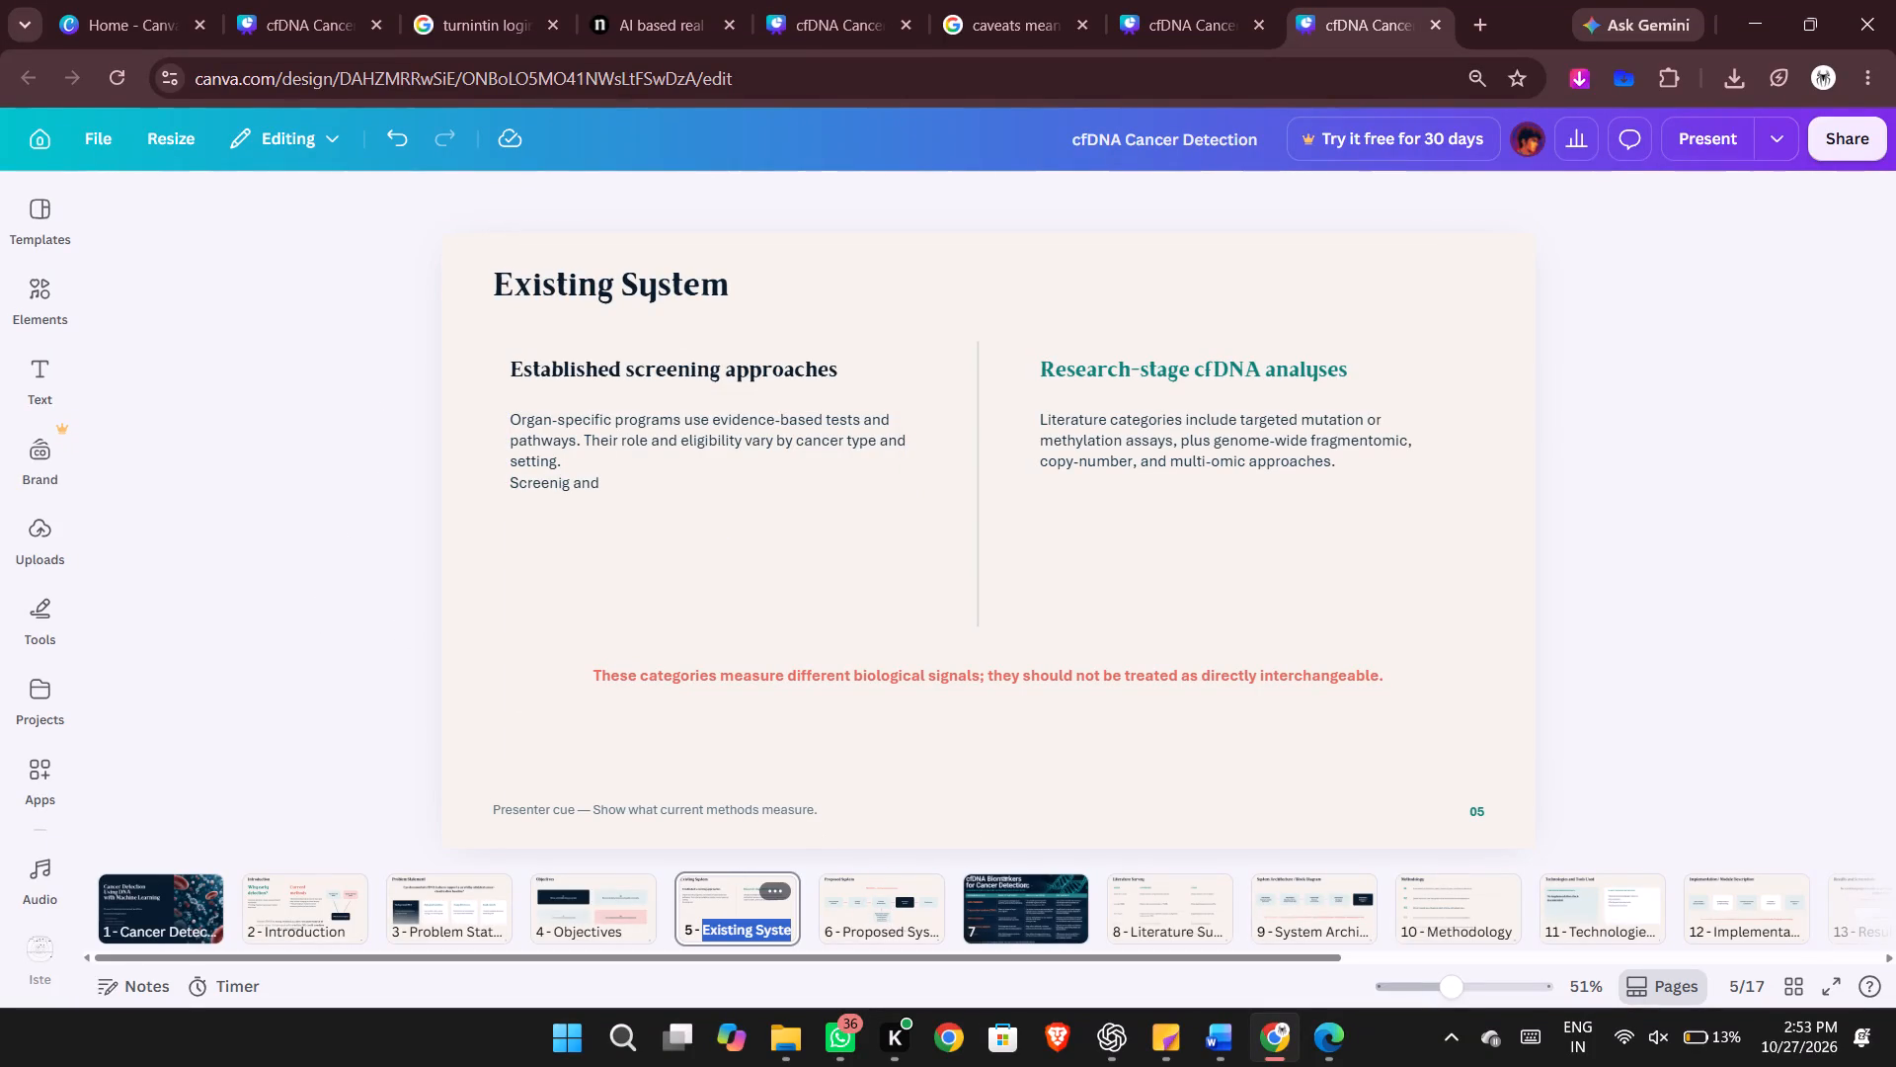
left_click(717, 903)
left_click_drag(717, 903, 803, 918)
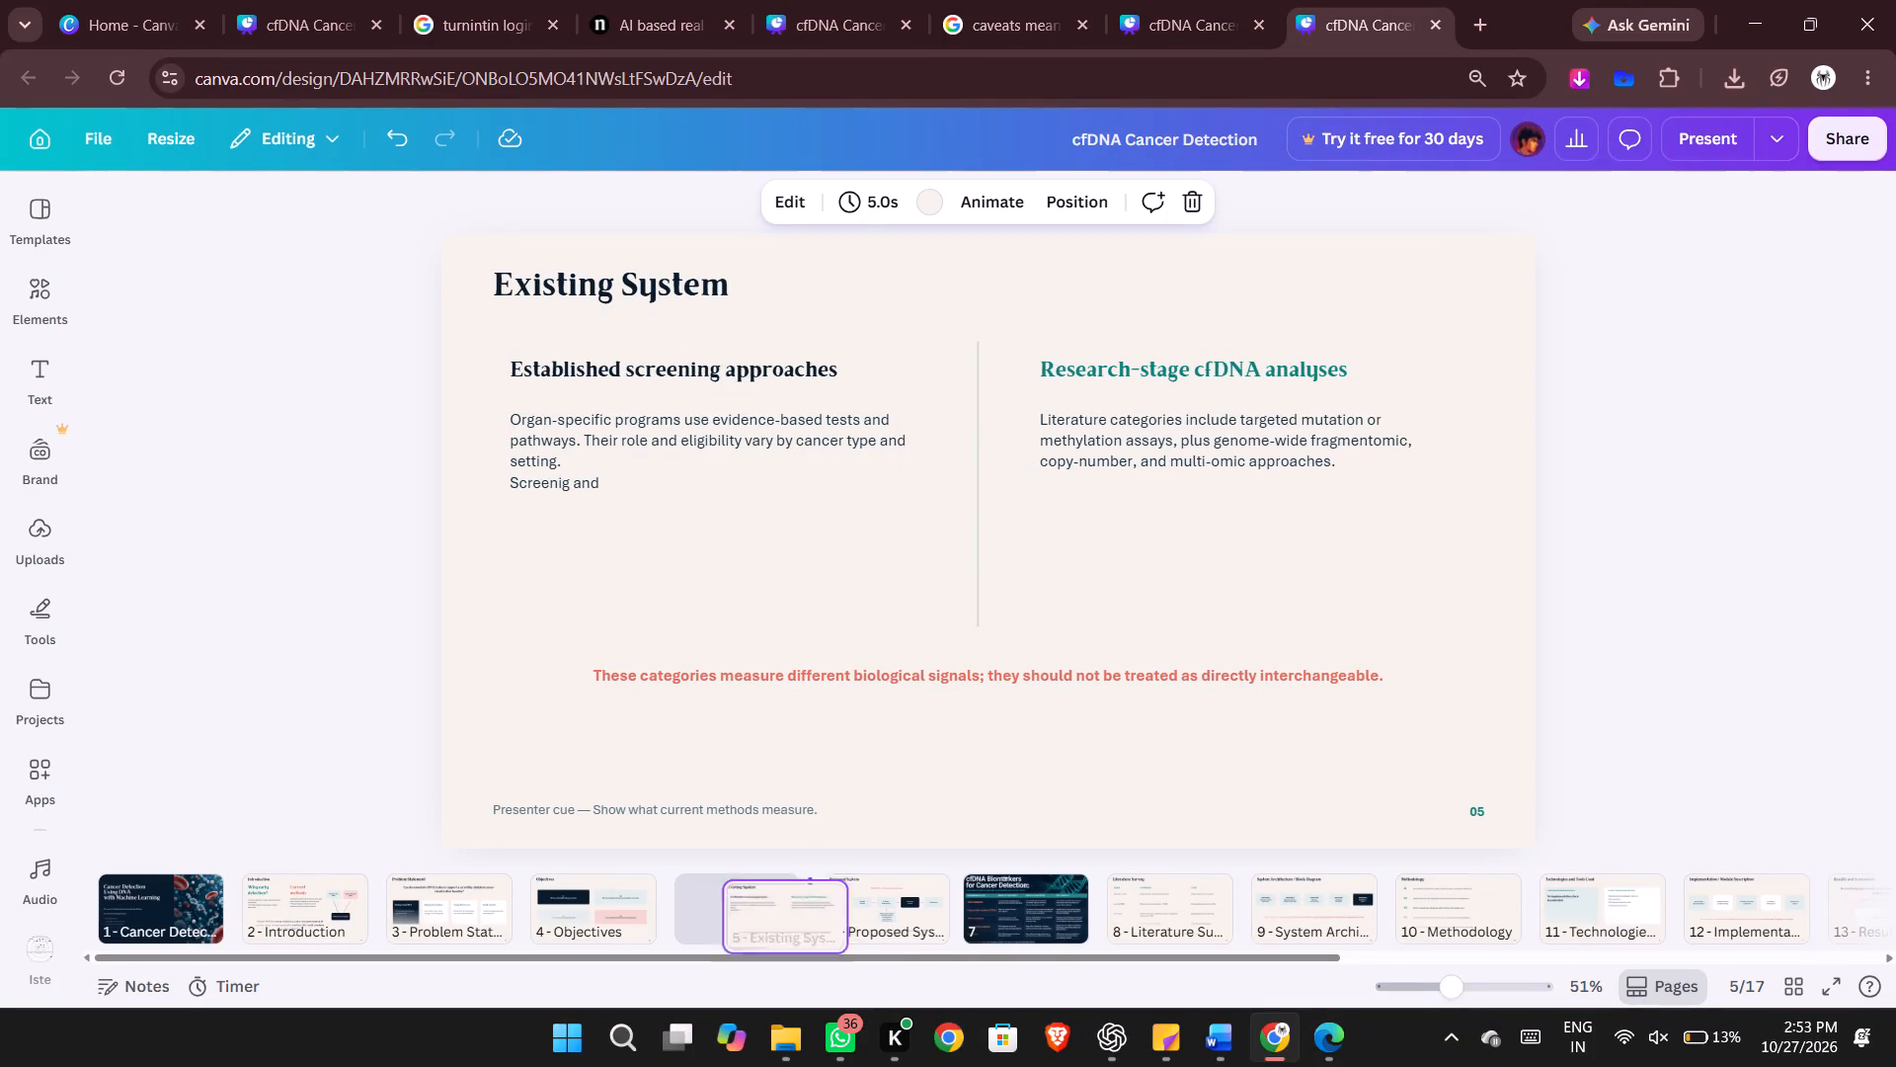
left_click_drag(803, 918, 1074, 898)
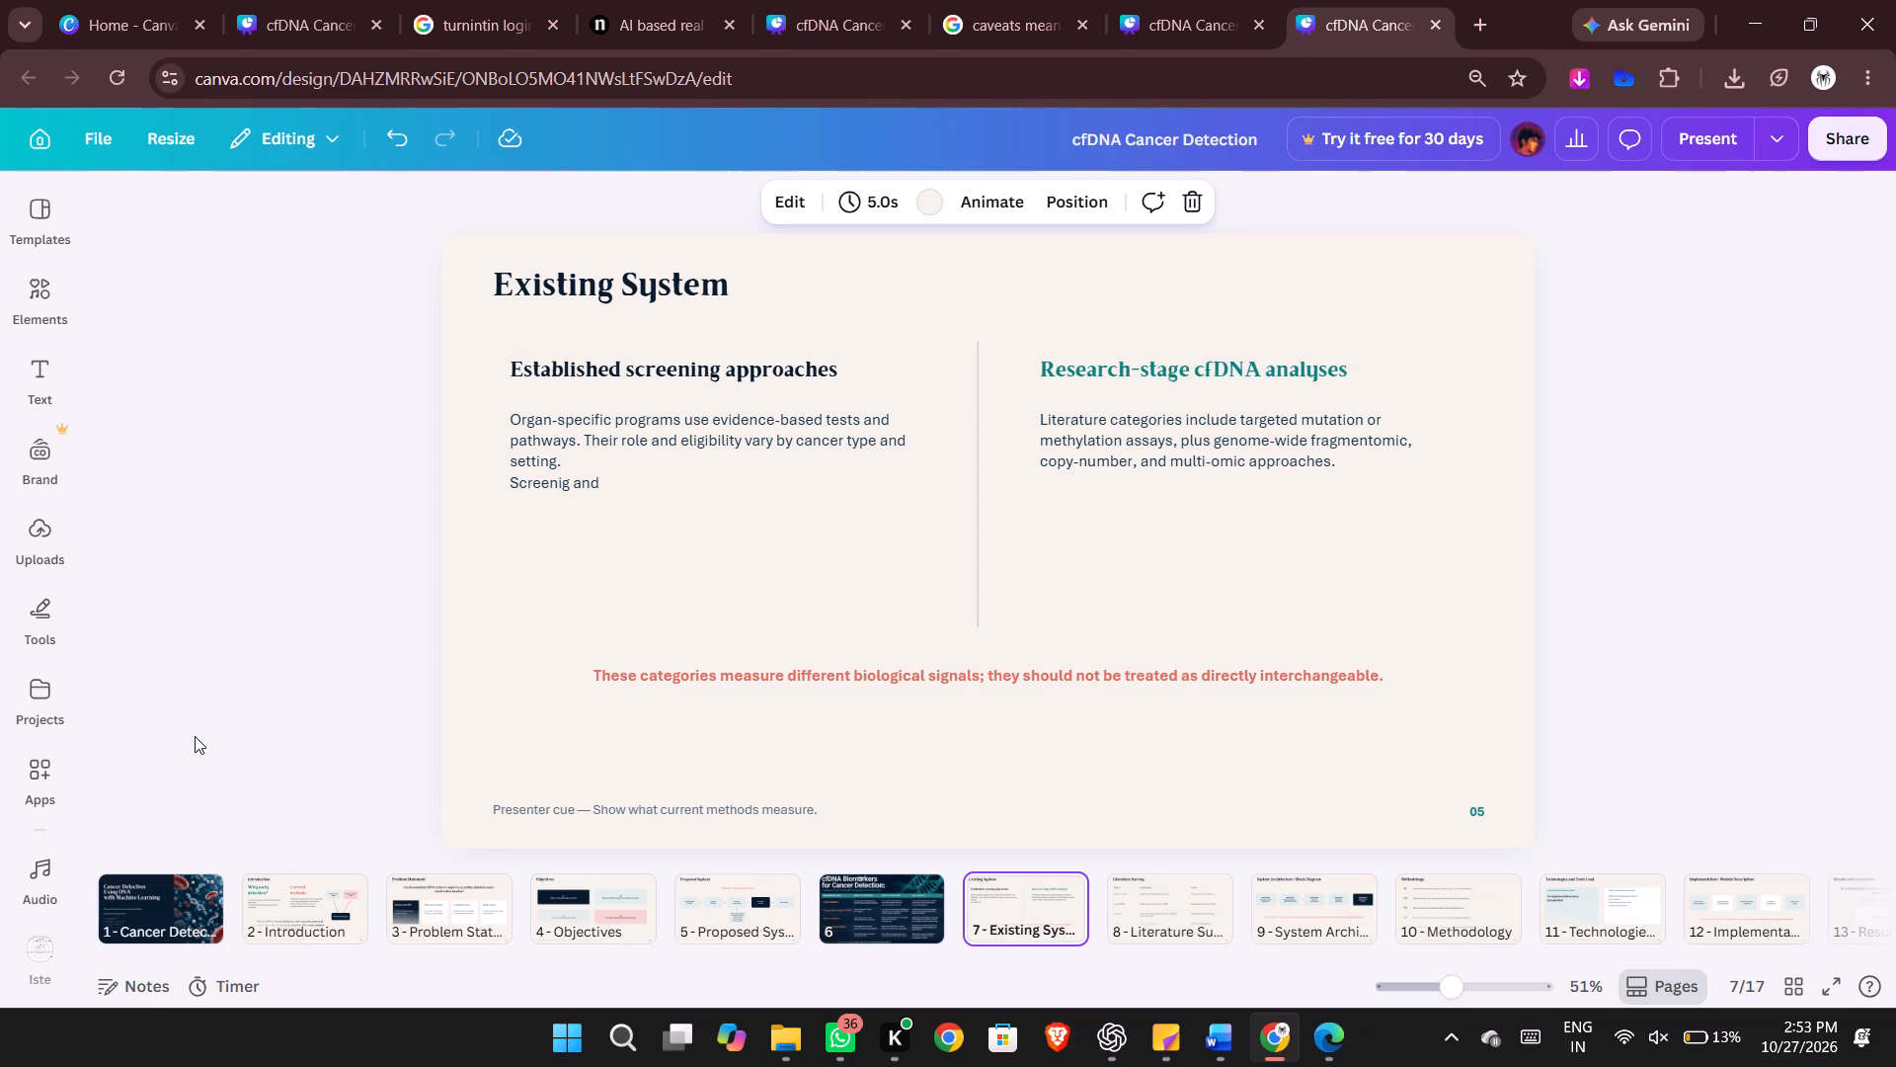
Switch to the multi-omics to deep learning paper in Microsoft Edge, close its text search, and examine Fig. 1 and Table 1 on cfDNA approaches.
key("alt+Tab")
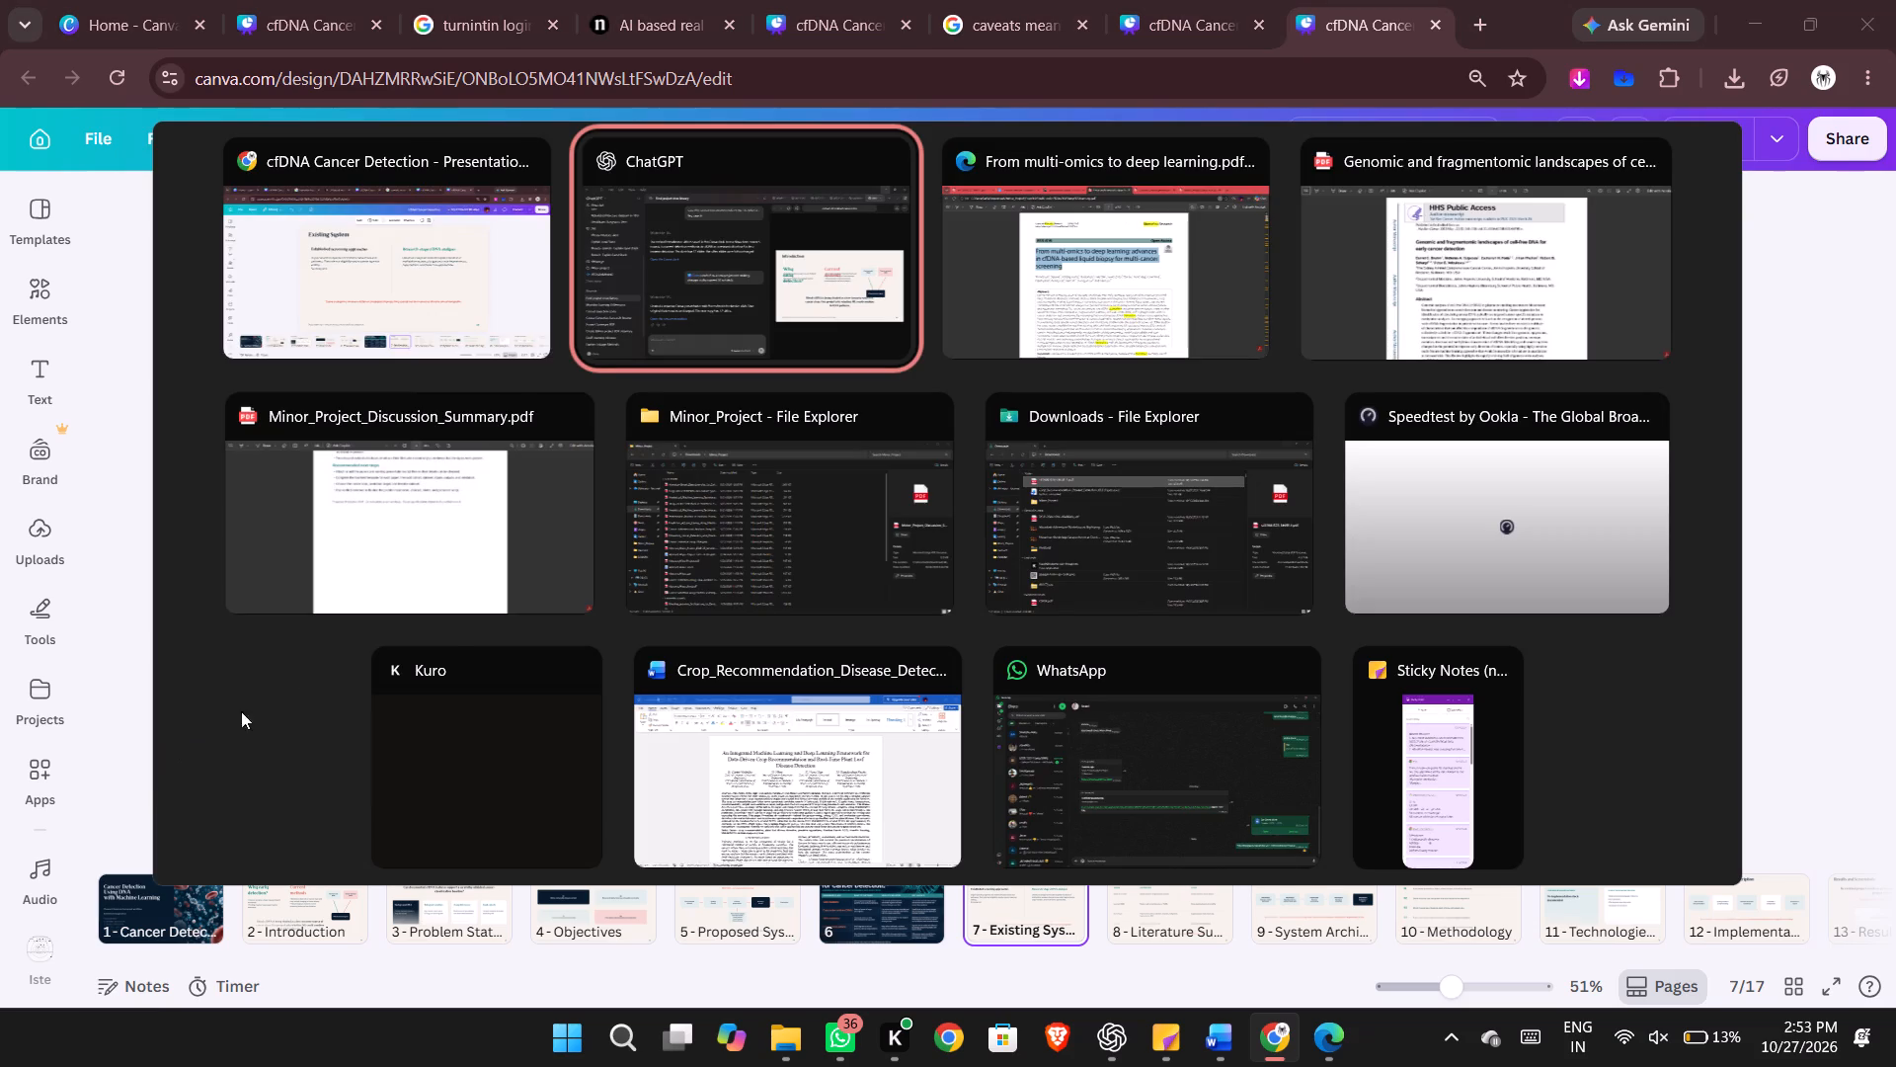
key("alt+Tab")
left_click(651, 548)
scroll(651, 548, "down", 2)
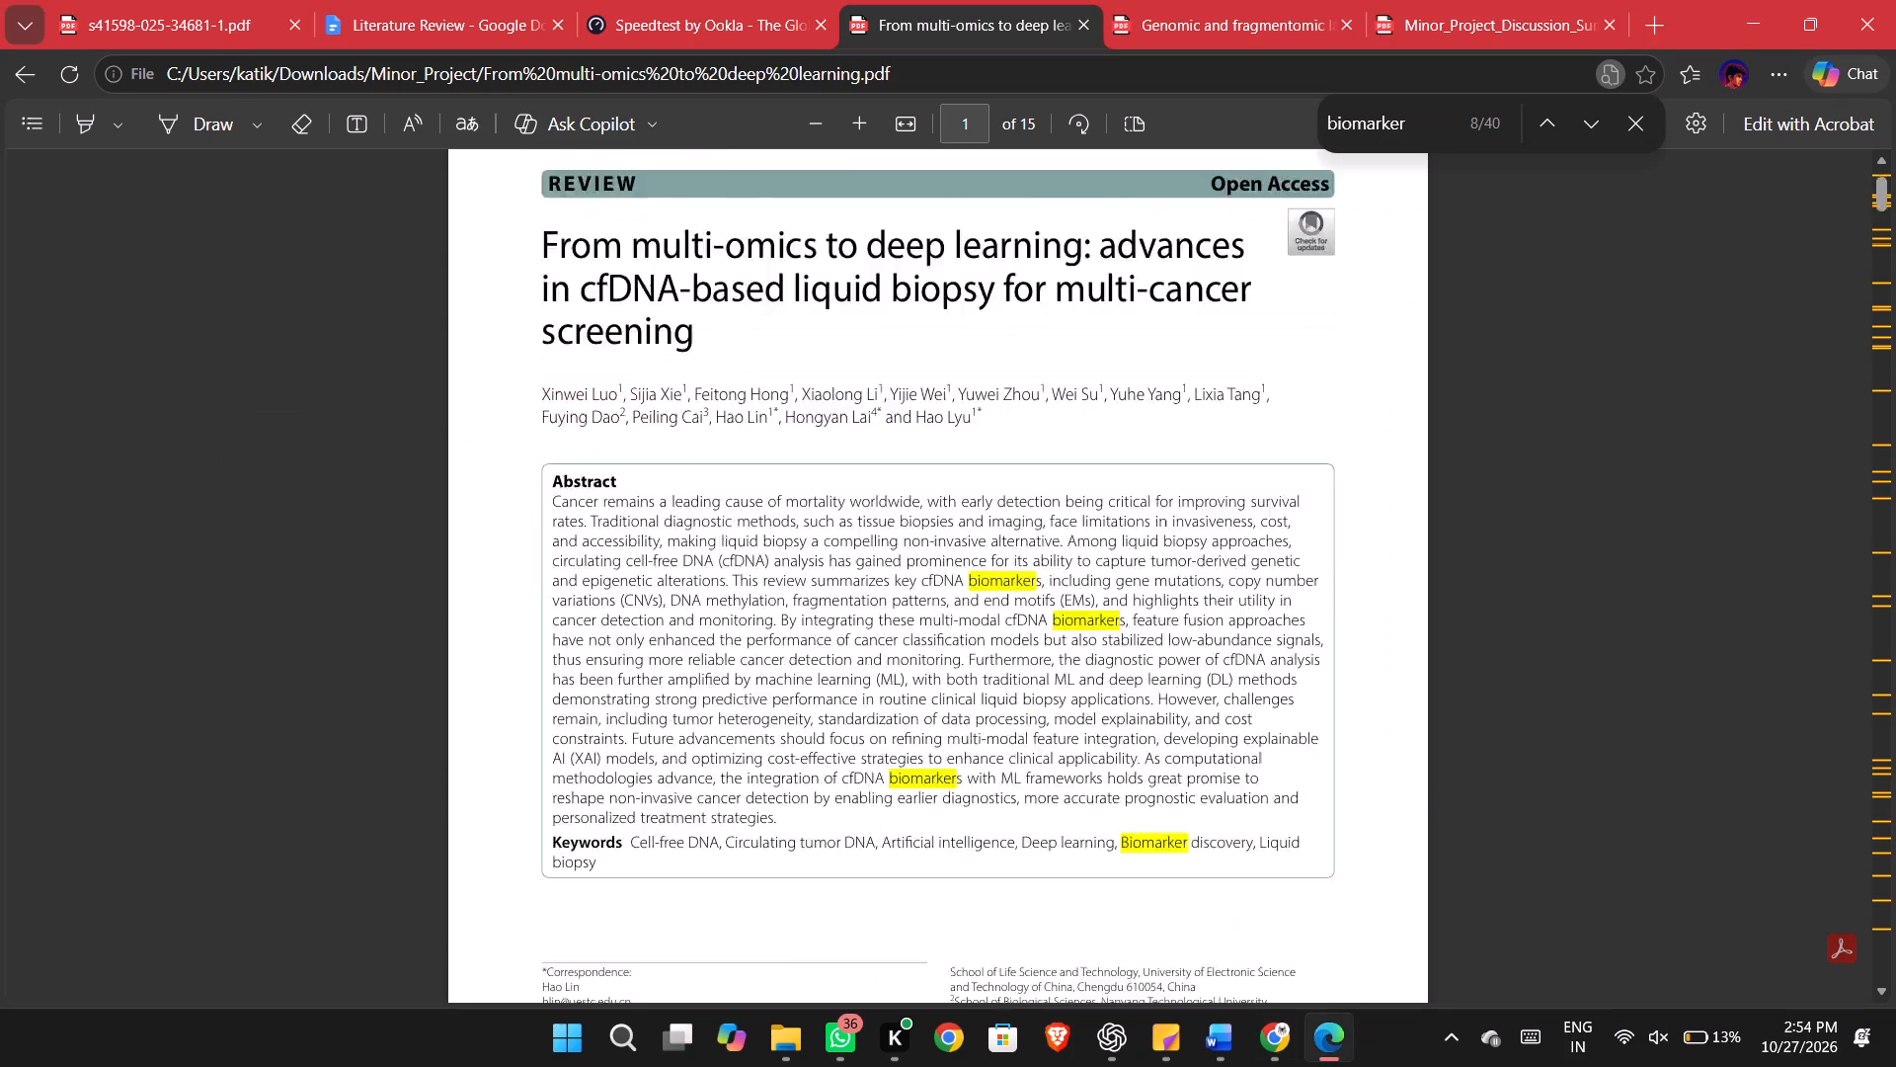
scroll(651, 548, "down", 7)
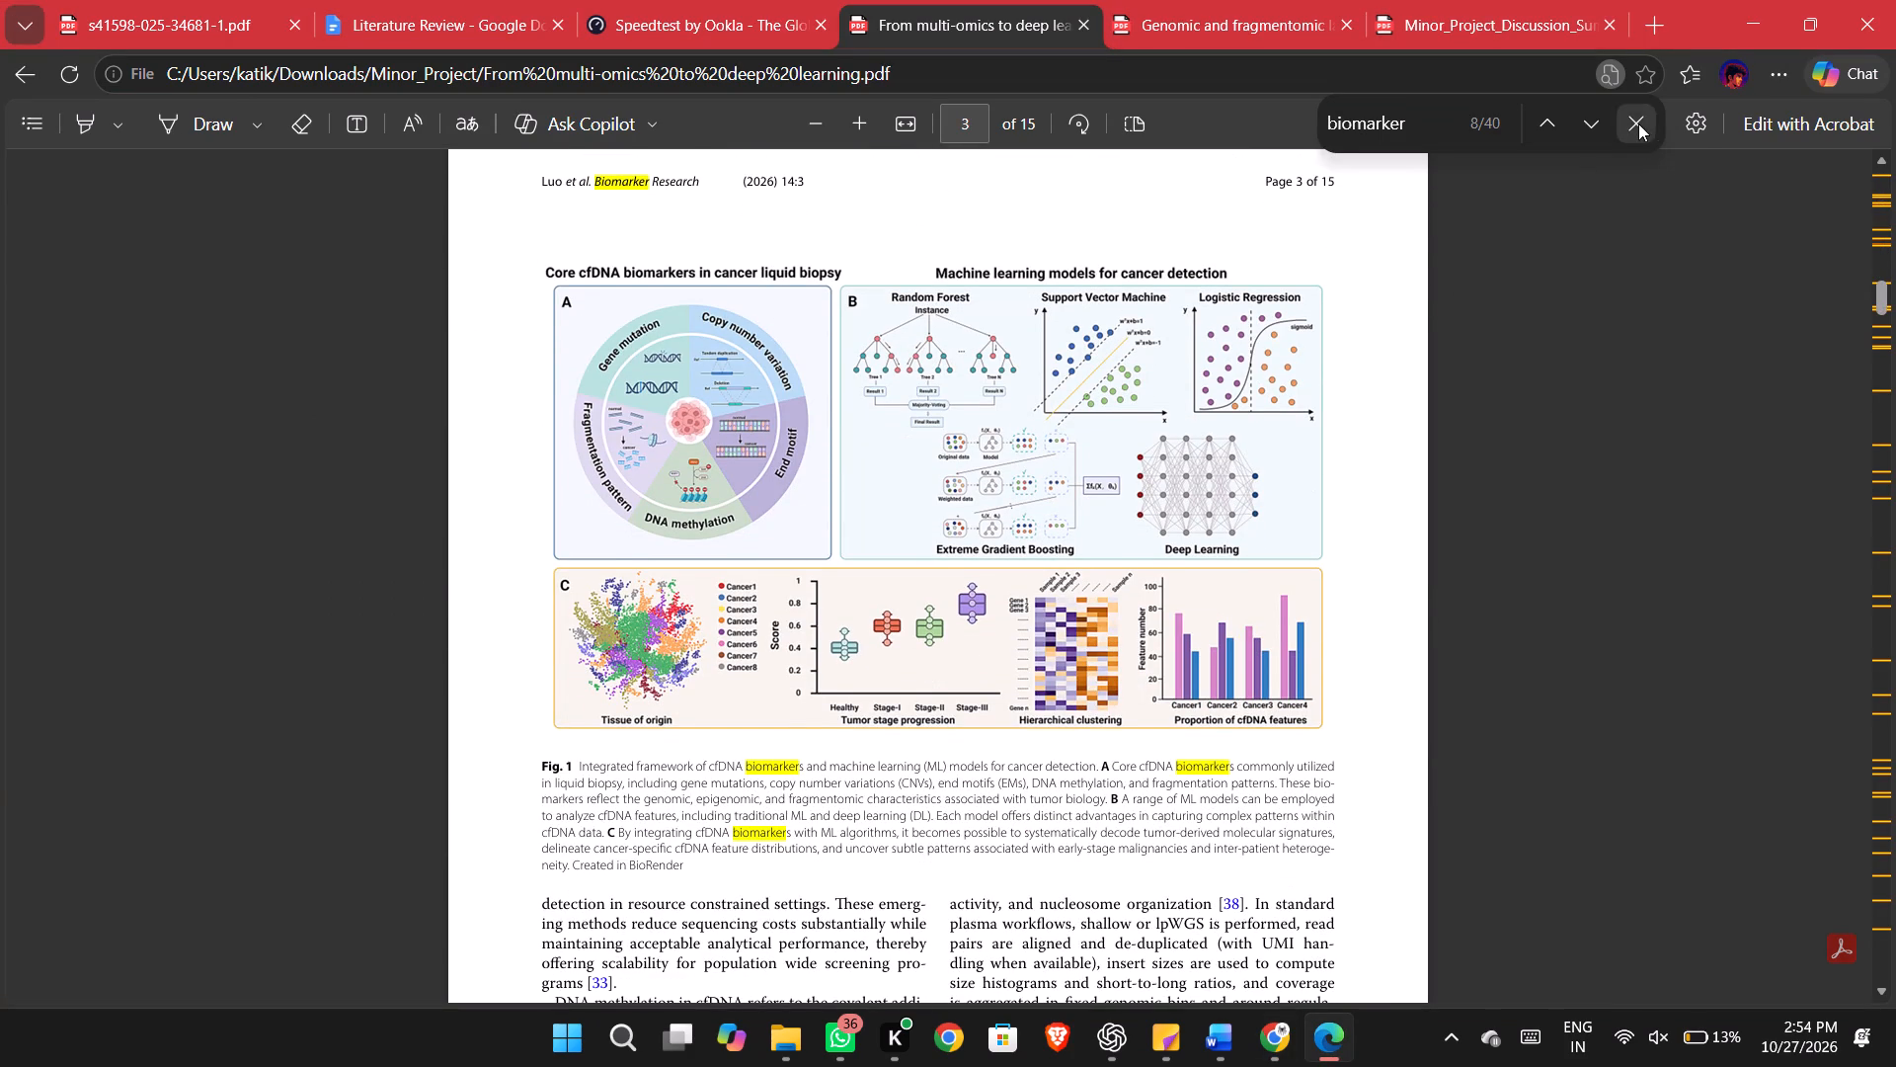
left_click(1638, 123)
scroll(1173, 585, "down", 2)
scroll(1173, 585, "up", 2)
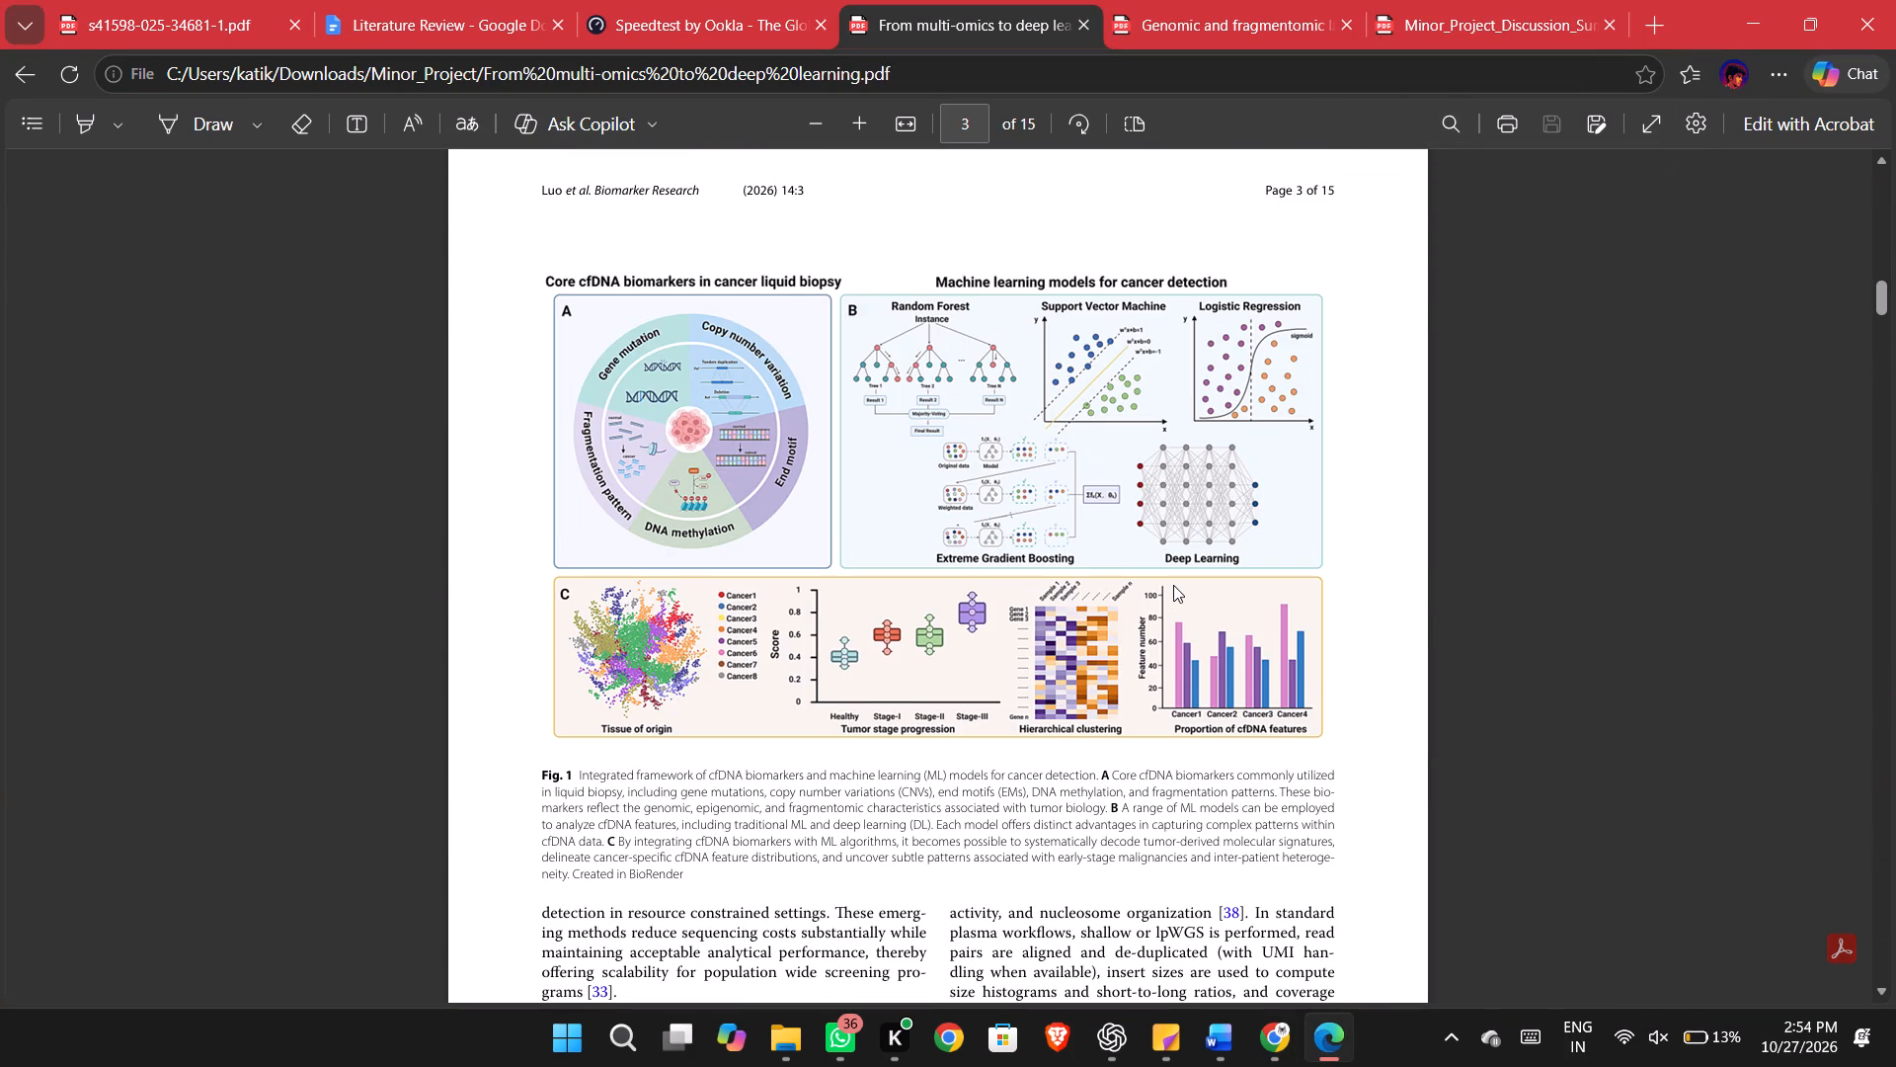
scroll(1173, 585, "down", 2)
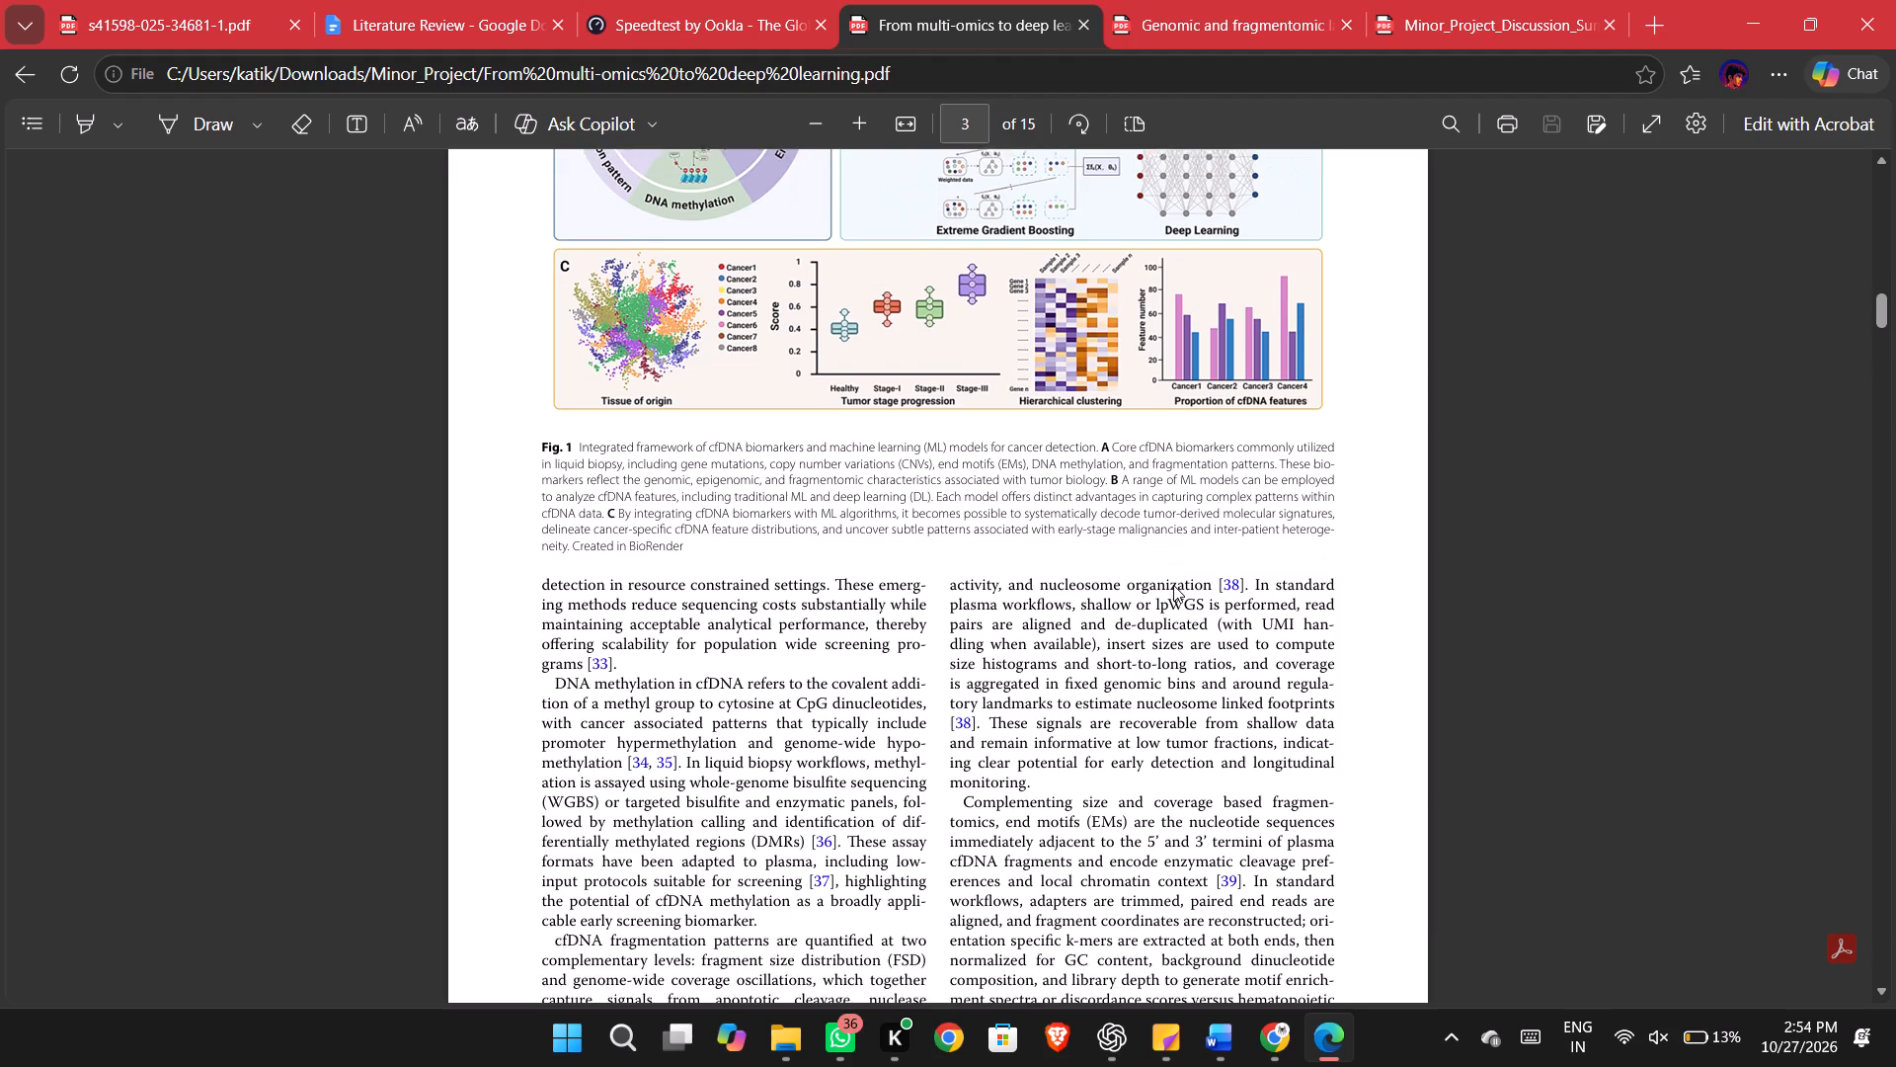
scroll(1173, 585, "down", 3)
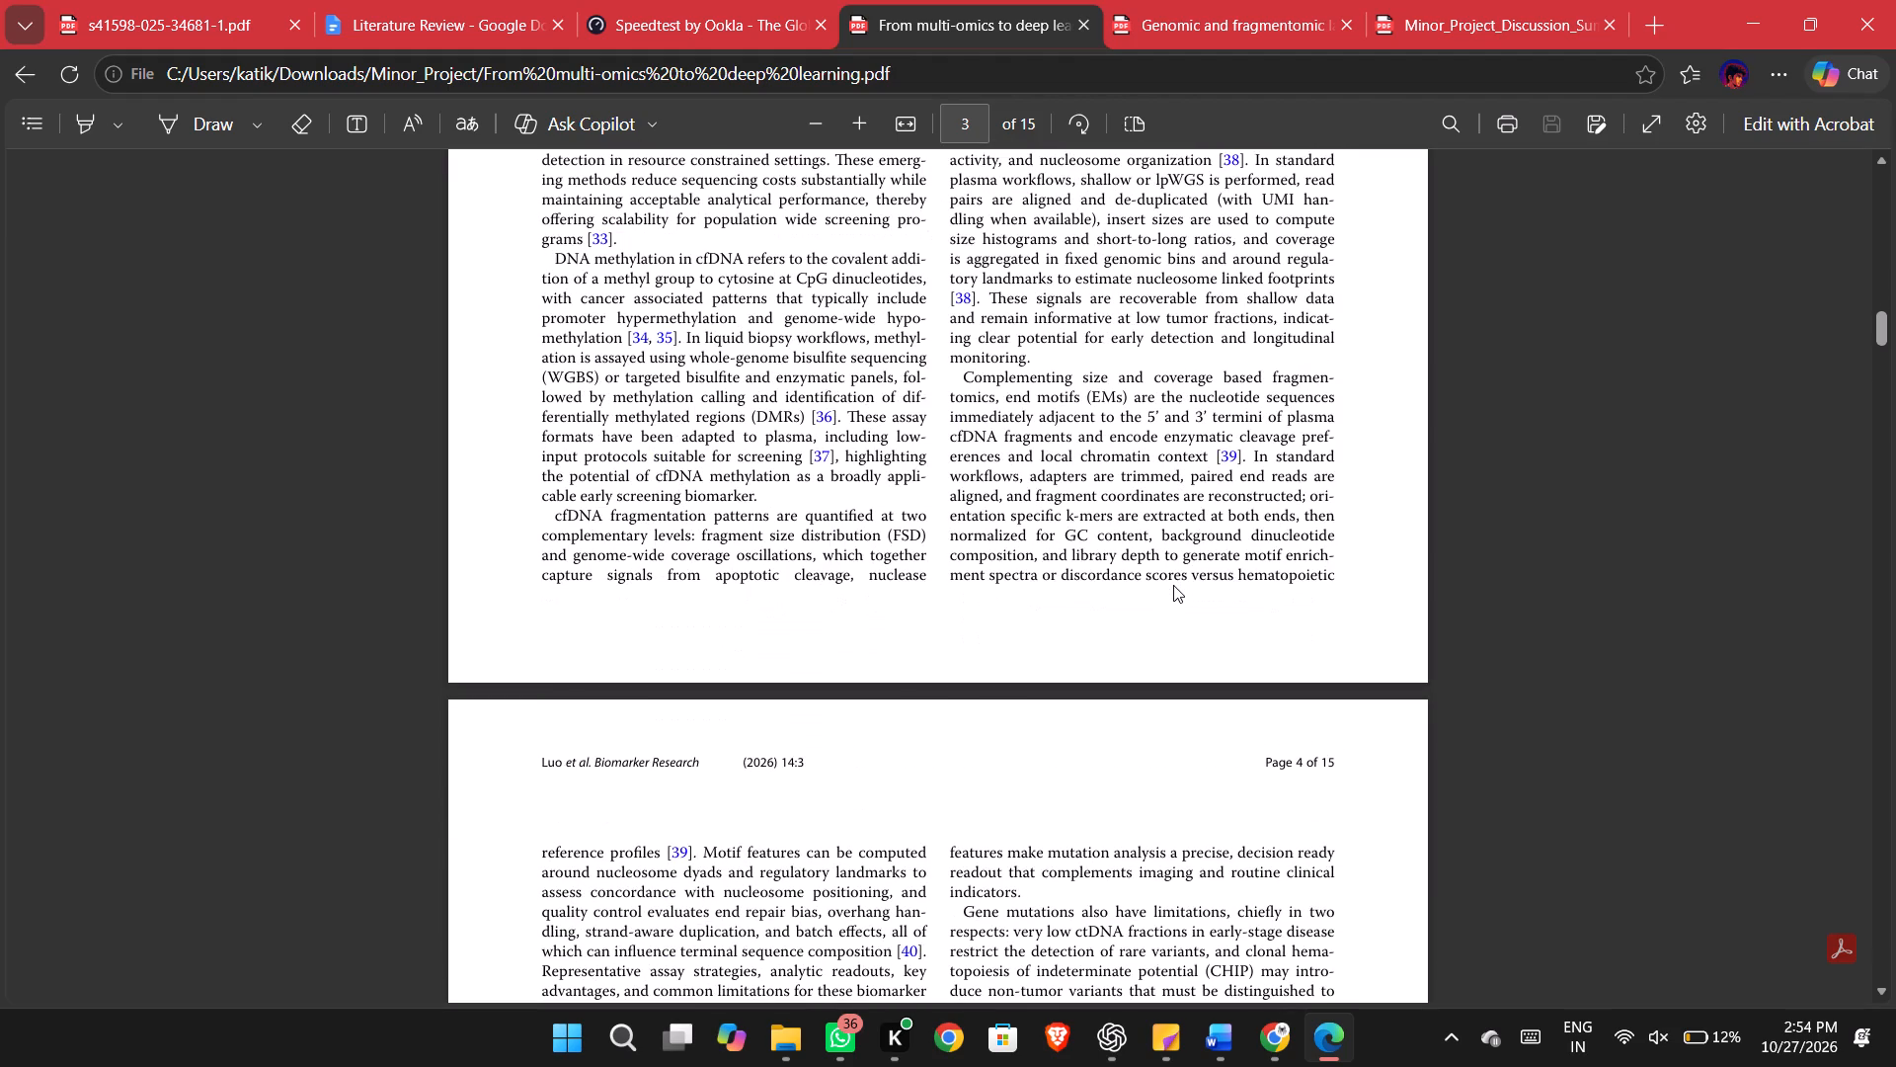
scroll(1204, 596, "down", 2)
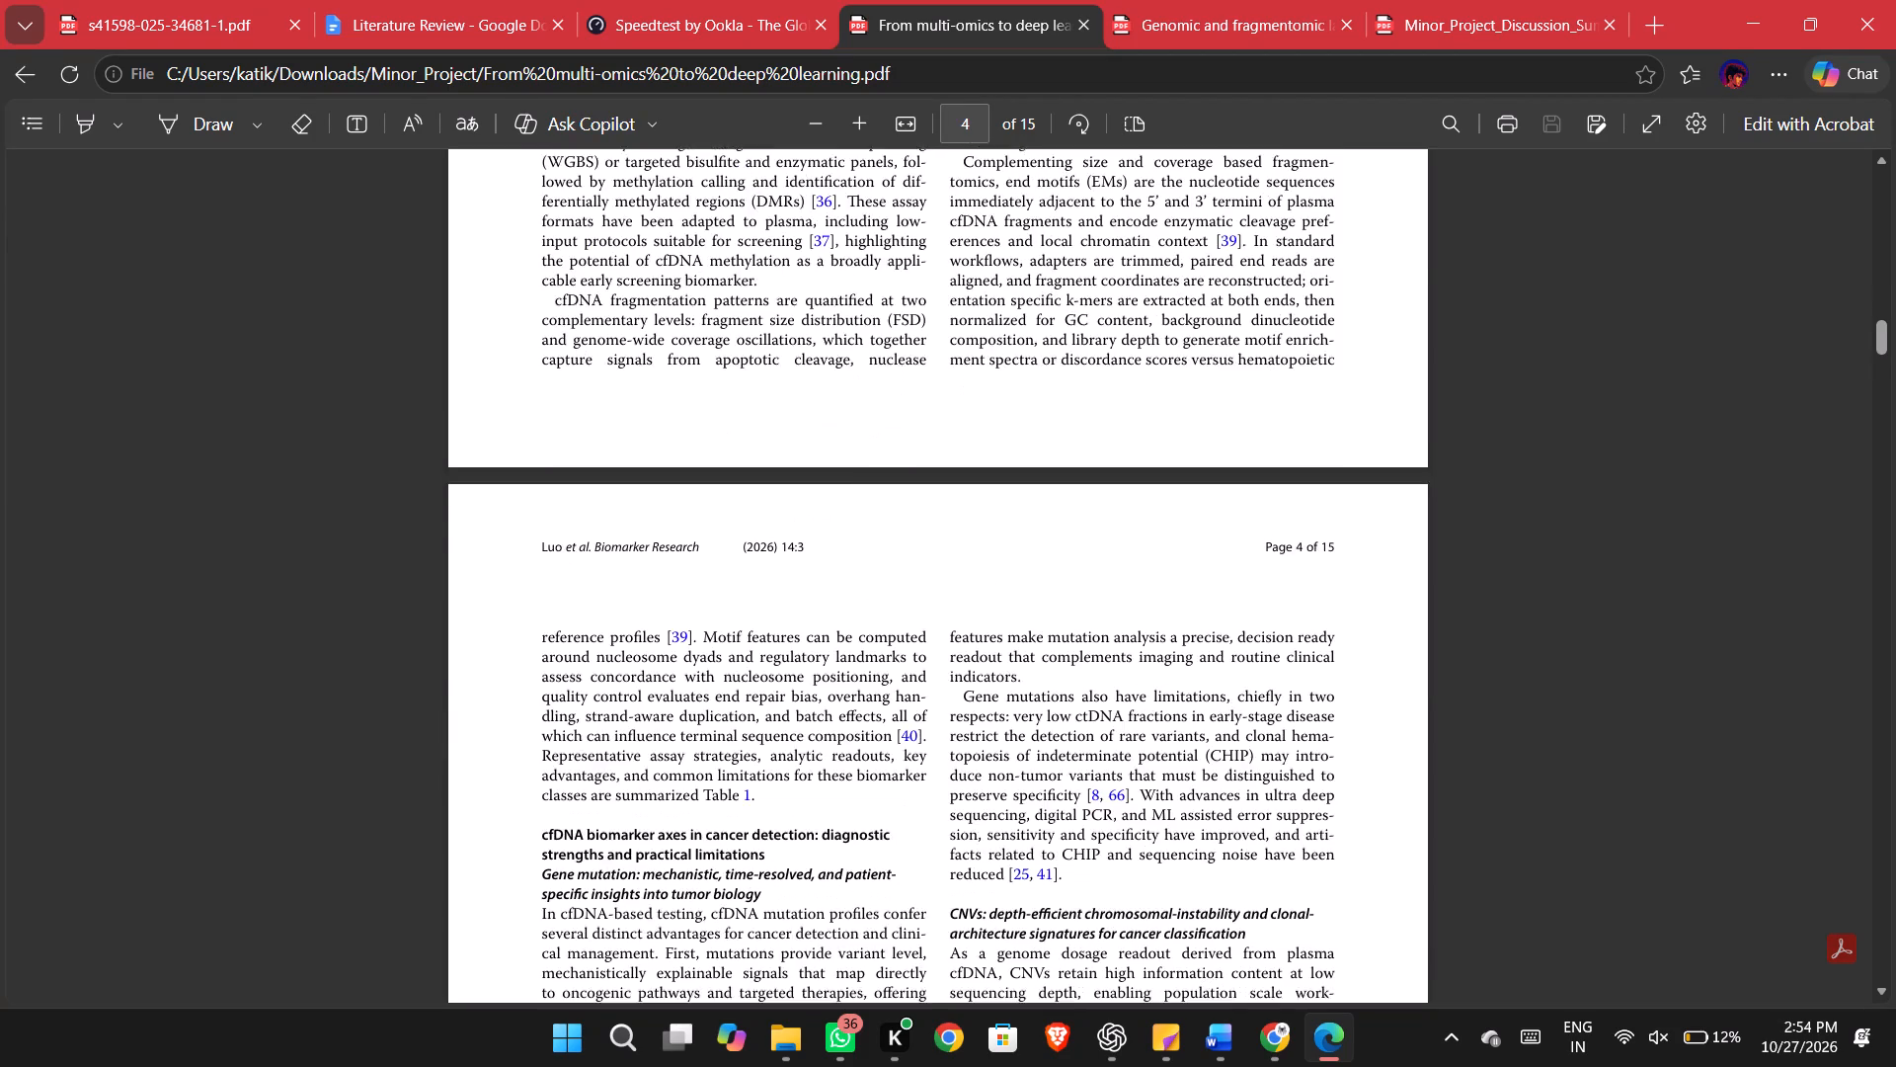
scroll(1204, 596, "down", 4)
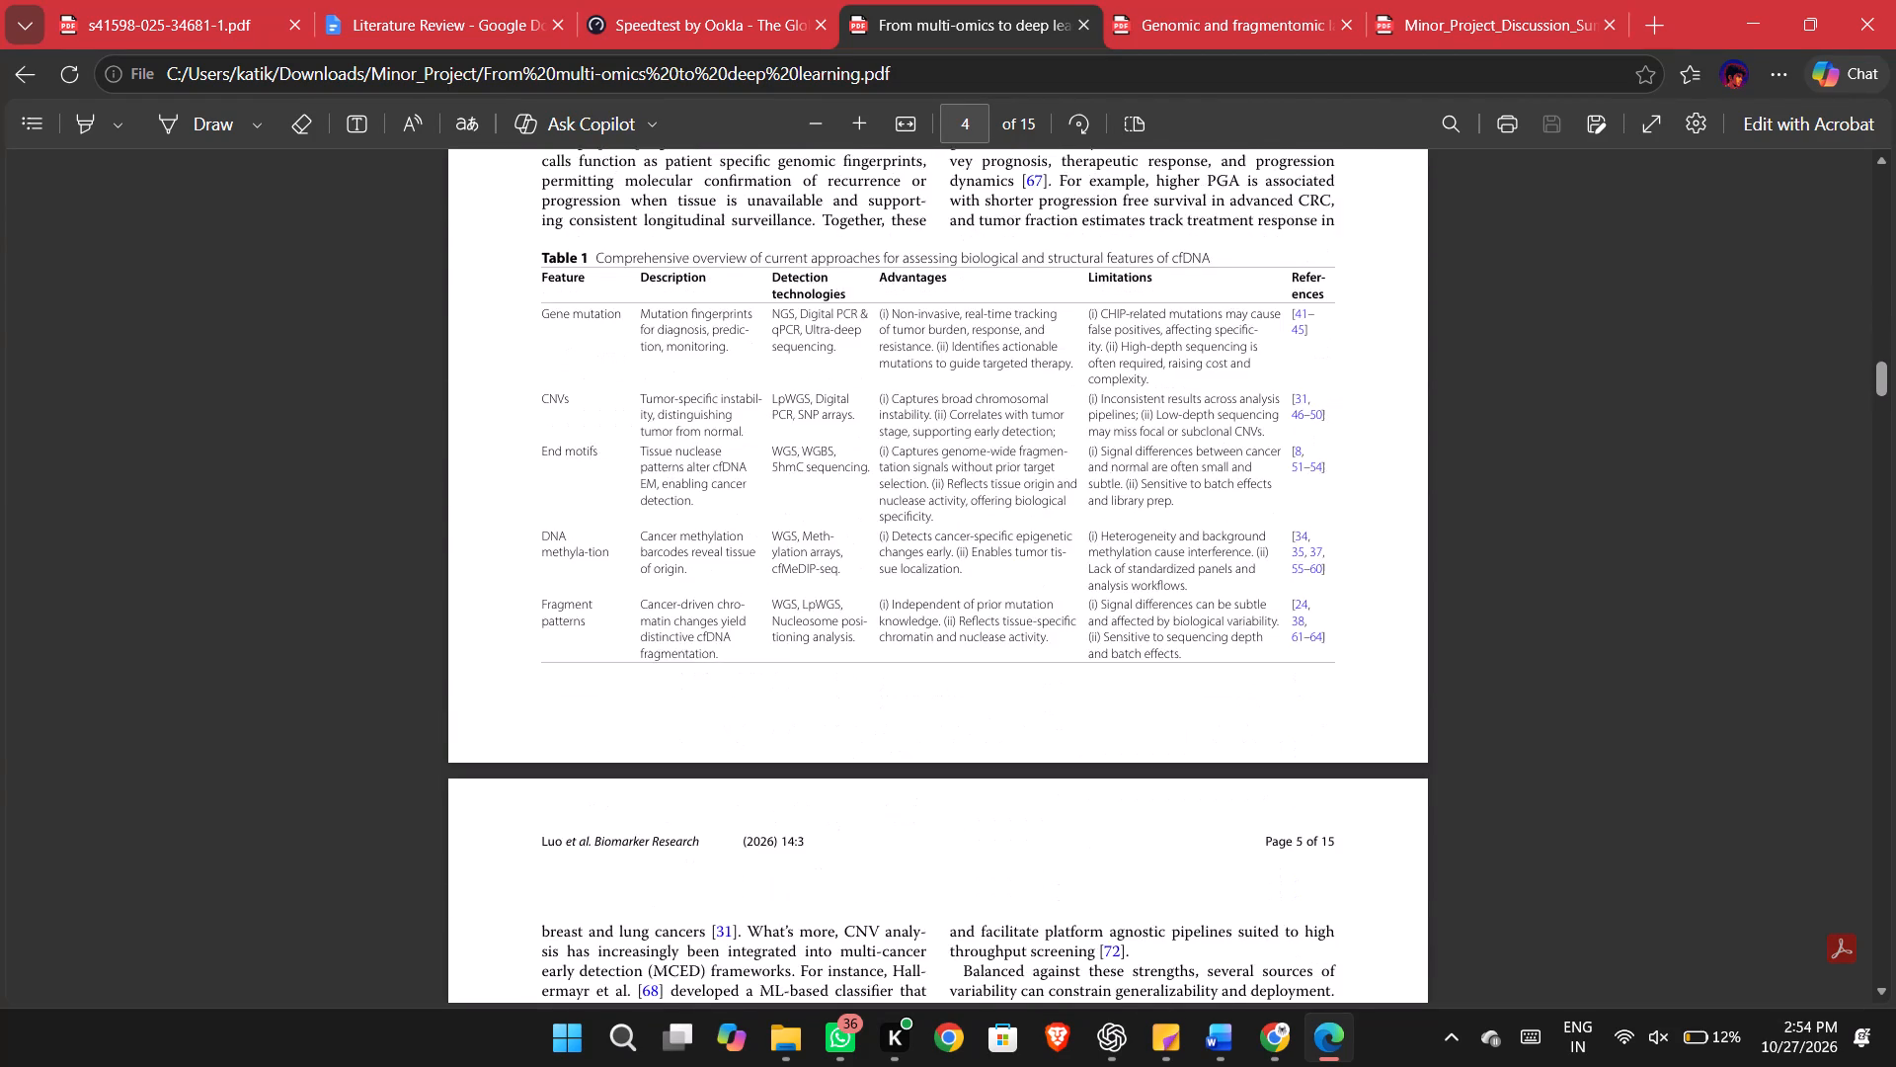
scroll(1204, 596, "down", 2)
scroll(1204, 596, "up", 1)
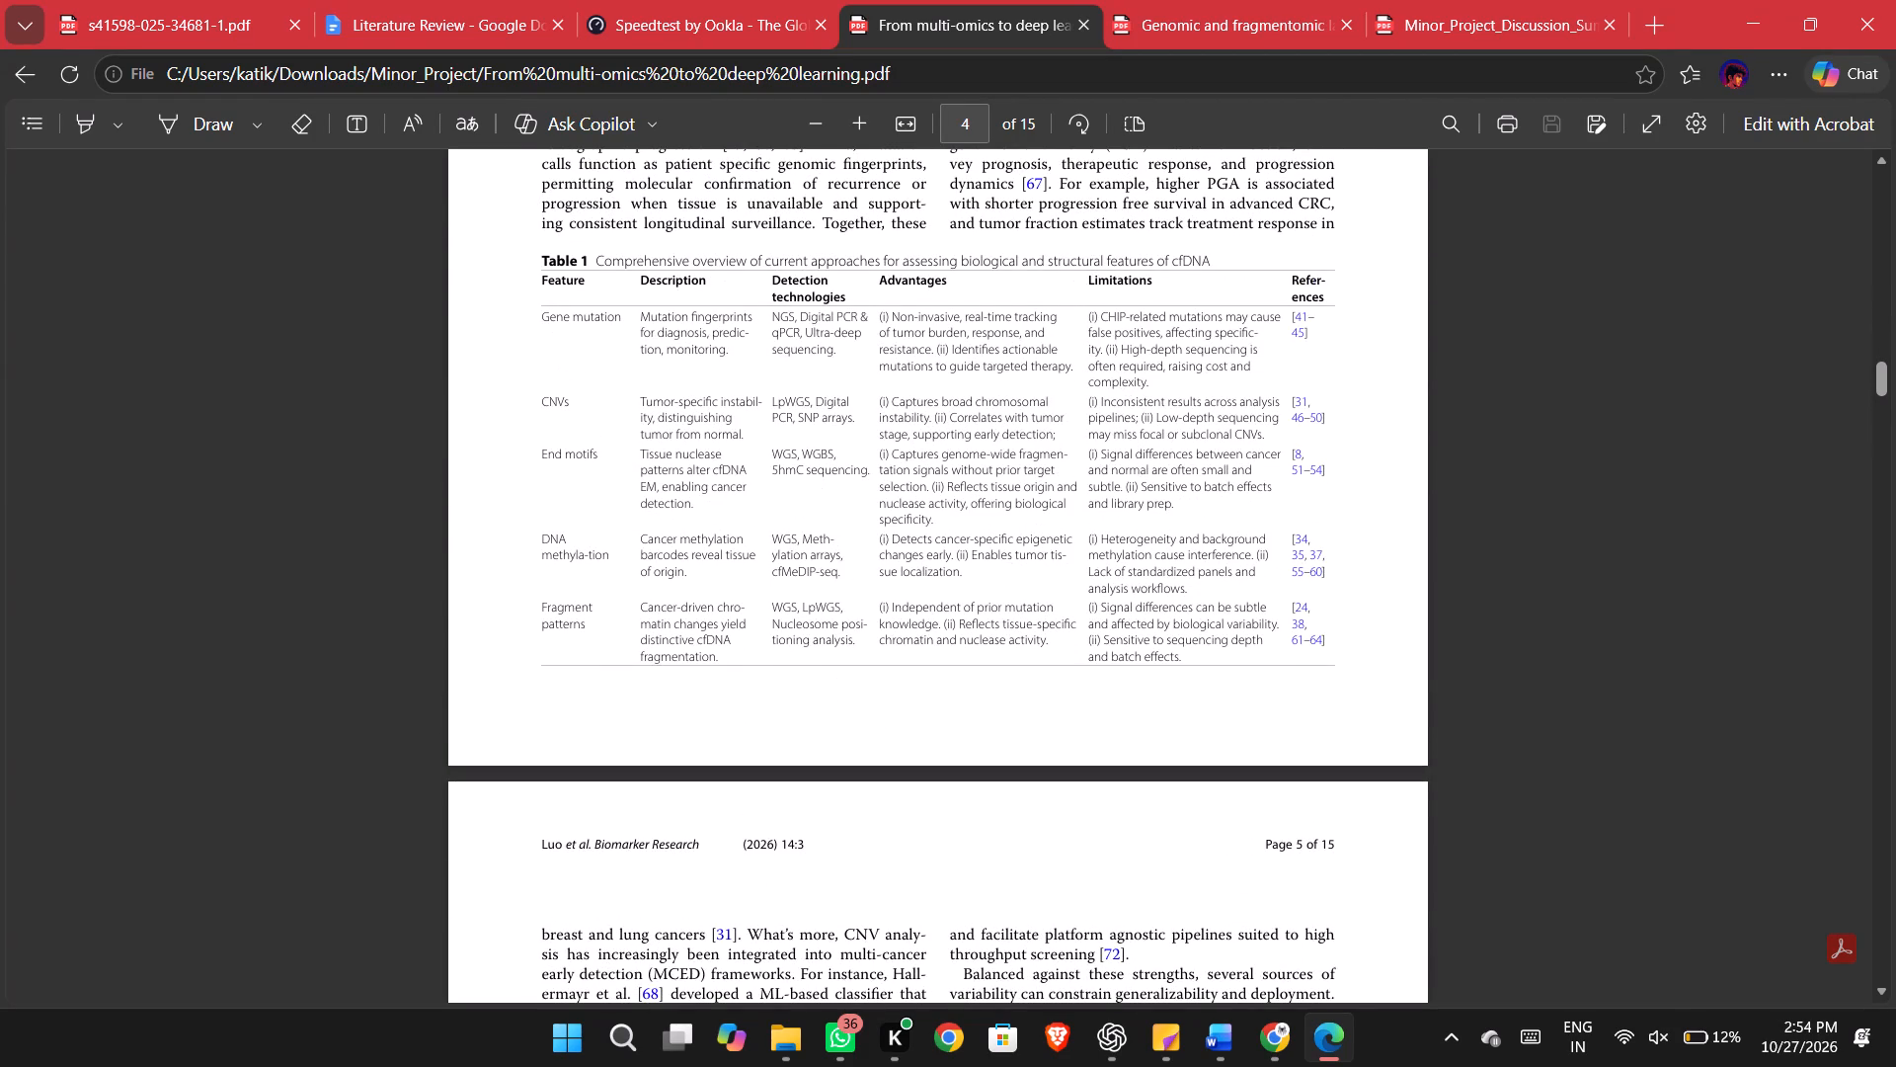
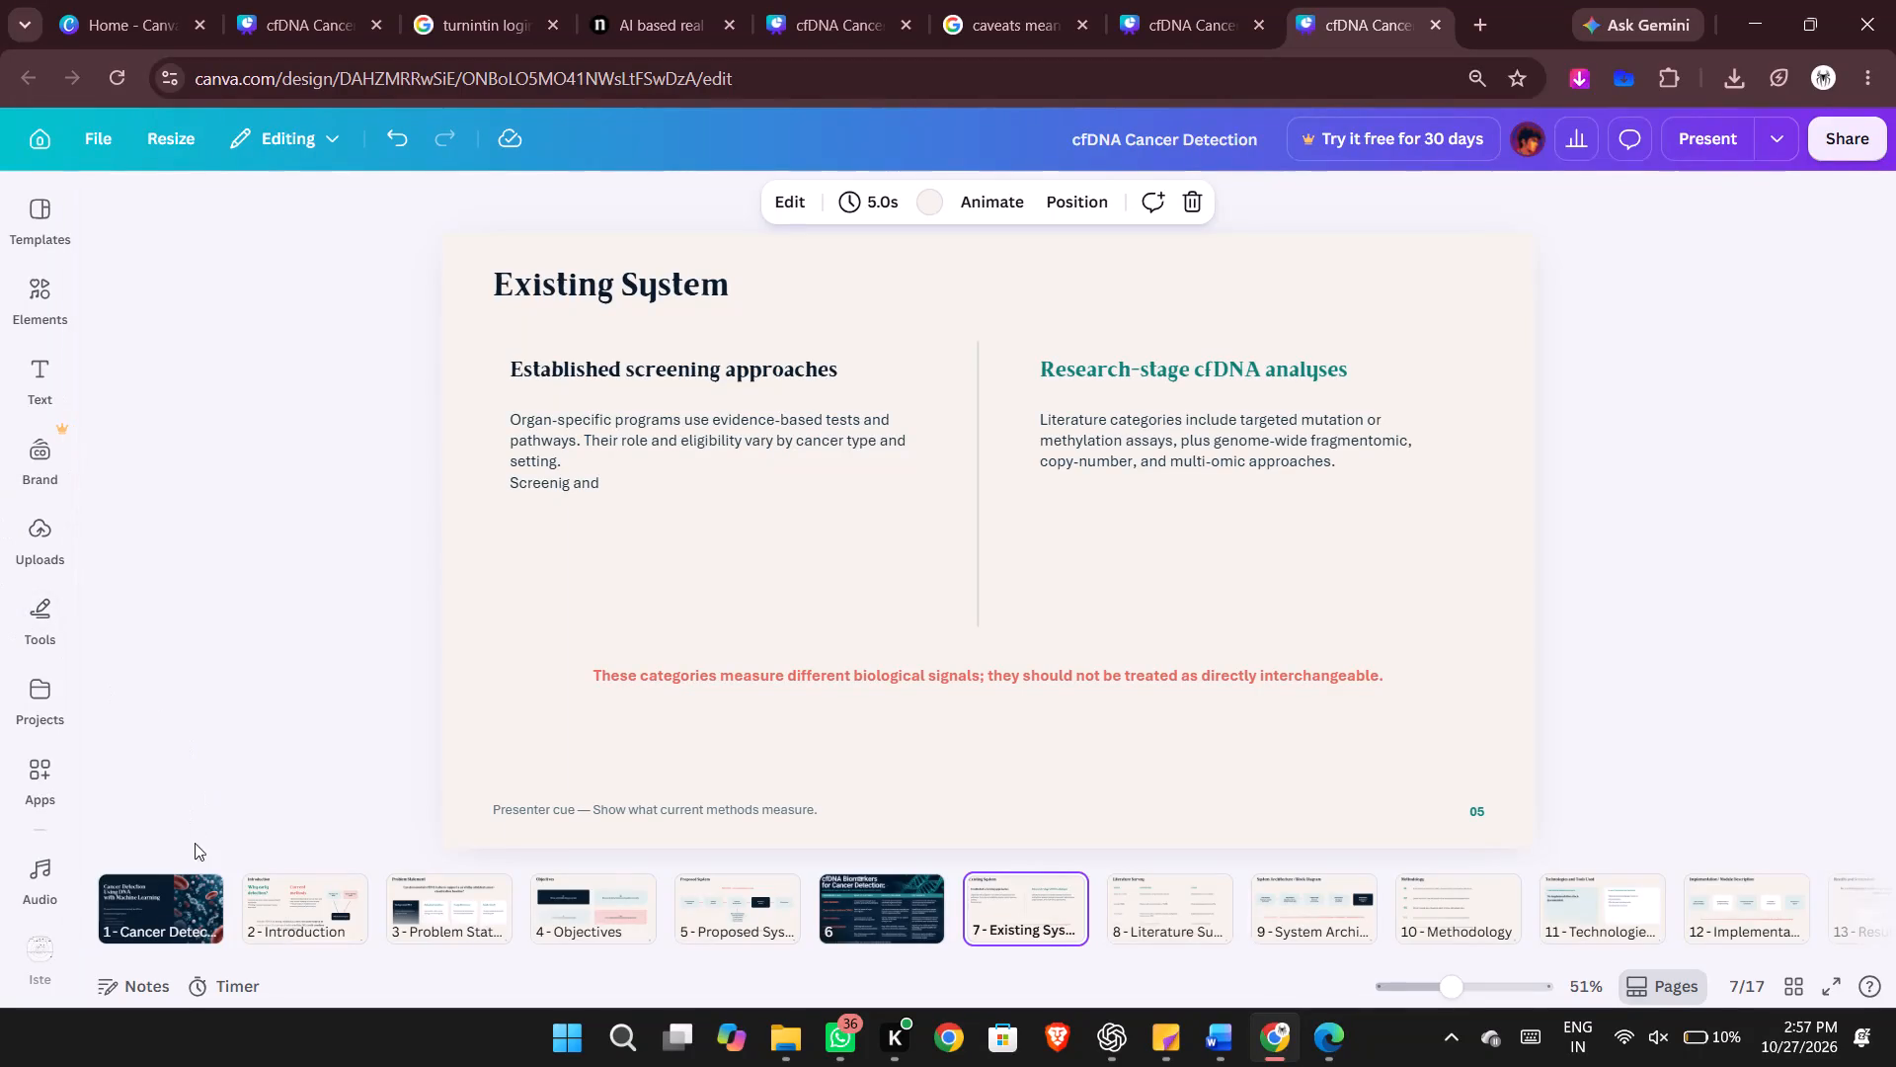
Open slide 1, the Cancer Detection title slide, of the cfDNA Cancer Detection presentation.
left_click(197, 904)
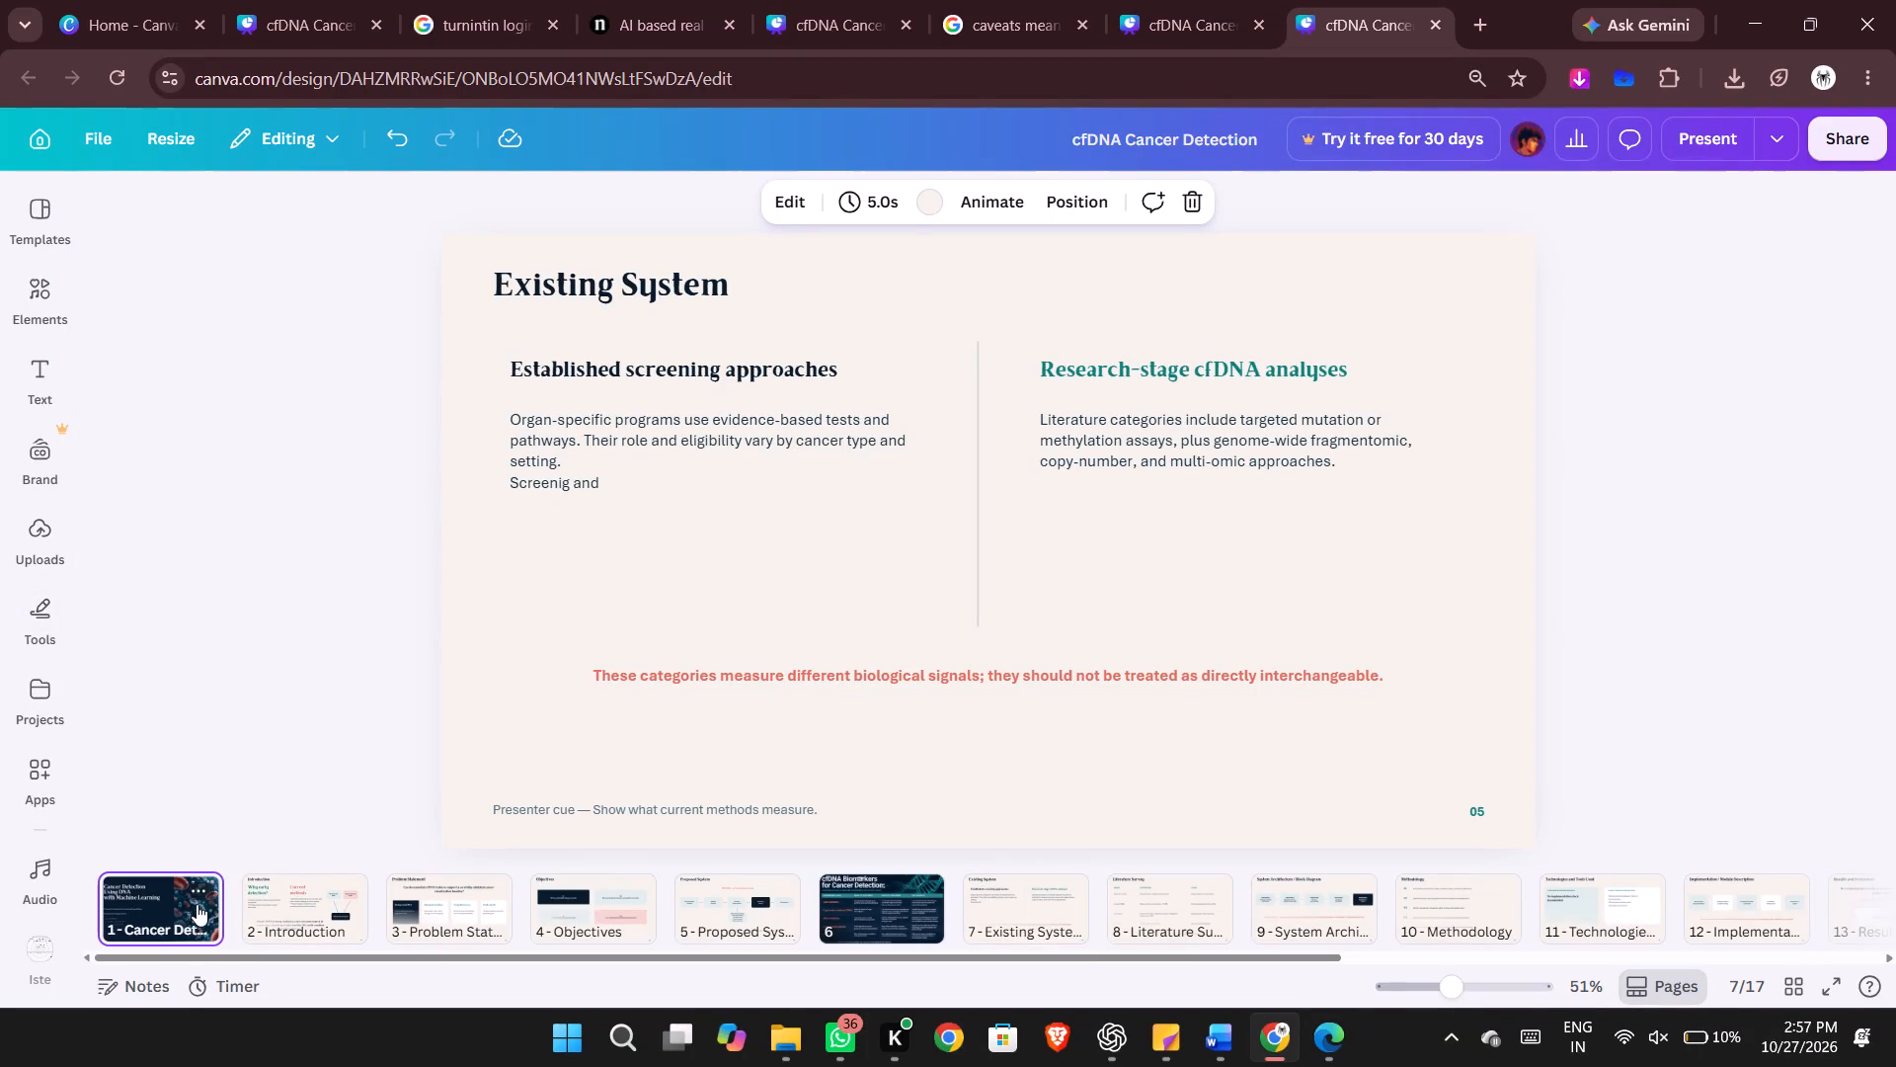
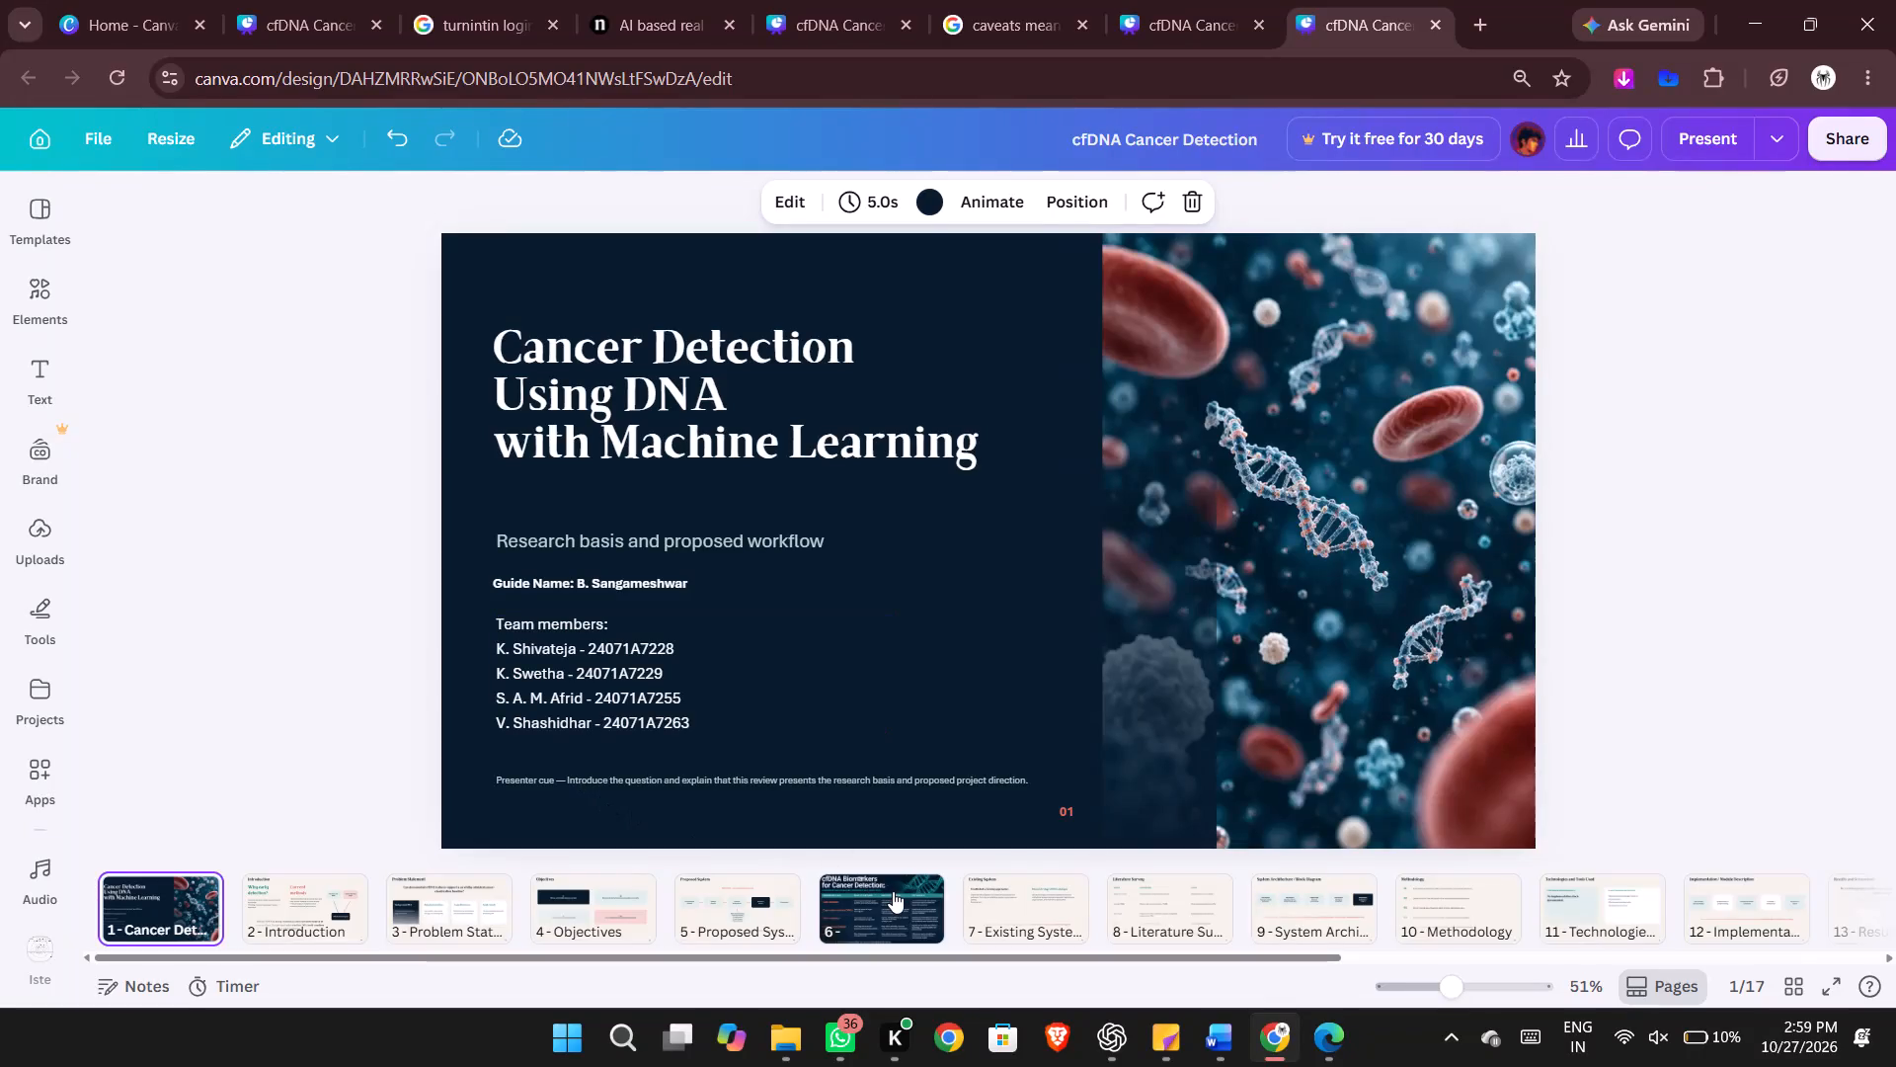
Open slide 6, the cfDNA Biomarkers for Cancer Detection table slide.
left_click(893, 891)
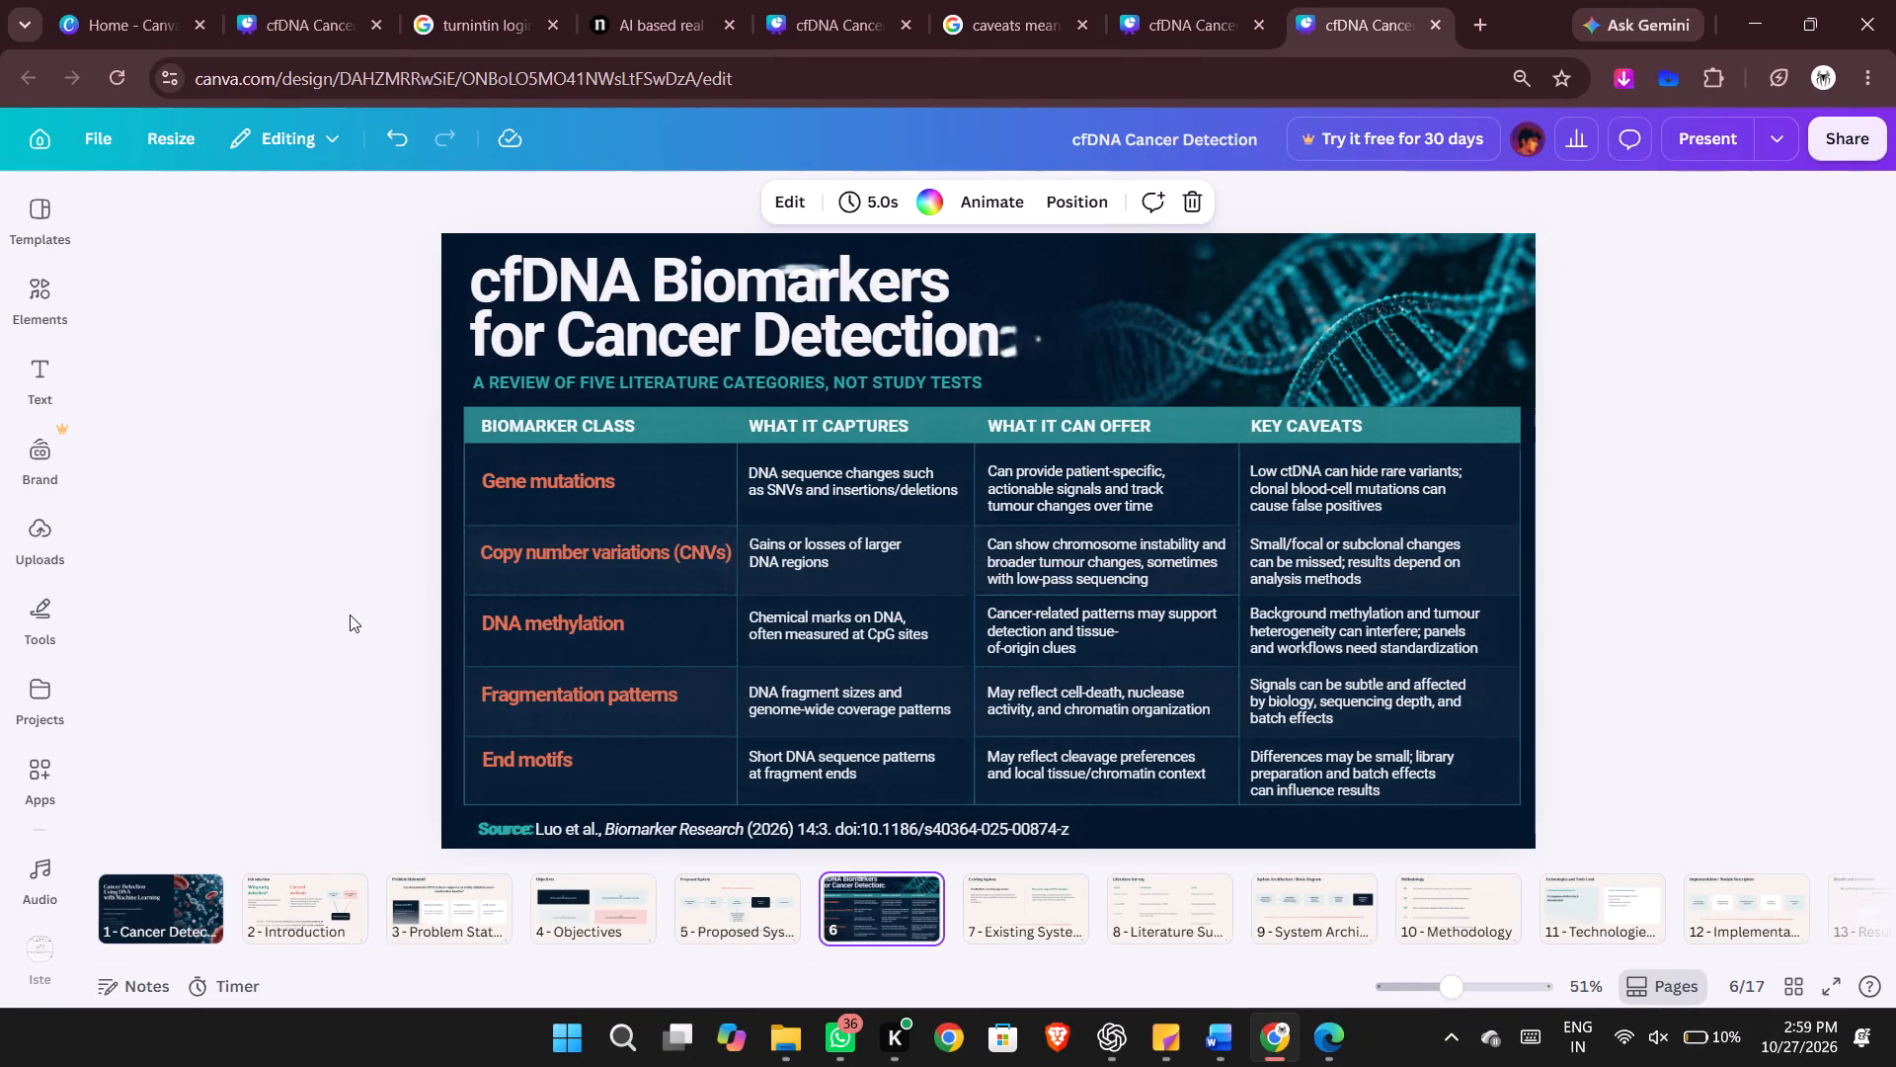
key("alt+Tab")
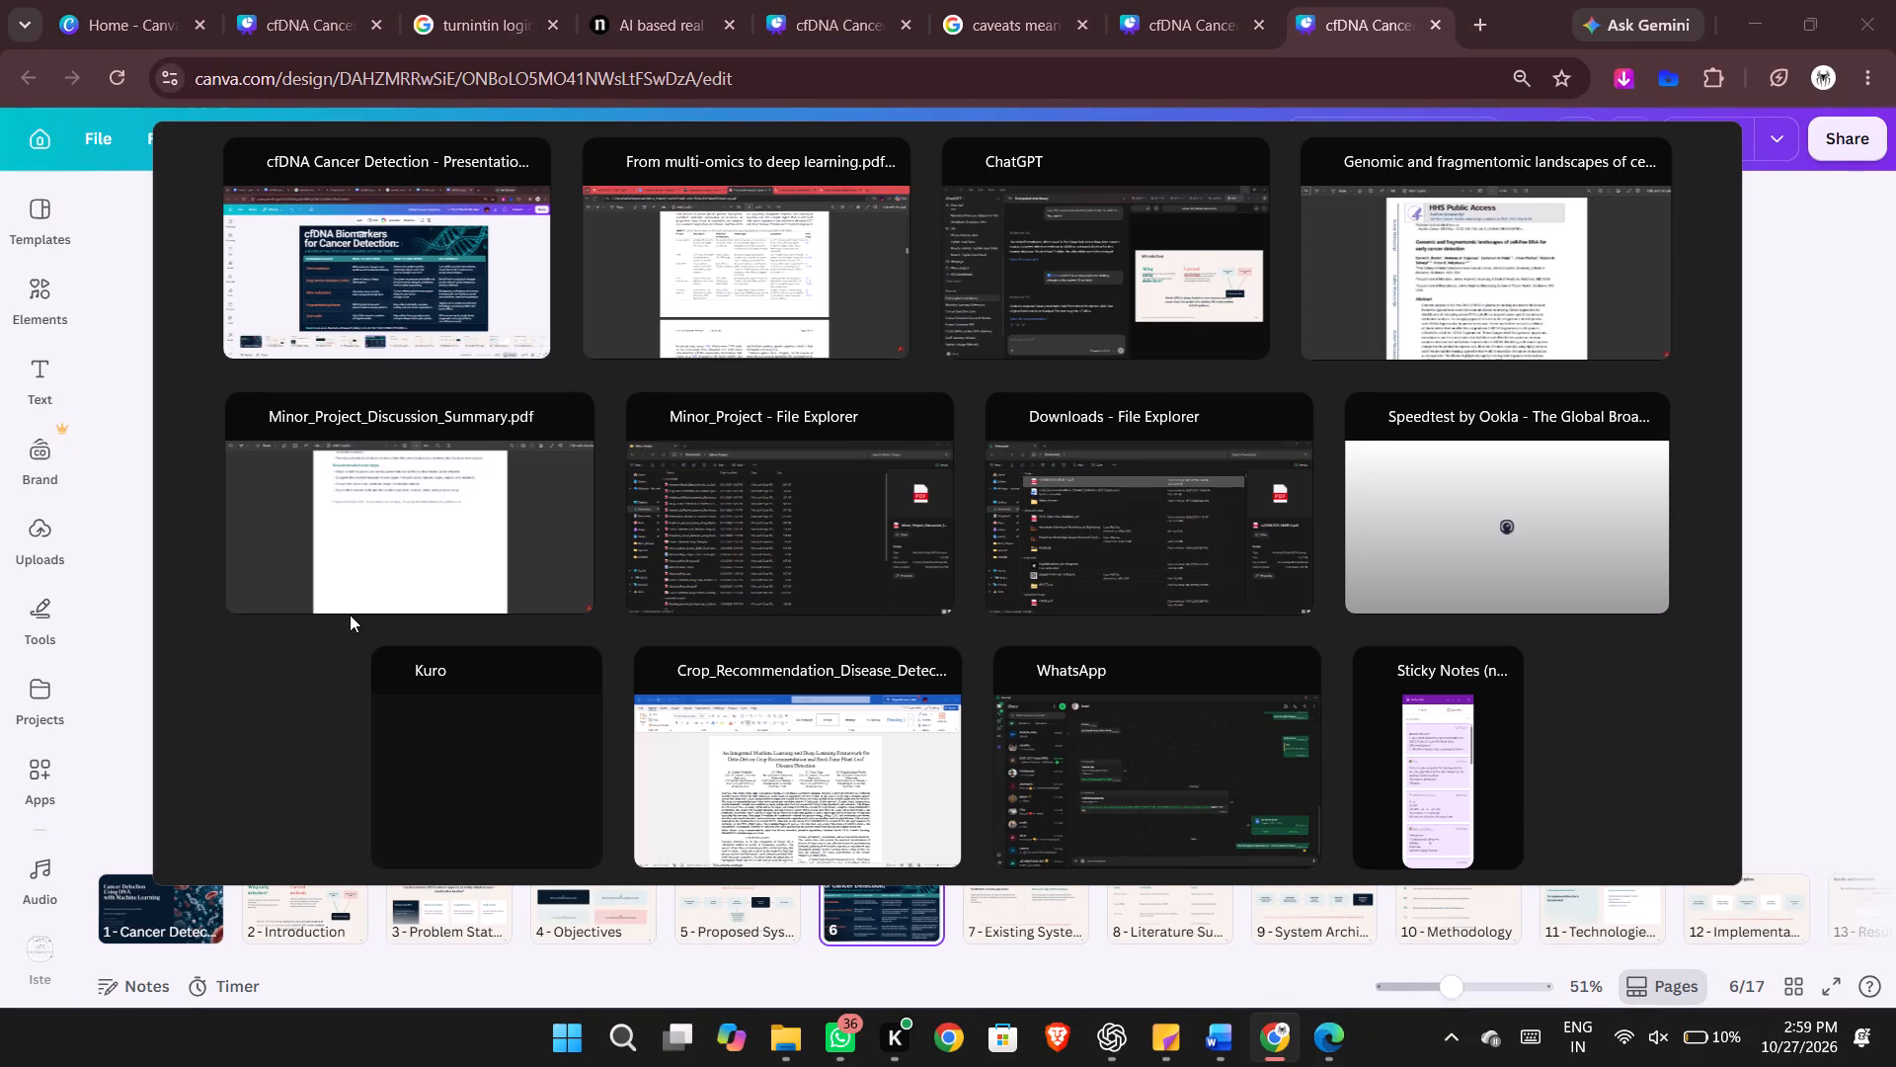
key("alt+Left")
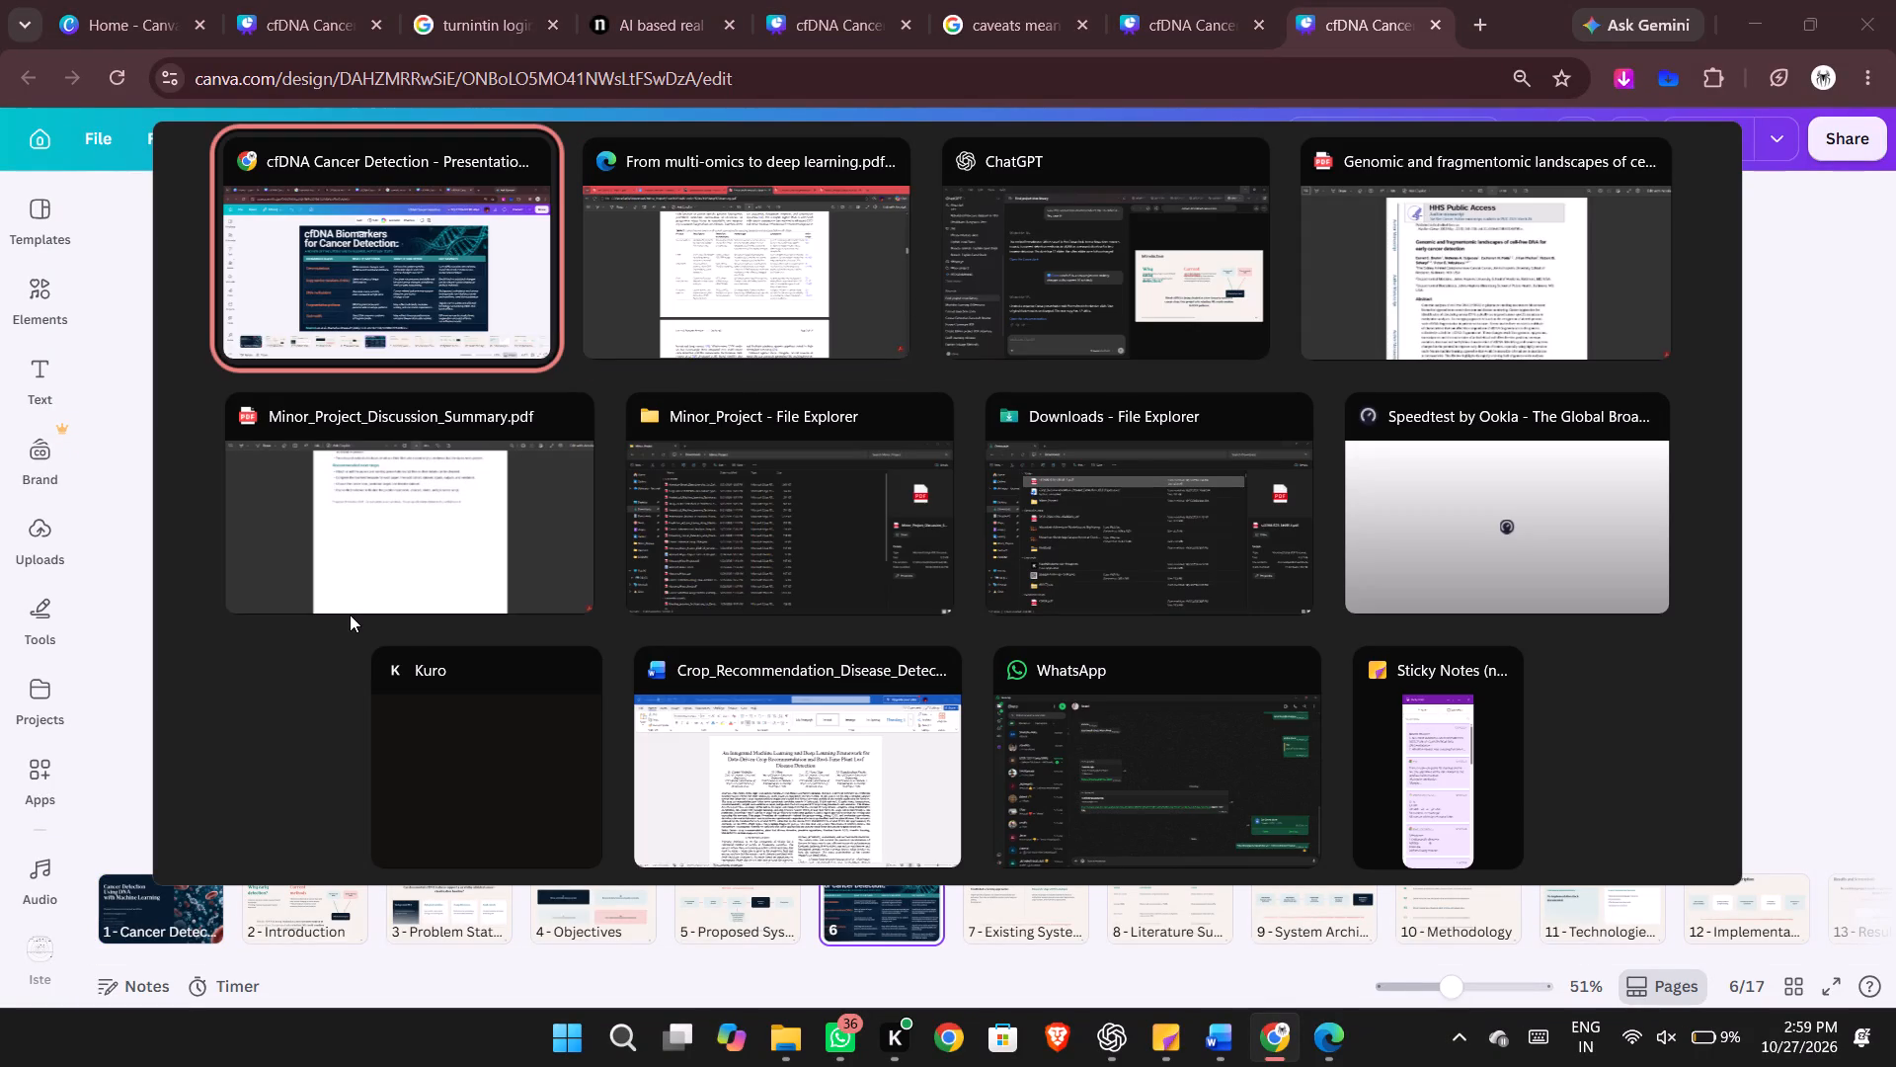
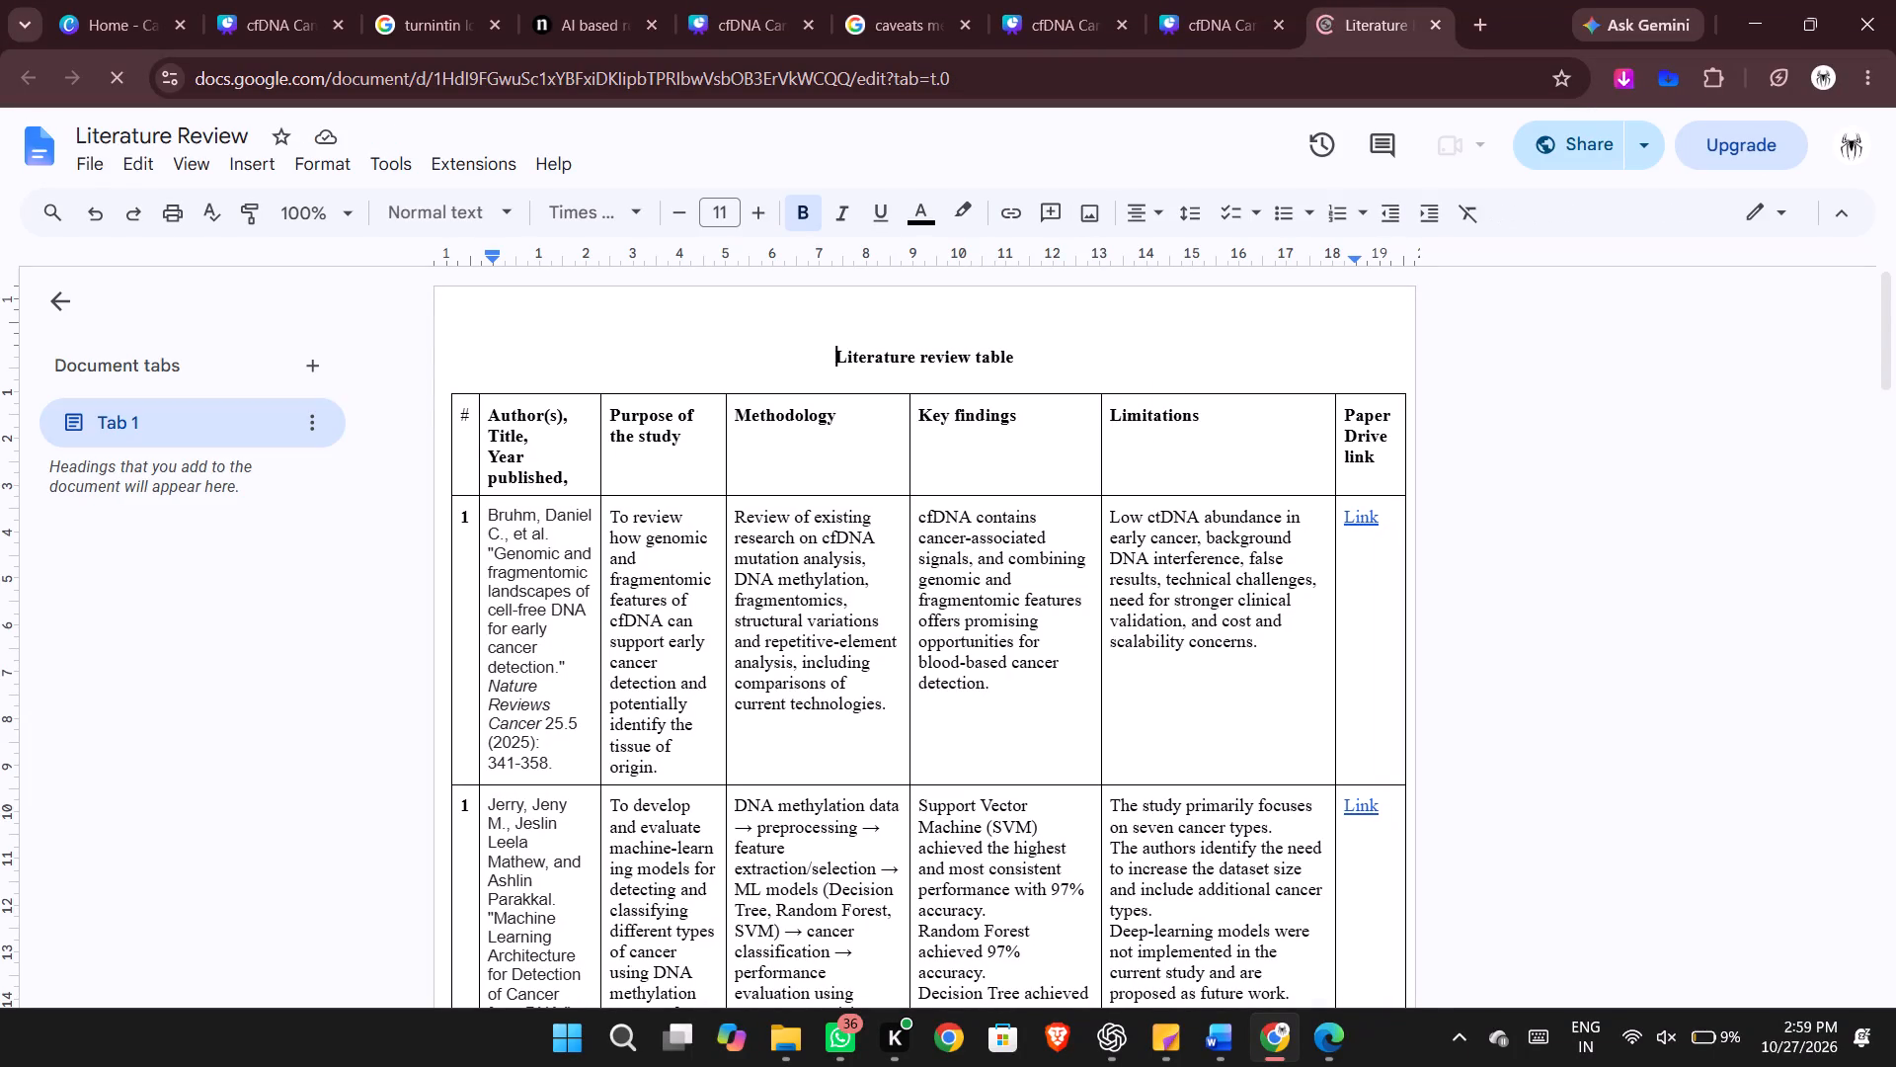
Switch from the Literature Review document back to the cfDNA Cancer Detection presentation in Canva, checking its open copies.
left_click(1040, 11)
left_click(715, 23)
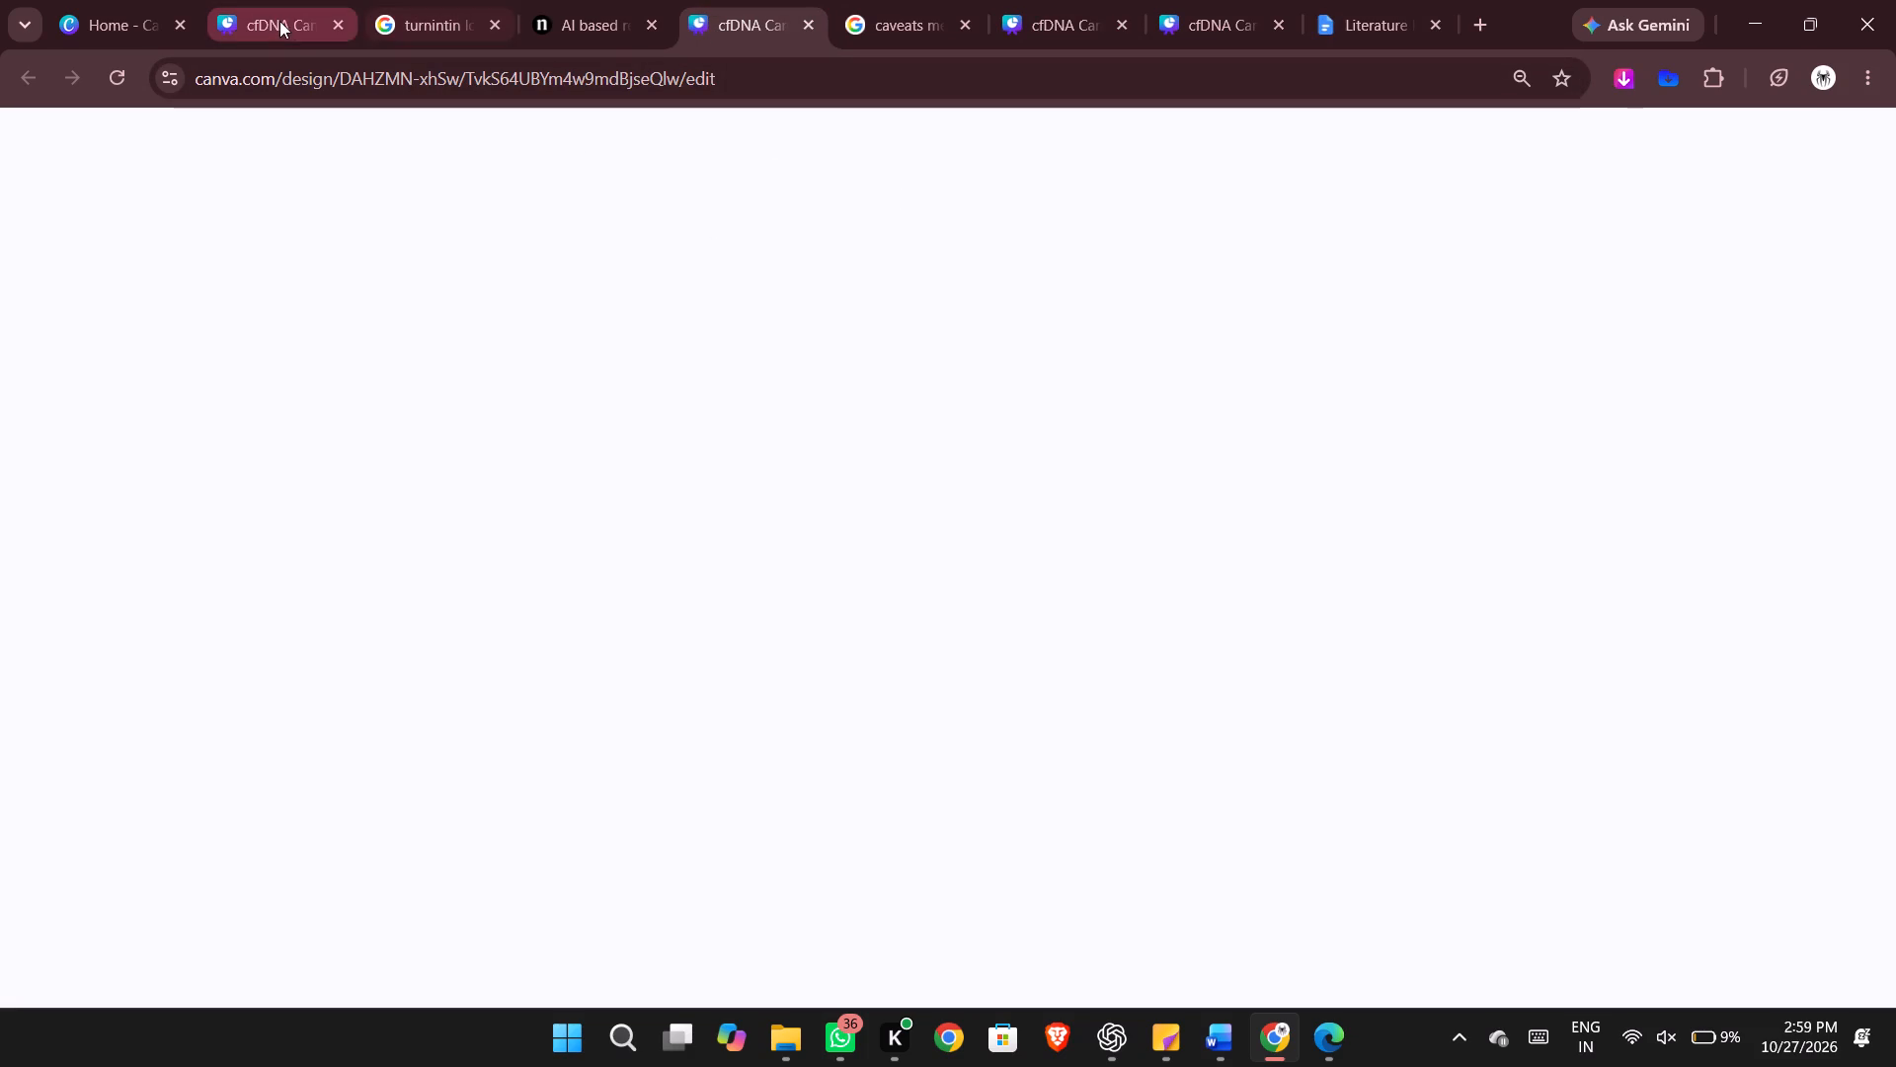
Check the other cfDNA presentation tab, then return to the single-page cfDNA Cancer Biomarkers design.
left_click(279, 21)
left_click(704, 15)
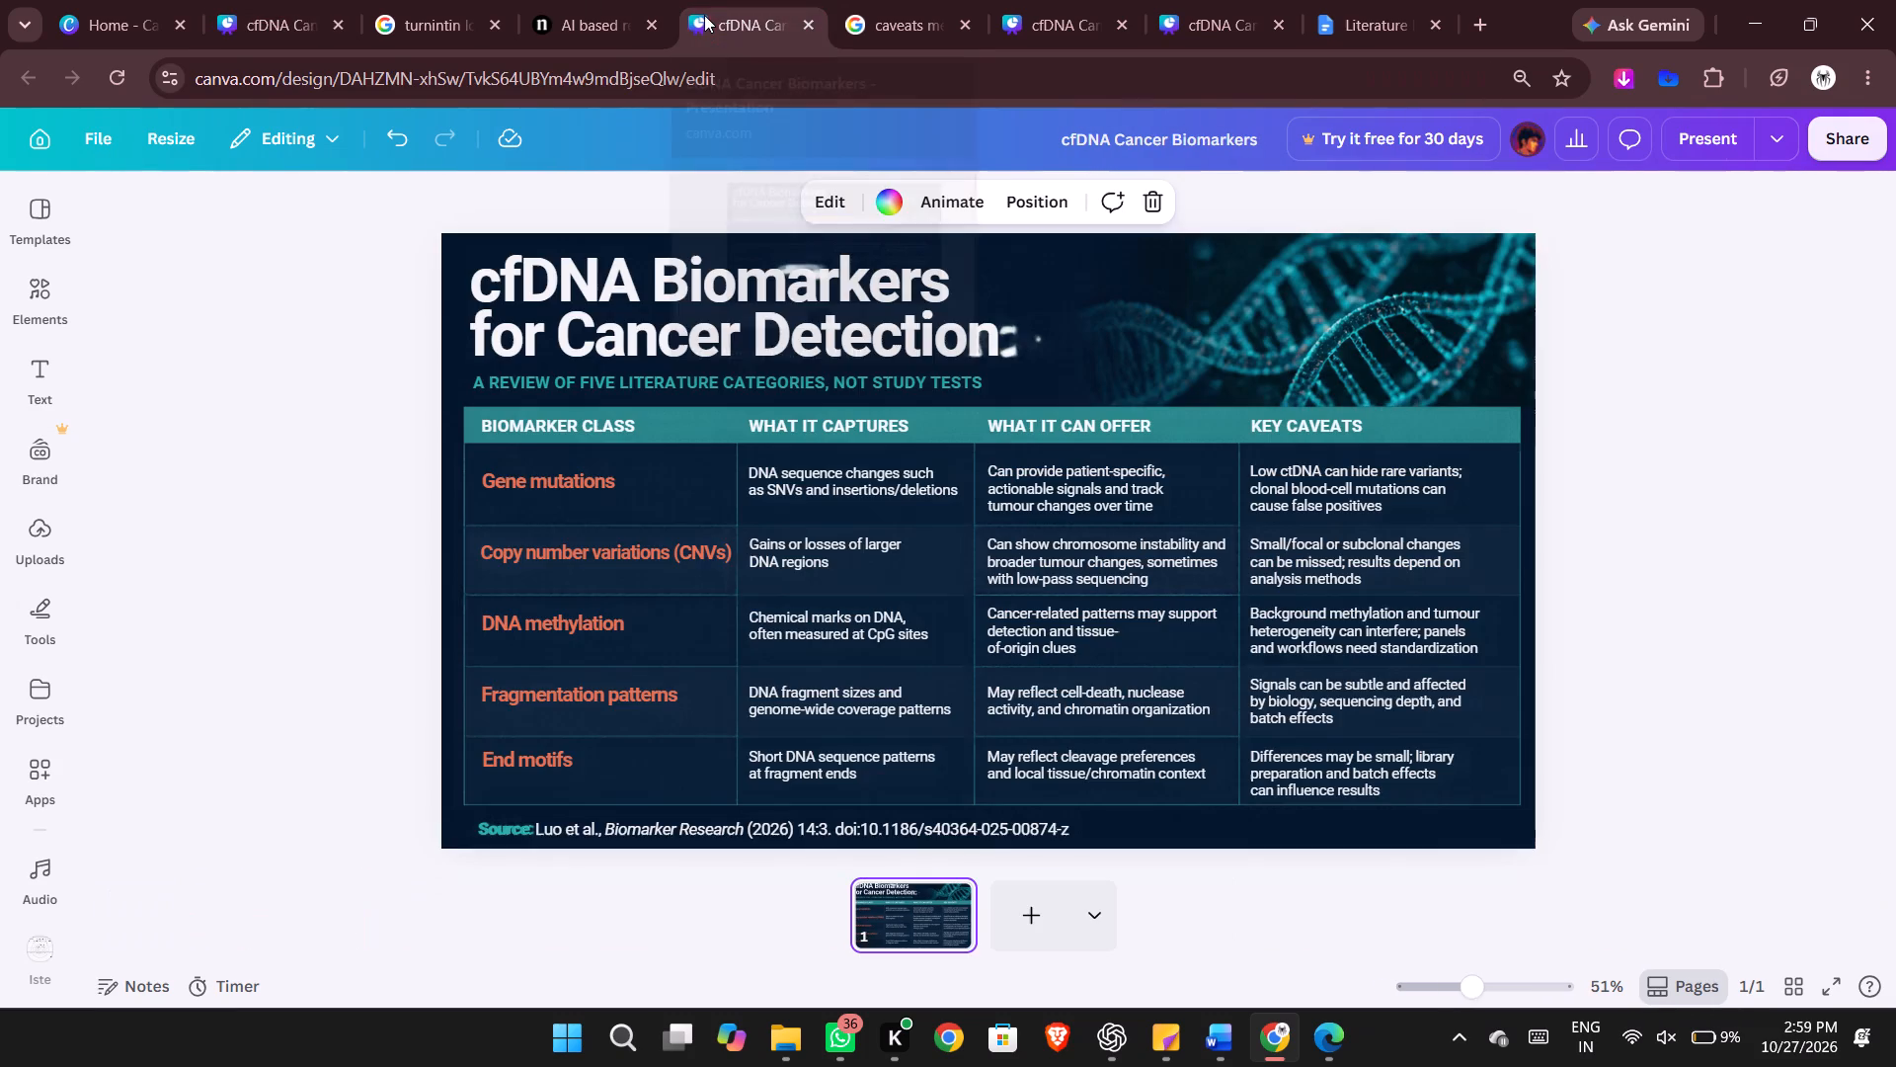
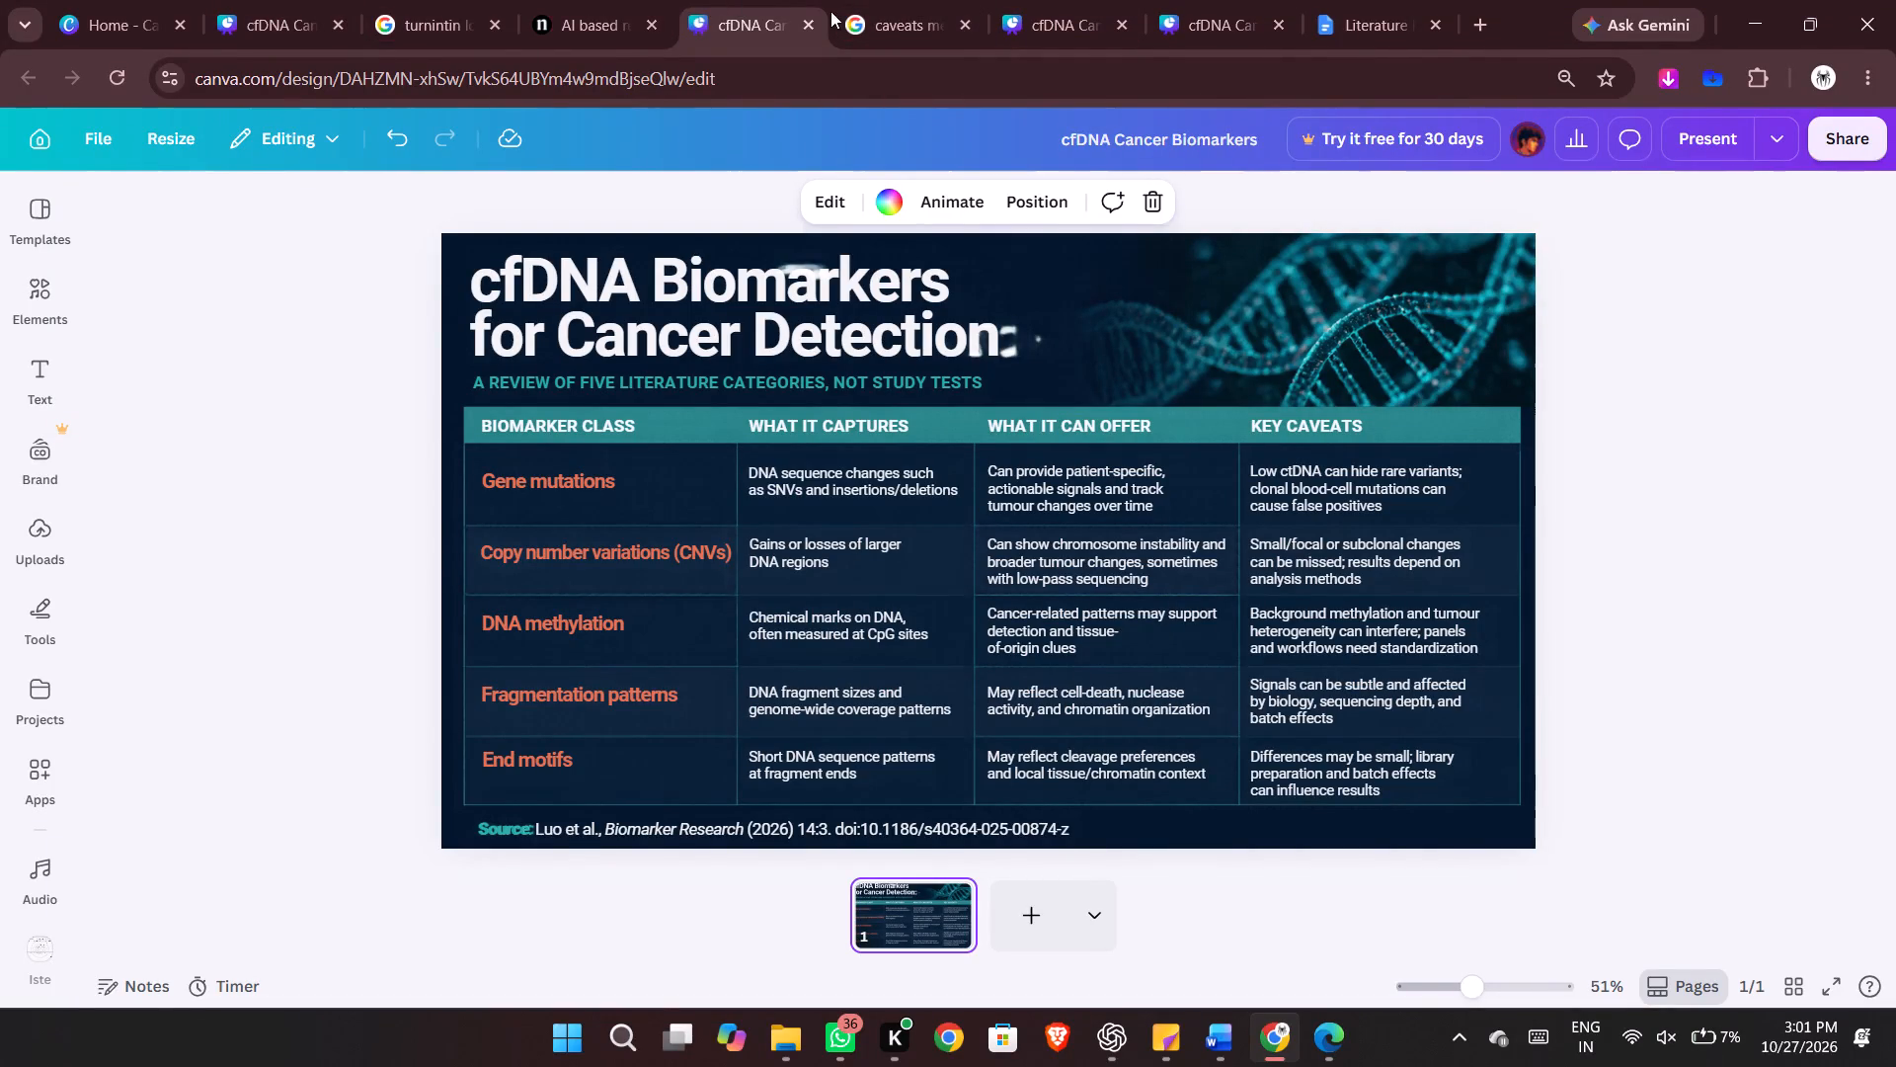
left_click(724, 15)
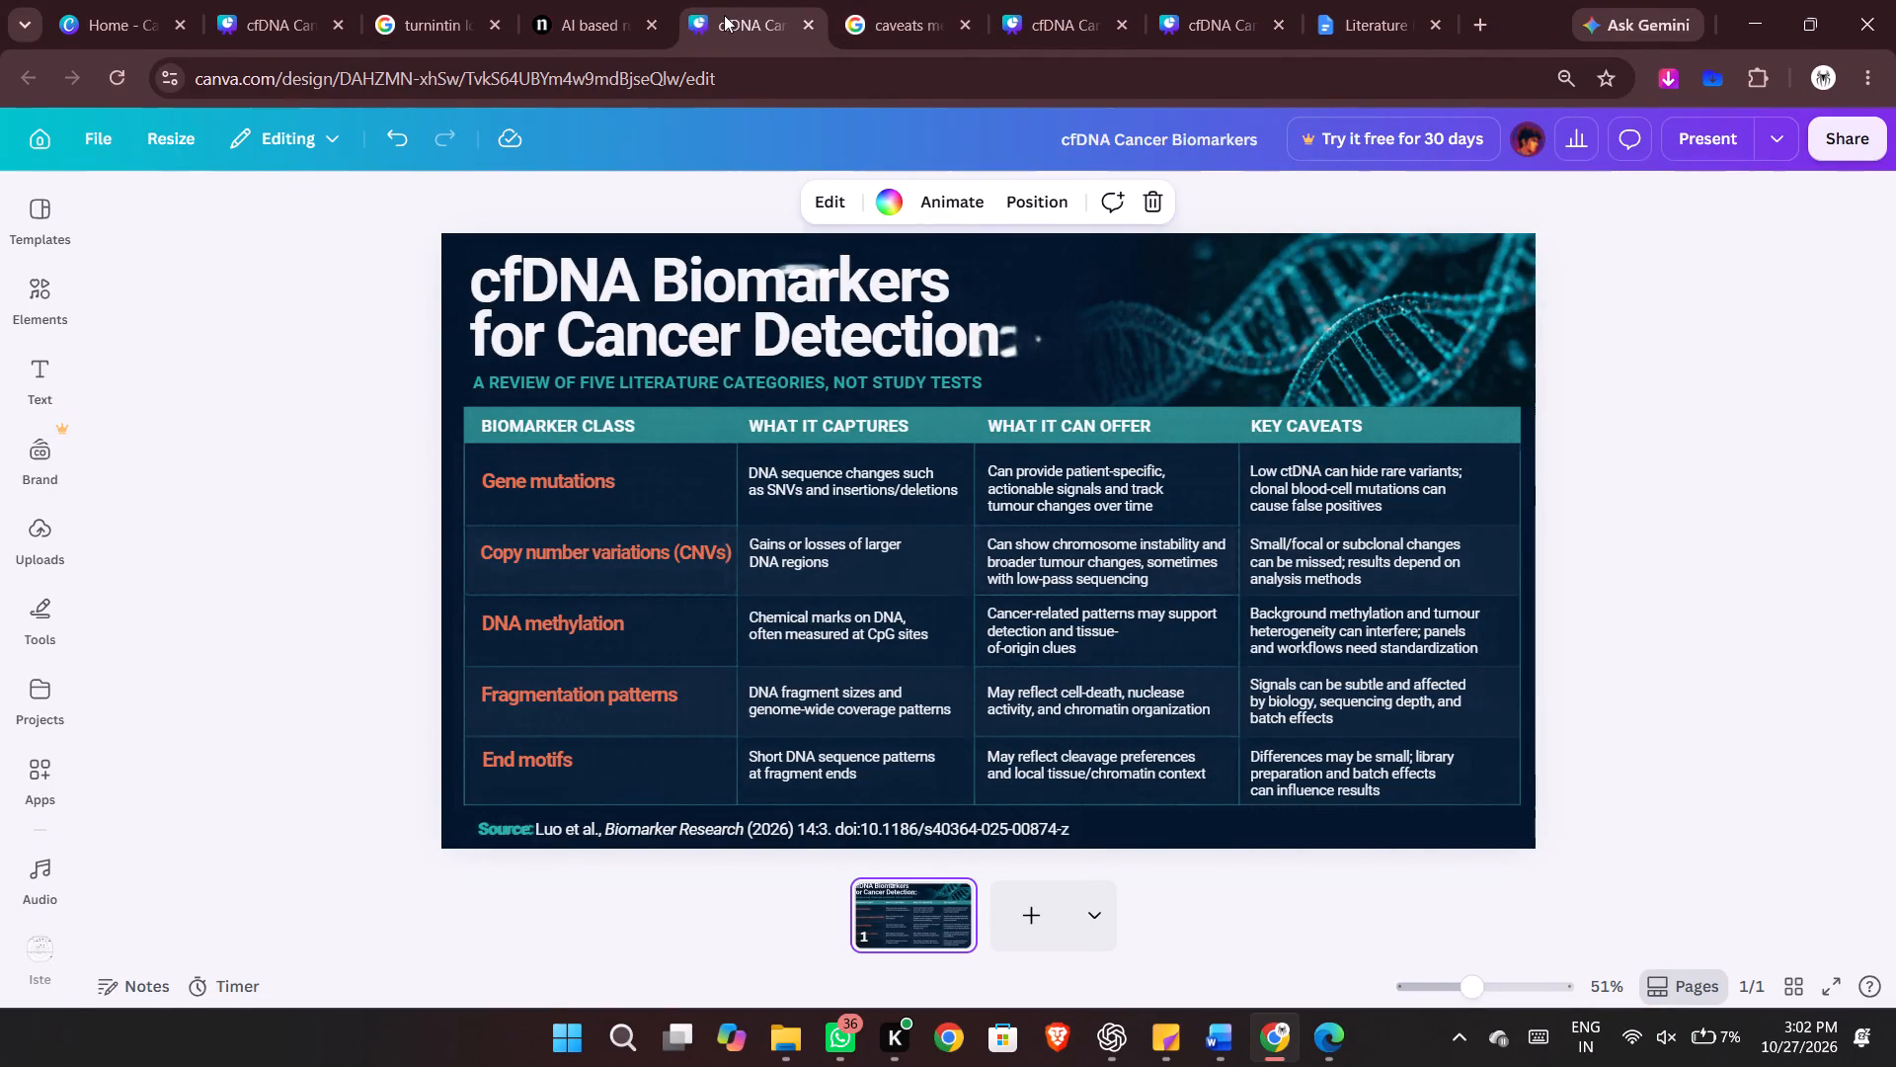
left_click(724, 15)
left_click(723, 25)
Check the first cfDNA Cancer Detection presentation tab, then switch to the copy with the biomarker table as page 6.
left_click(233, 2)
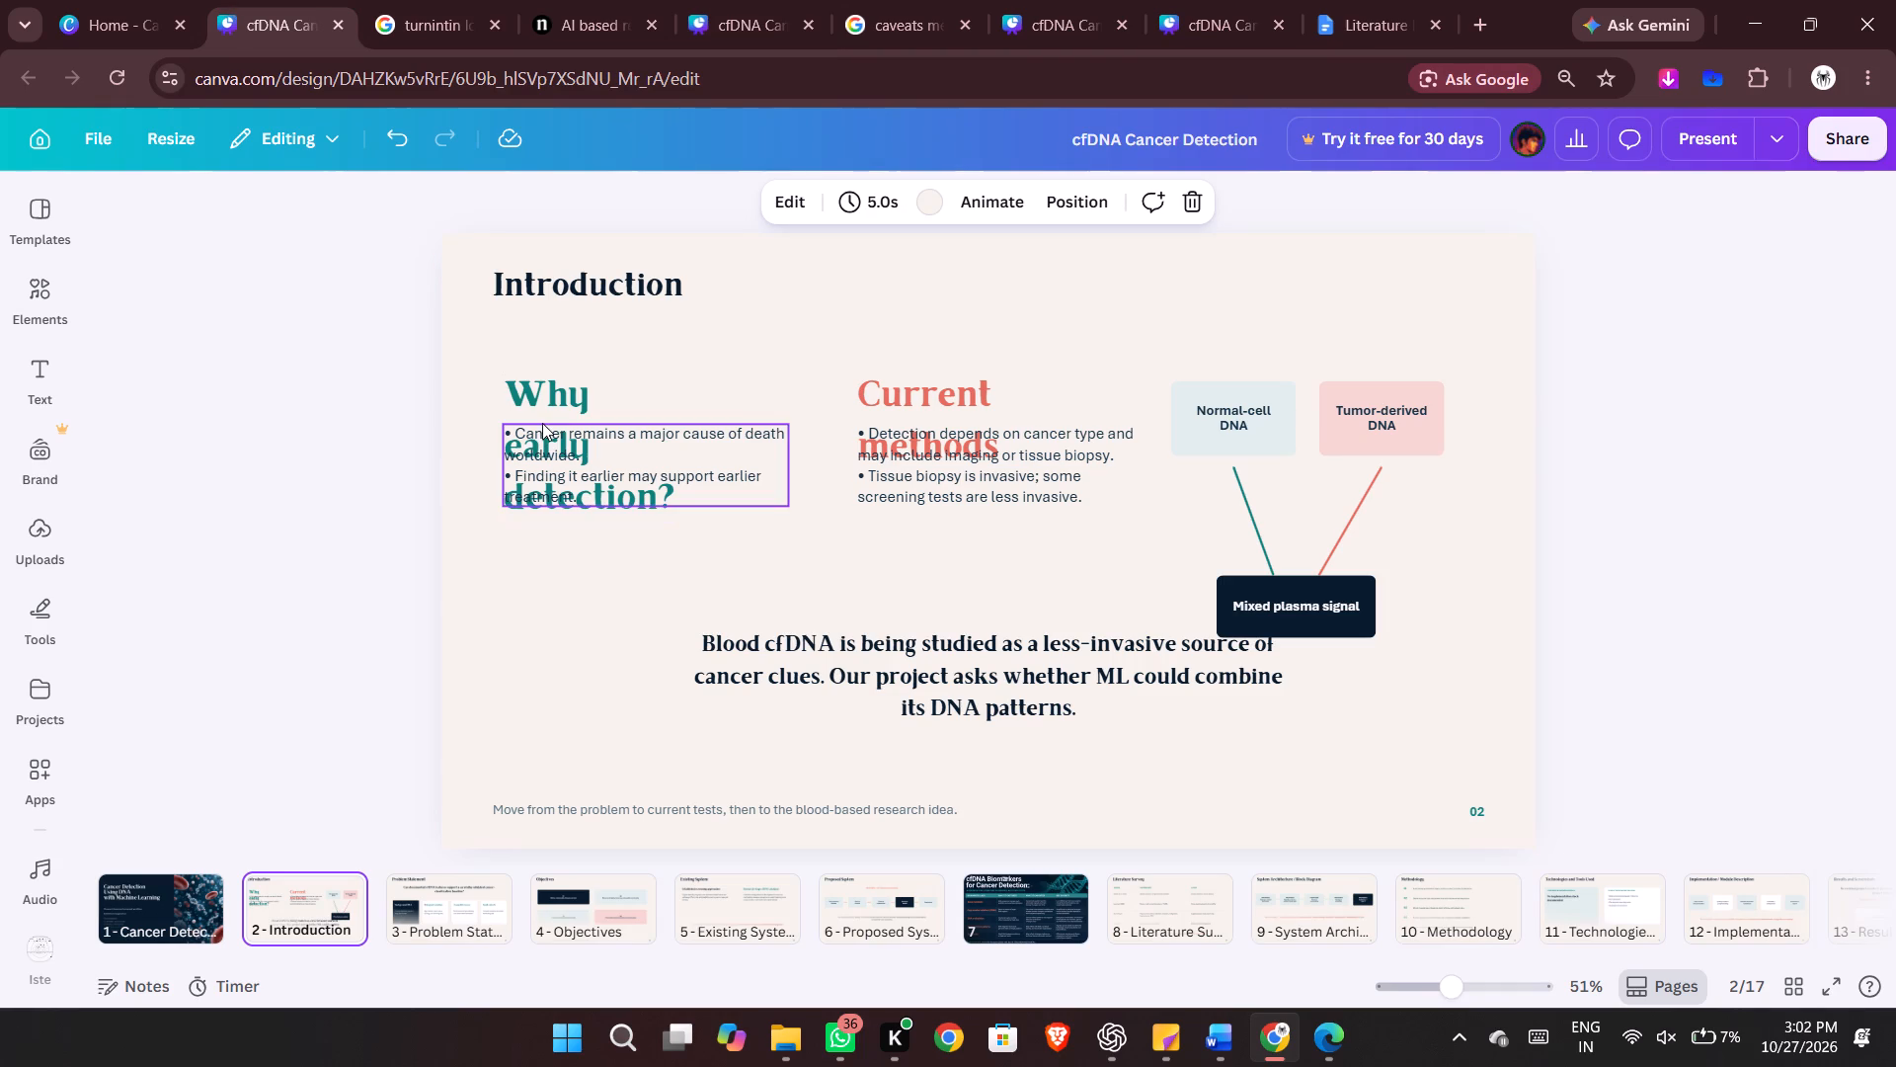
left_click(1230, 11)
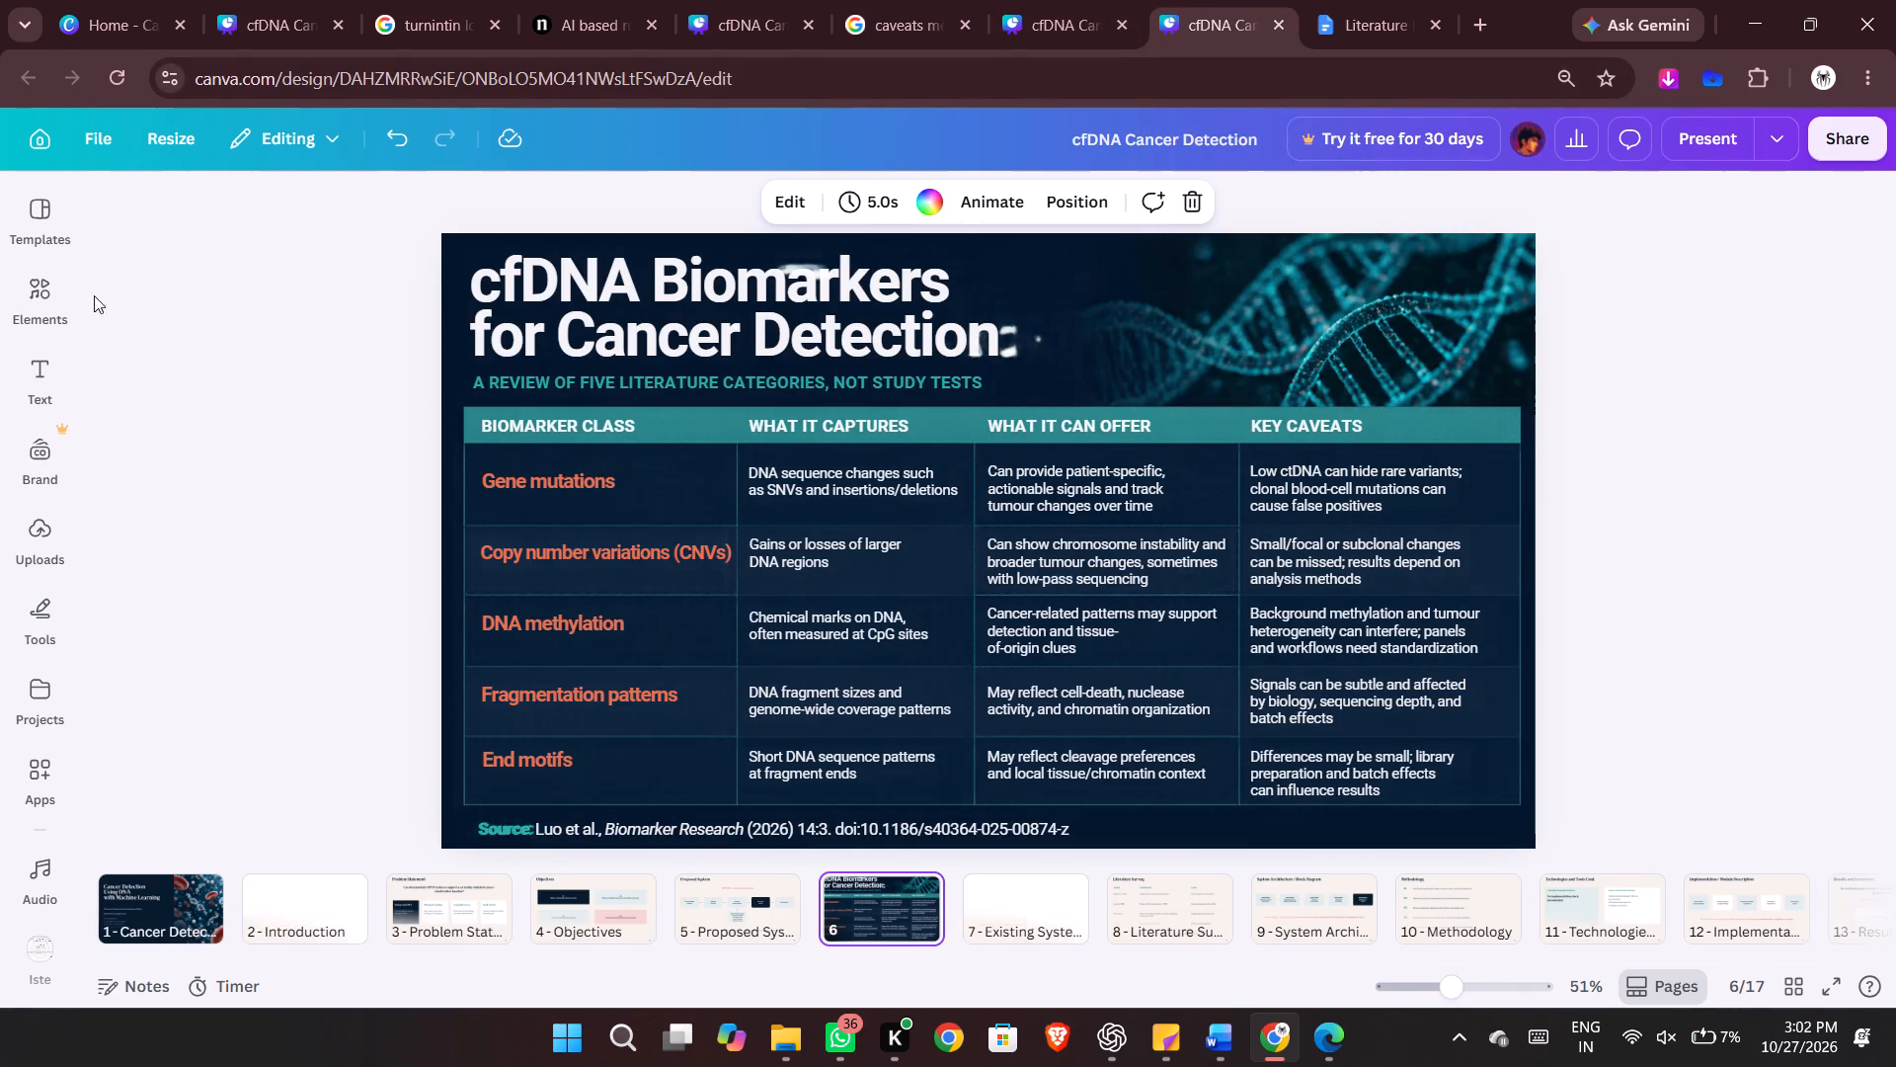
Close the first cfDNA Cancer Detection copy, the Turnitin search, the AI-based page and the cfDNA Cancer Biomarkers design tabs.
left_click(341, 24)
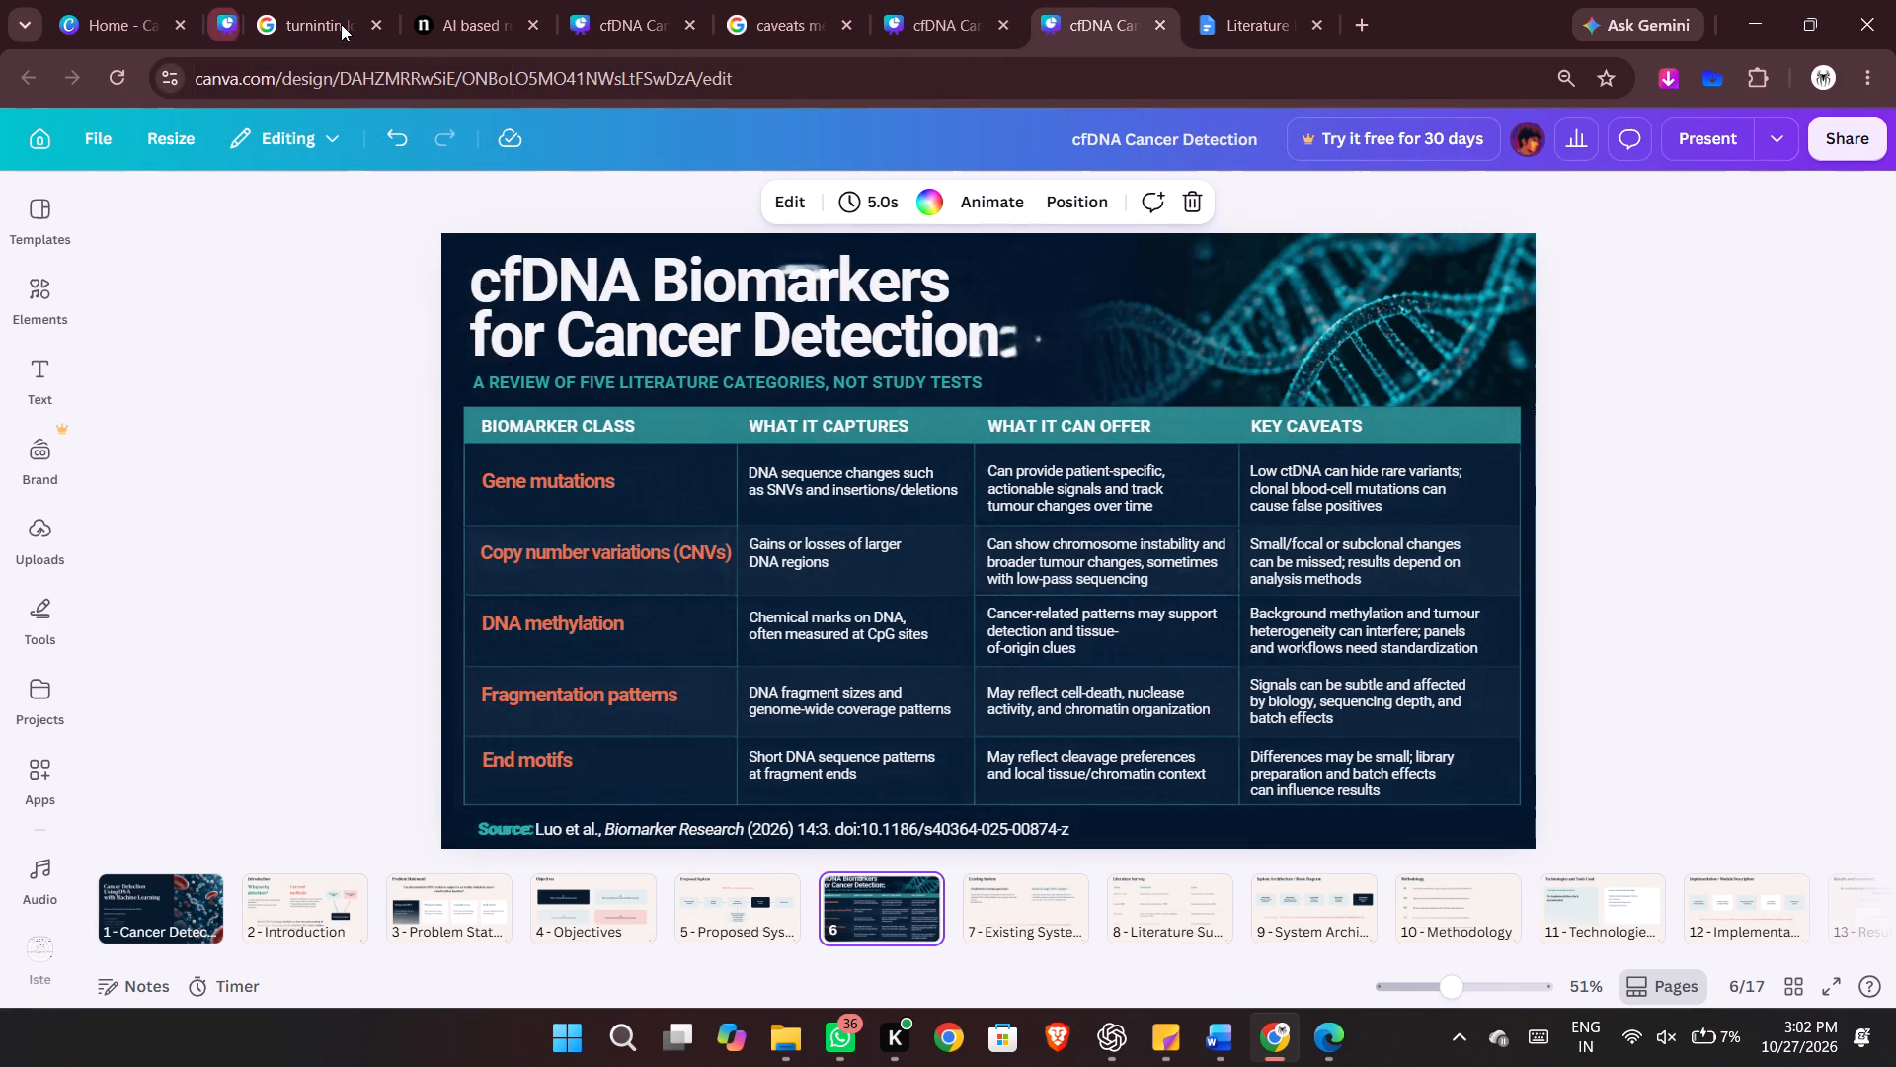
left_click(341, 24)
left_click(341, 24)
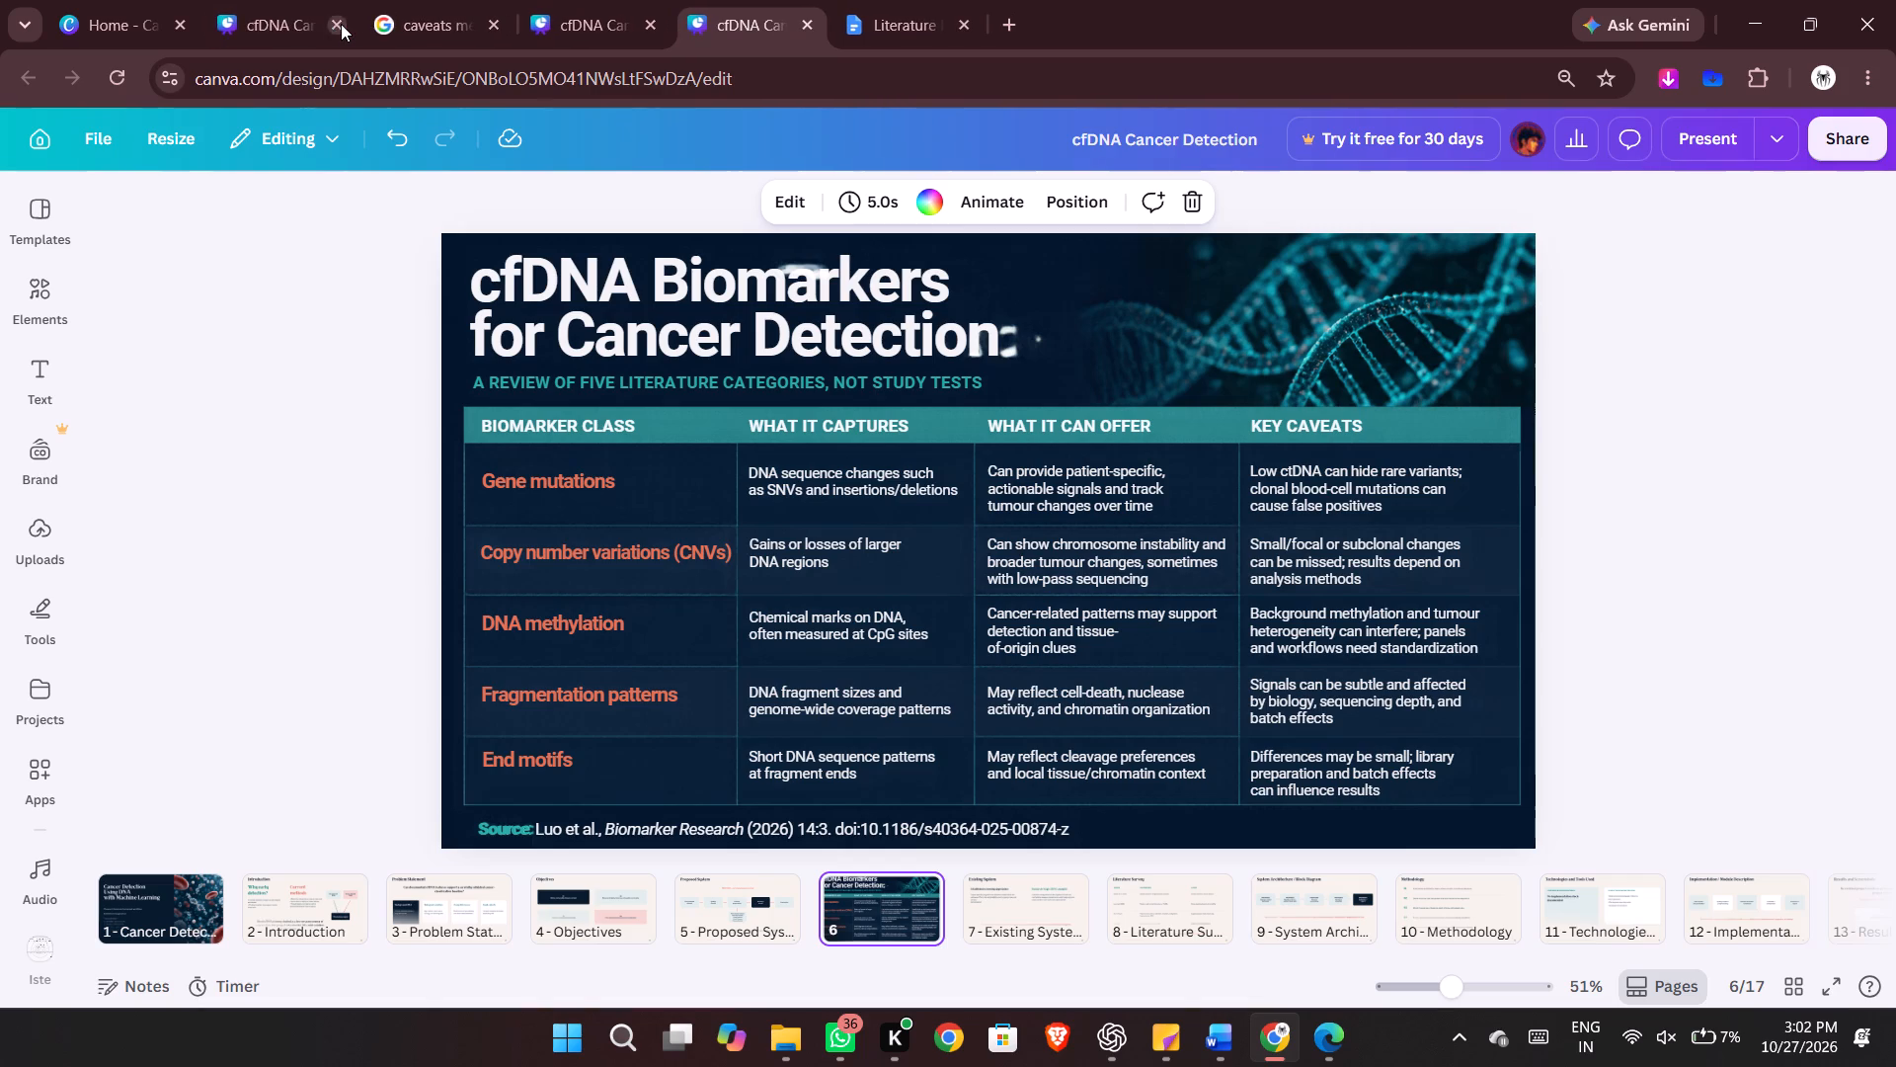
left_click(341, 24)
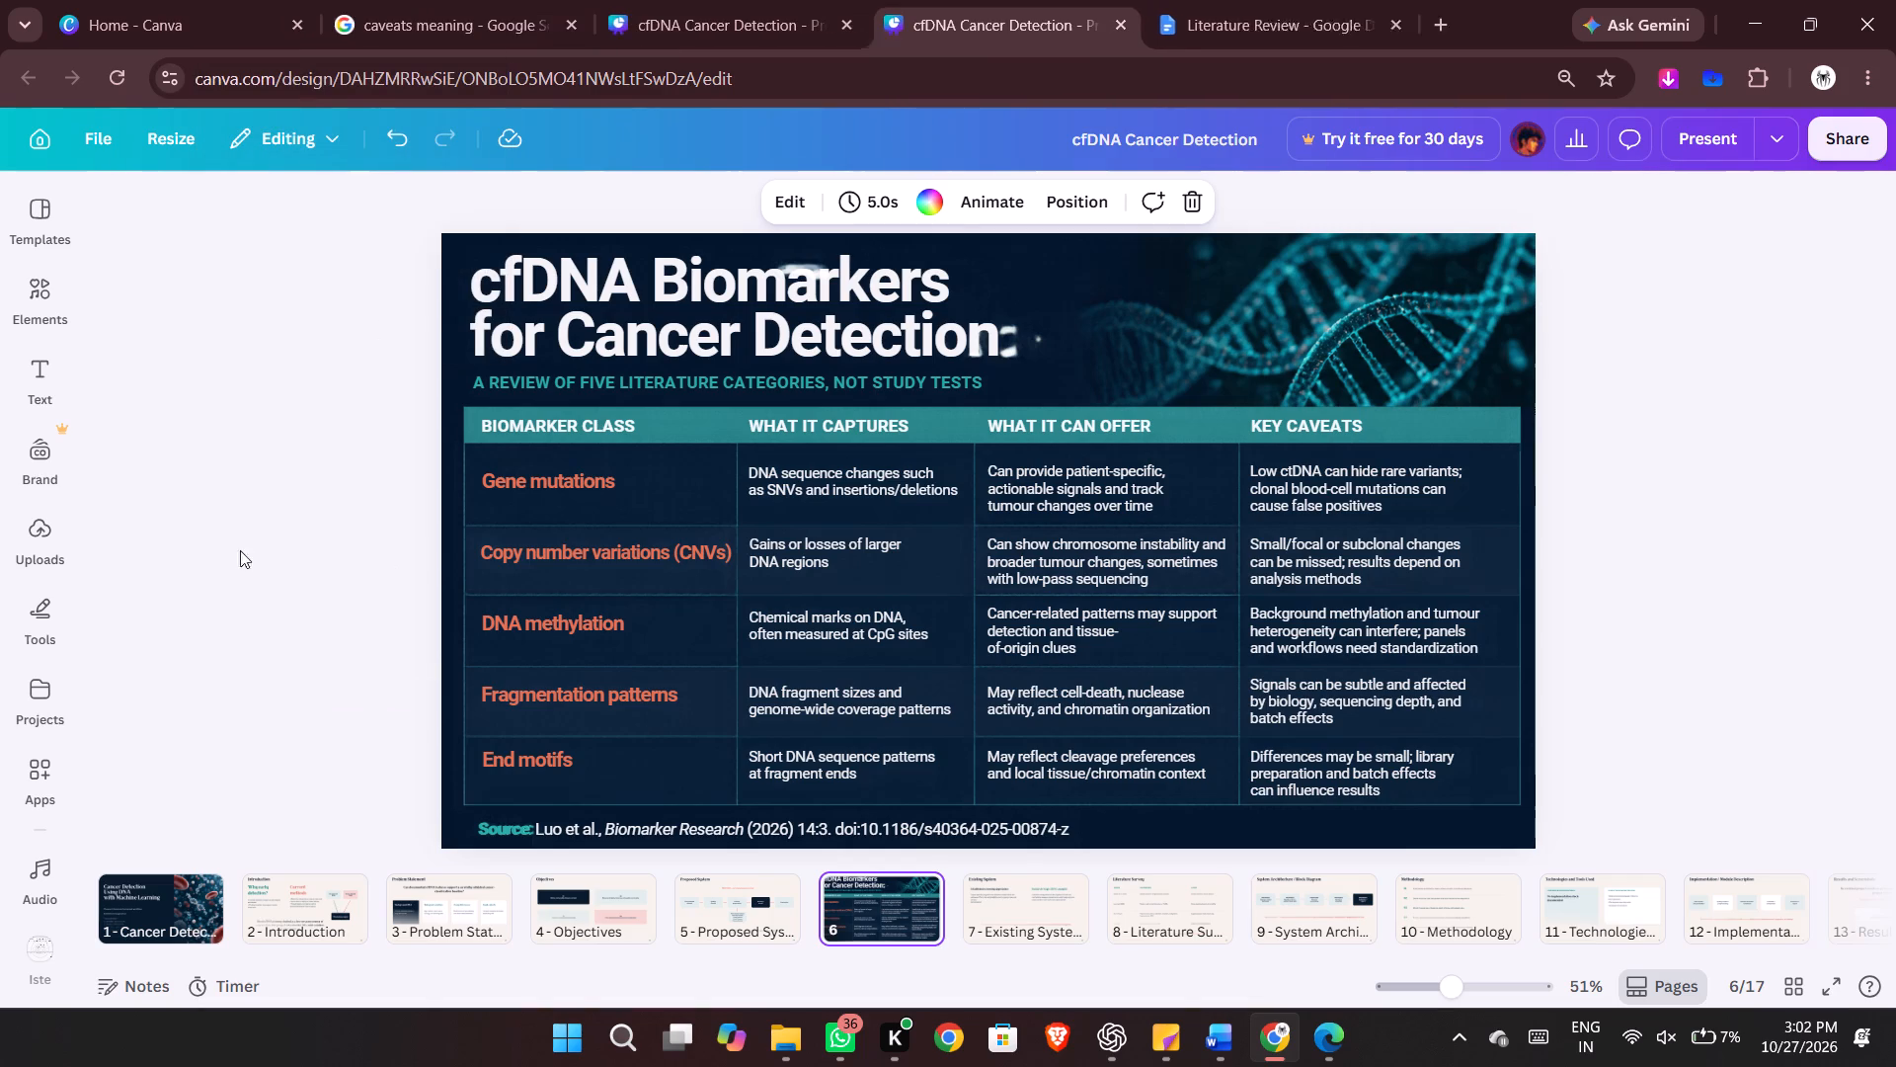
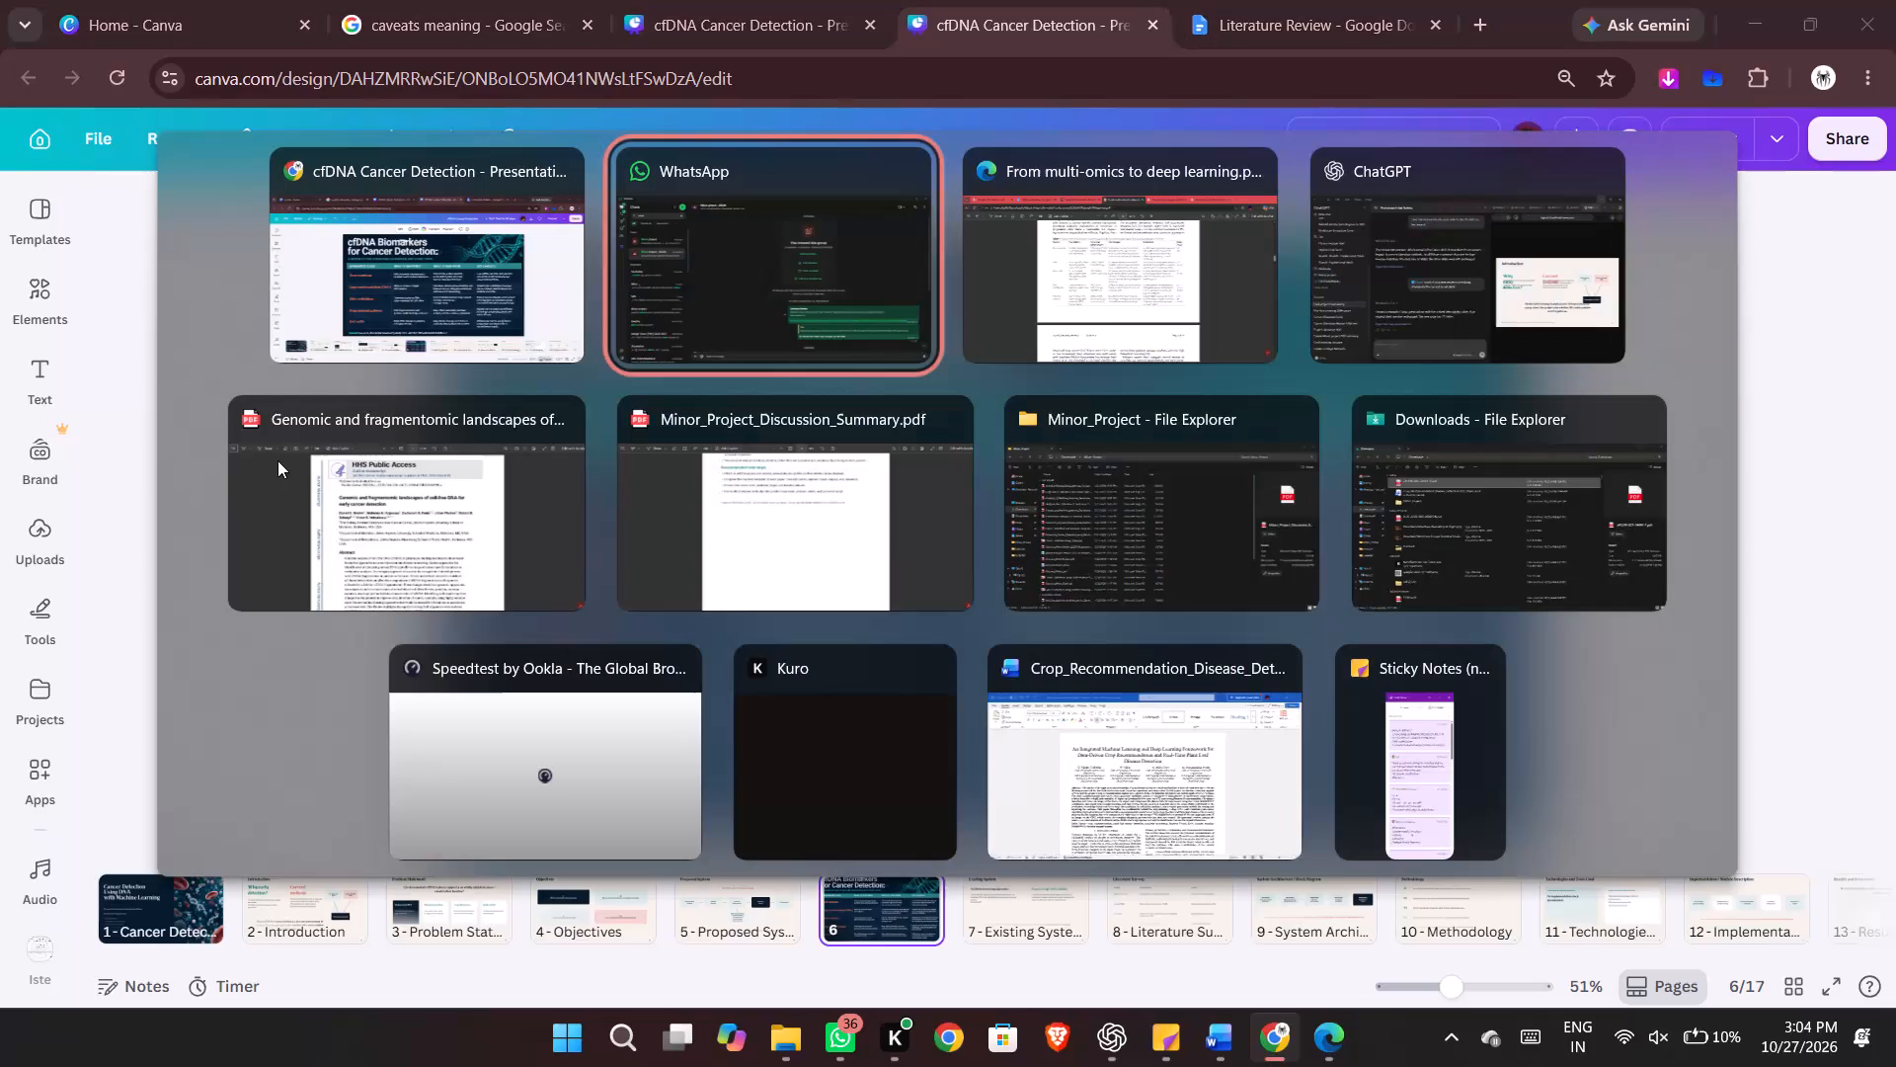
Switch to the From multi-omics to deep learning PDF in Edge and examine Table 2 on machine learning methods, page 10.
key("alt+Tab")
scroll(290, 391, "down", 2)
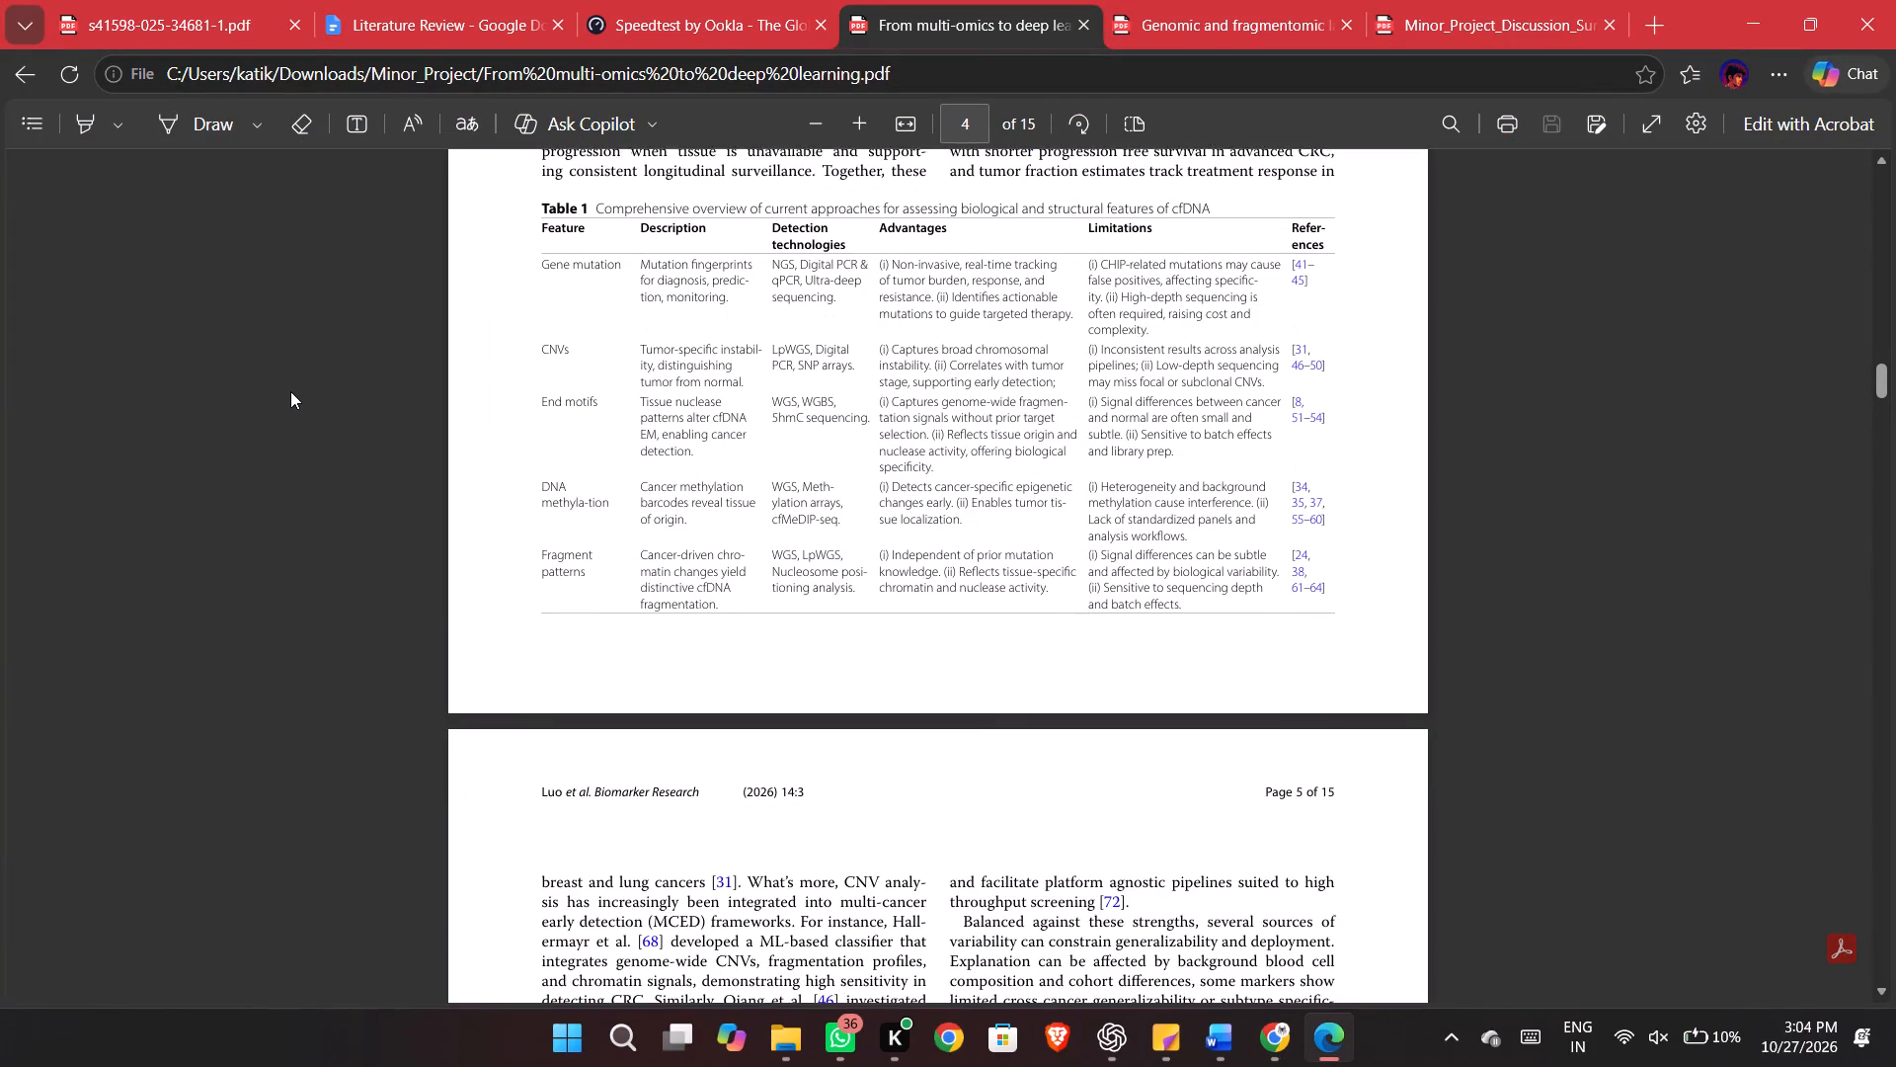
scroll(290, 391, "down", 9)
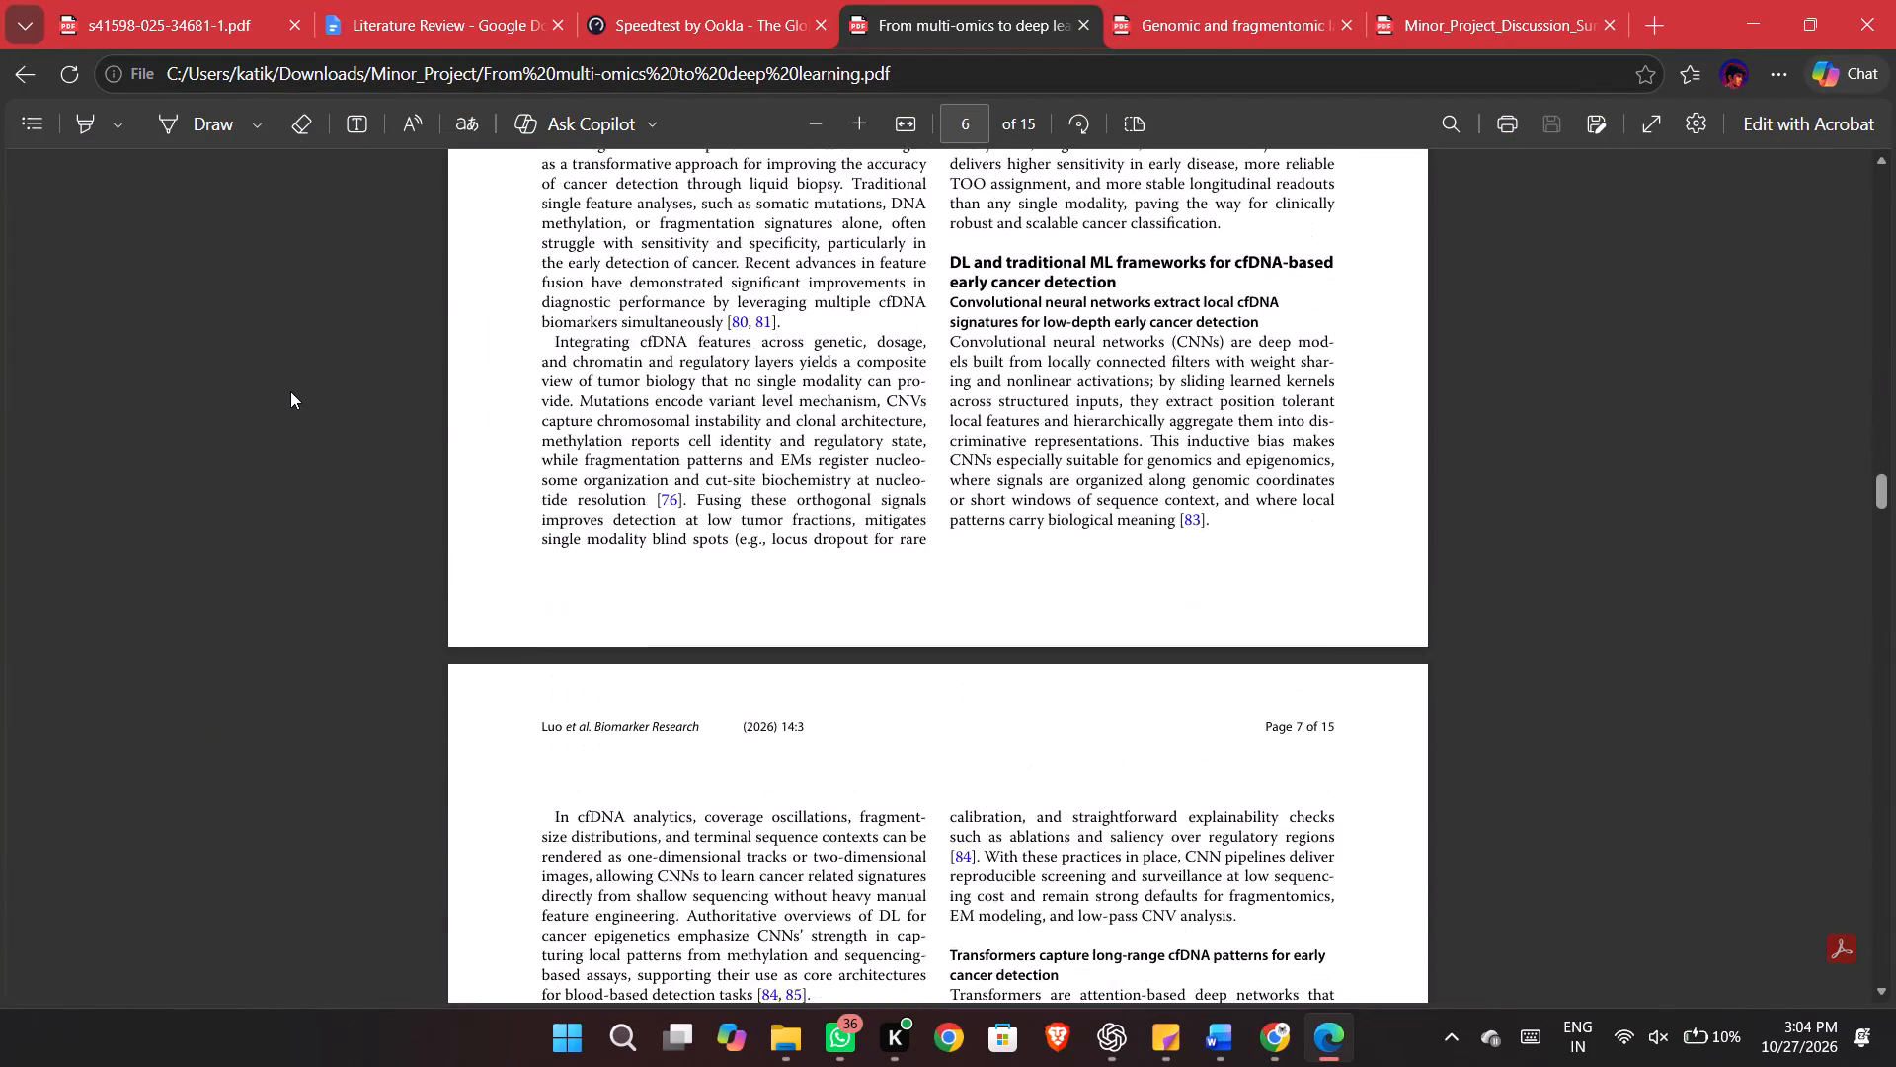
scroll(290, 391, "down", 7)
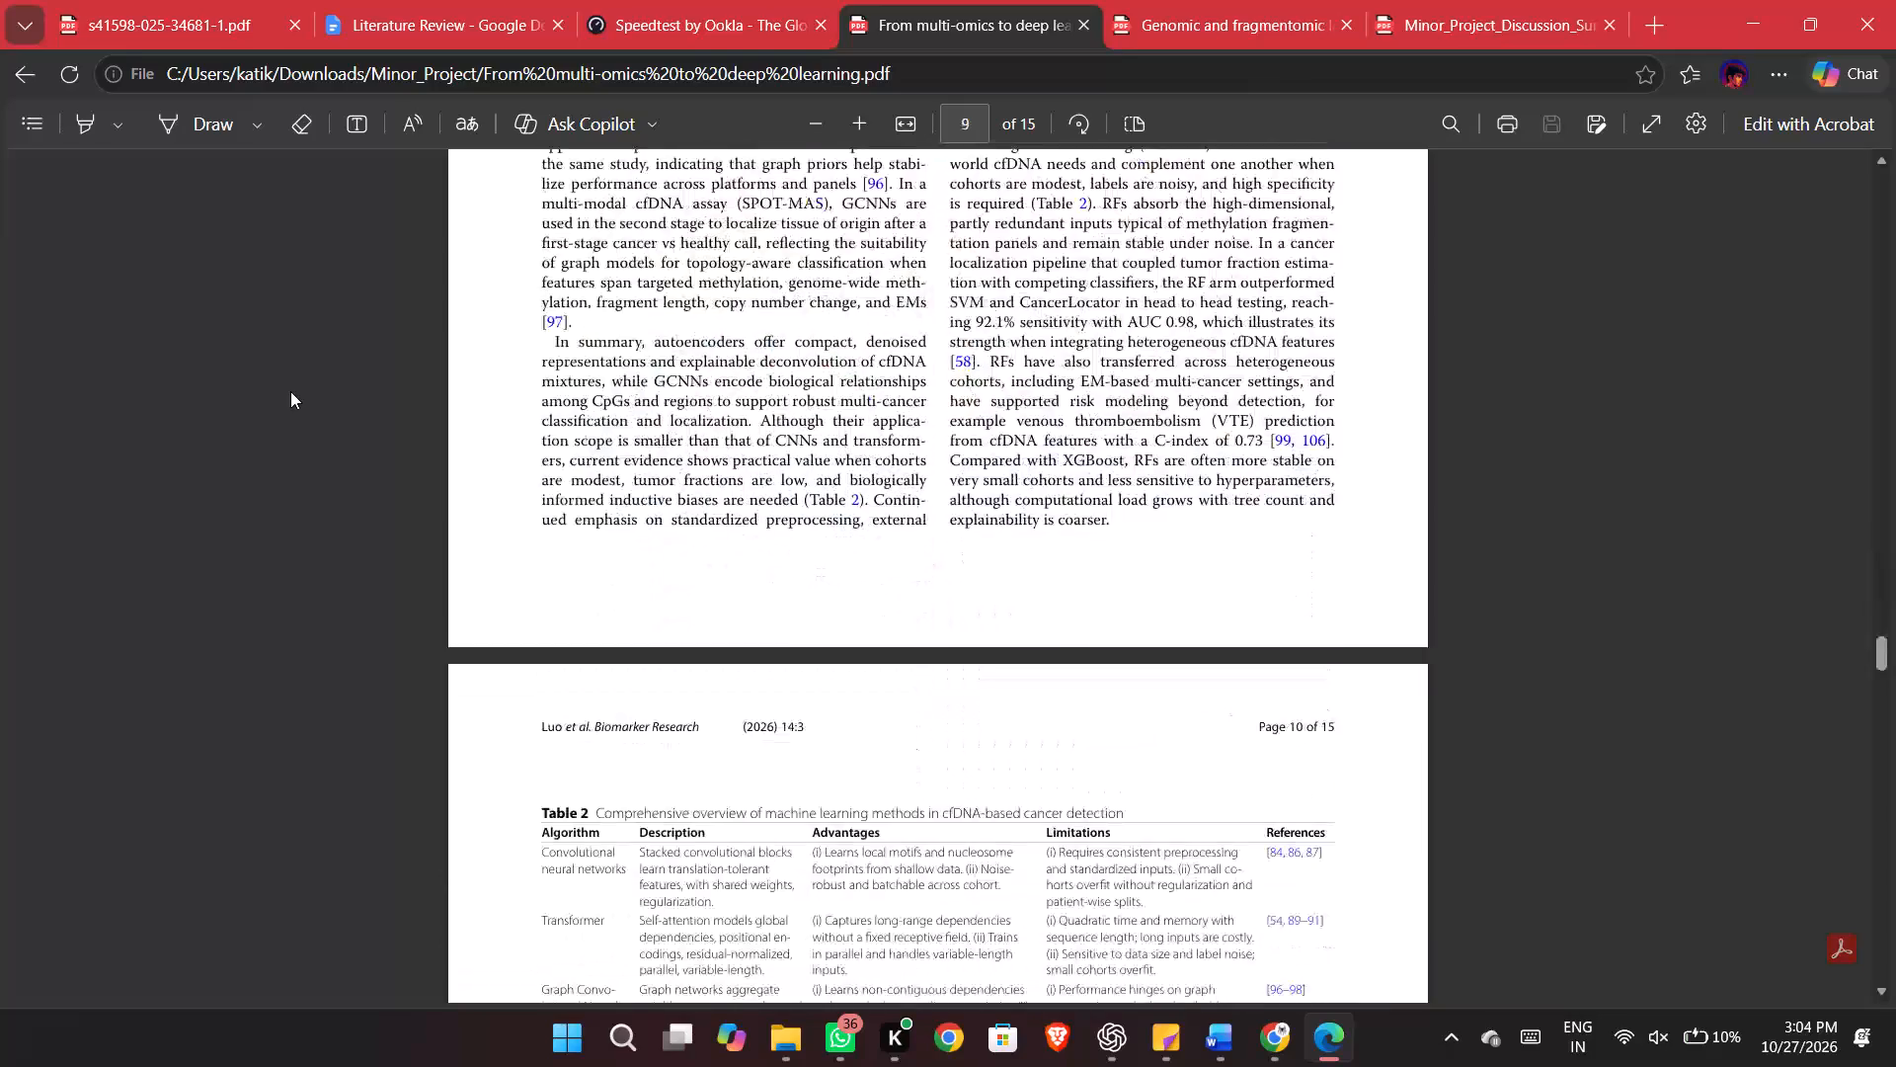
scroll(290, 391, "down", 3)
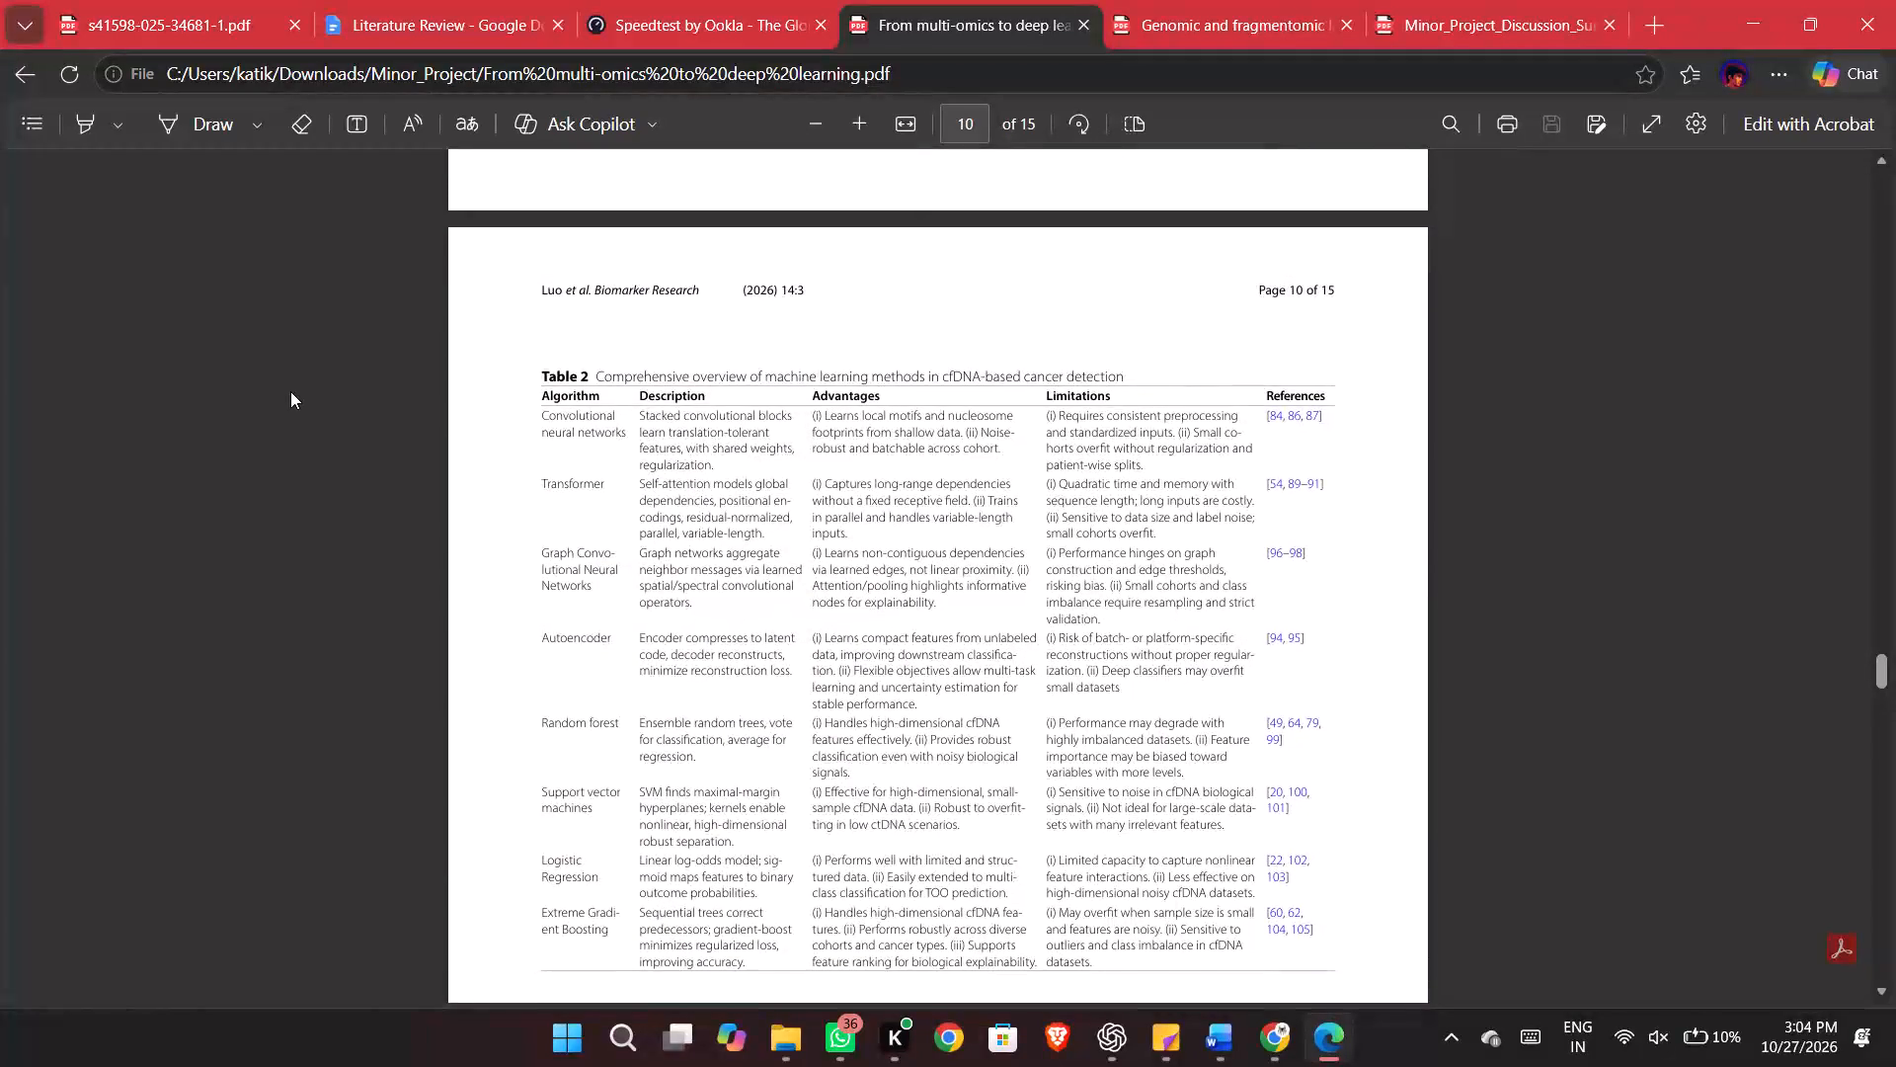
scroll(290, 391, "down", 1)
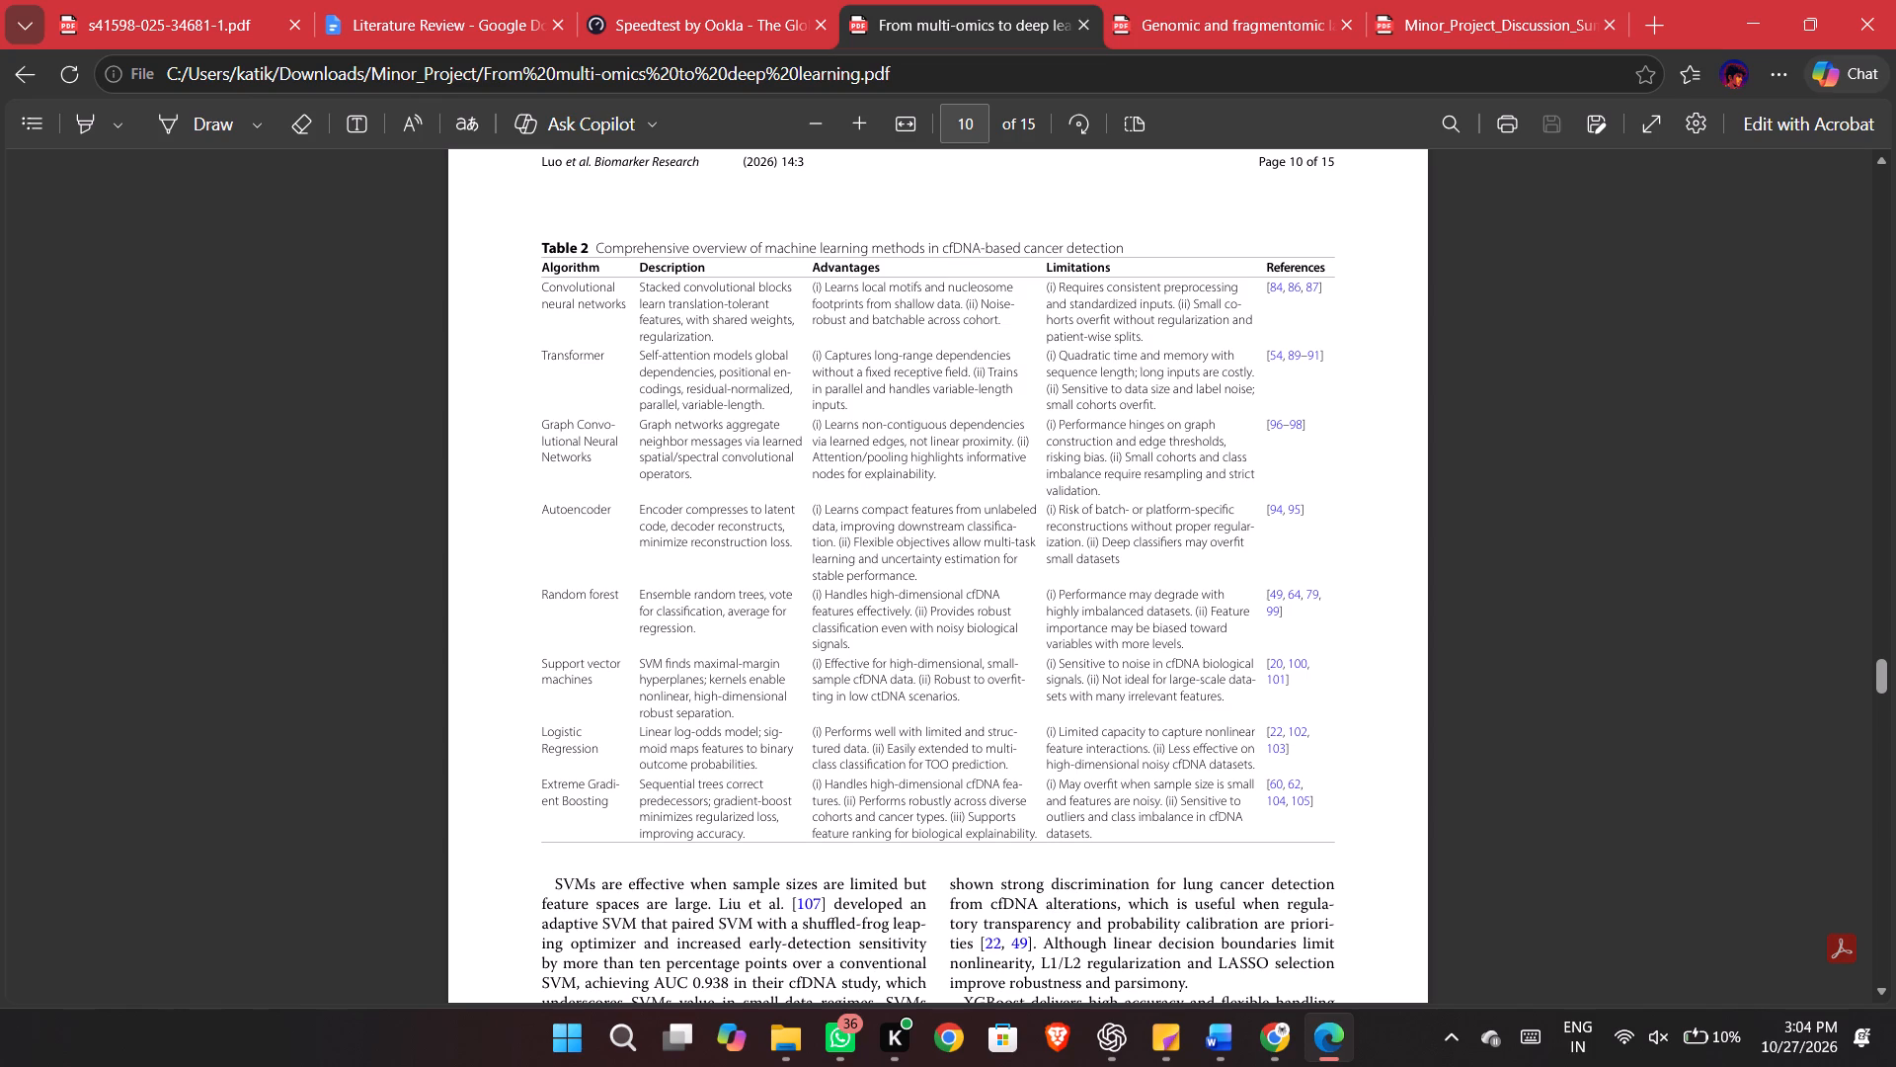
scroll(533, 508, "up", 1)
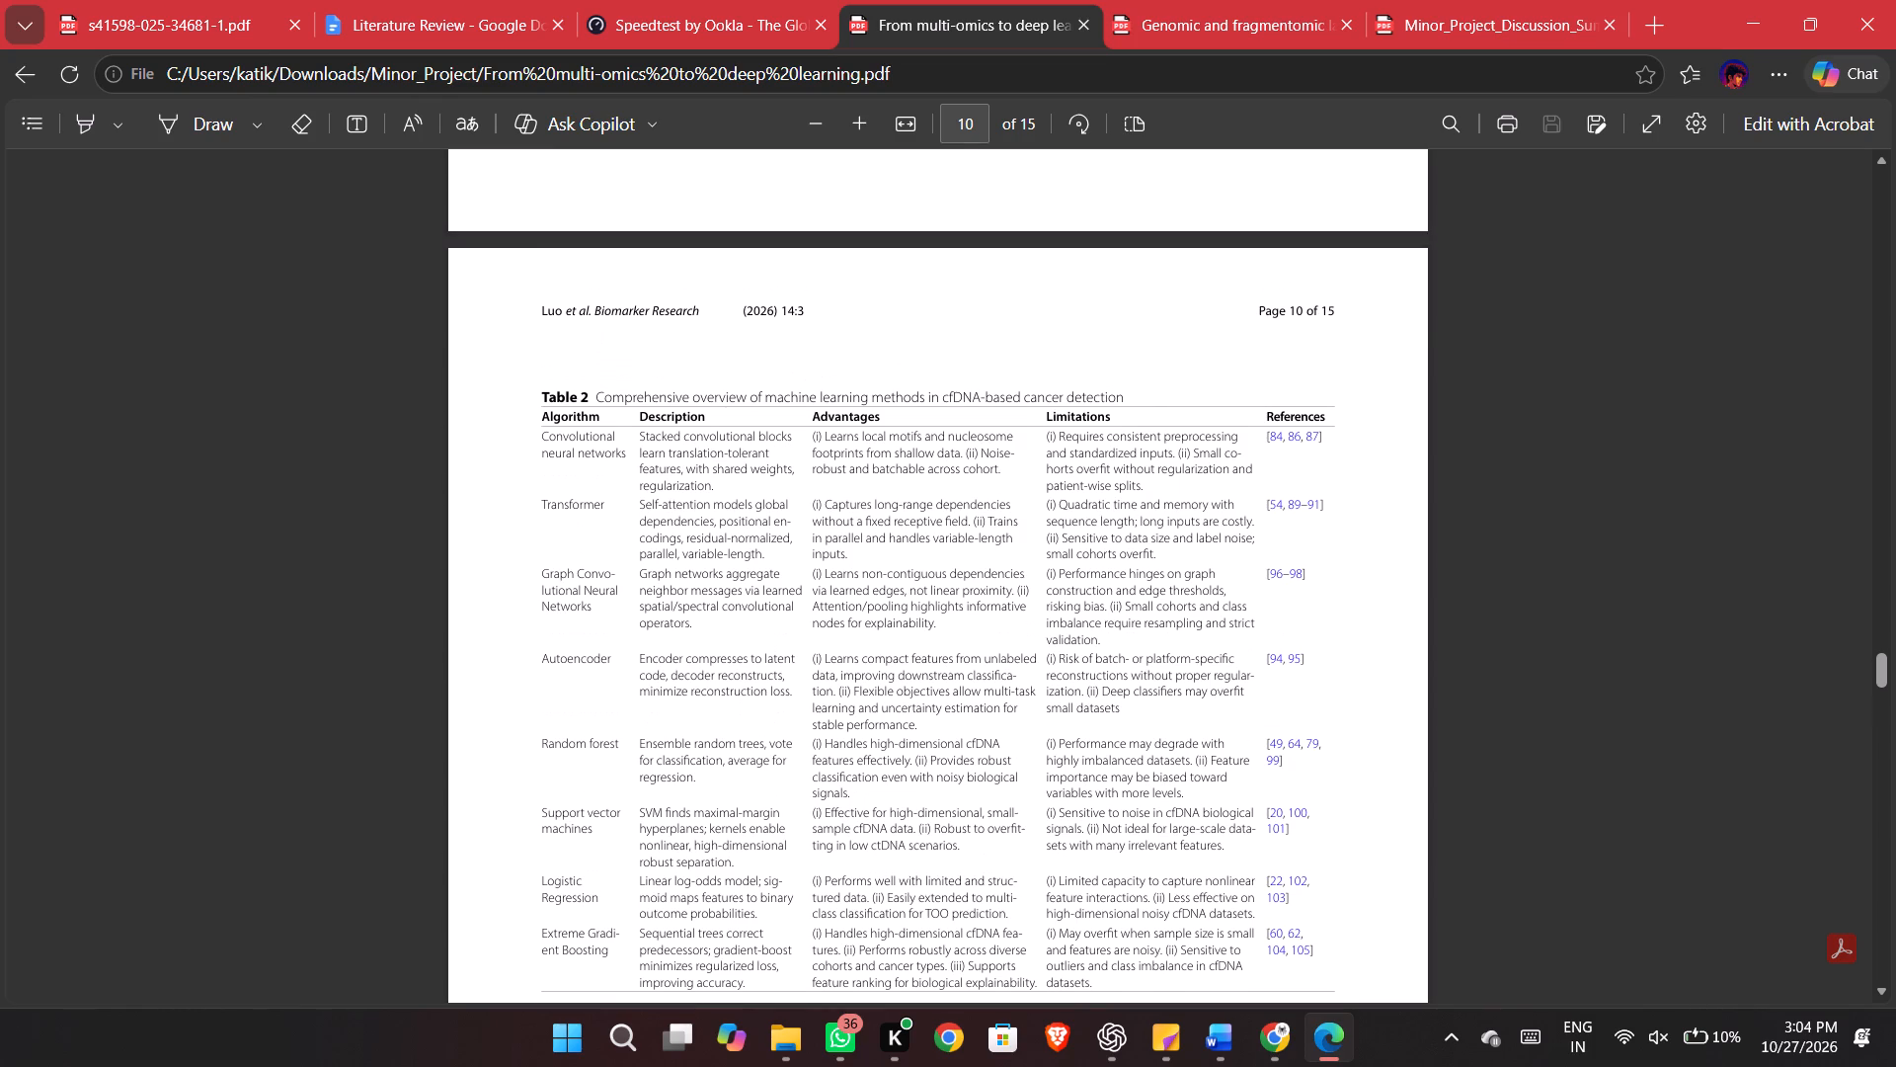
scroll(587, 508, "up", 3)
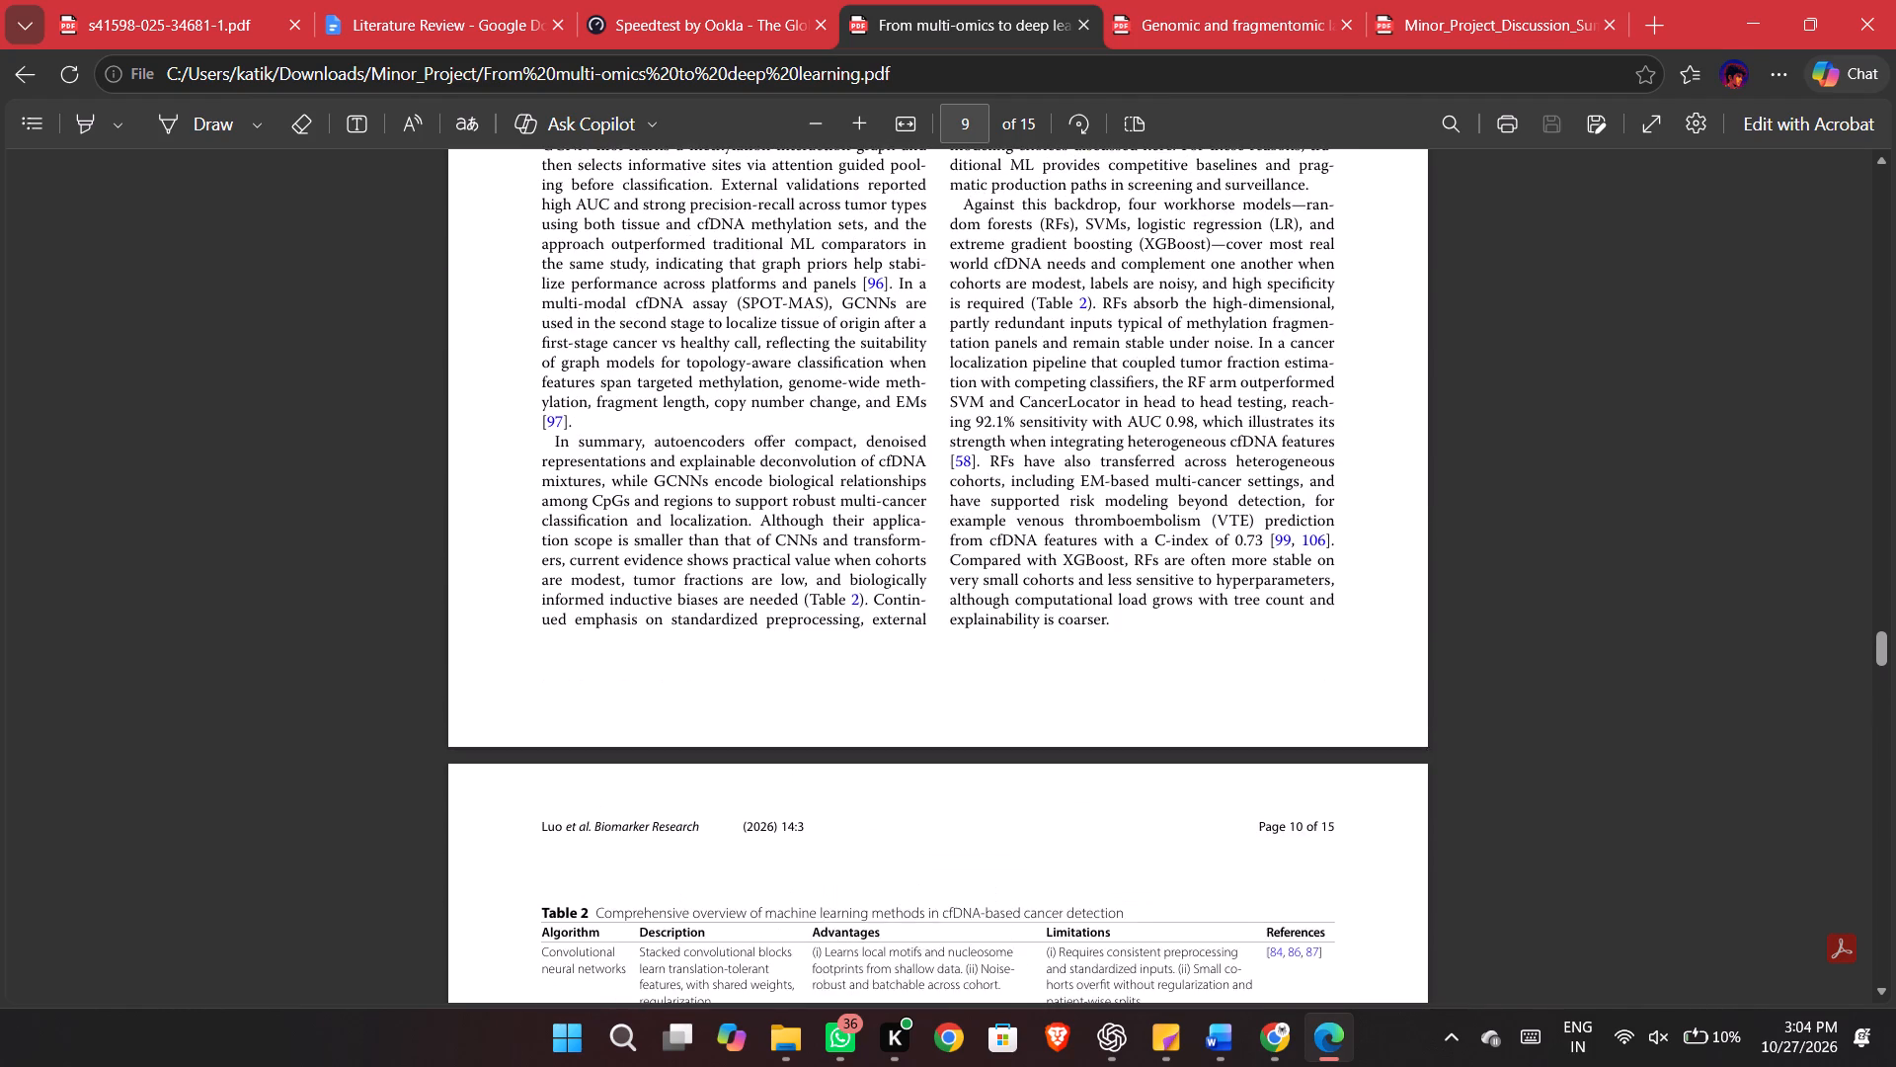
scroll(587, 508, "up", 3)
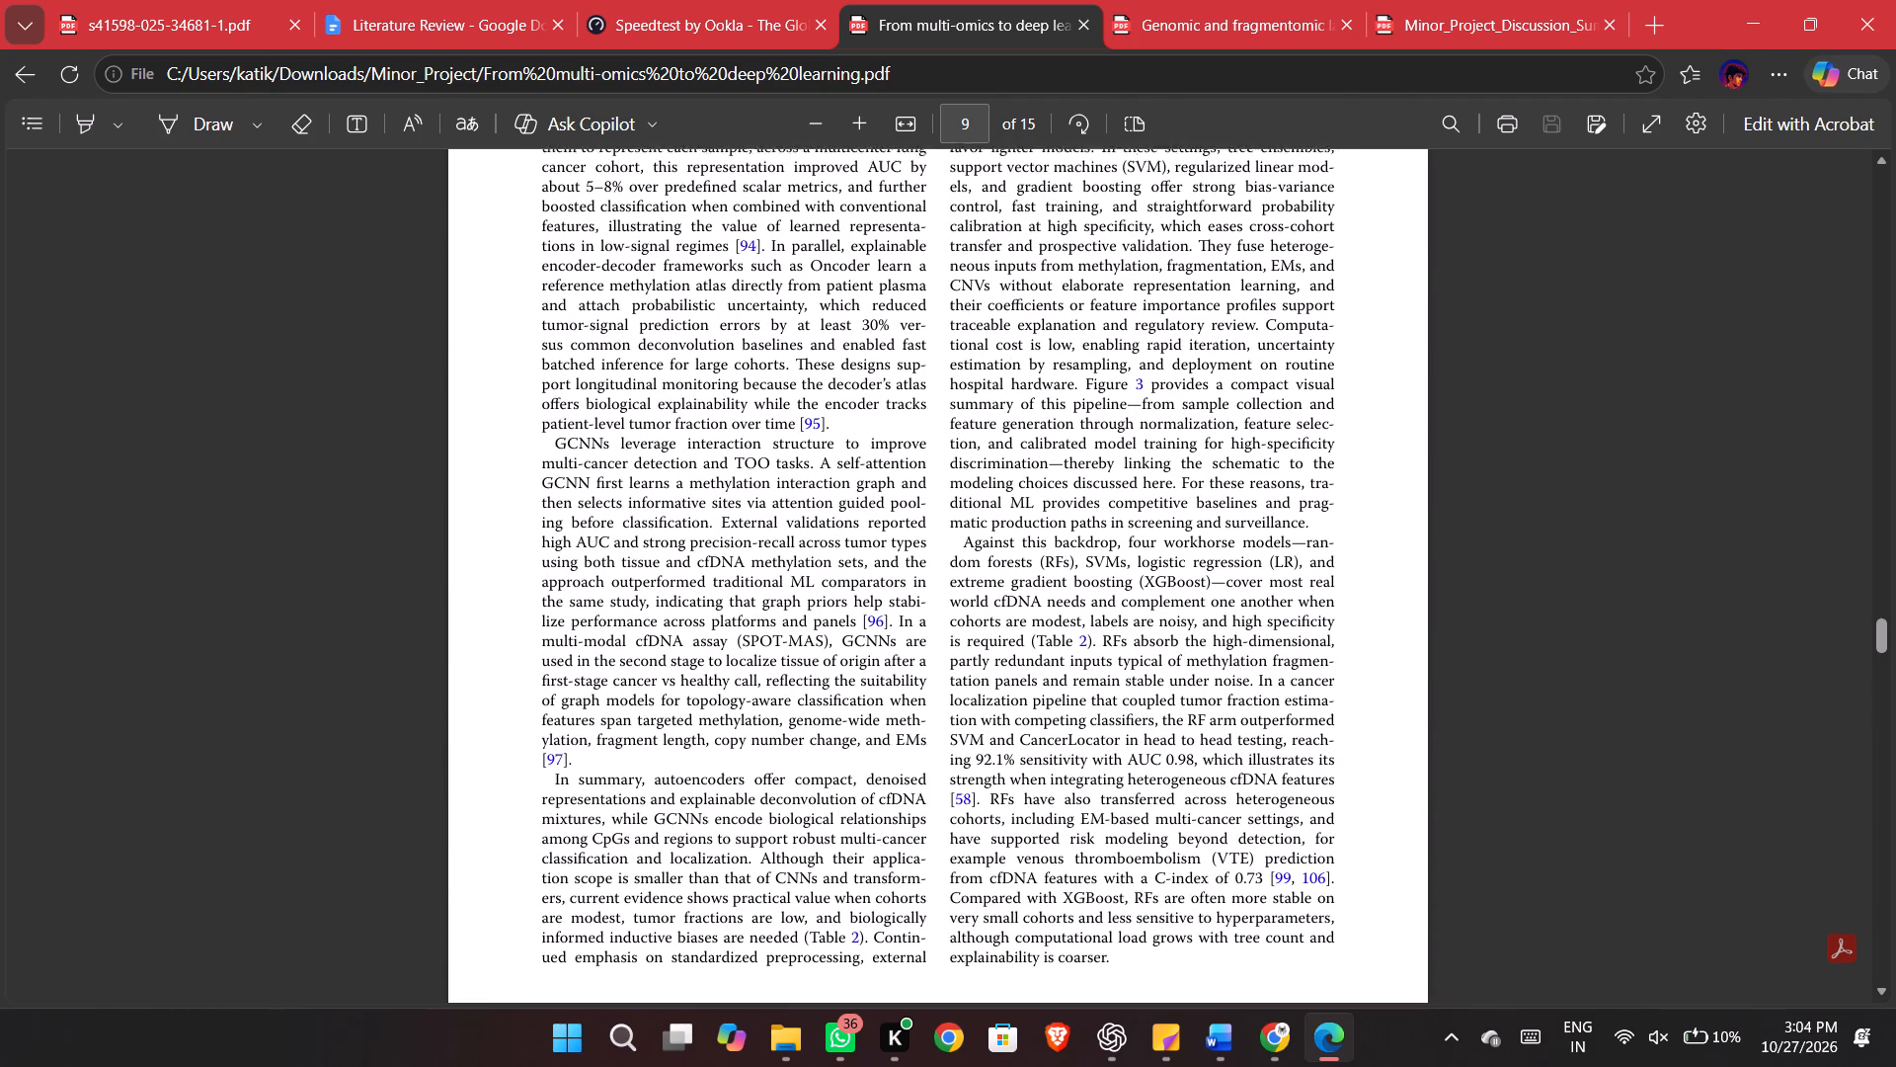
scroll(587, 508, "up", 1)
Check the biomarker table slide in Canva, then return to the PDF and read Table 2's algorithms, advantages and limitations.
key("alt+Tab")
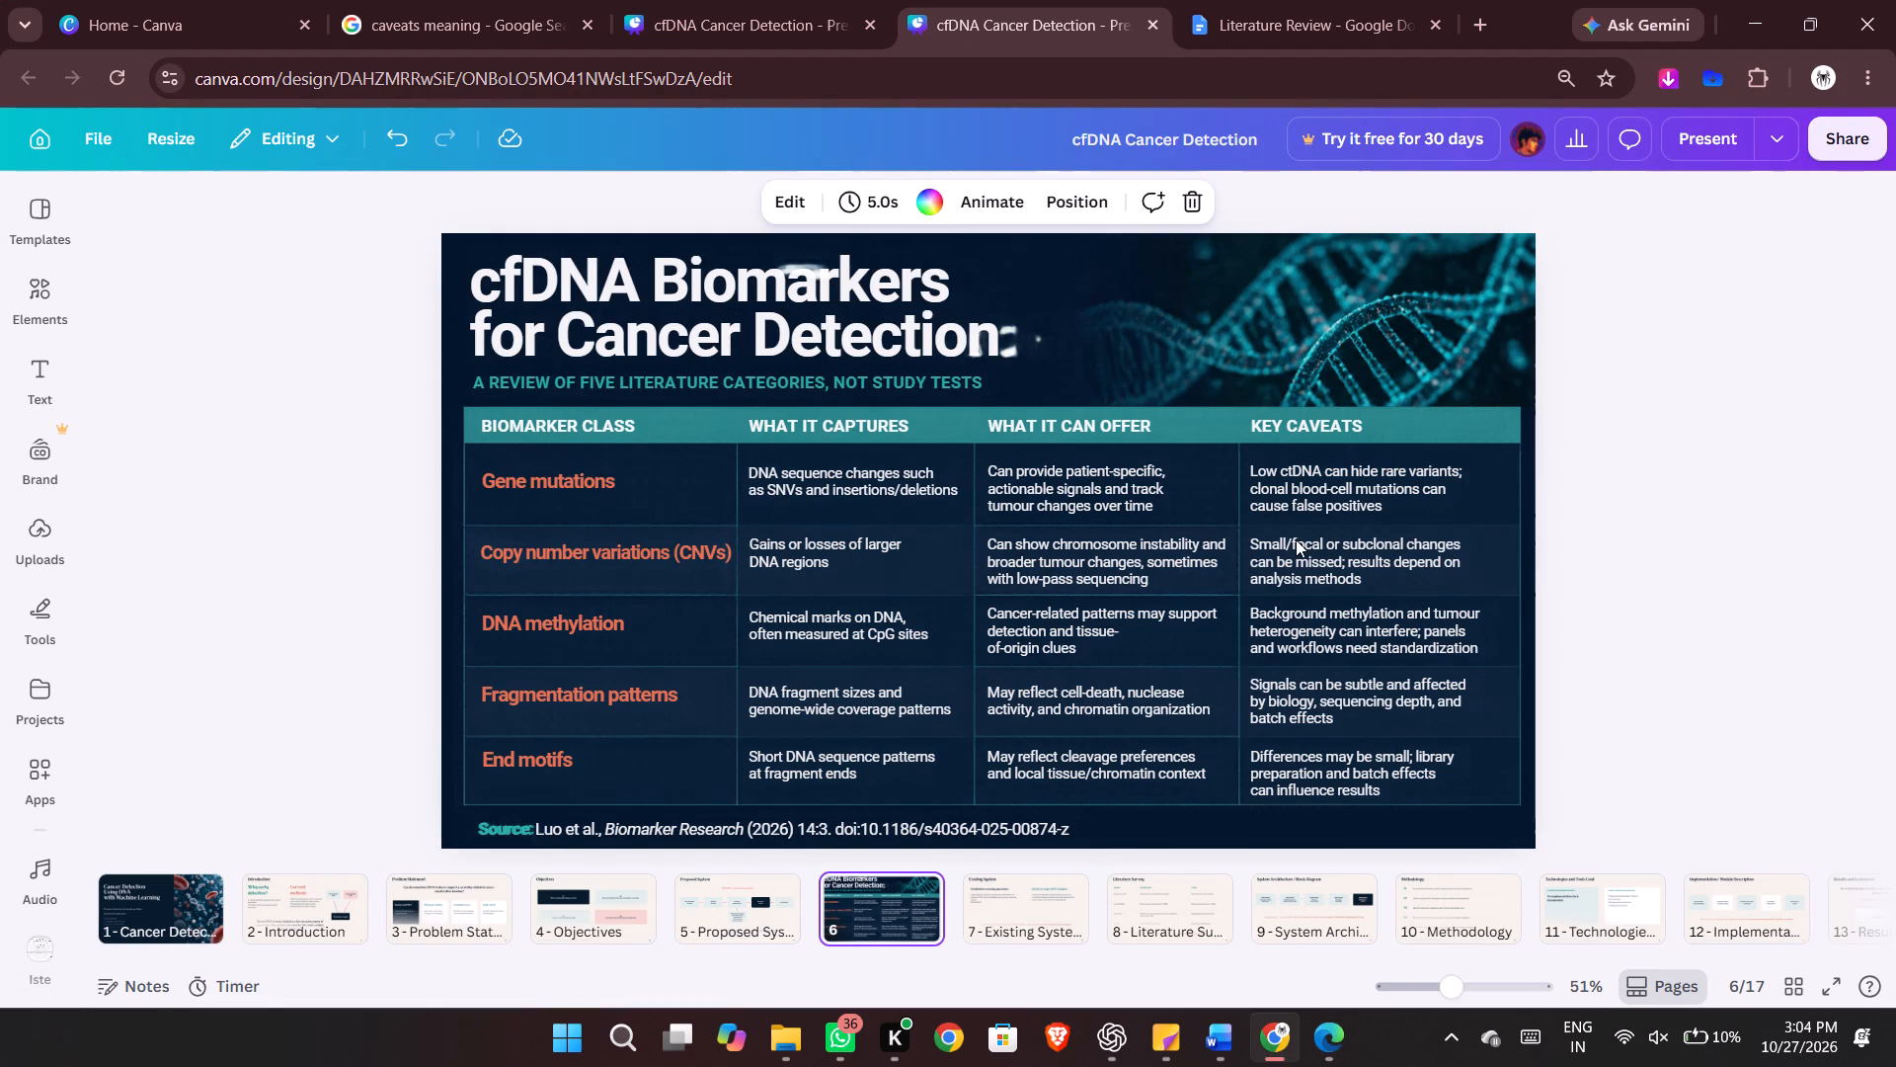
key("alt+Tab")
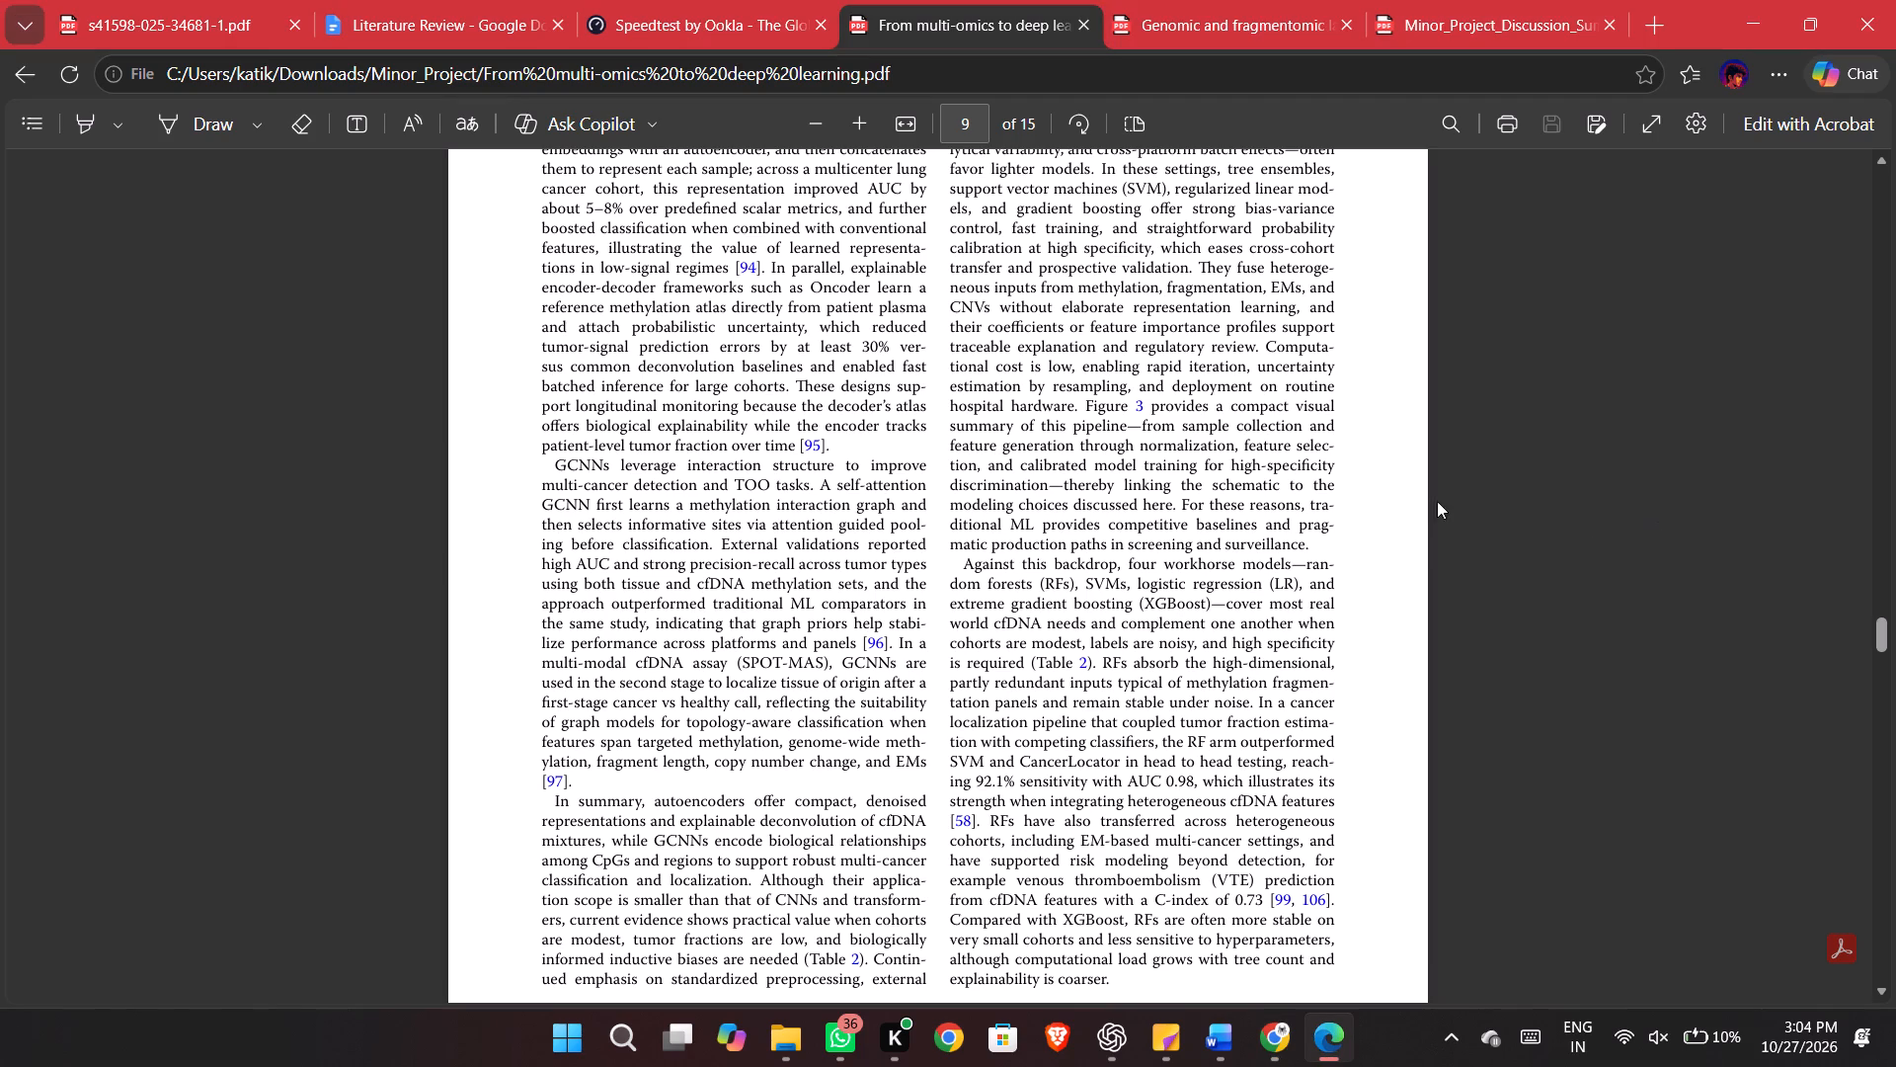
scroll(1057, 544, "down", 6)
scroll(1057, 544, "up", 1)
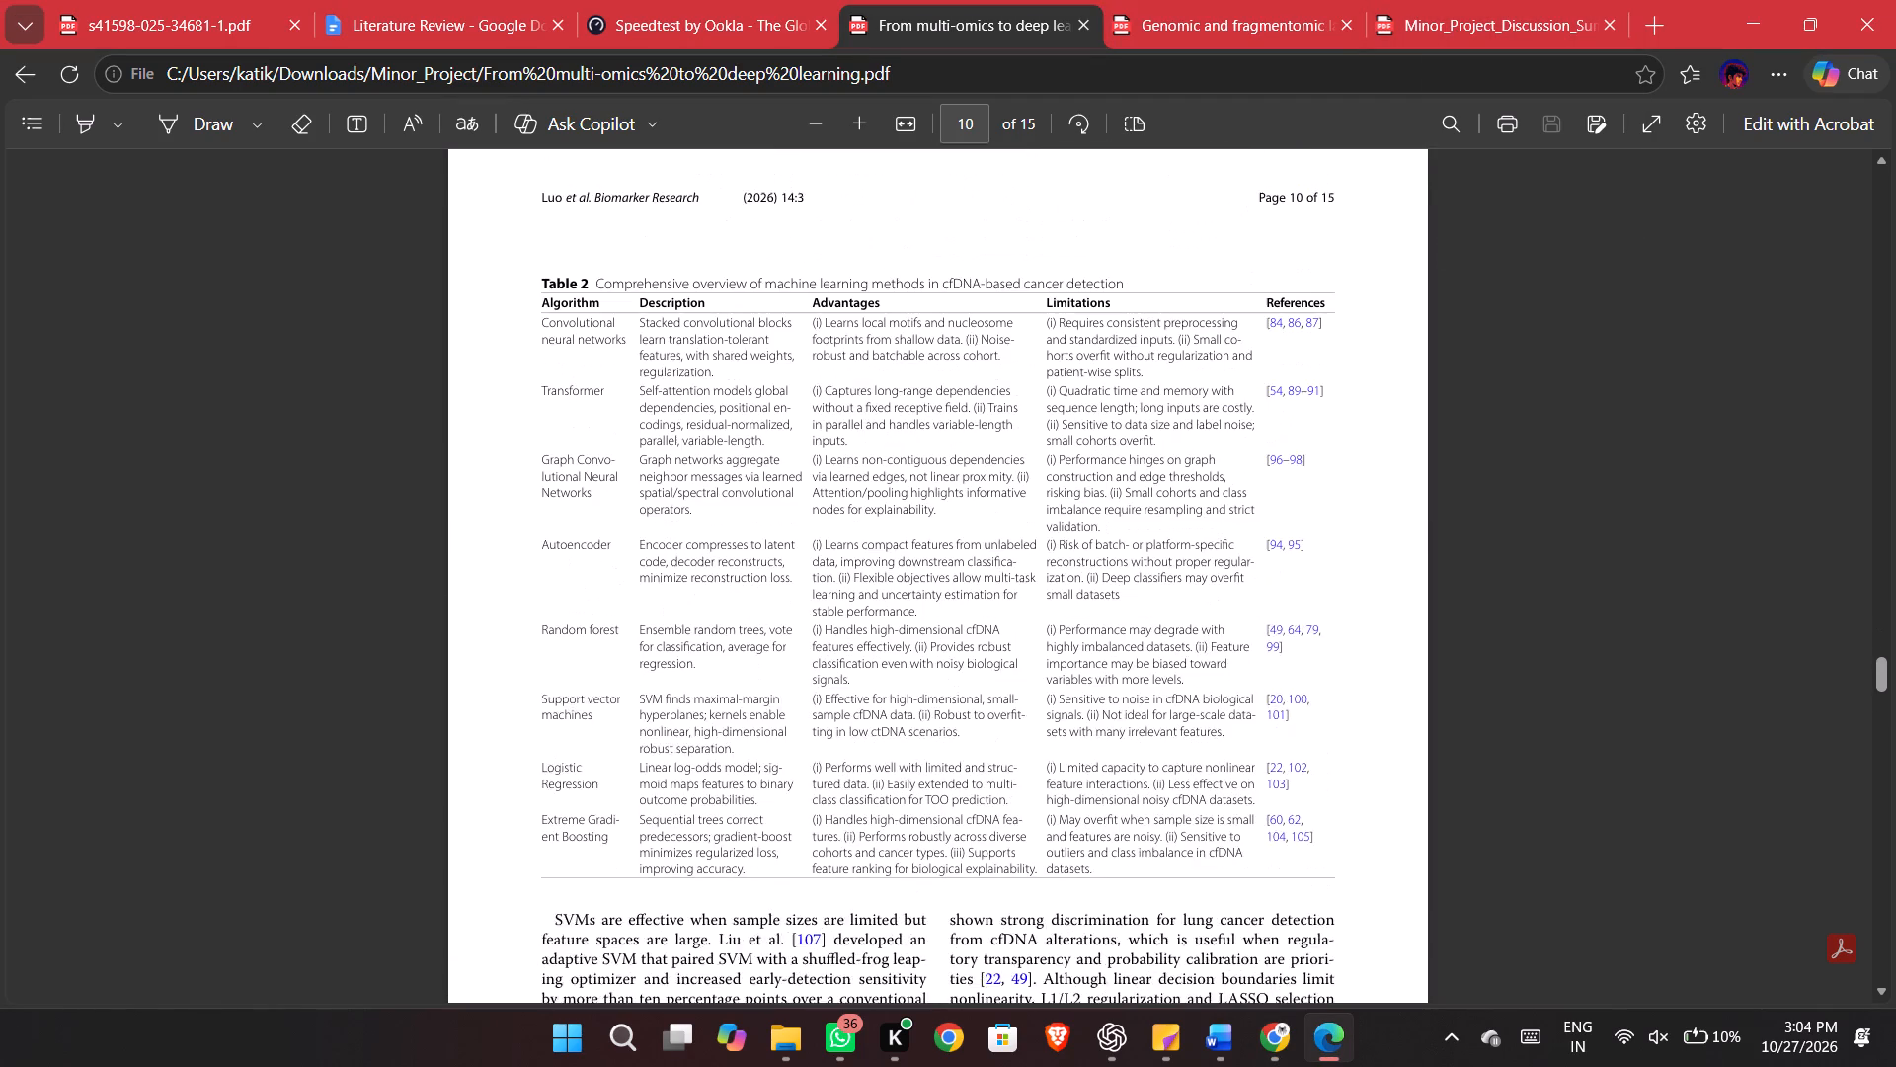
scroll(1057, 544, "up", 2)
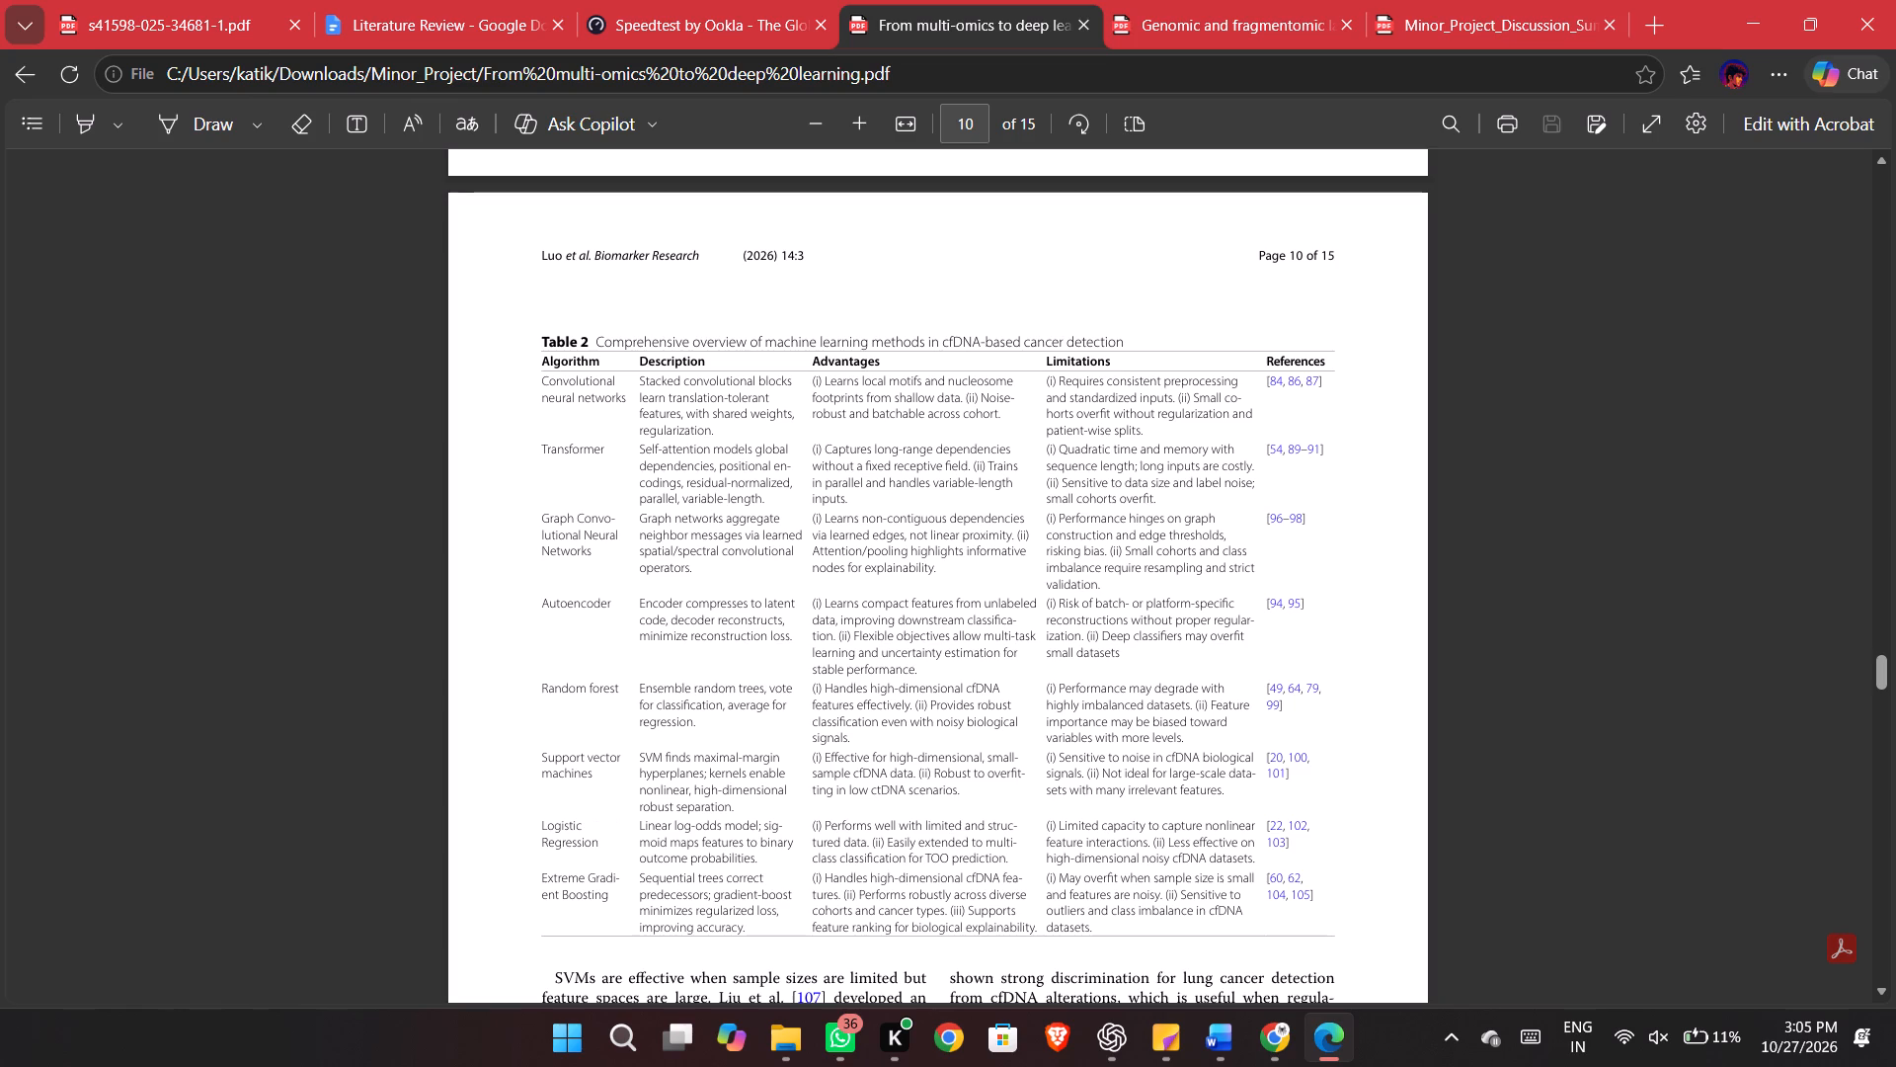
key("alt+Tab")
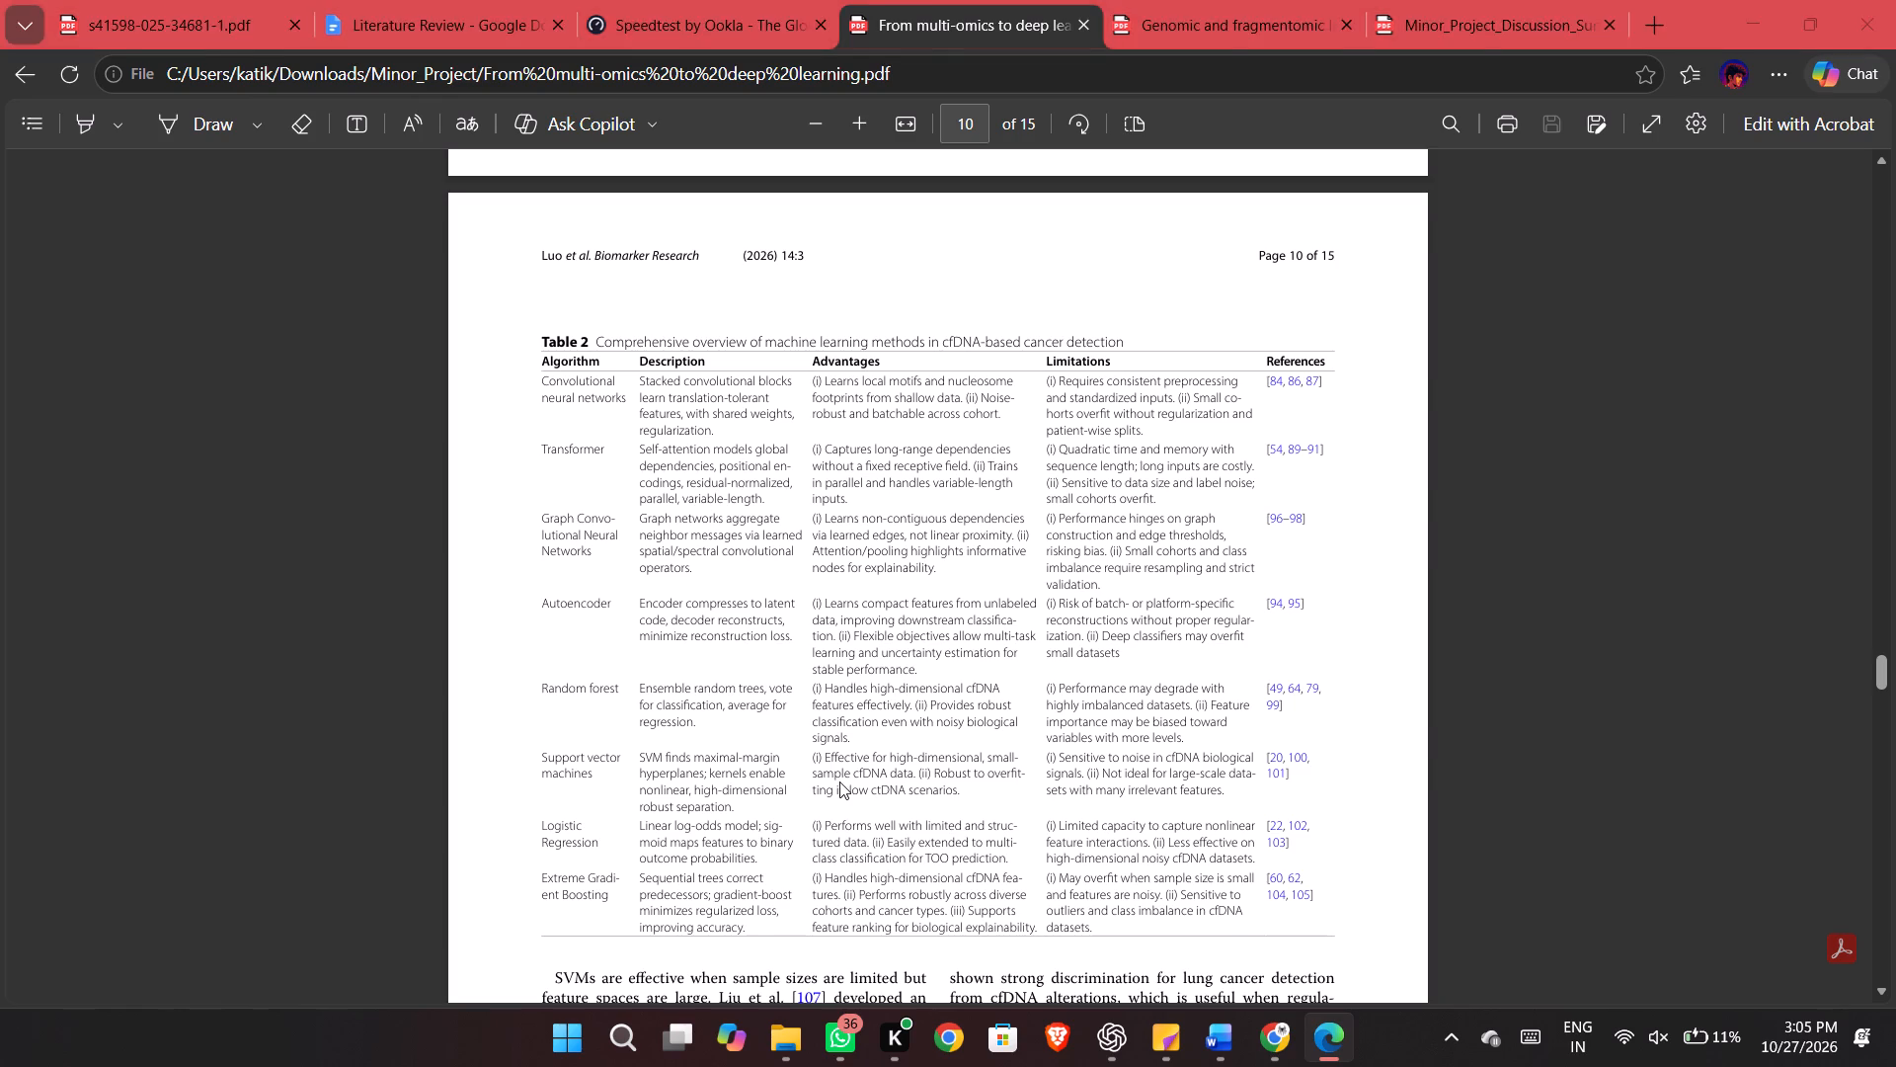
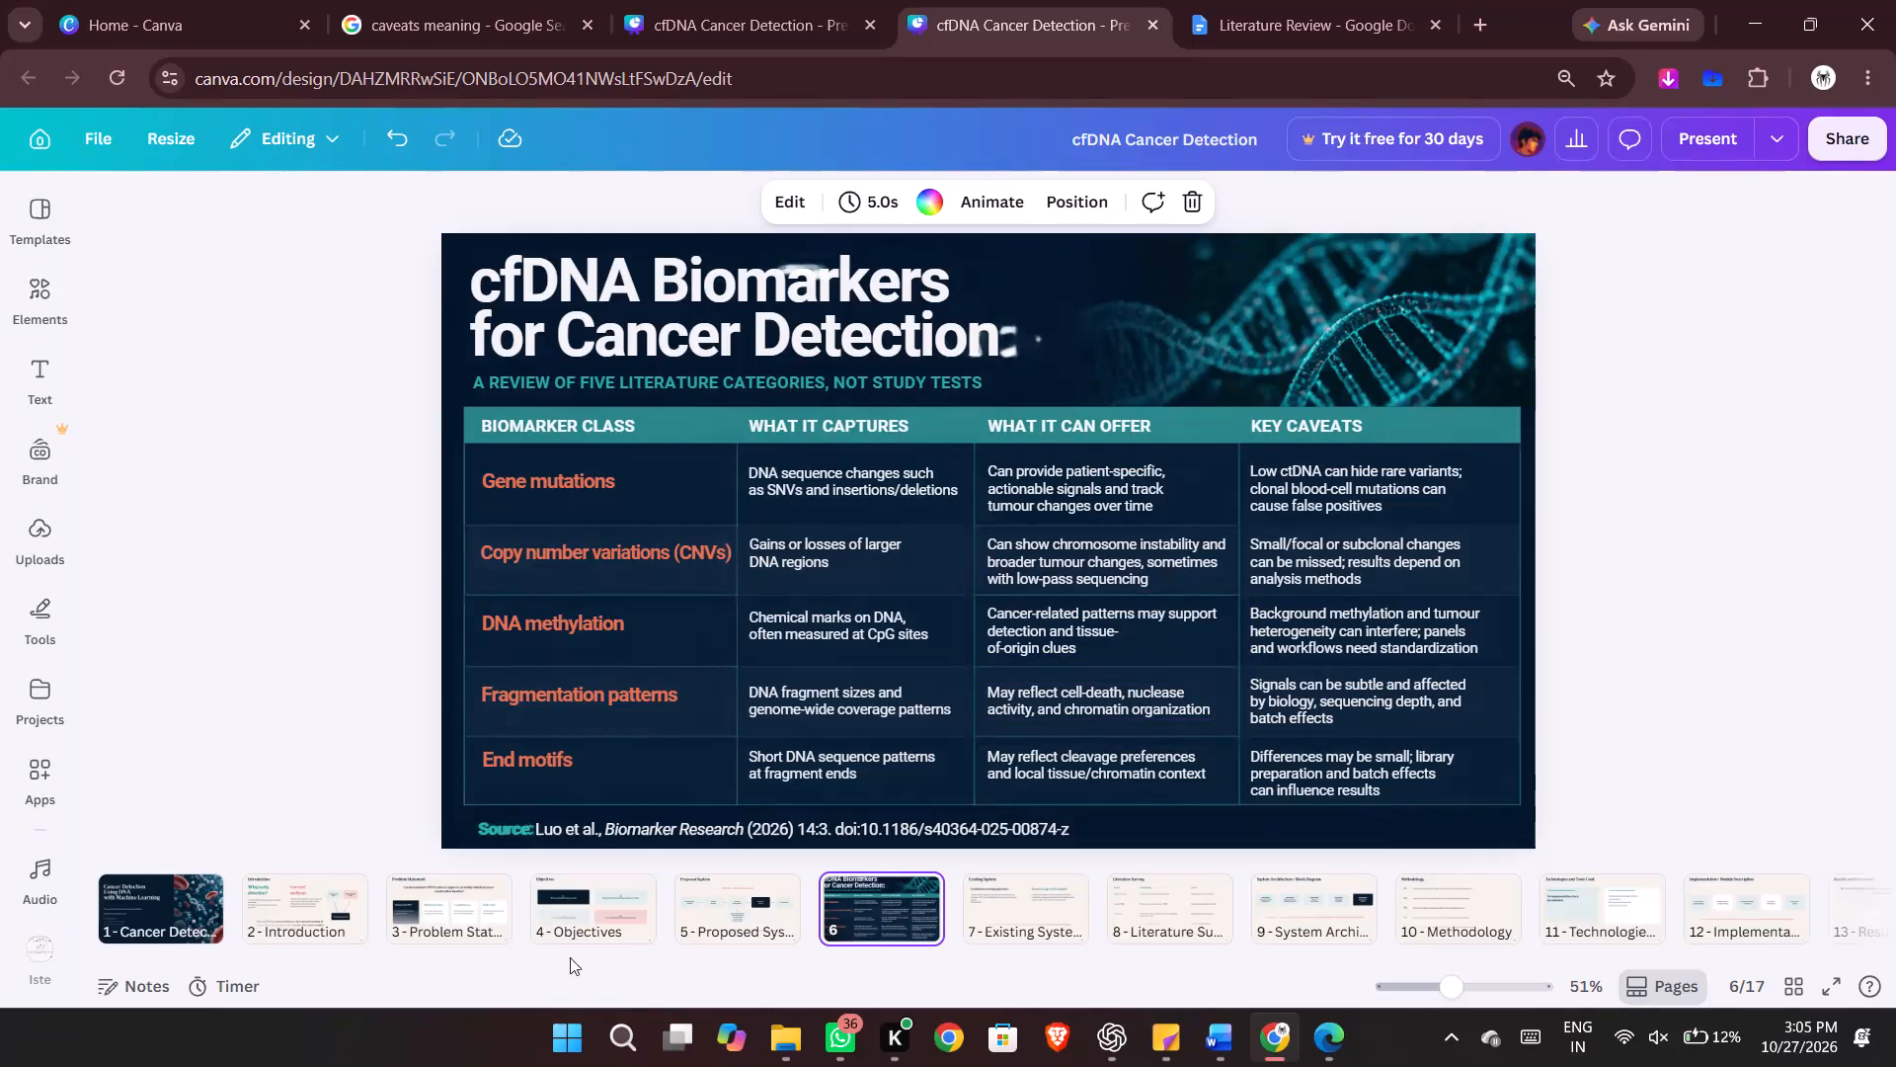
Review the Introduction slide in the Canva deck, then open the title slide on page 1.
left_click(279, 917)
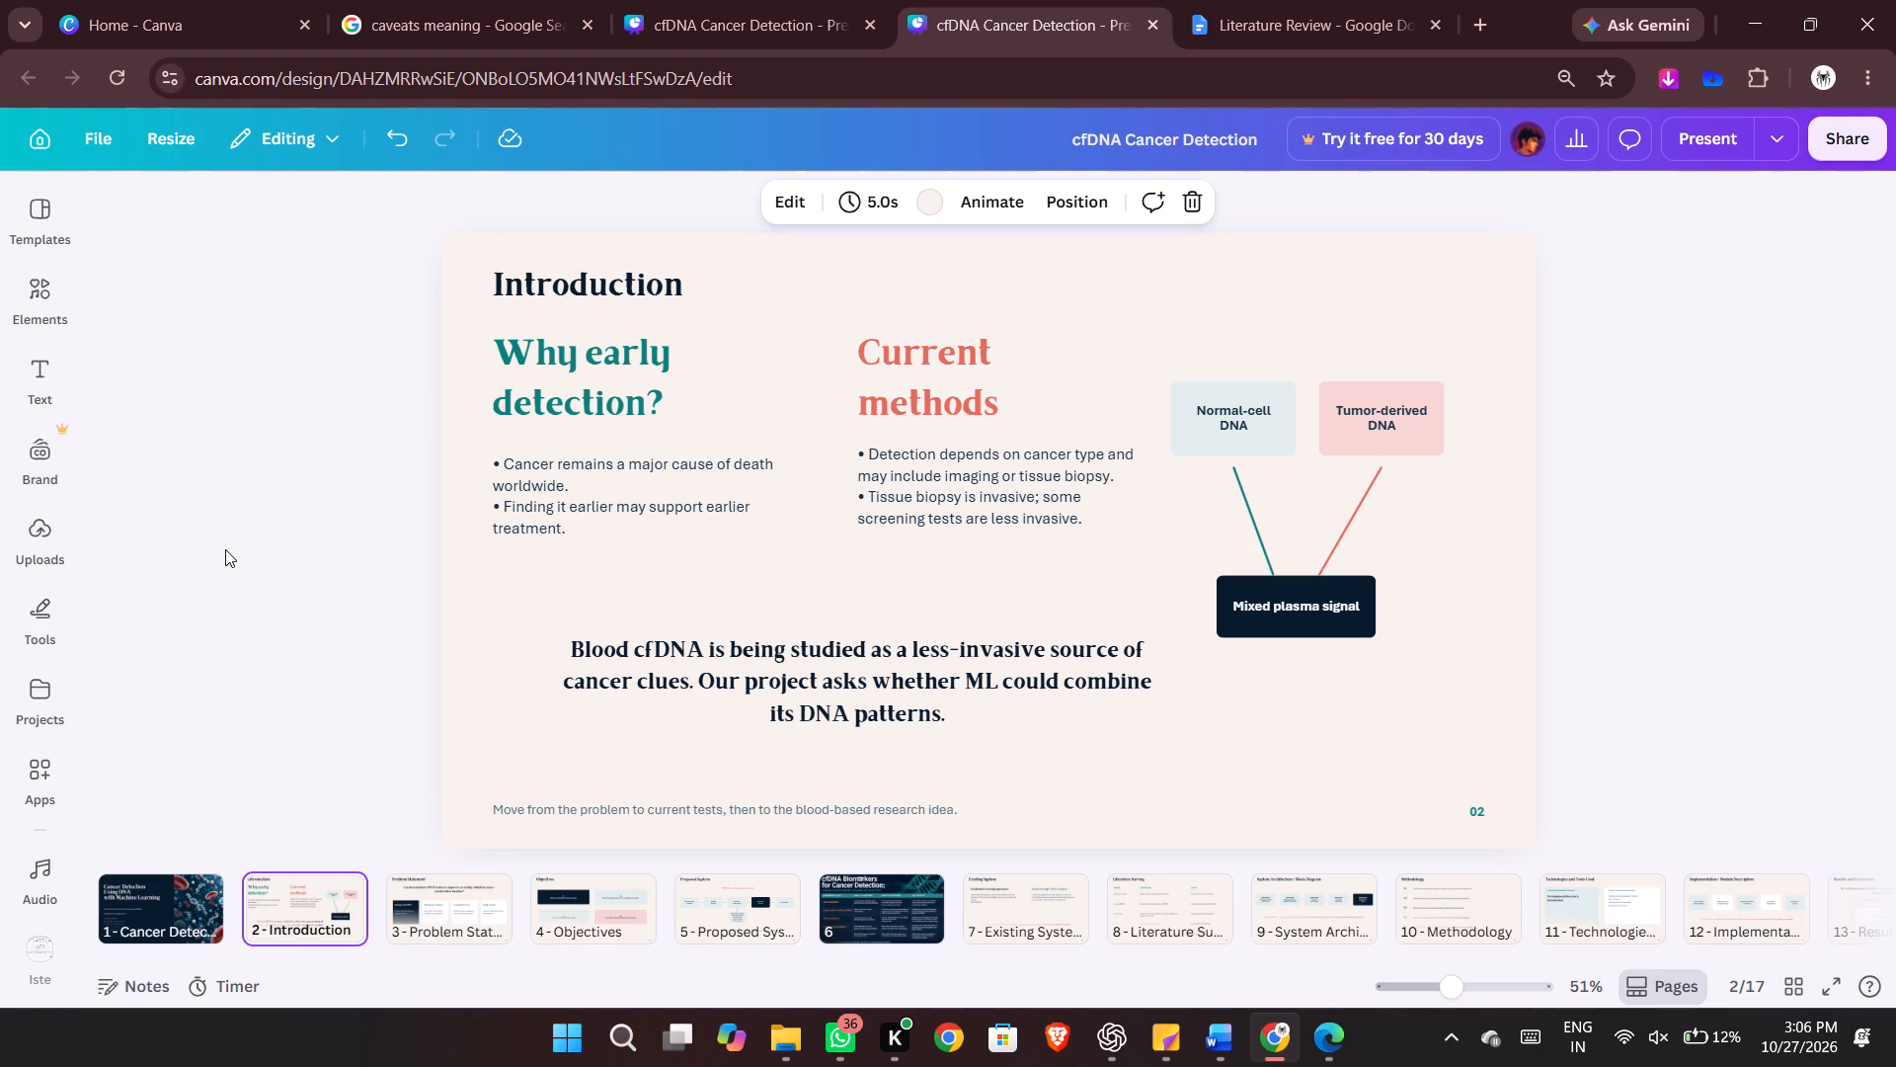
left_click(180, 877)
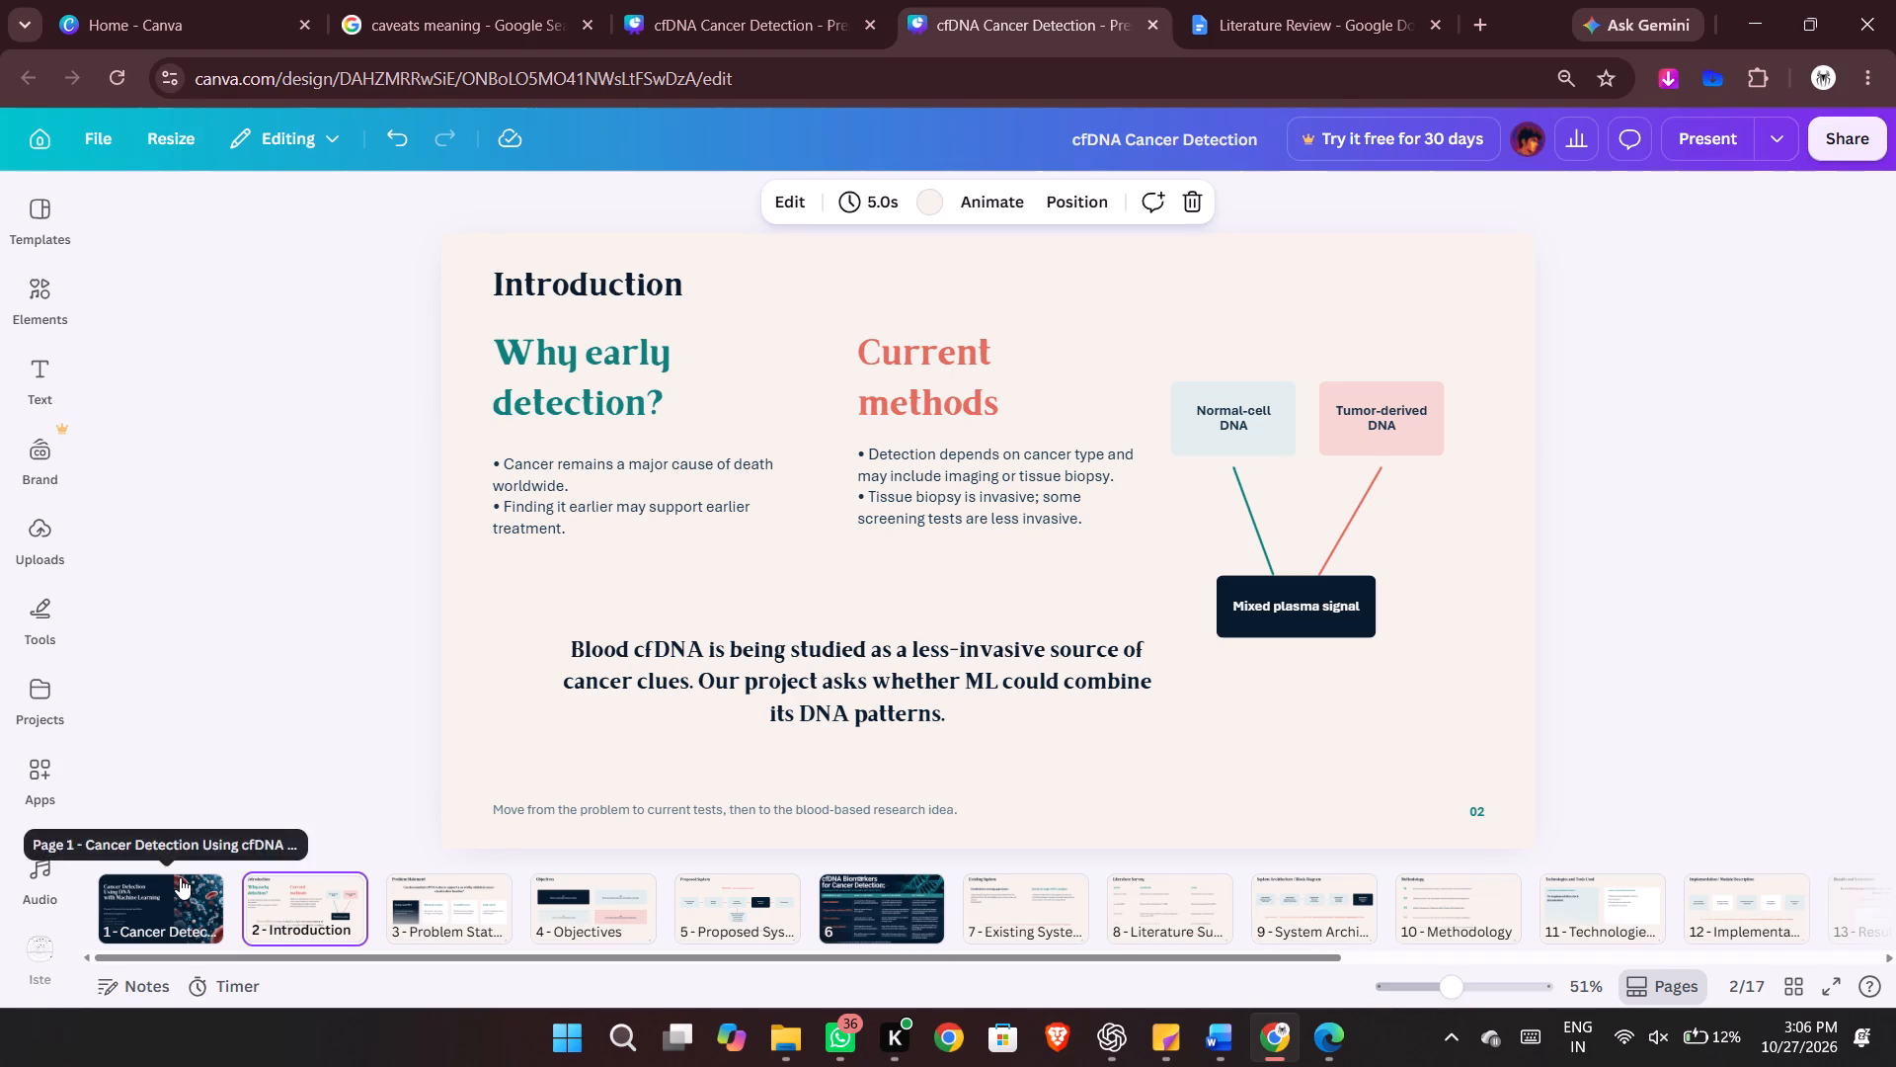
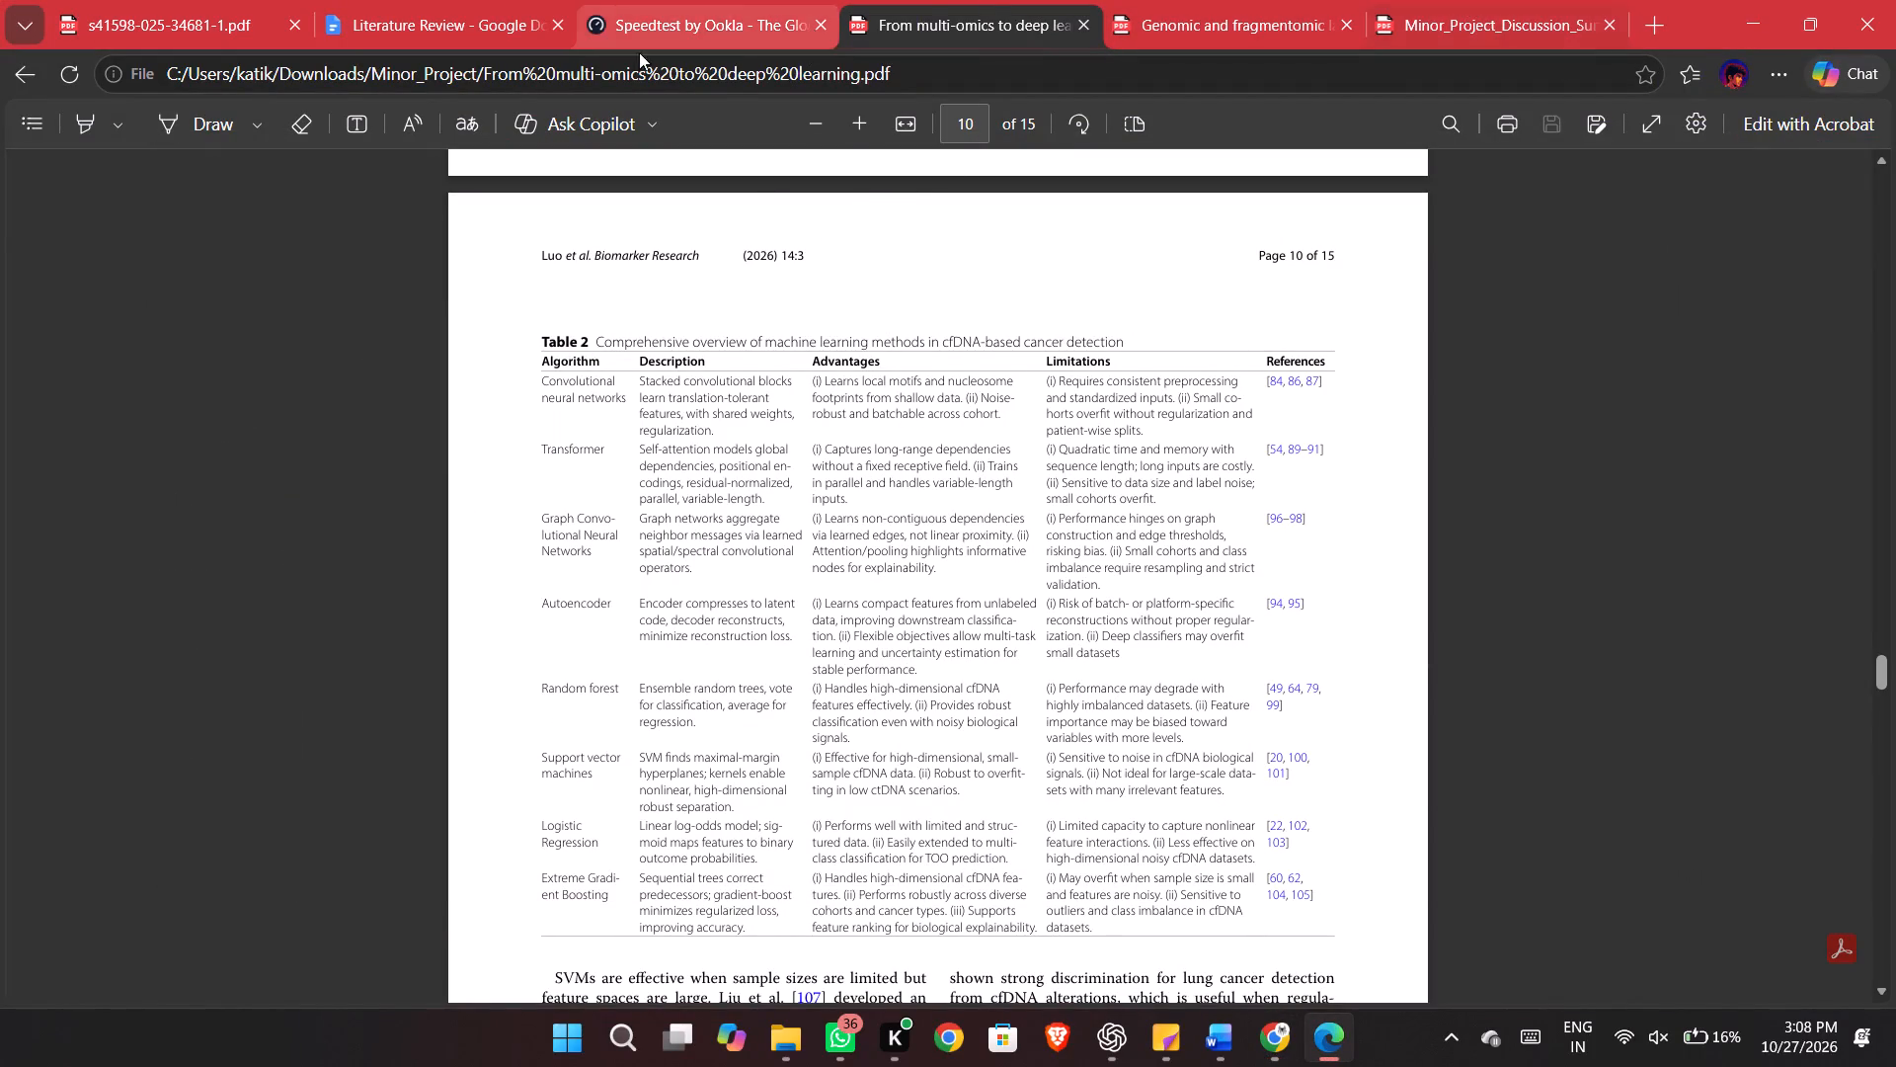
Switch to the Literature Review document and examine its table entries, including the kidney cancer paper's unfilled cells.
left_click(484, 0)
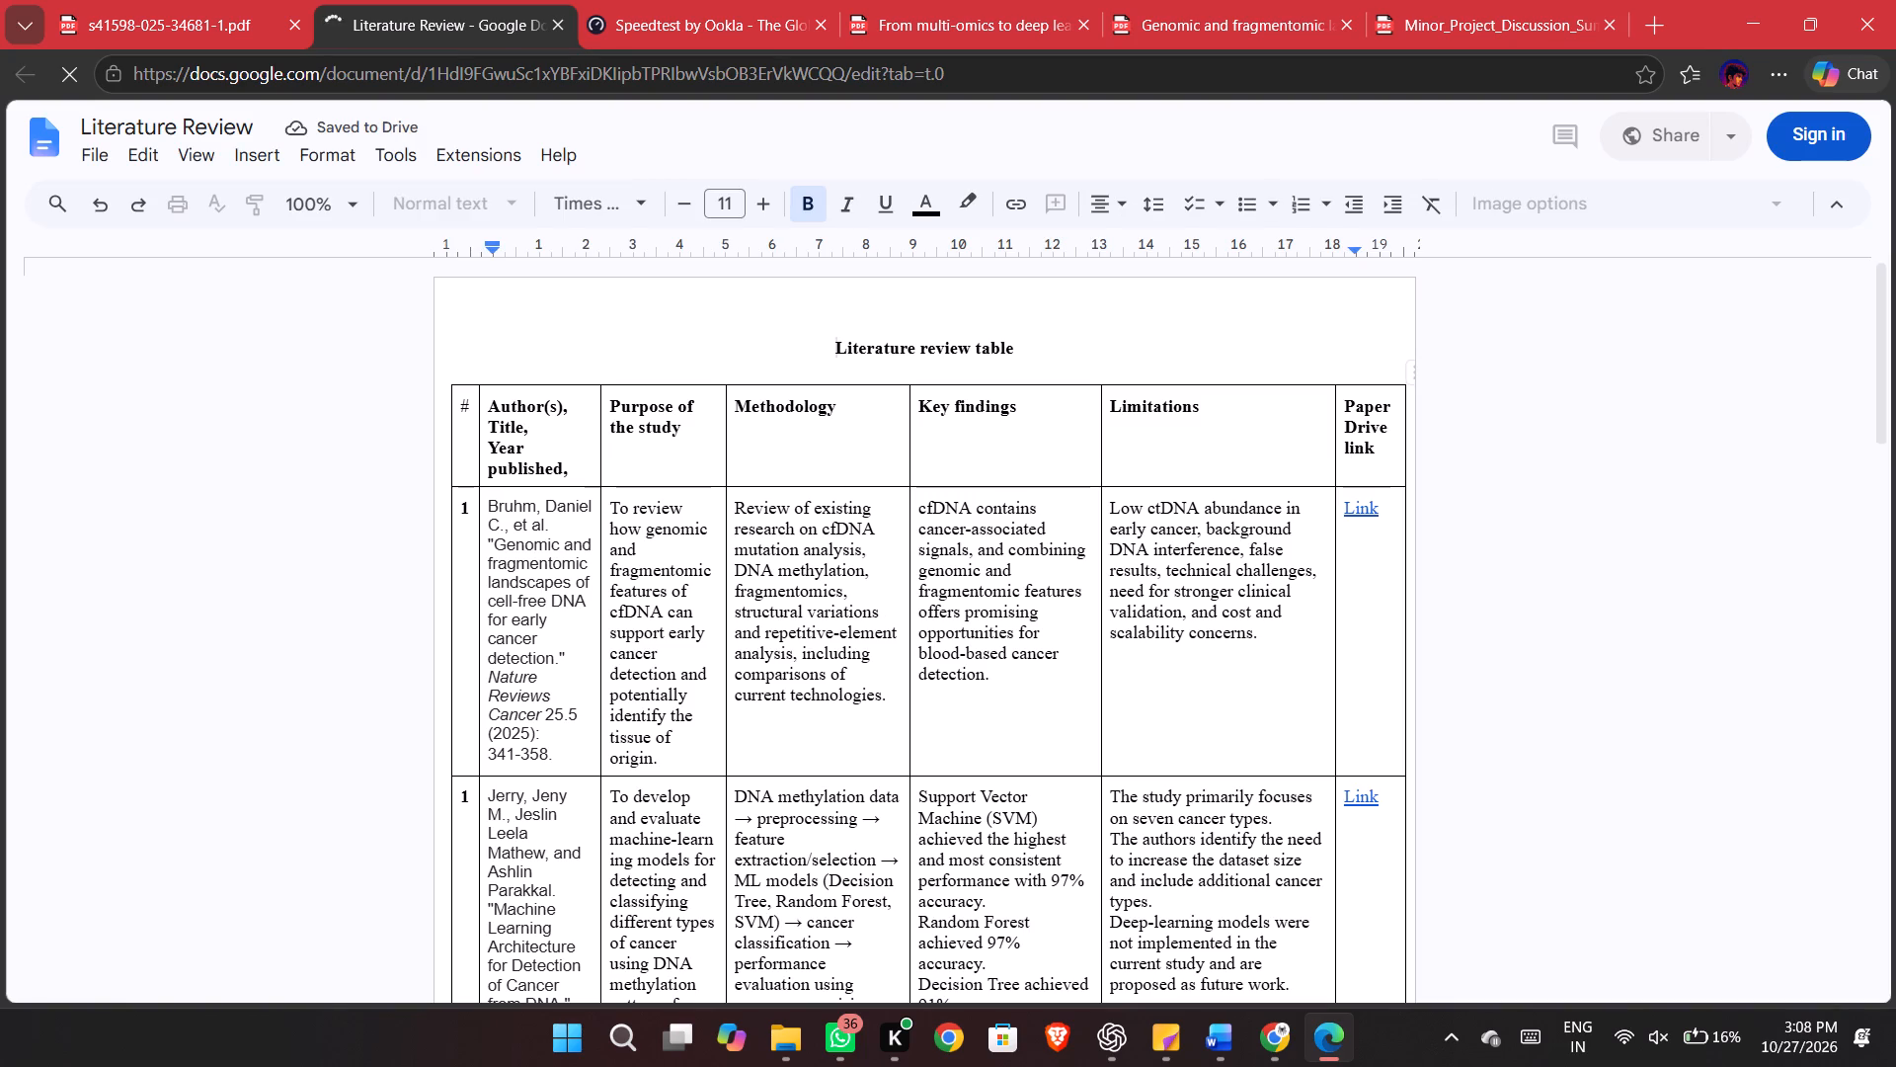
scroll(847, 767, "down", 2)
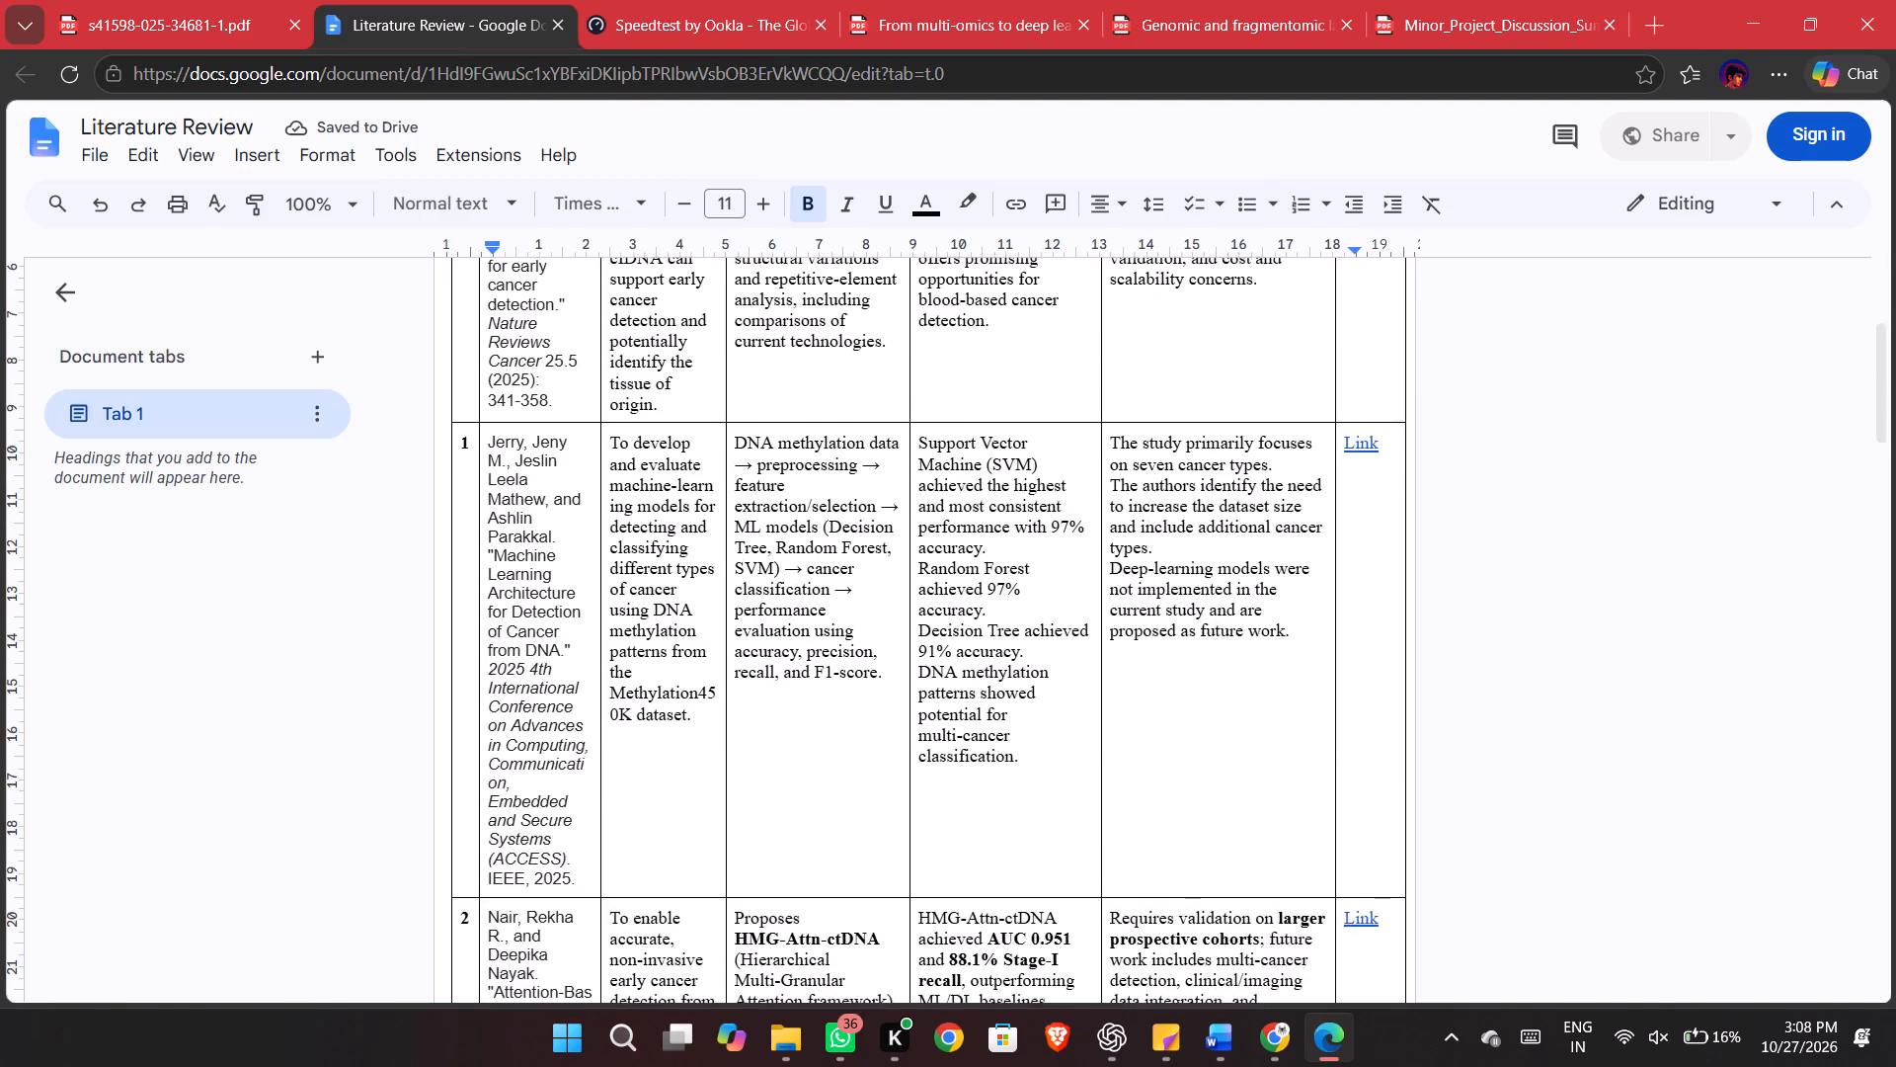
scroll(847, 767, "down", 6)
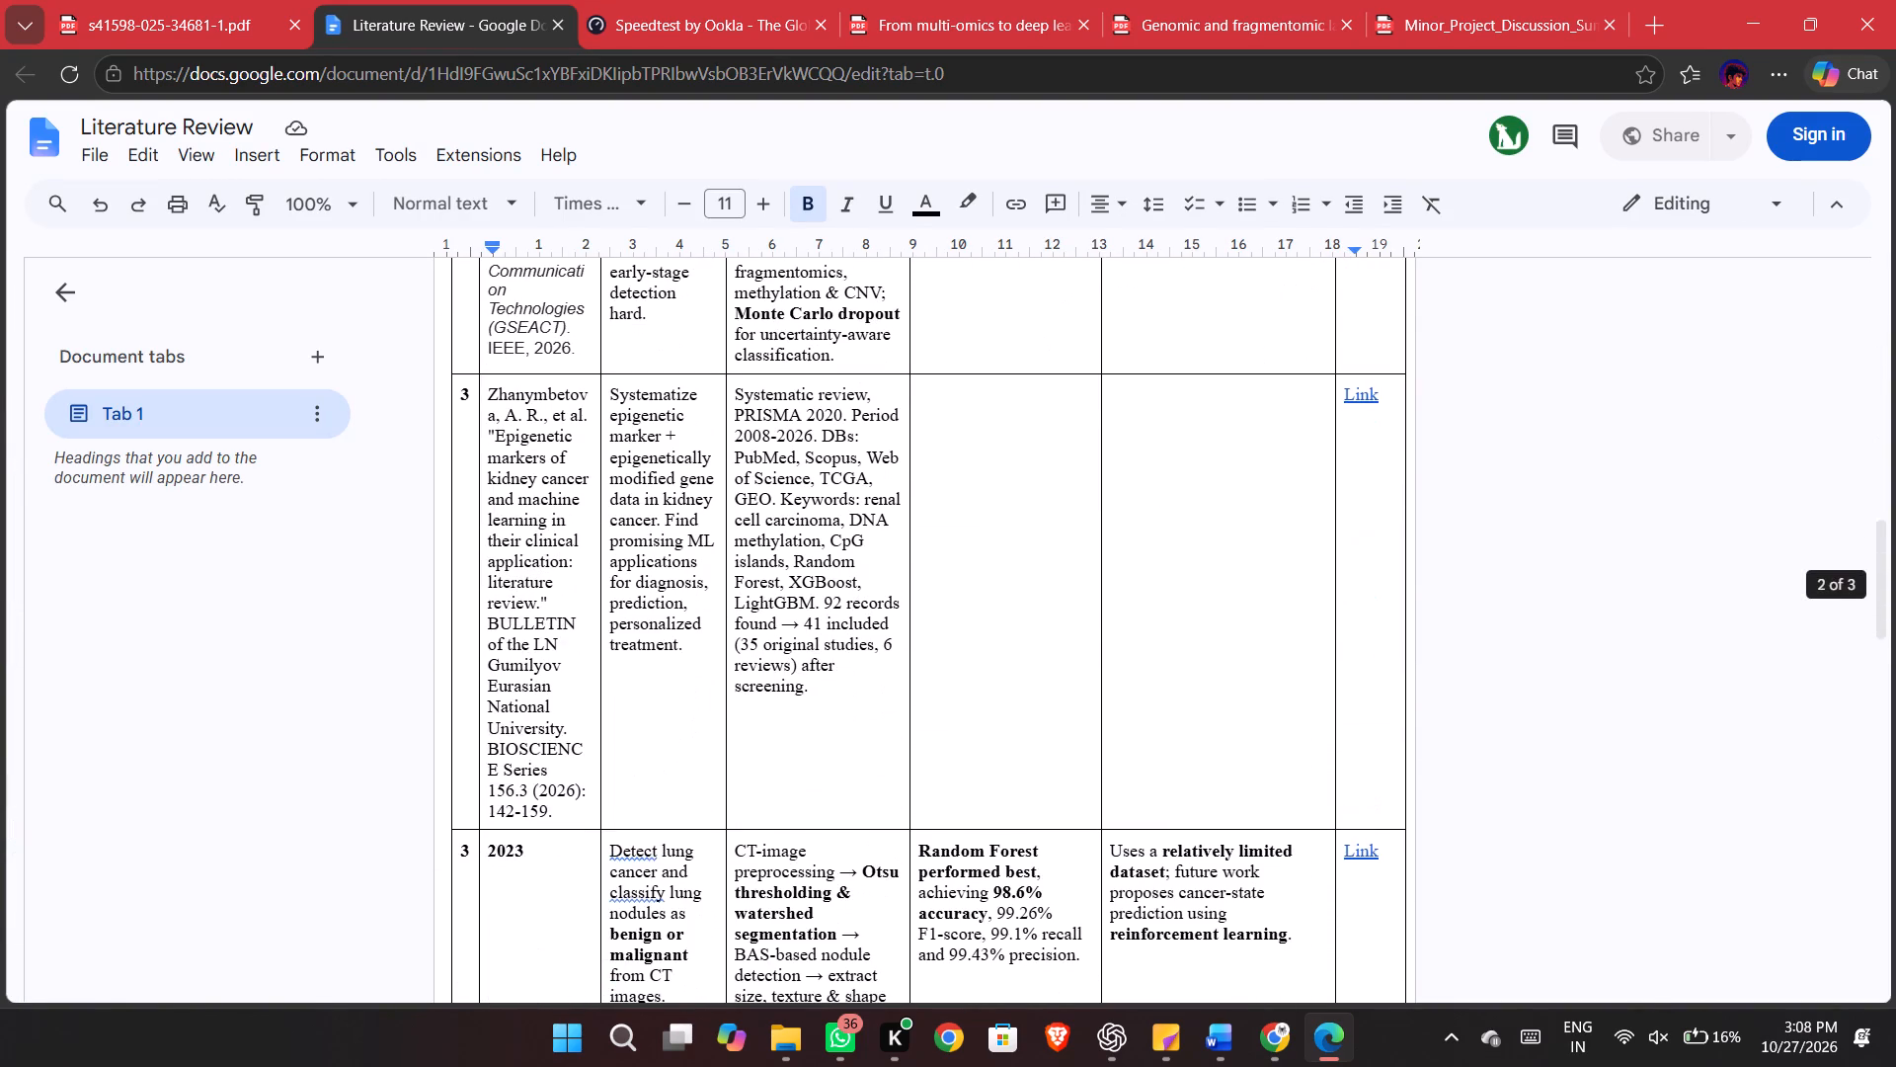
scroll(847, 767, "down", 1)
scroll(847, 767, "up", 3)
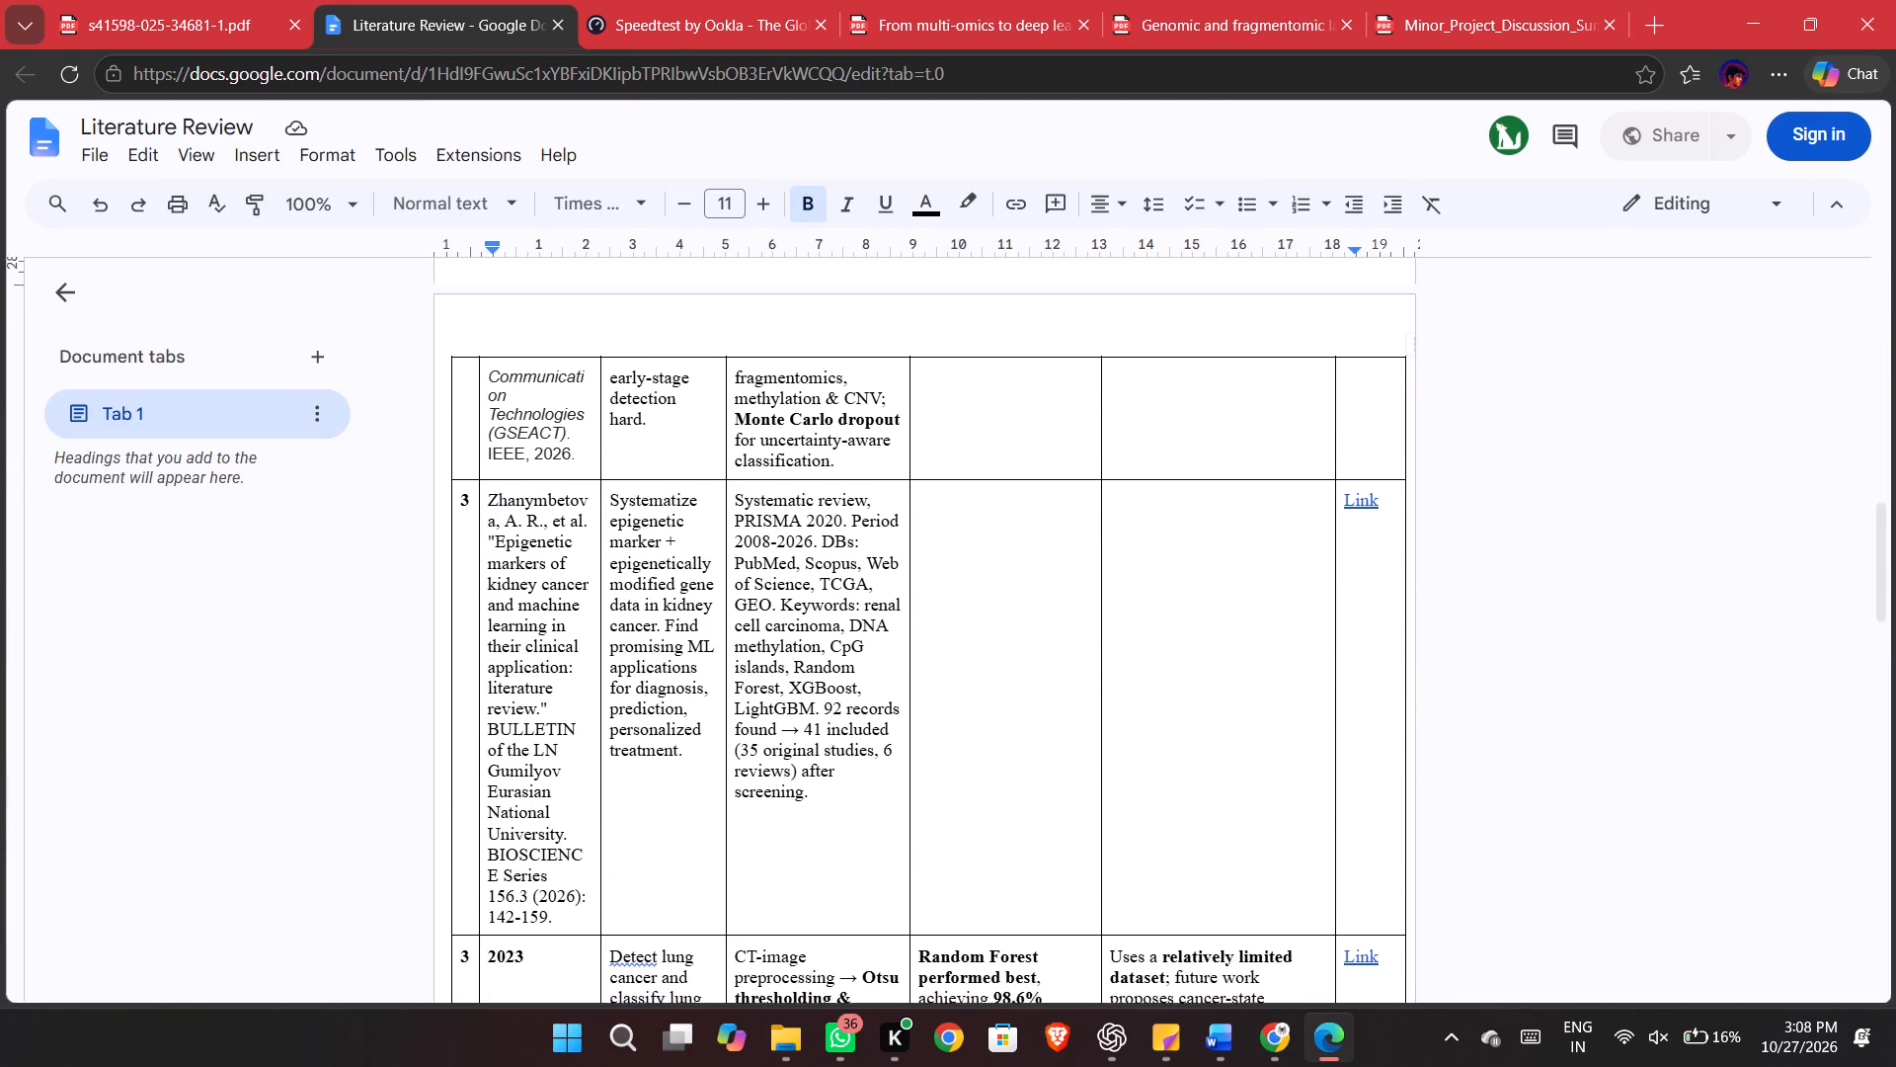
scroll(847, 767, "up", 1)
scroll(847, 767, "down", 7)
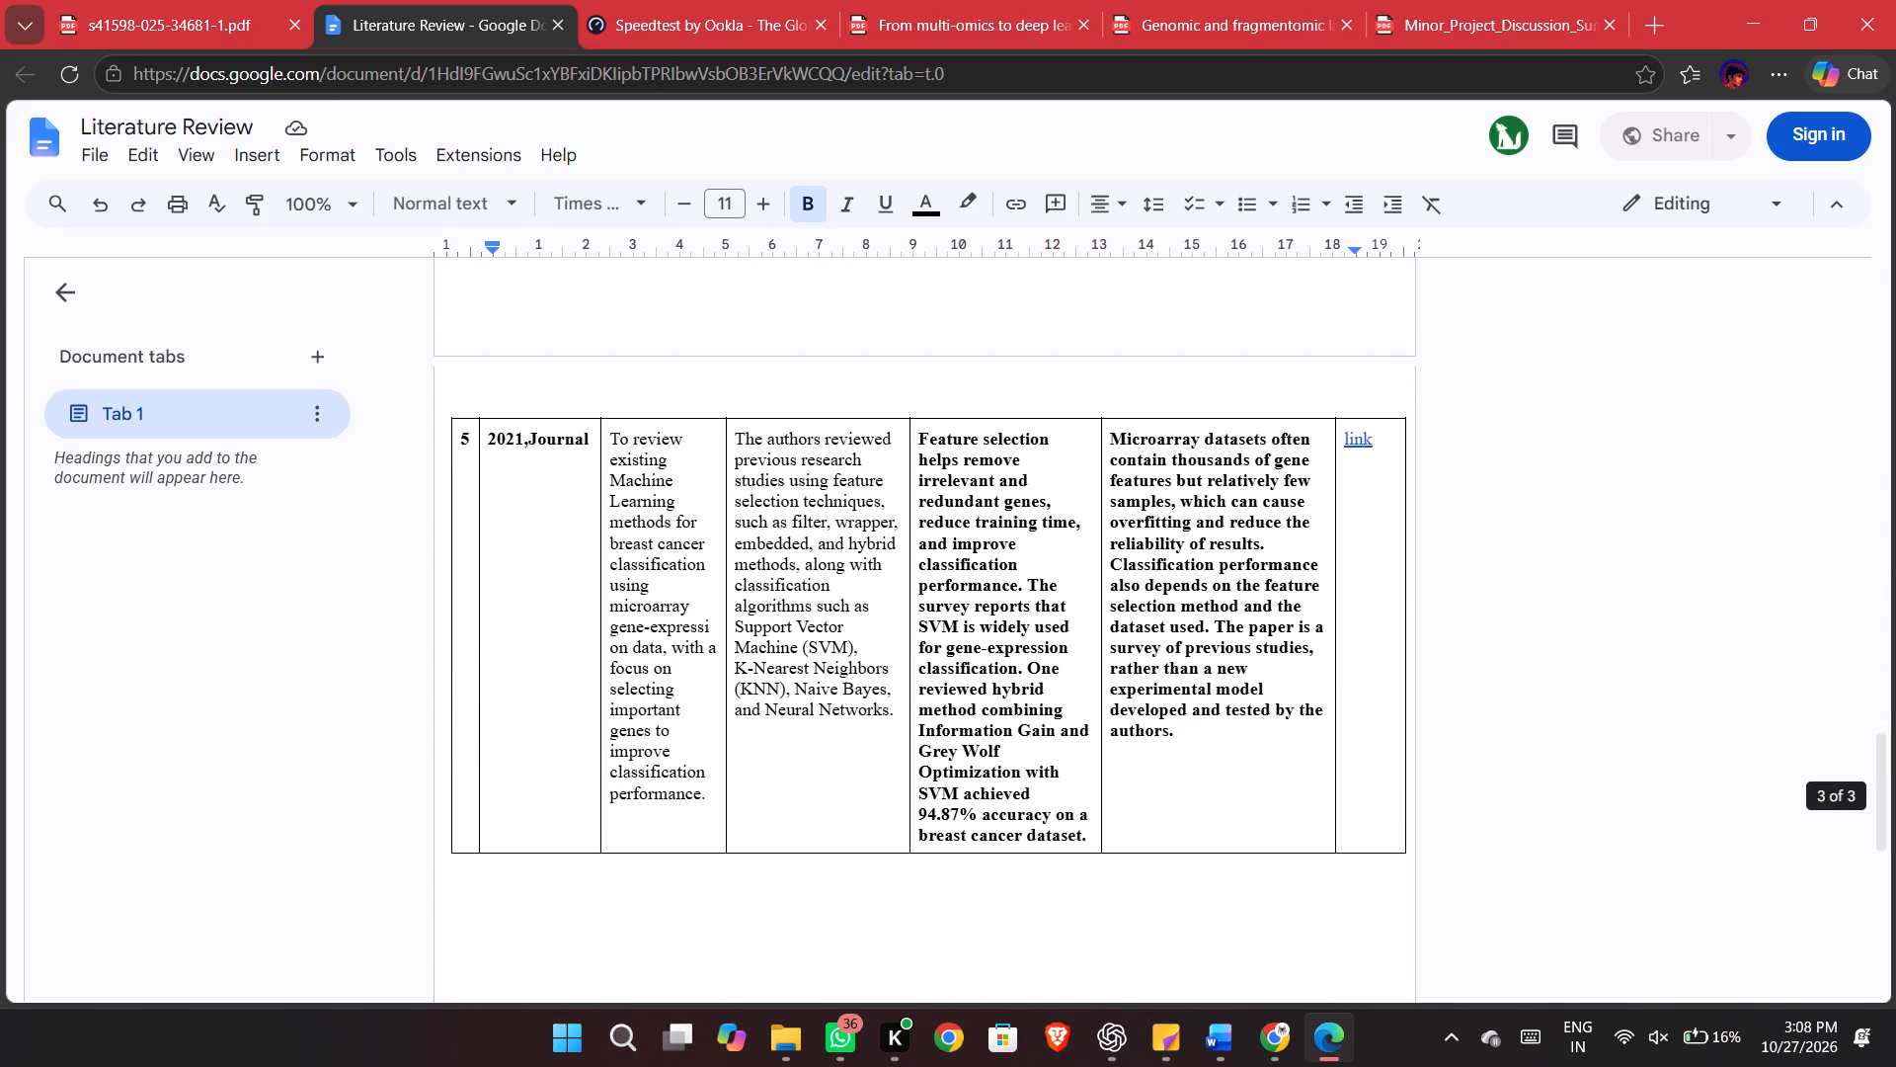
scroll(847, 767, "down", 2)
scroll(847, 767, "up", 3)
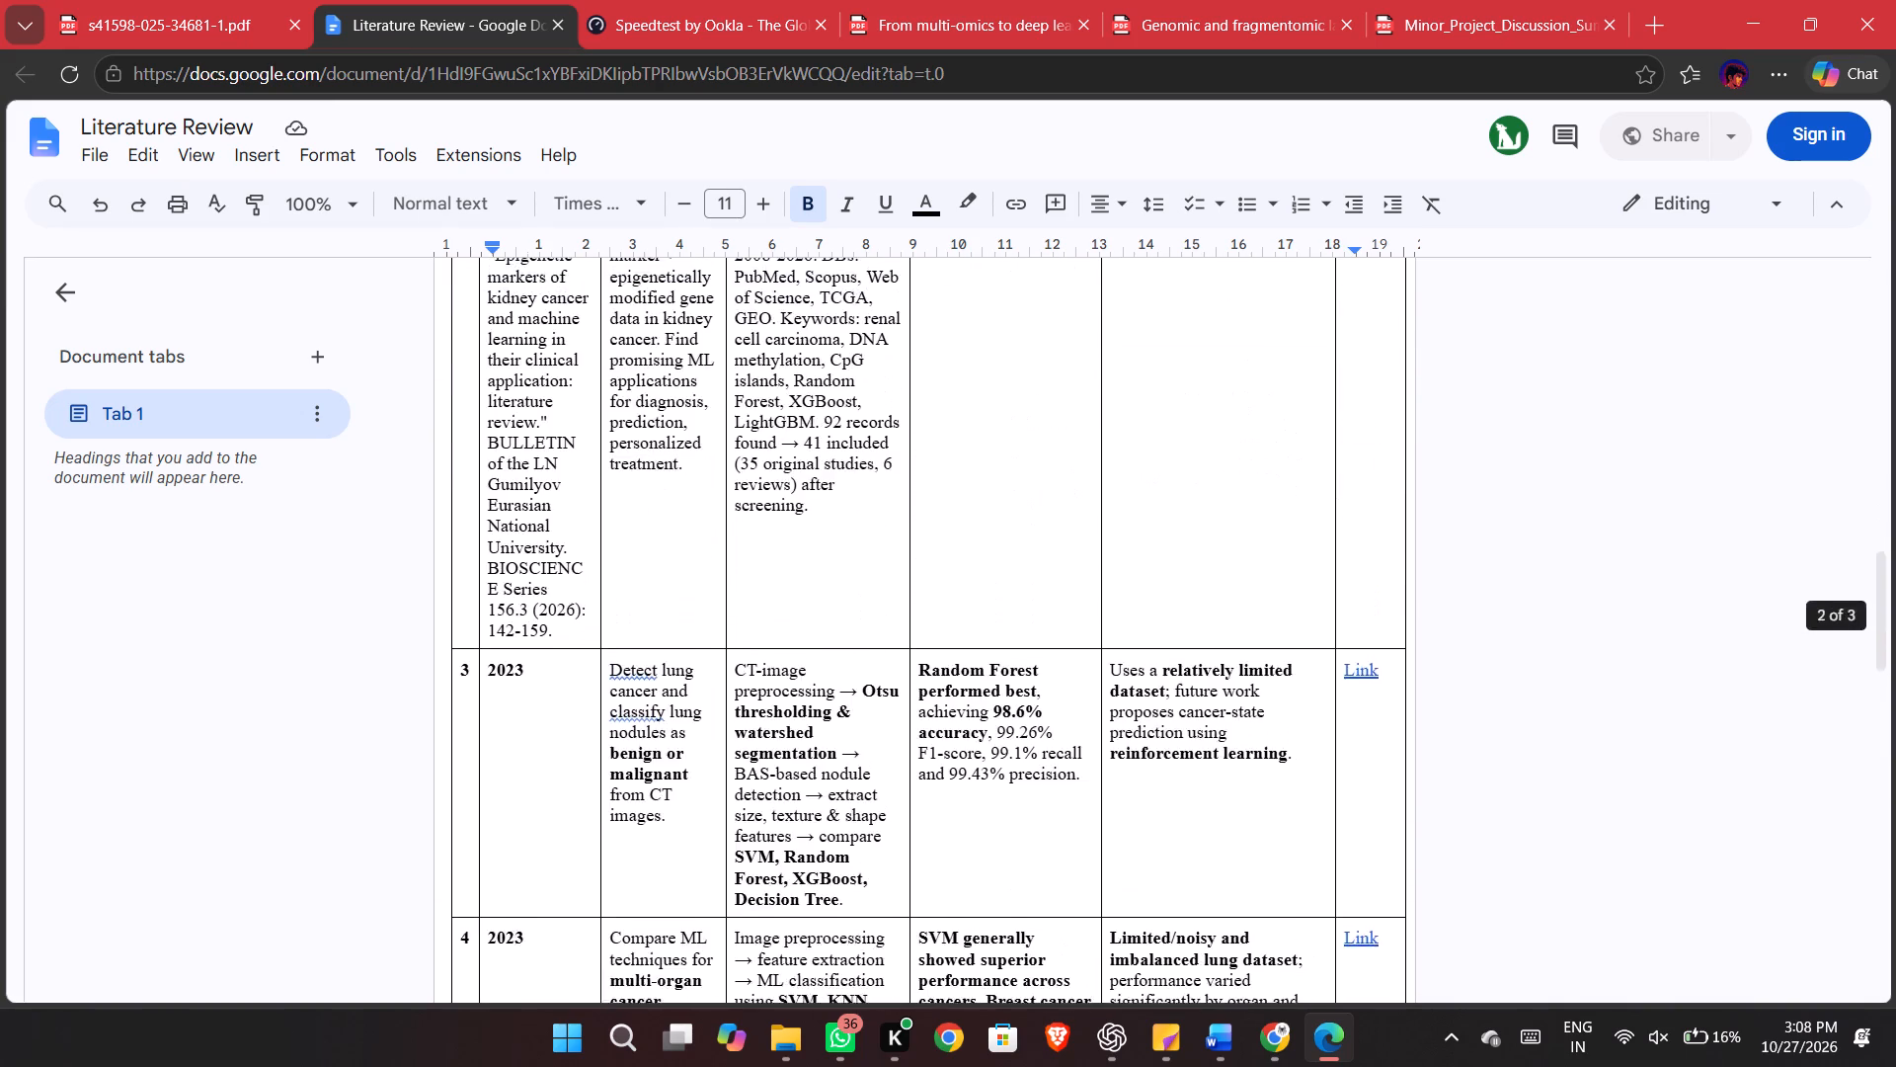
scroll(847, 767, "up", 6)
scroll(847, 767, "down", 1)
scroll(847, 767, "up", 2)
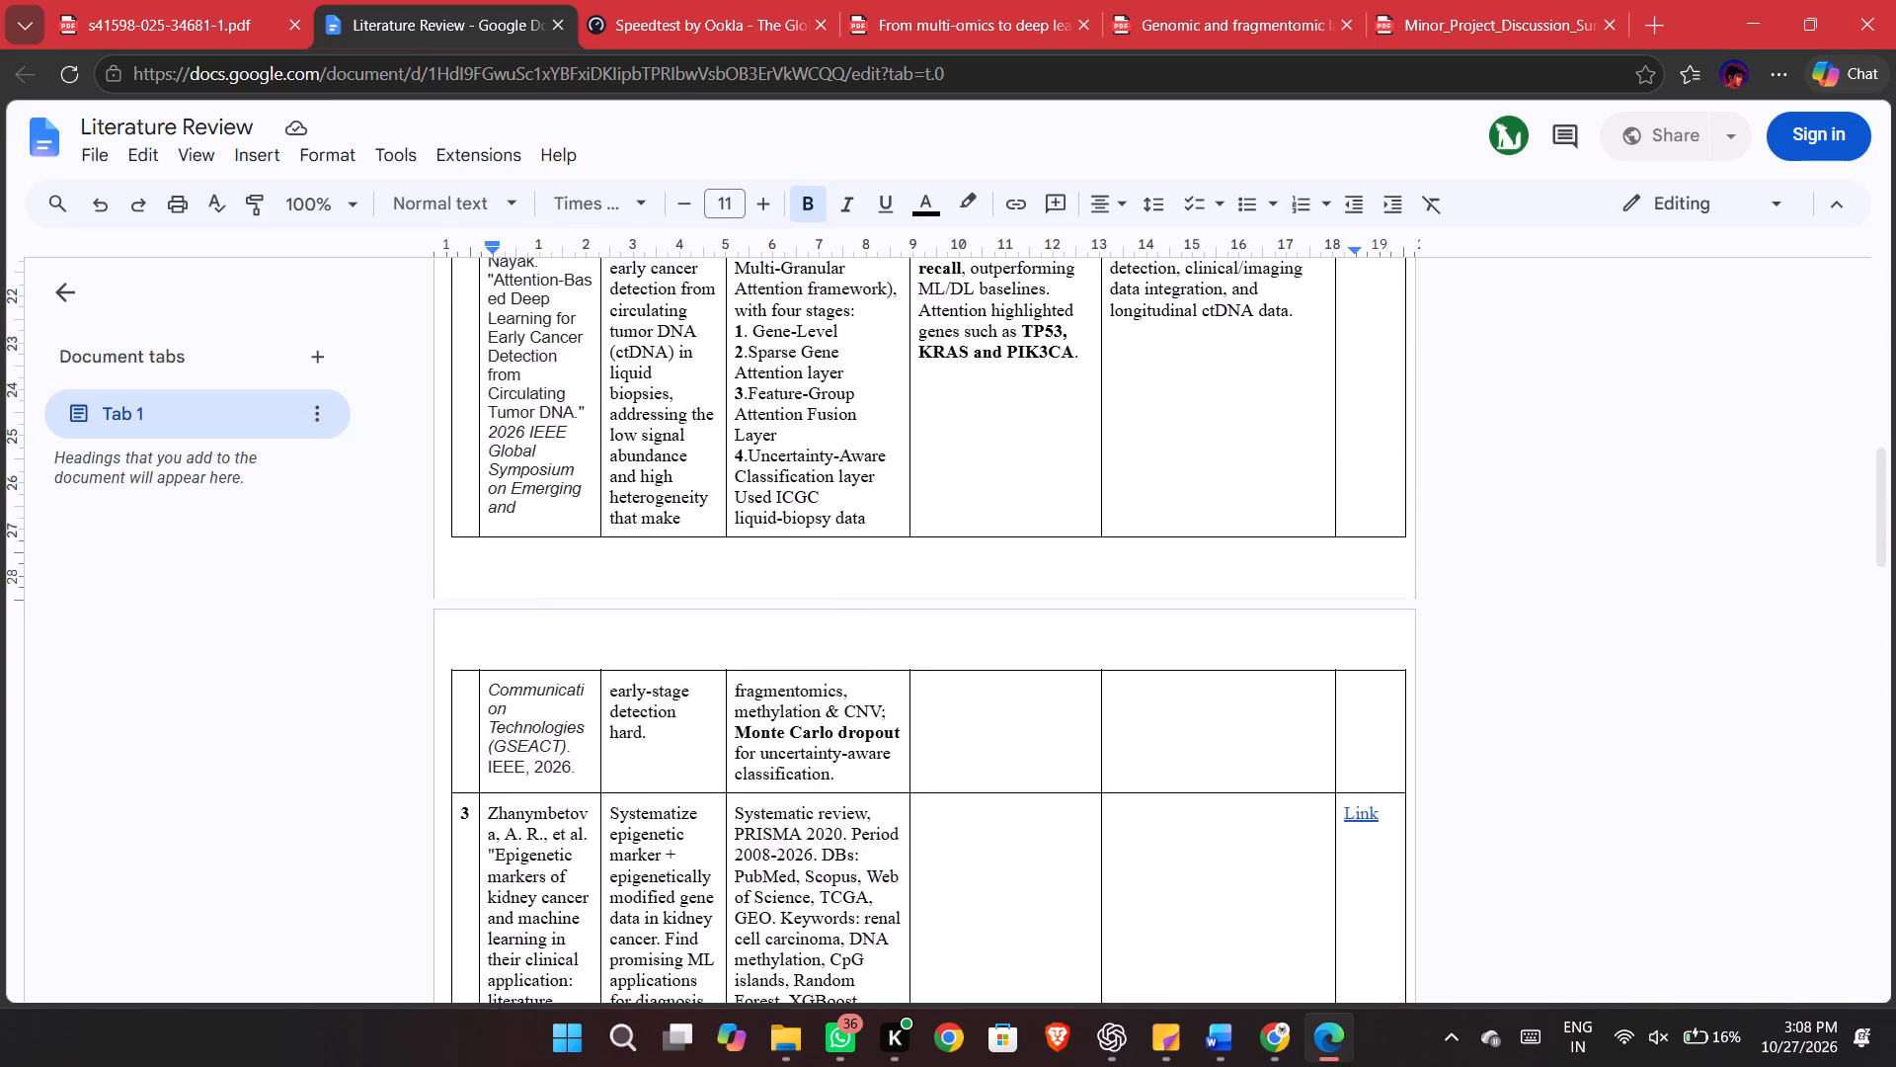
scroll(847, 767, "up", 2)
scroll(847, 767, "down", 4)
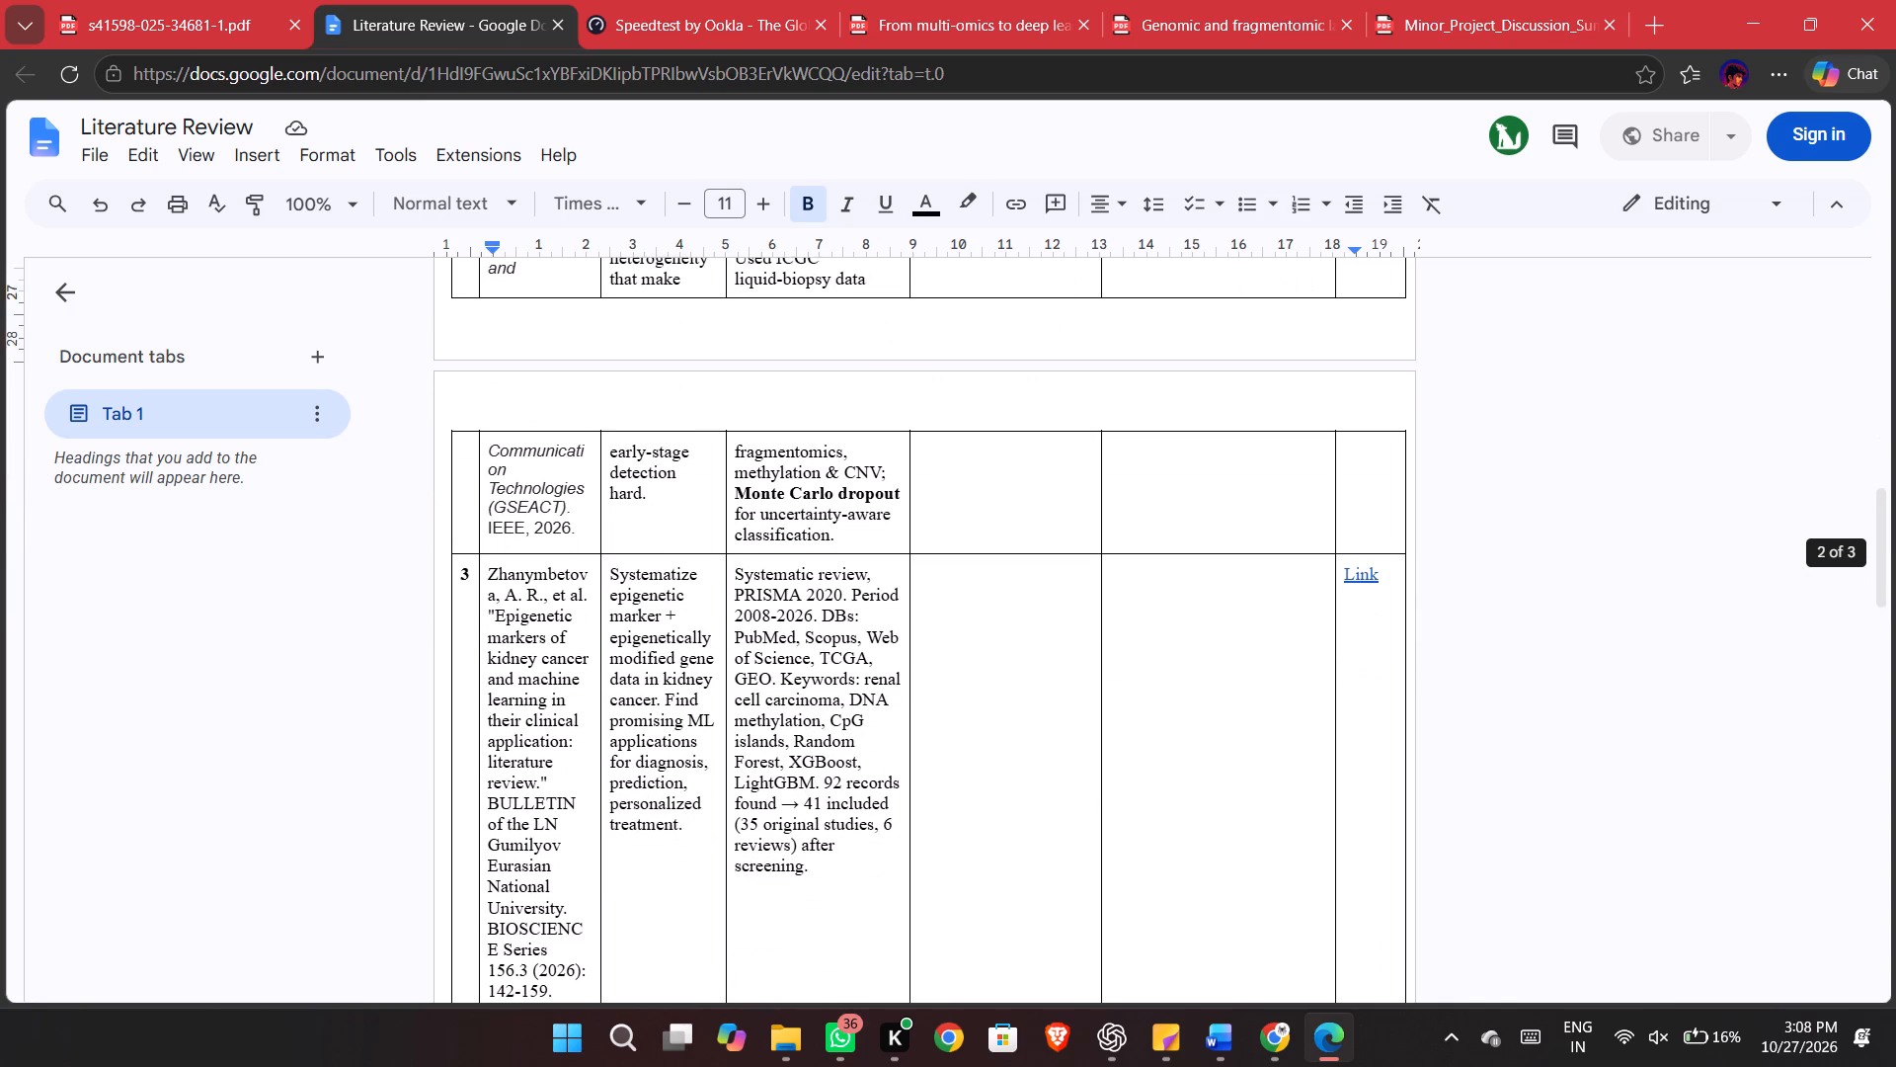
scroll(847, 767, "up", 3)
scroll(847, 767, "down", 3)
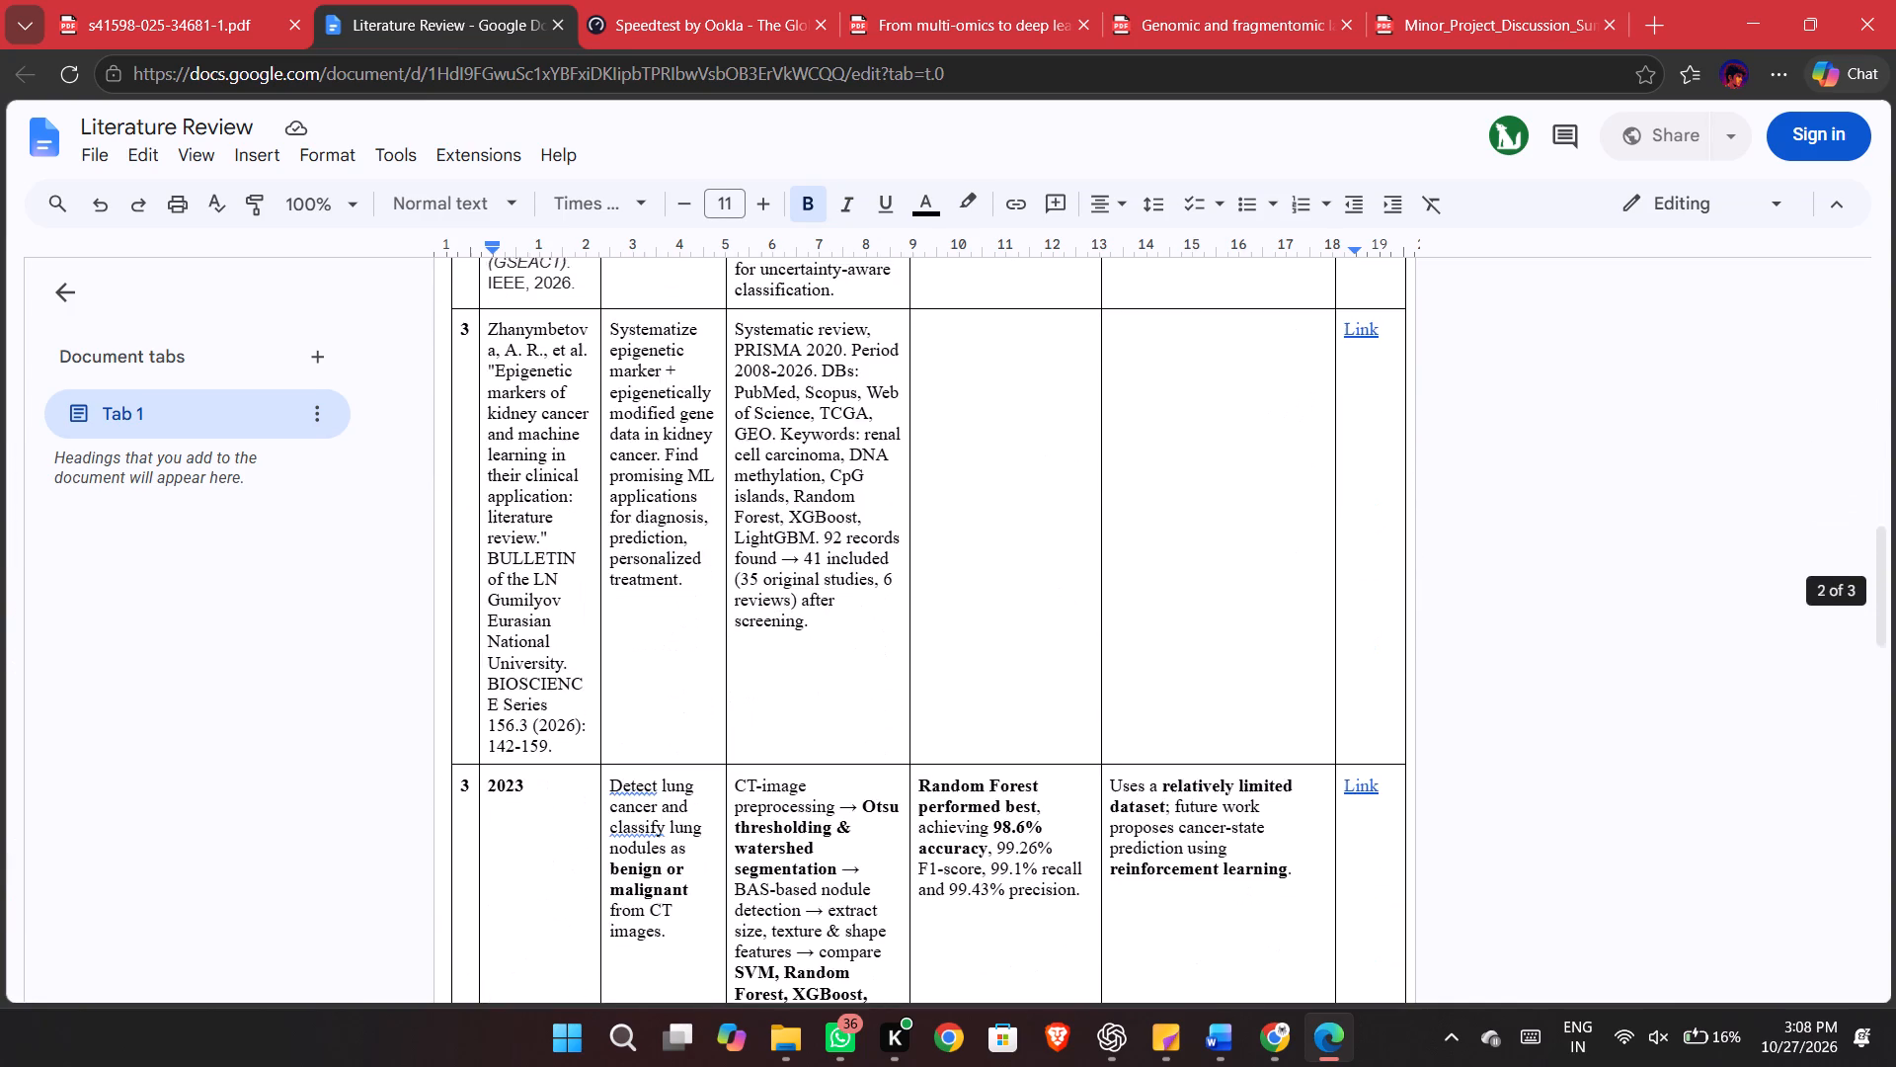
scroll(847, 767, "down", 1)
scroll(847, 767, "up", 6)
scroll(1033, 554, "up", 1)
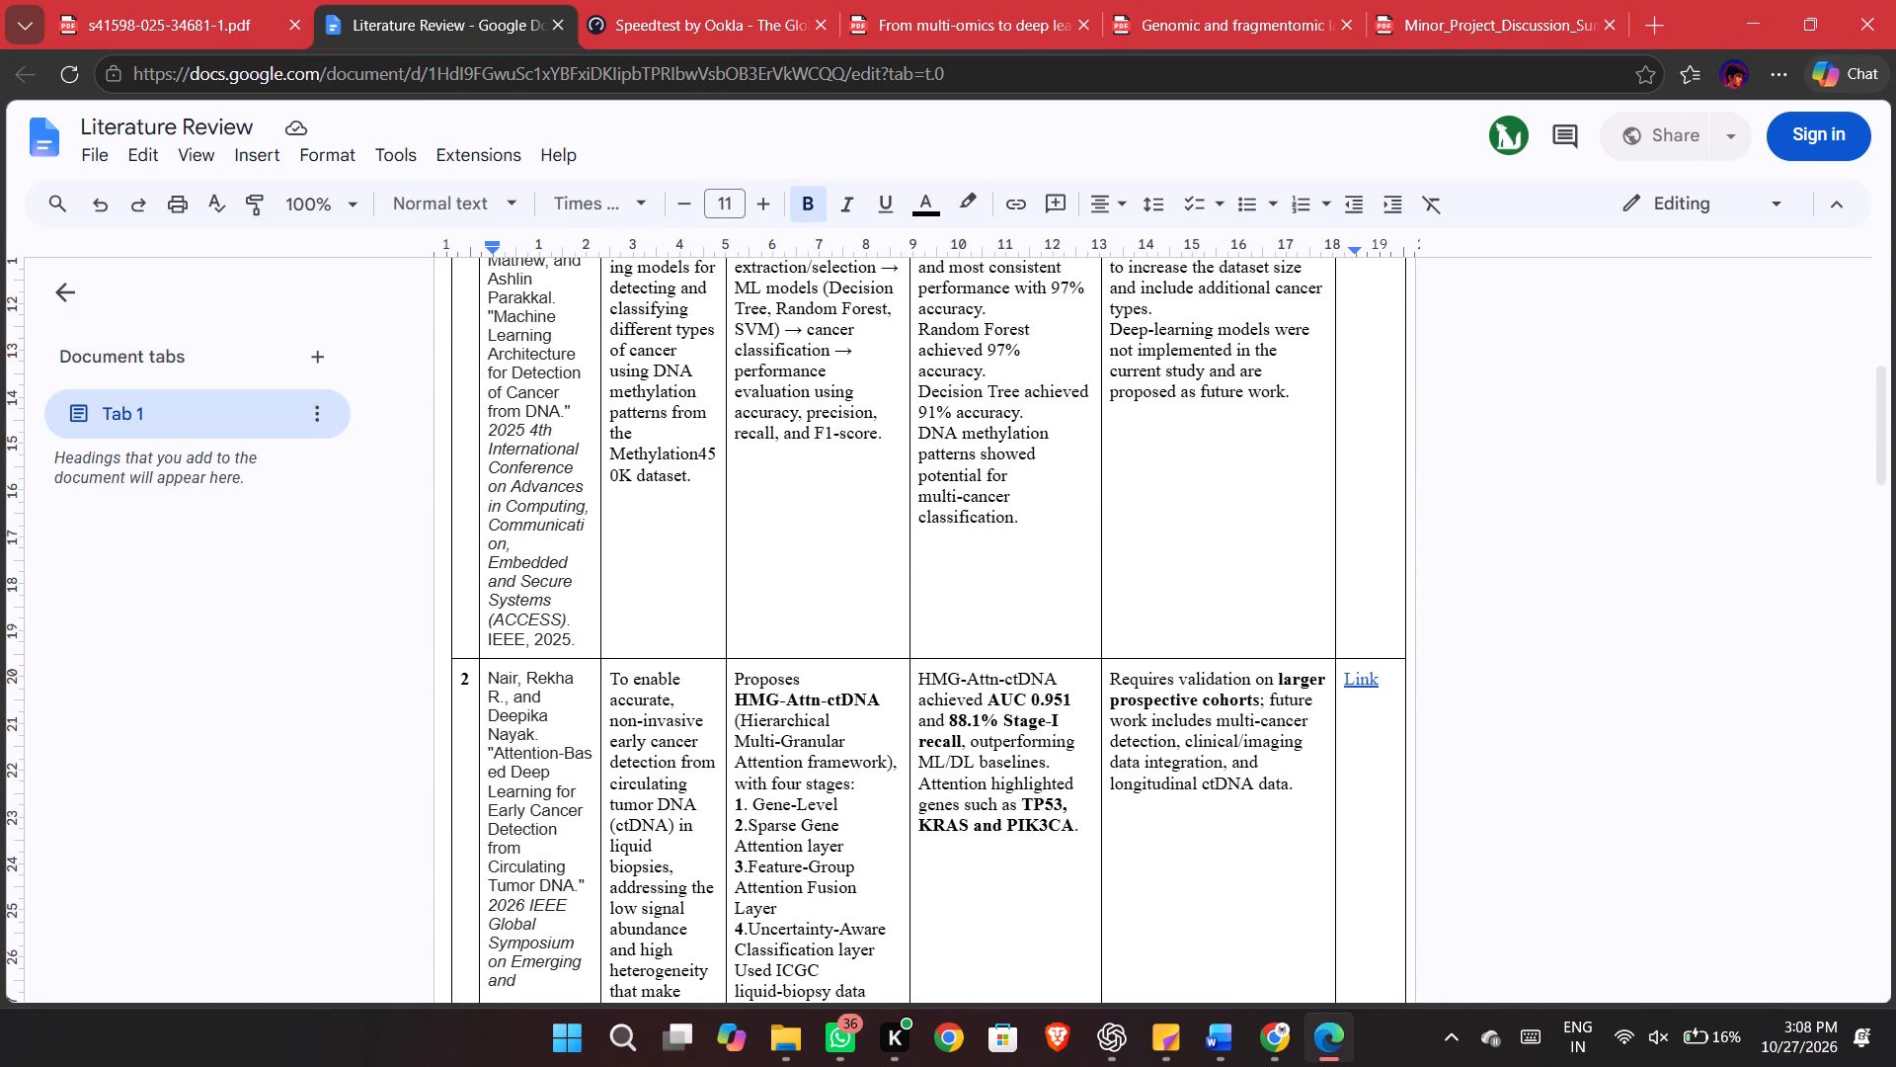
Copy the DNA-methylation paper's limitations from "on seven cancer types" to "future work" into the kidney cancer review's Key findings cell.
scroll(1033, 554, "up", 1)
triple_click(1284, 557)
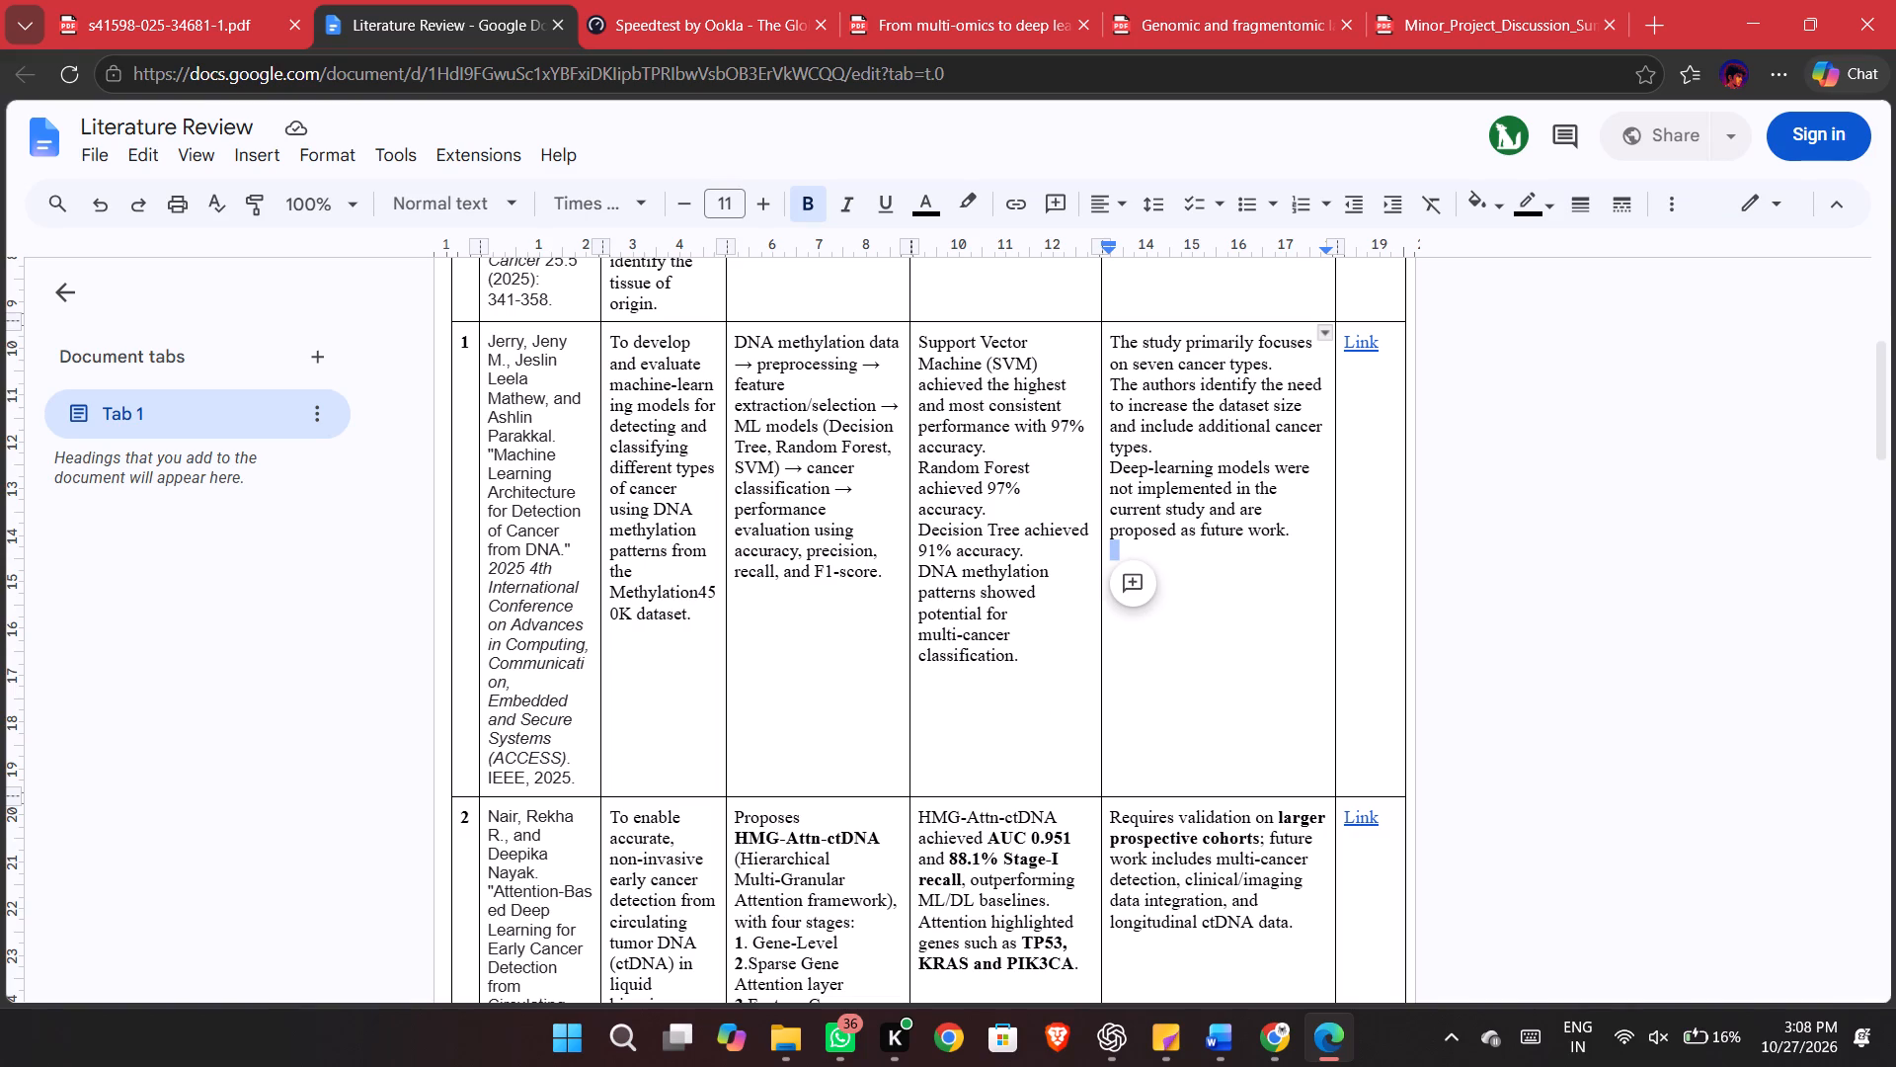
left_click(1308, 538, "ctrl")
key("ctrl+a")
triple_click(1308, 538)
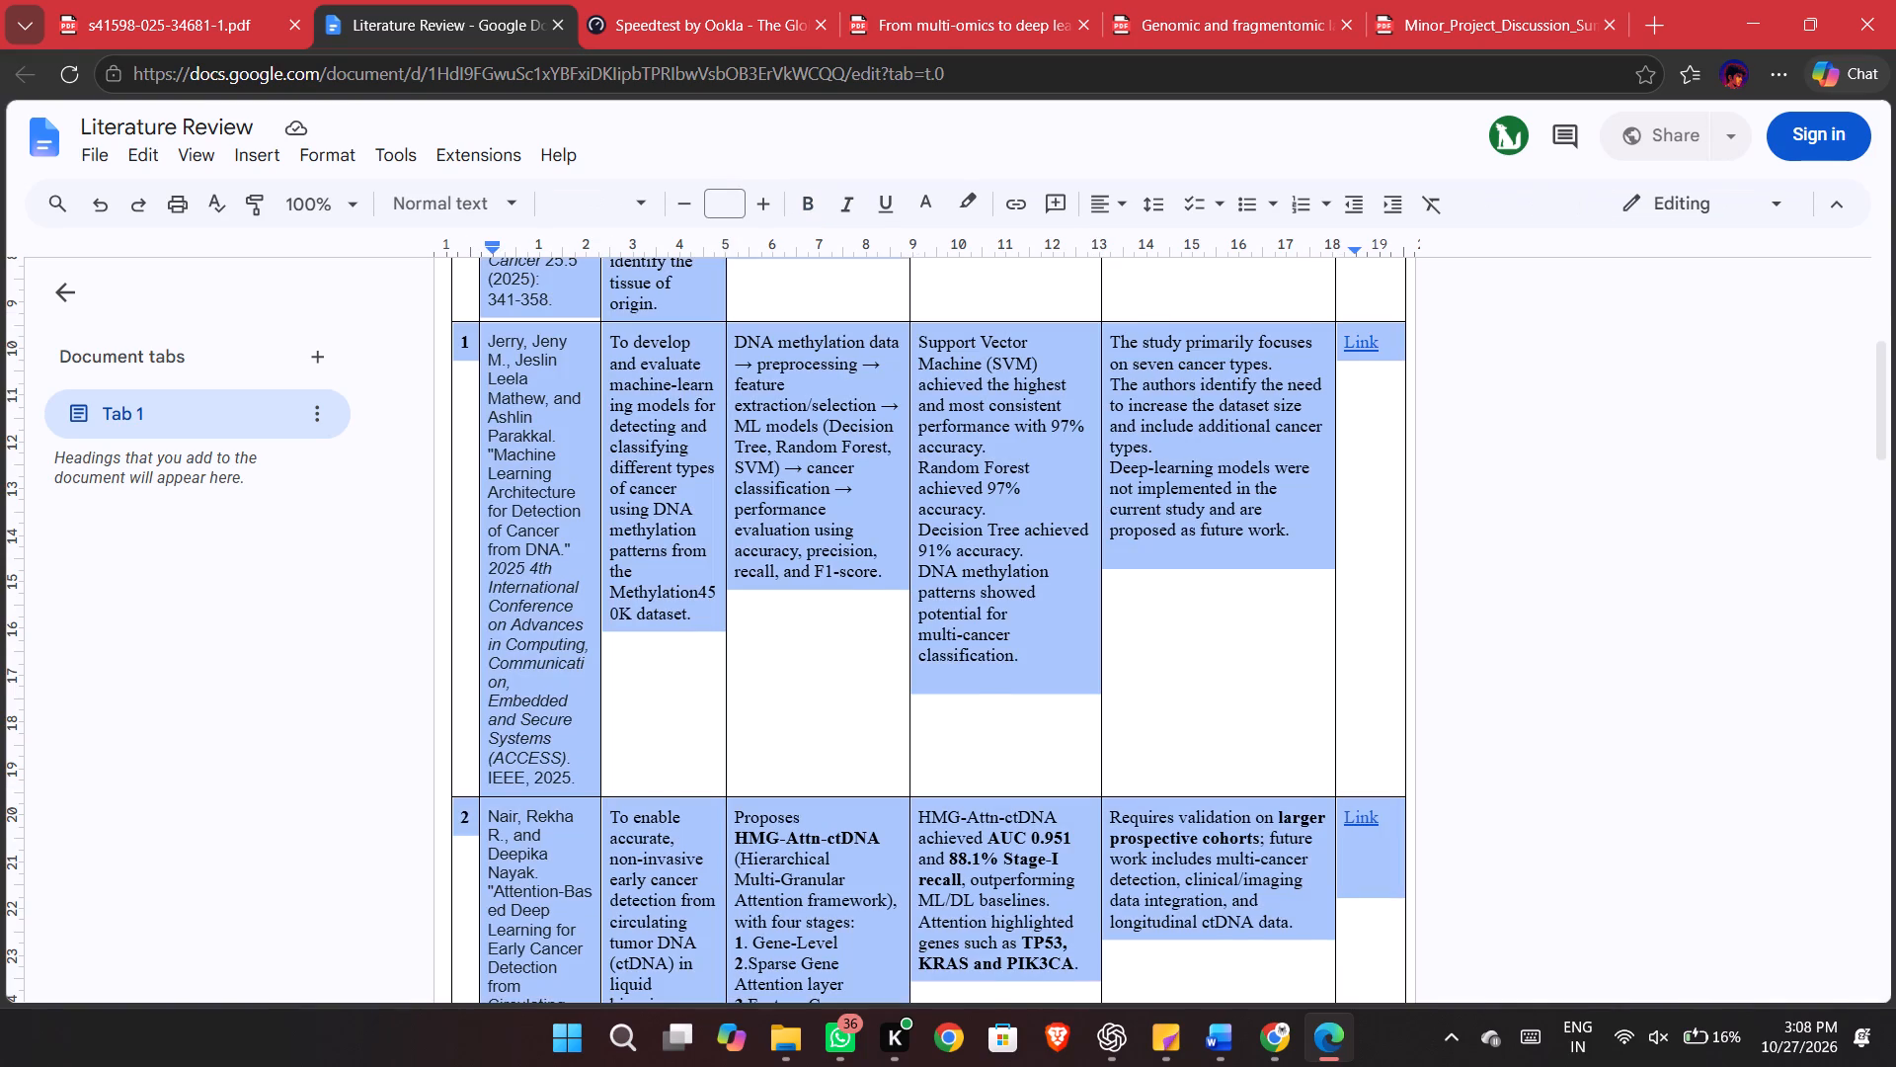
left_click(1308, 538)
left_click(1301, 521)
left_click_drag(1301, 521, 1122, 361)
key("ctrl+c")
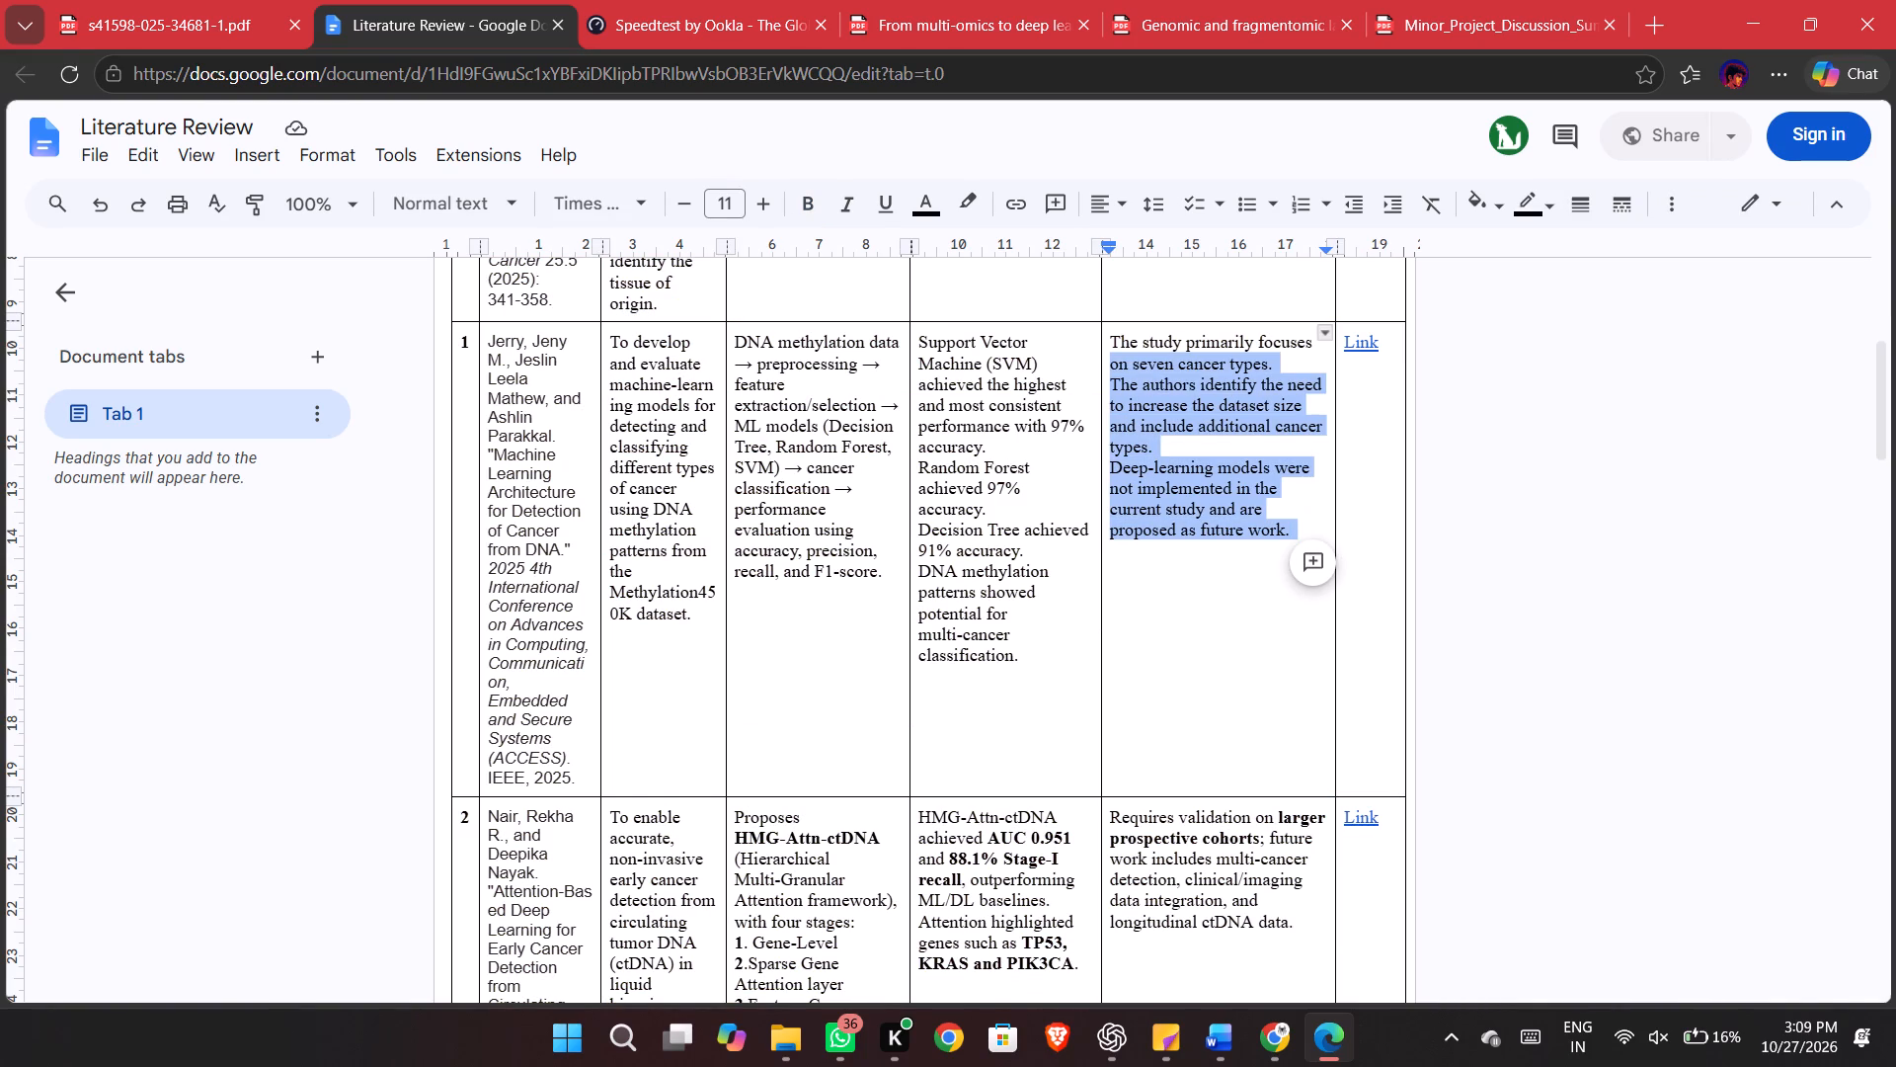
scroll(1087, 655, "down", 4)
left_click(1001, 799)
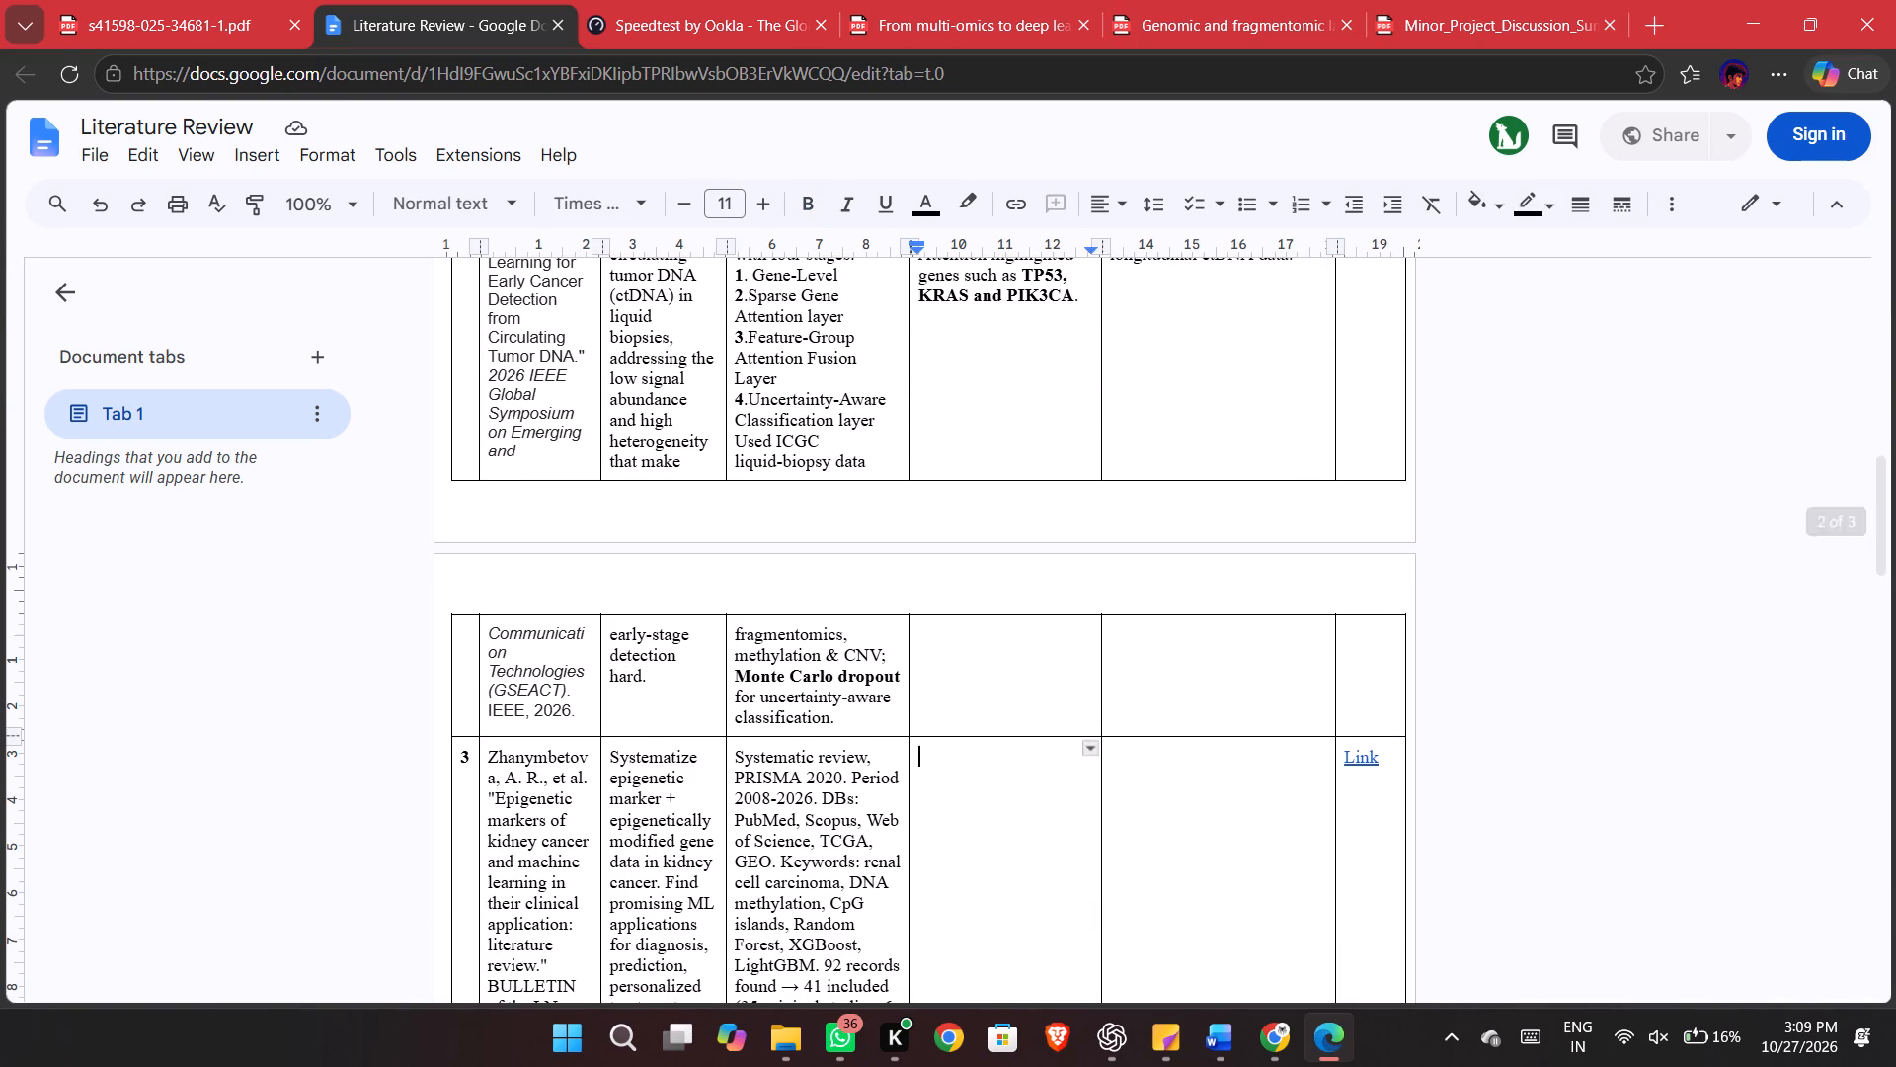
key("ctrl+v")
Copy the genomic and fragmentomic cfDNA paper's key findings into the kidney cancer review's Limitations cell, and return to the table's start.
scroll(1001, 799, "up", 3)
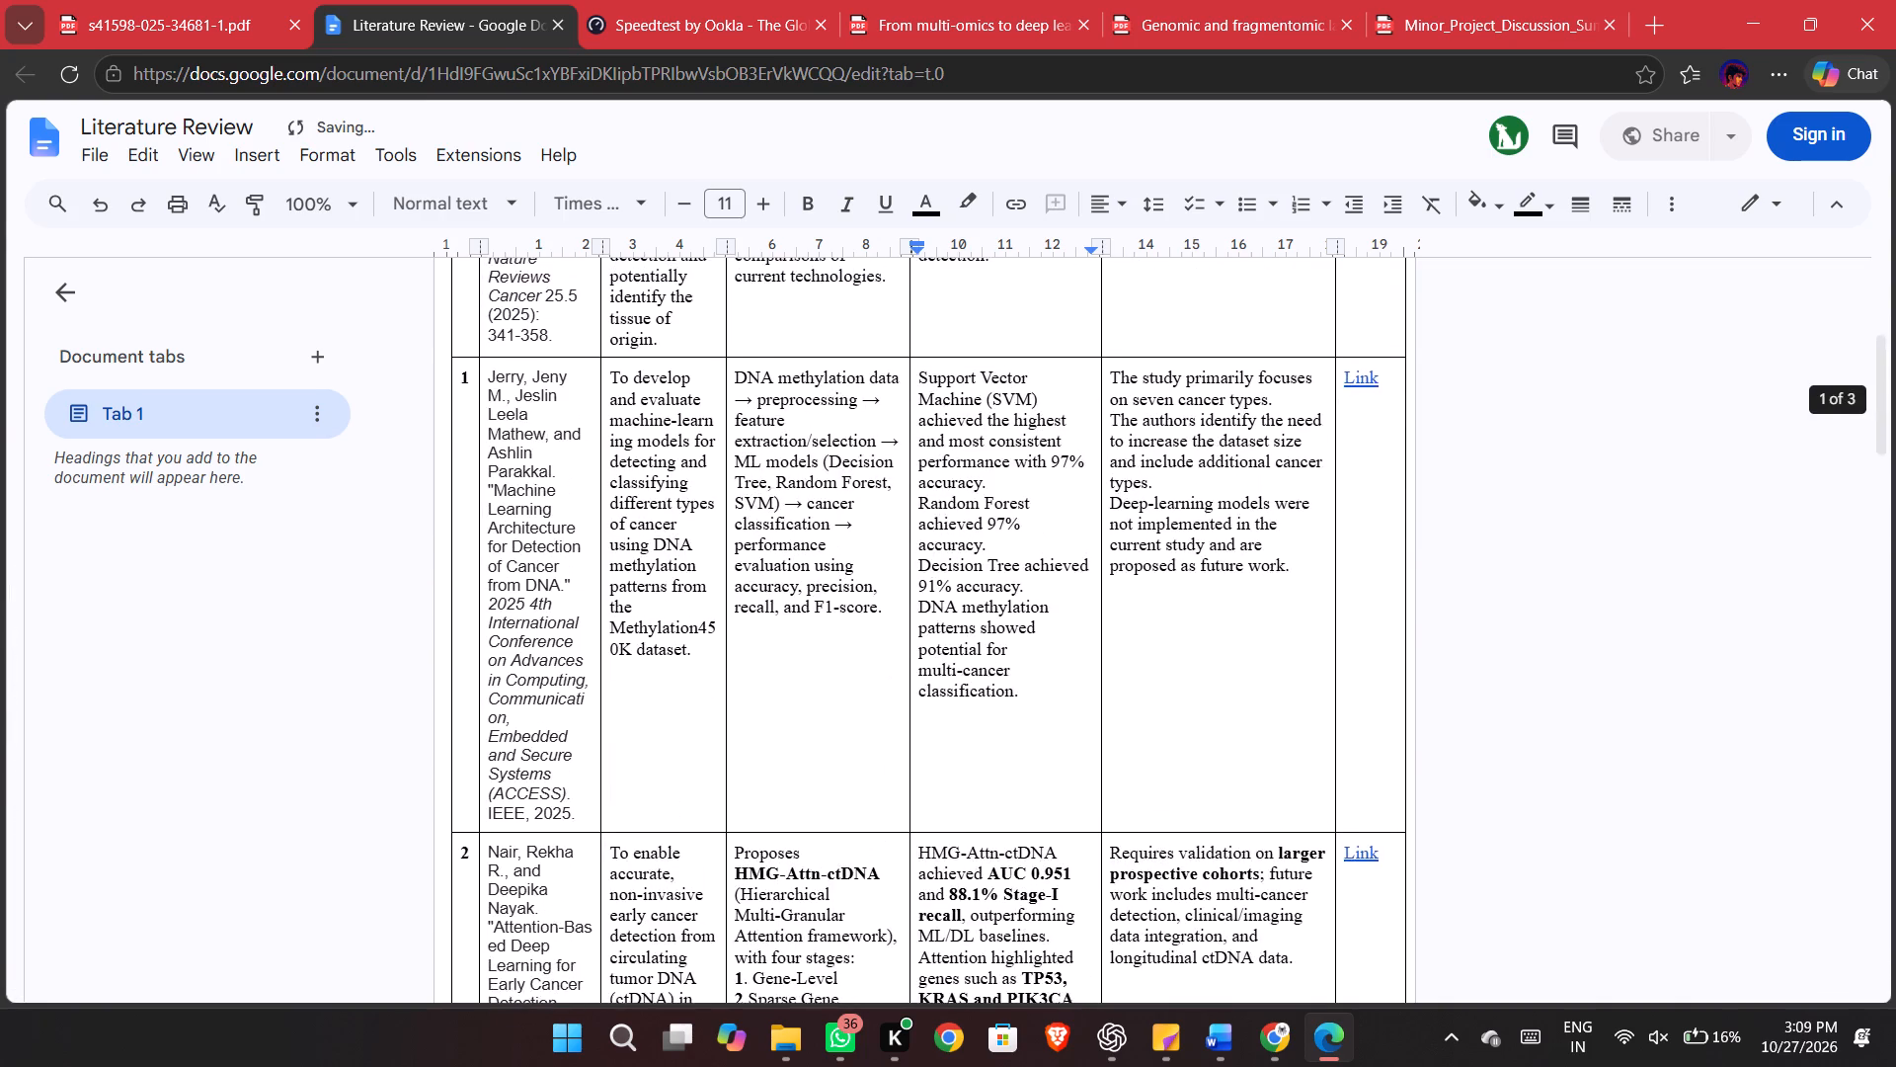
scroll(1001, 799, "up", 2)
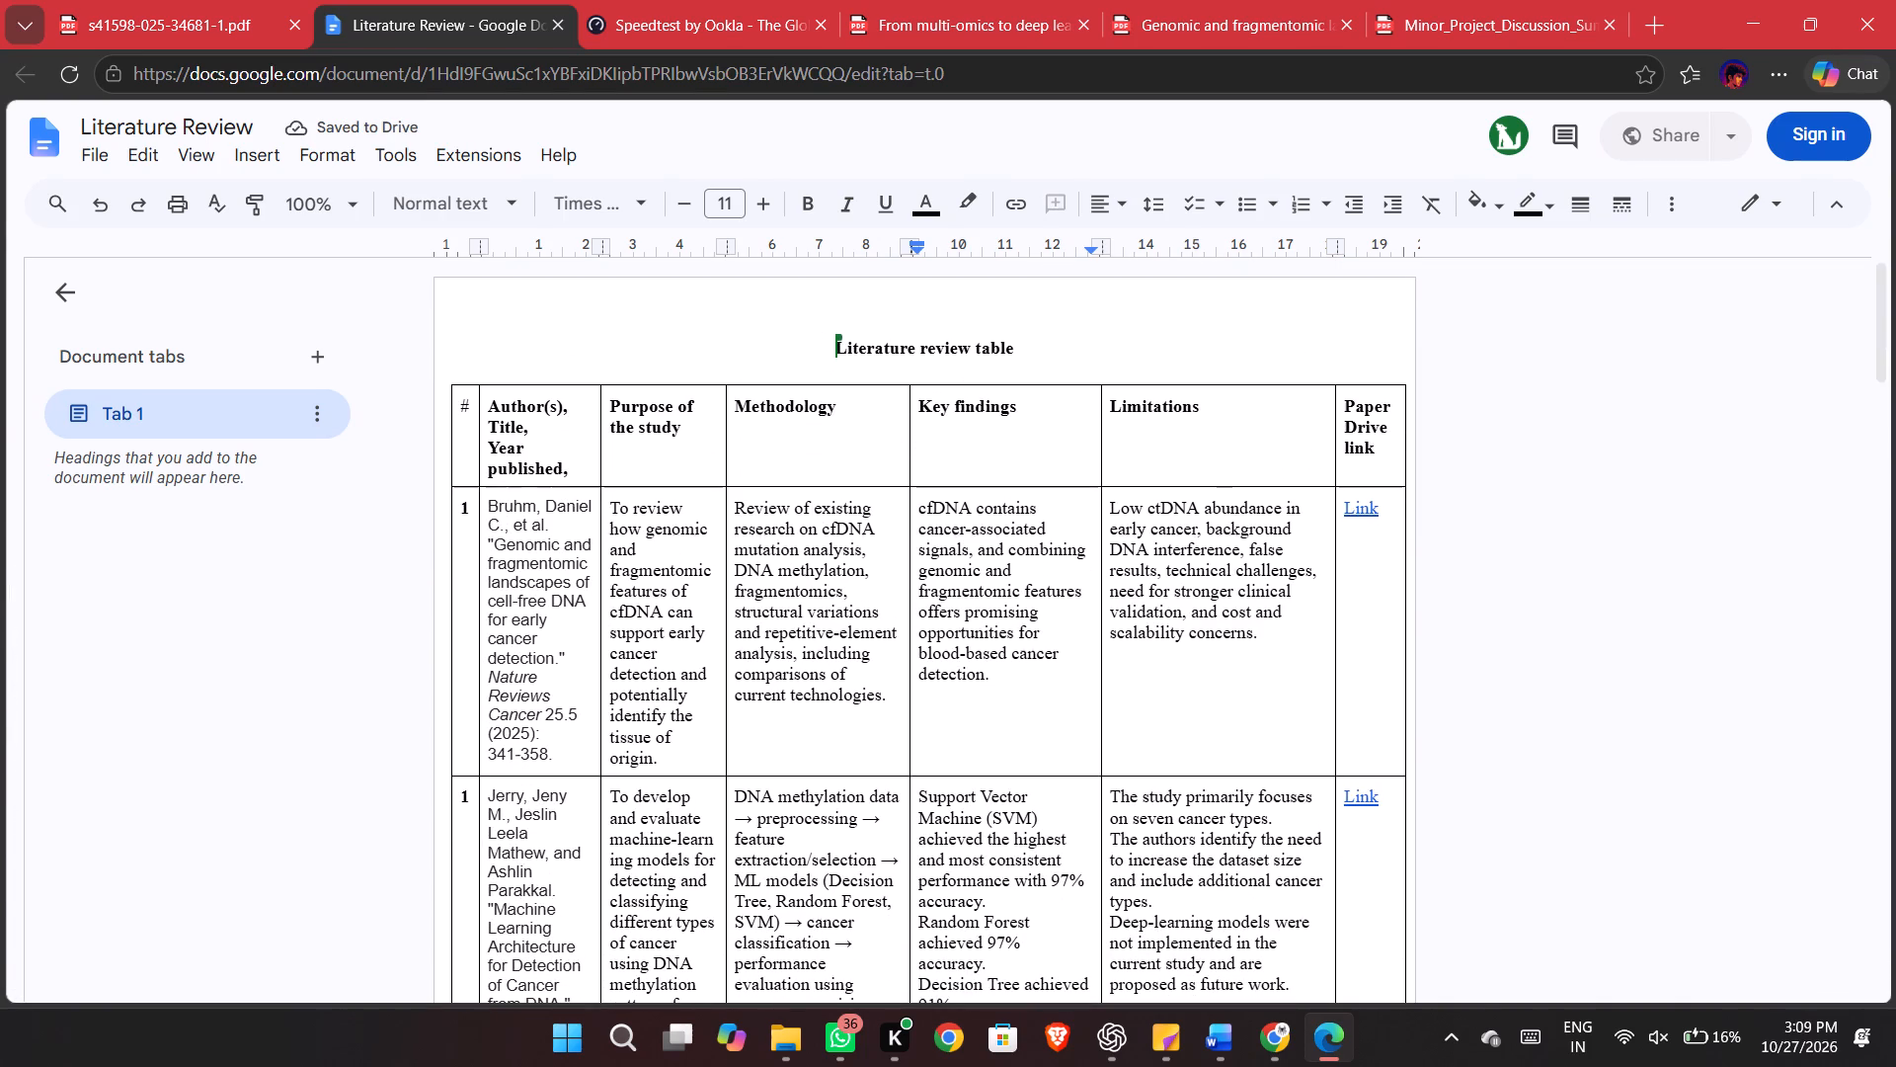
left_click(917, 509)
left_click_drag(917, 509, 1016, 672)
key("ctrl+c")
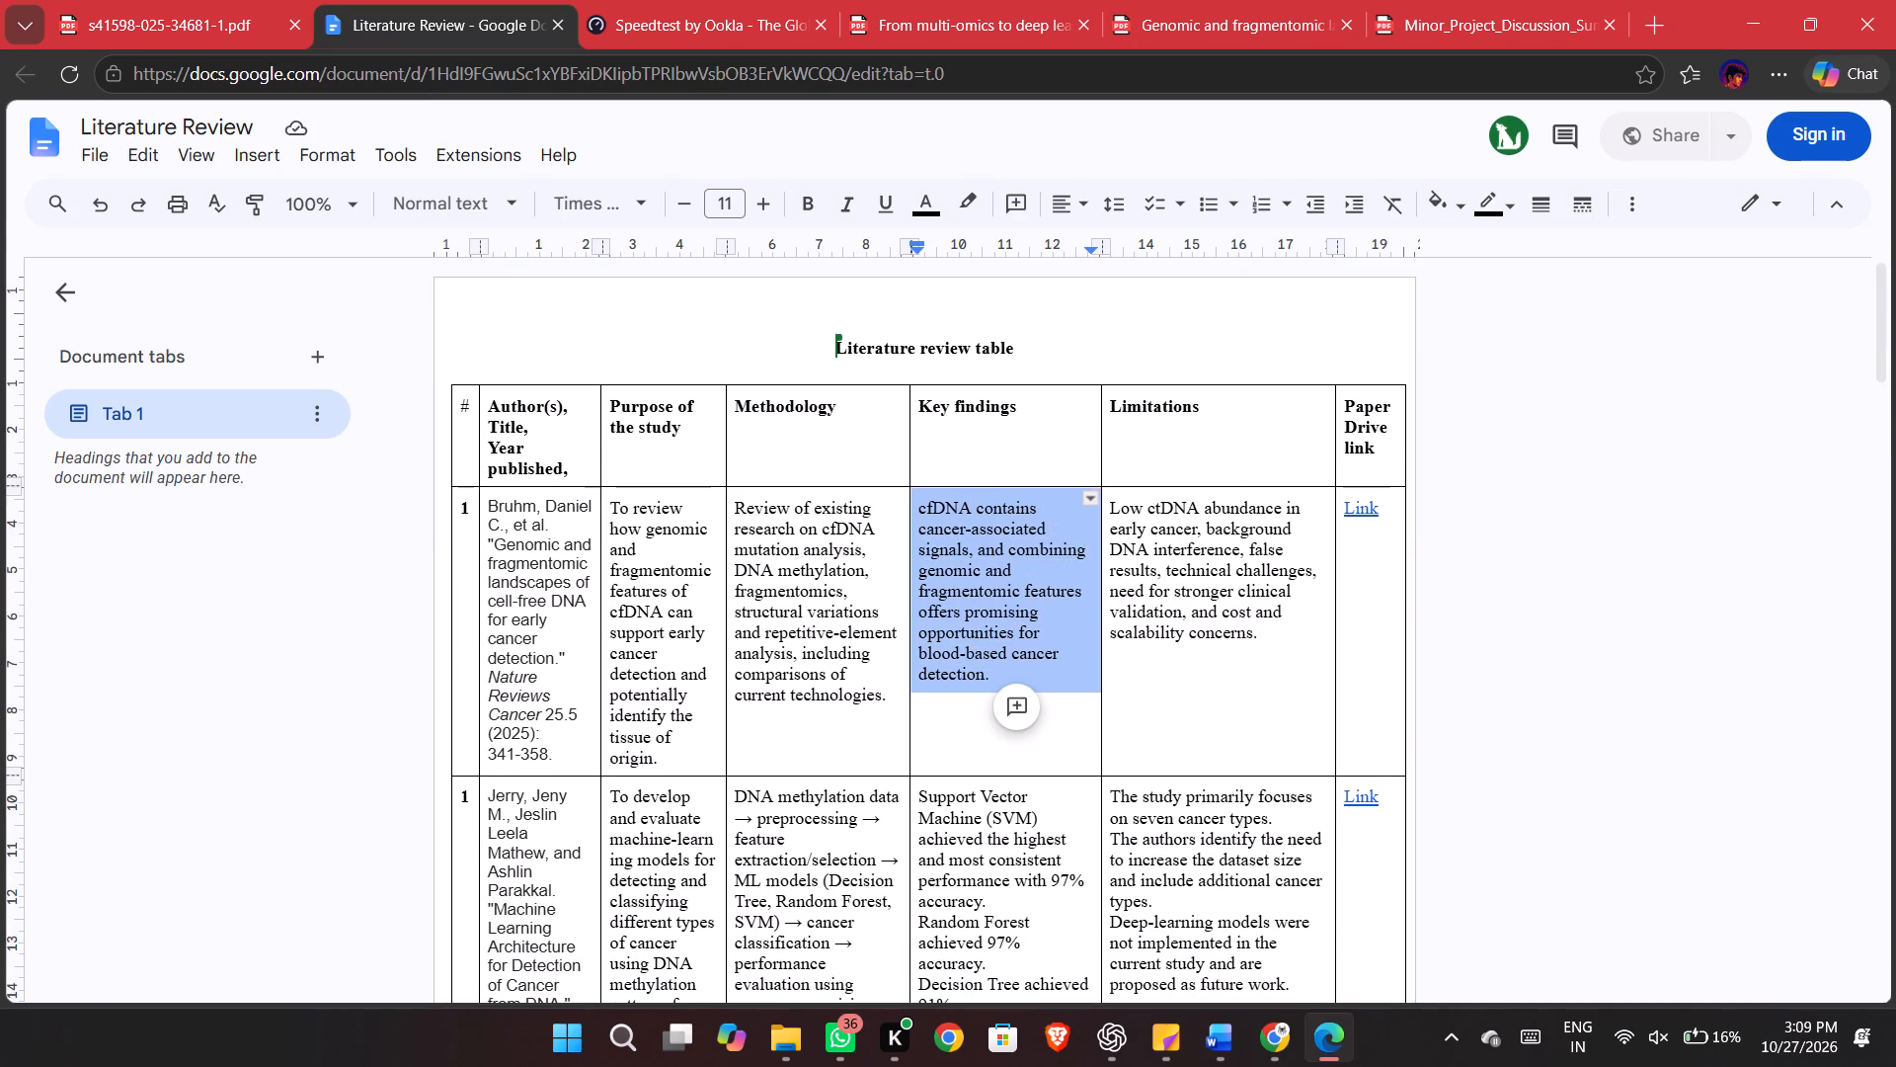
left_click(1016, 672)
scroll(1030, 733, "down", 4)
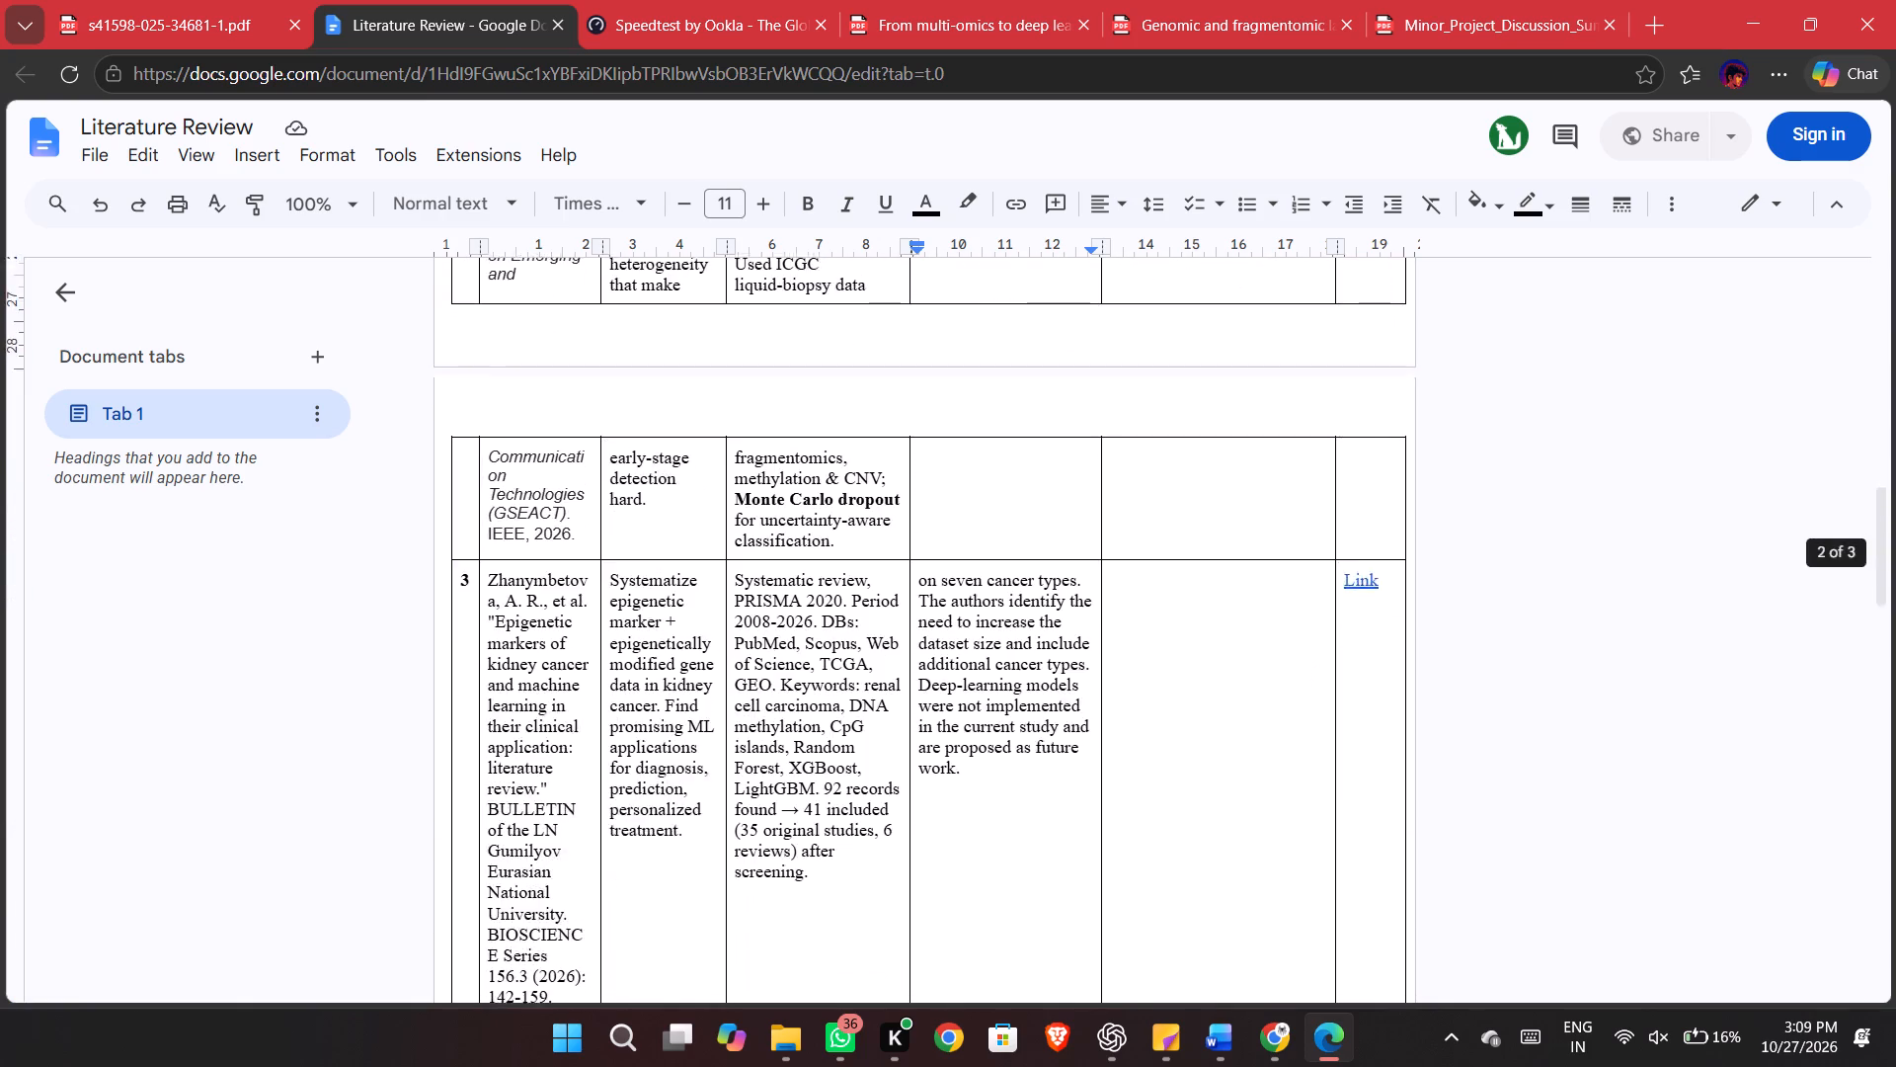
scroll(1030, 733, "down", 2)
left_click(1199, 441)
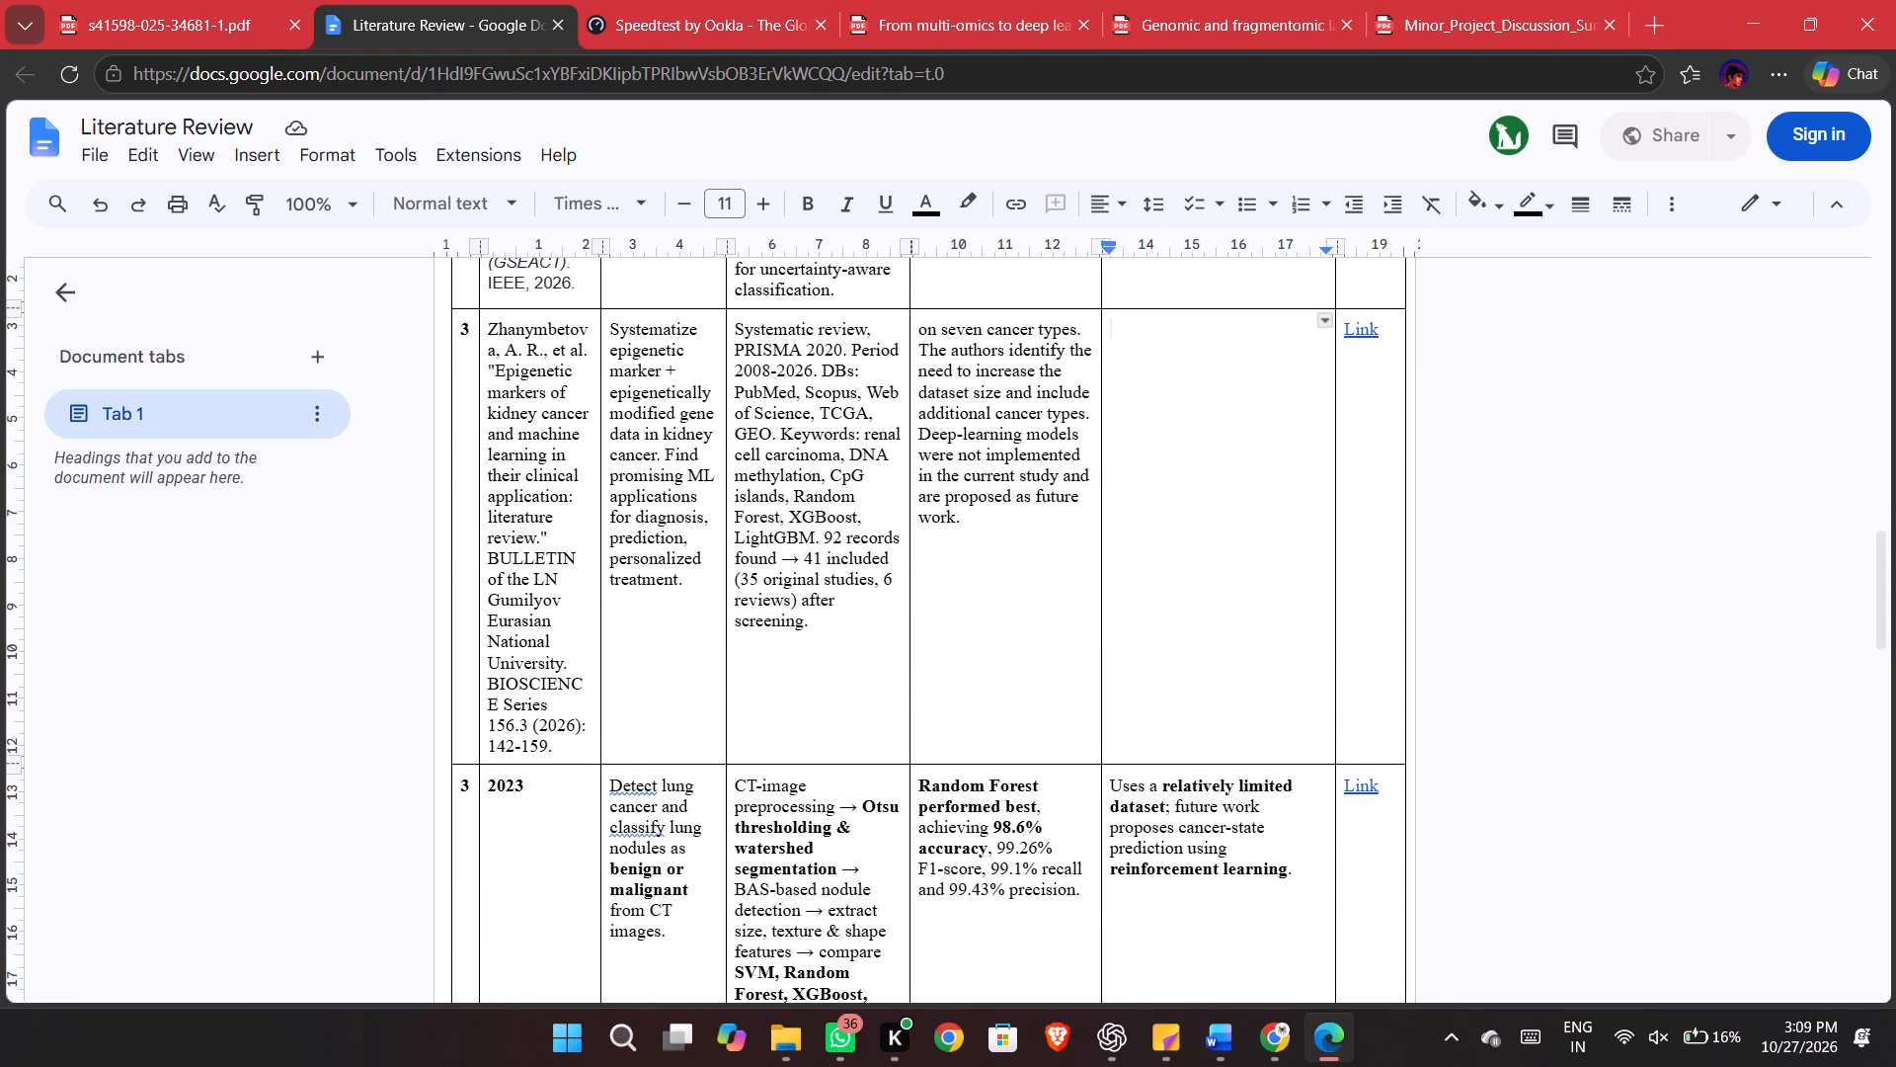
key("ctrl+v")
scroll(1199, 441, "up", 1)
left_click(1199, 441)
scroll(1199, 441, "up", 3)
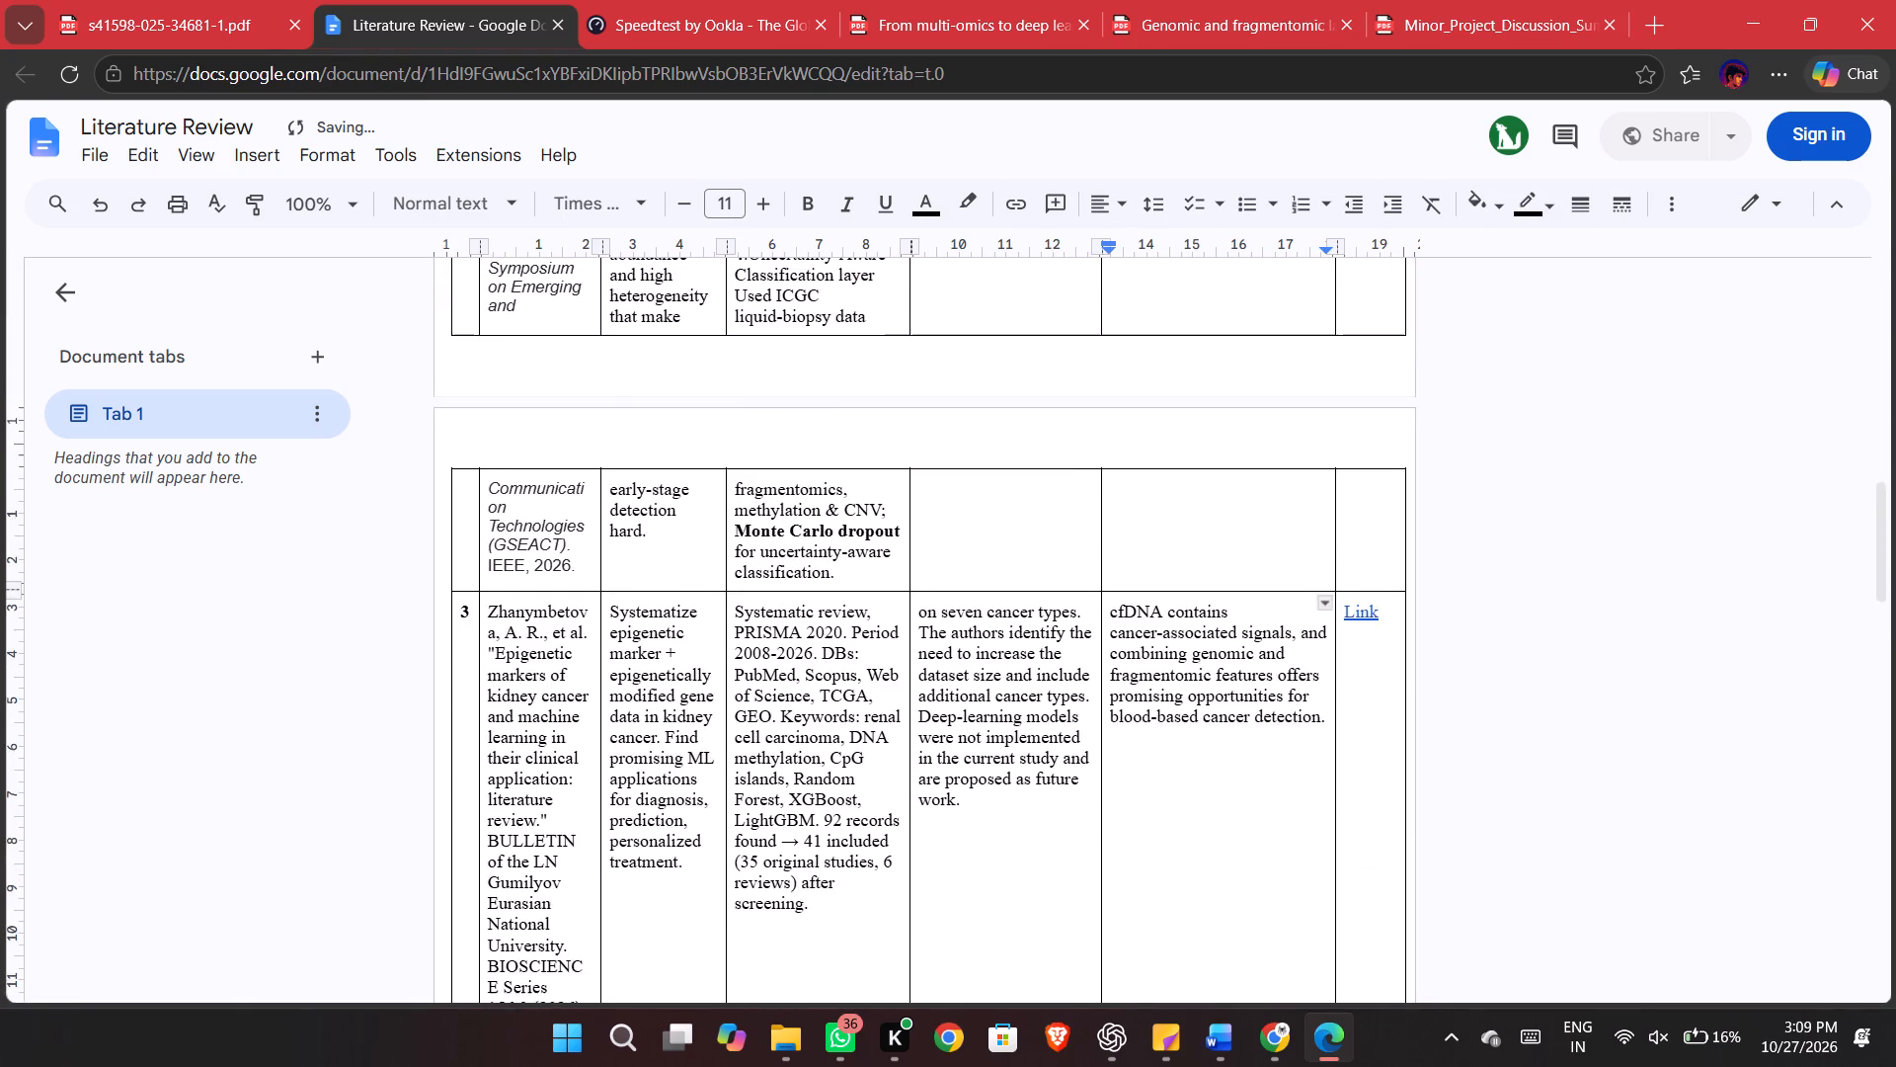
scroll(1199, 441, "up", 8)
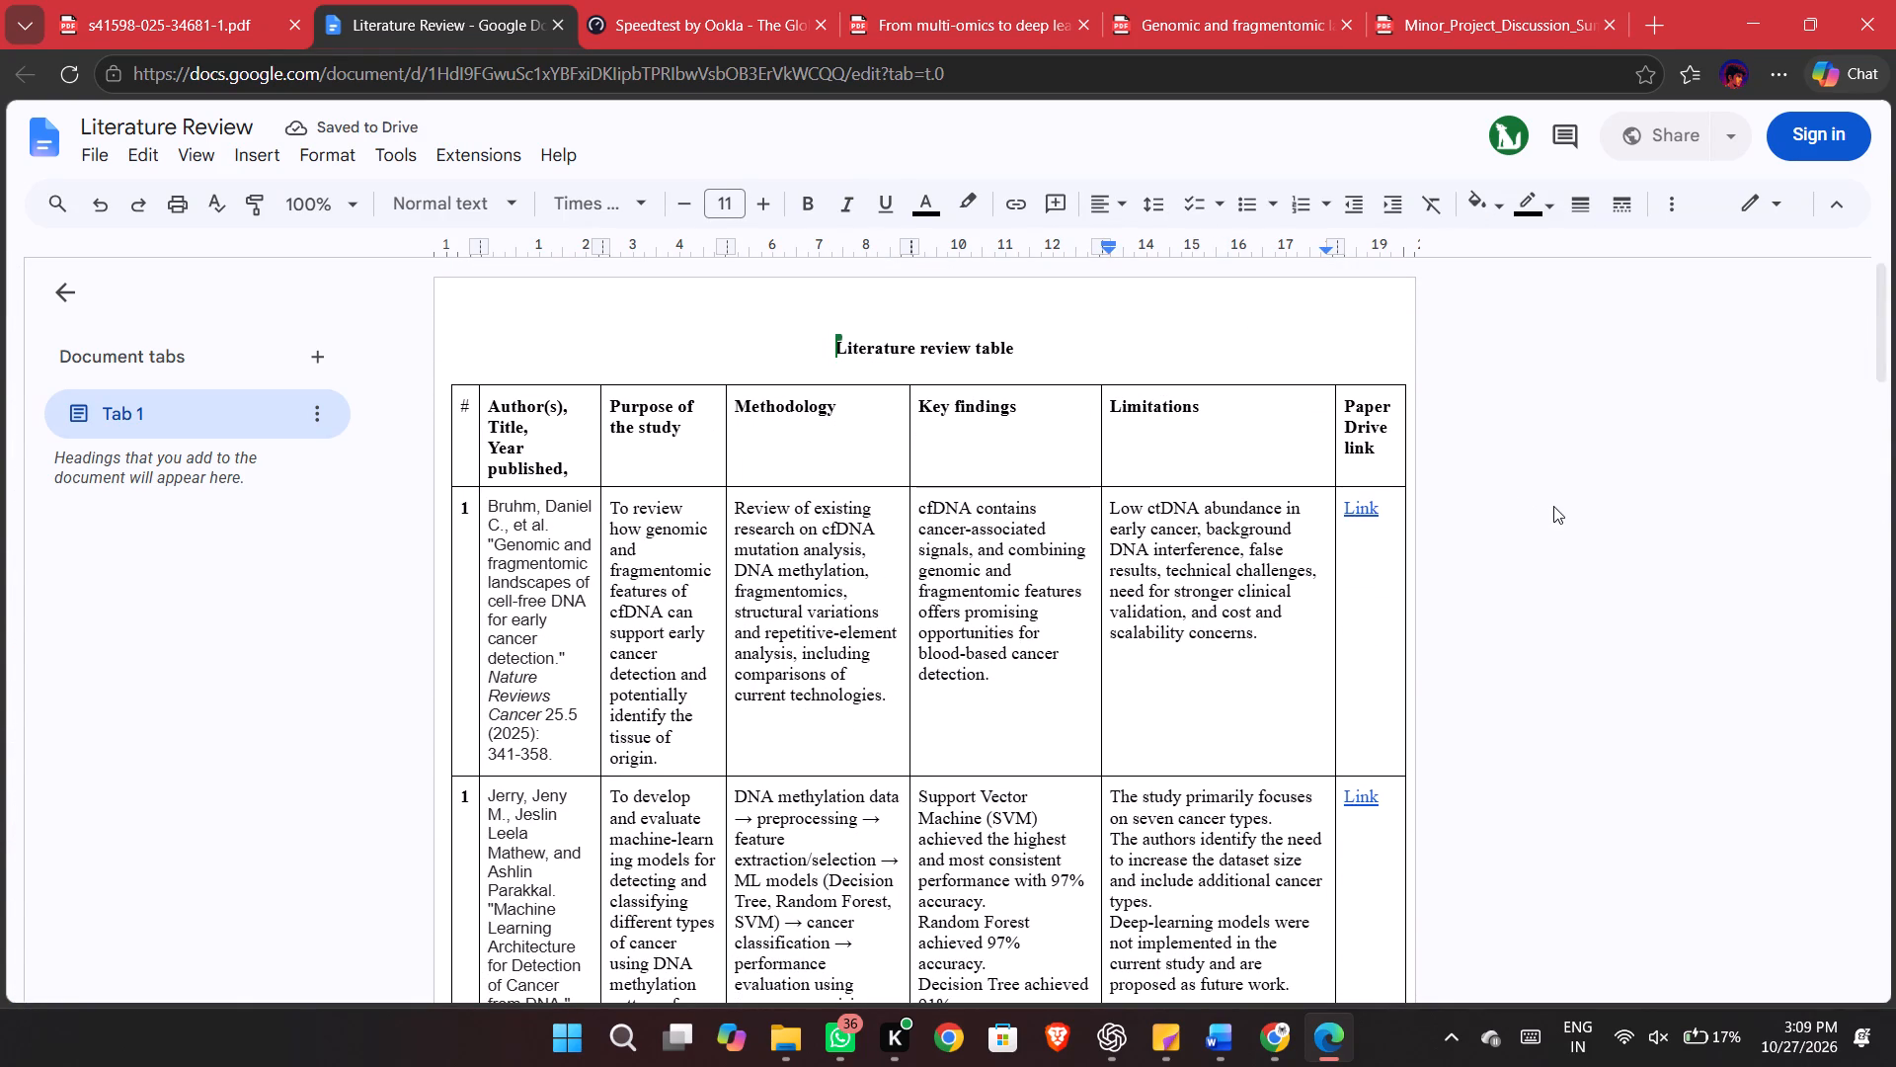
left_click(1553, 506)
left_click(1553, 506)
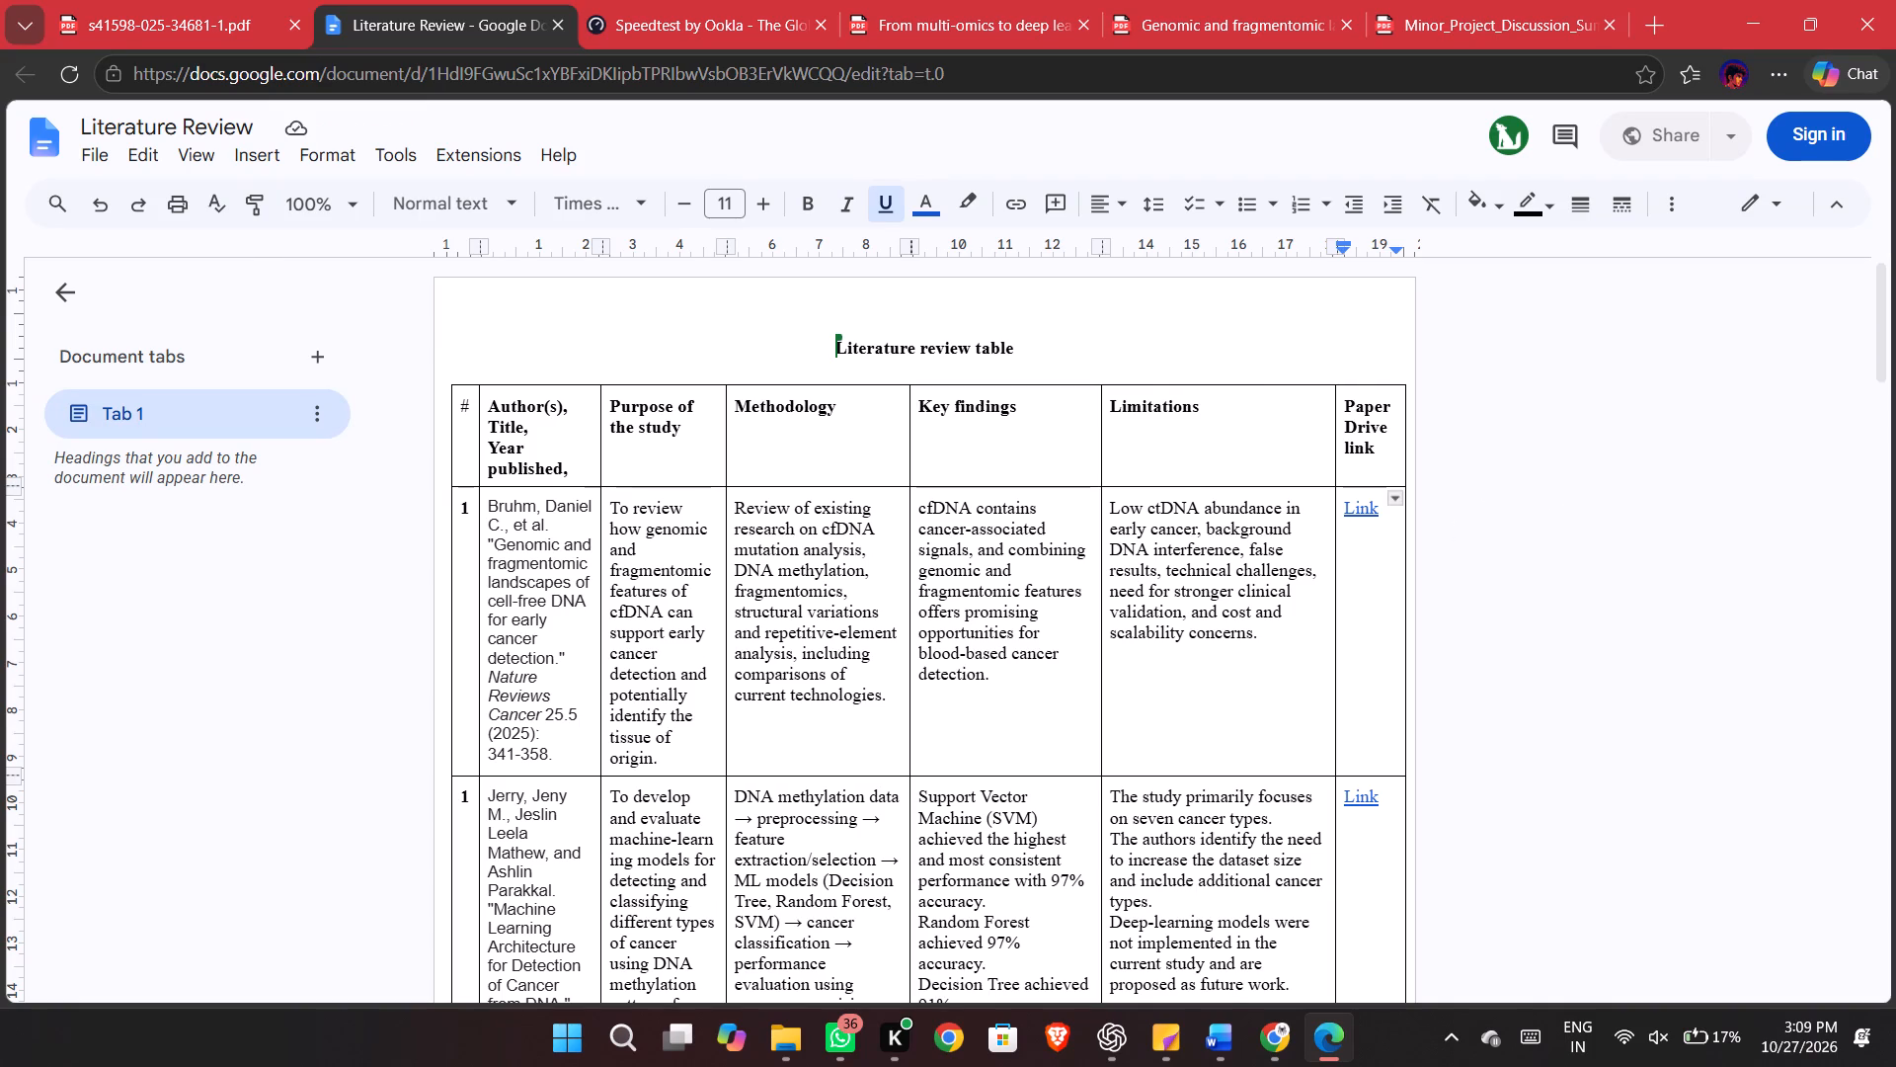
Switch to Chrome with the Canva cfDNA Cancer Detection presentation.
key("alt+Tab")
key("alt+Tab")
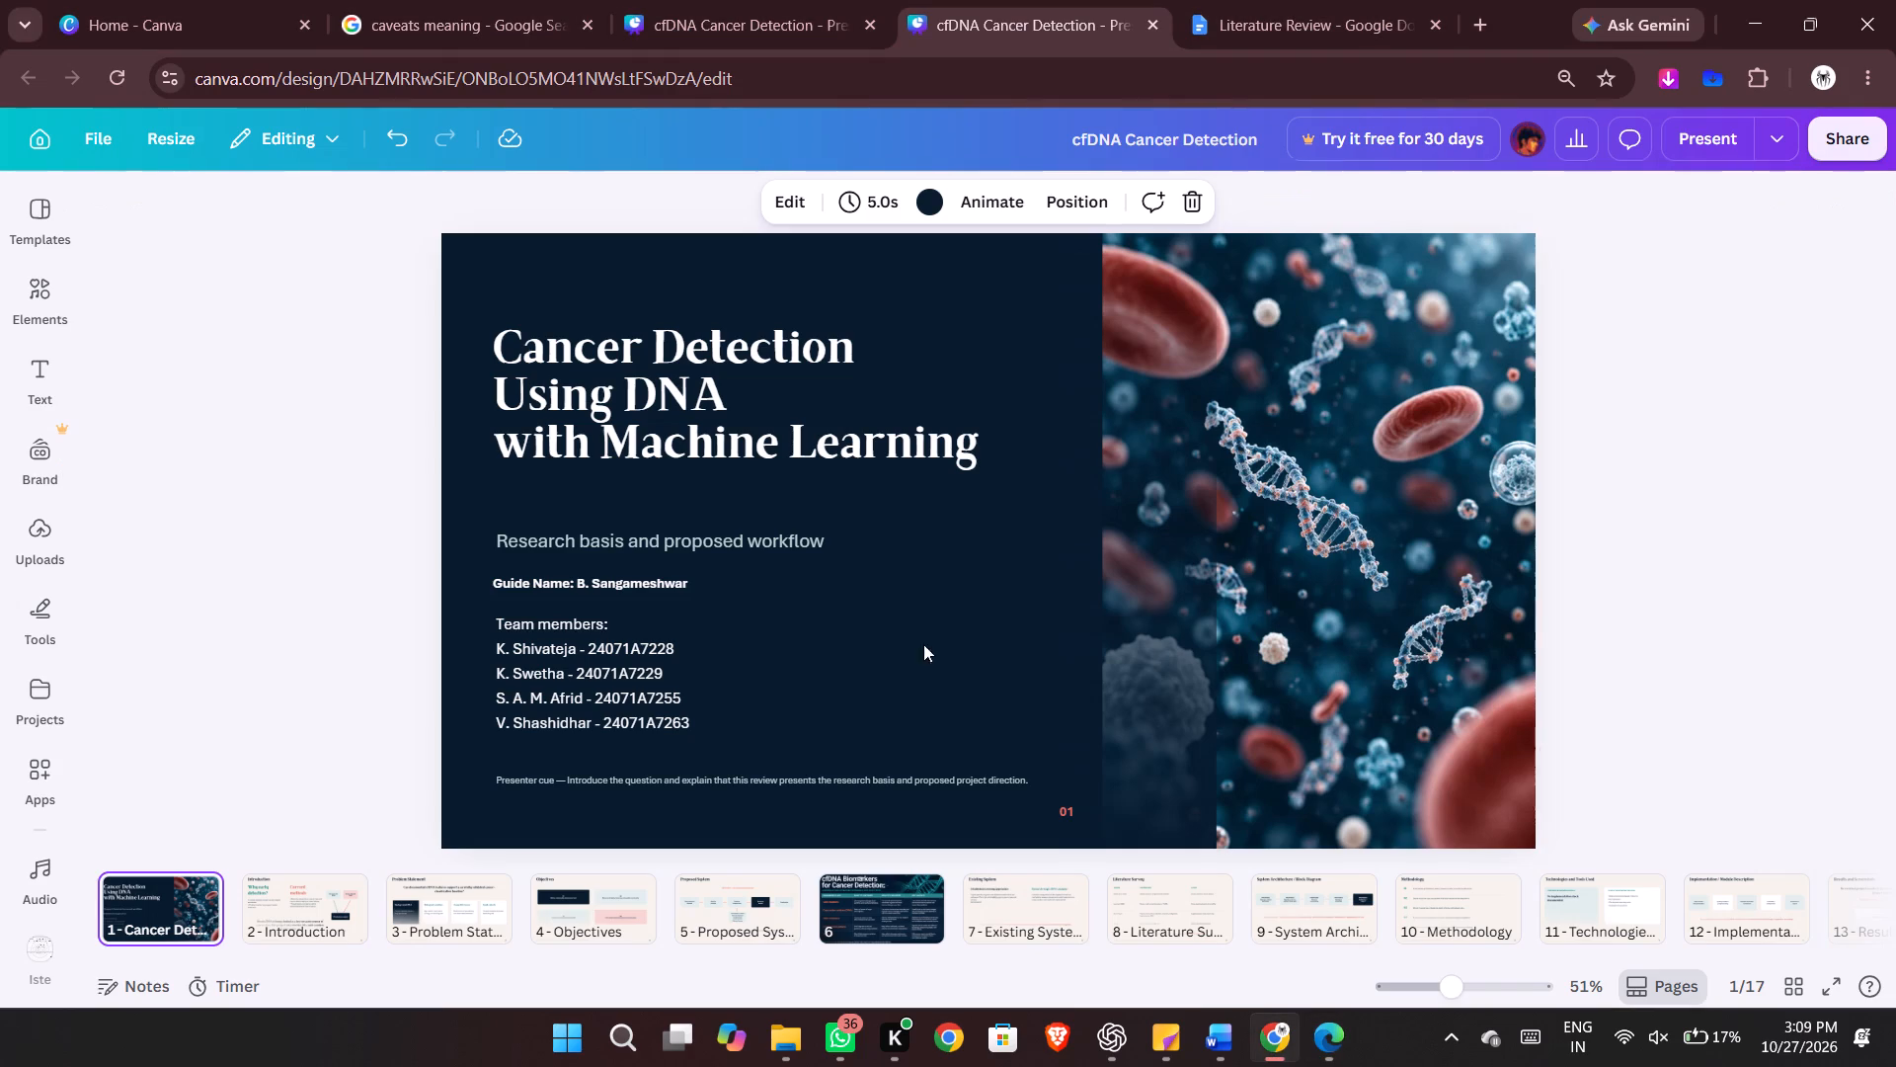
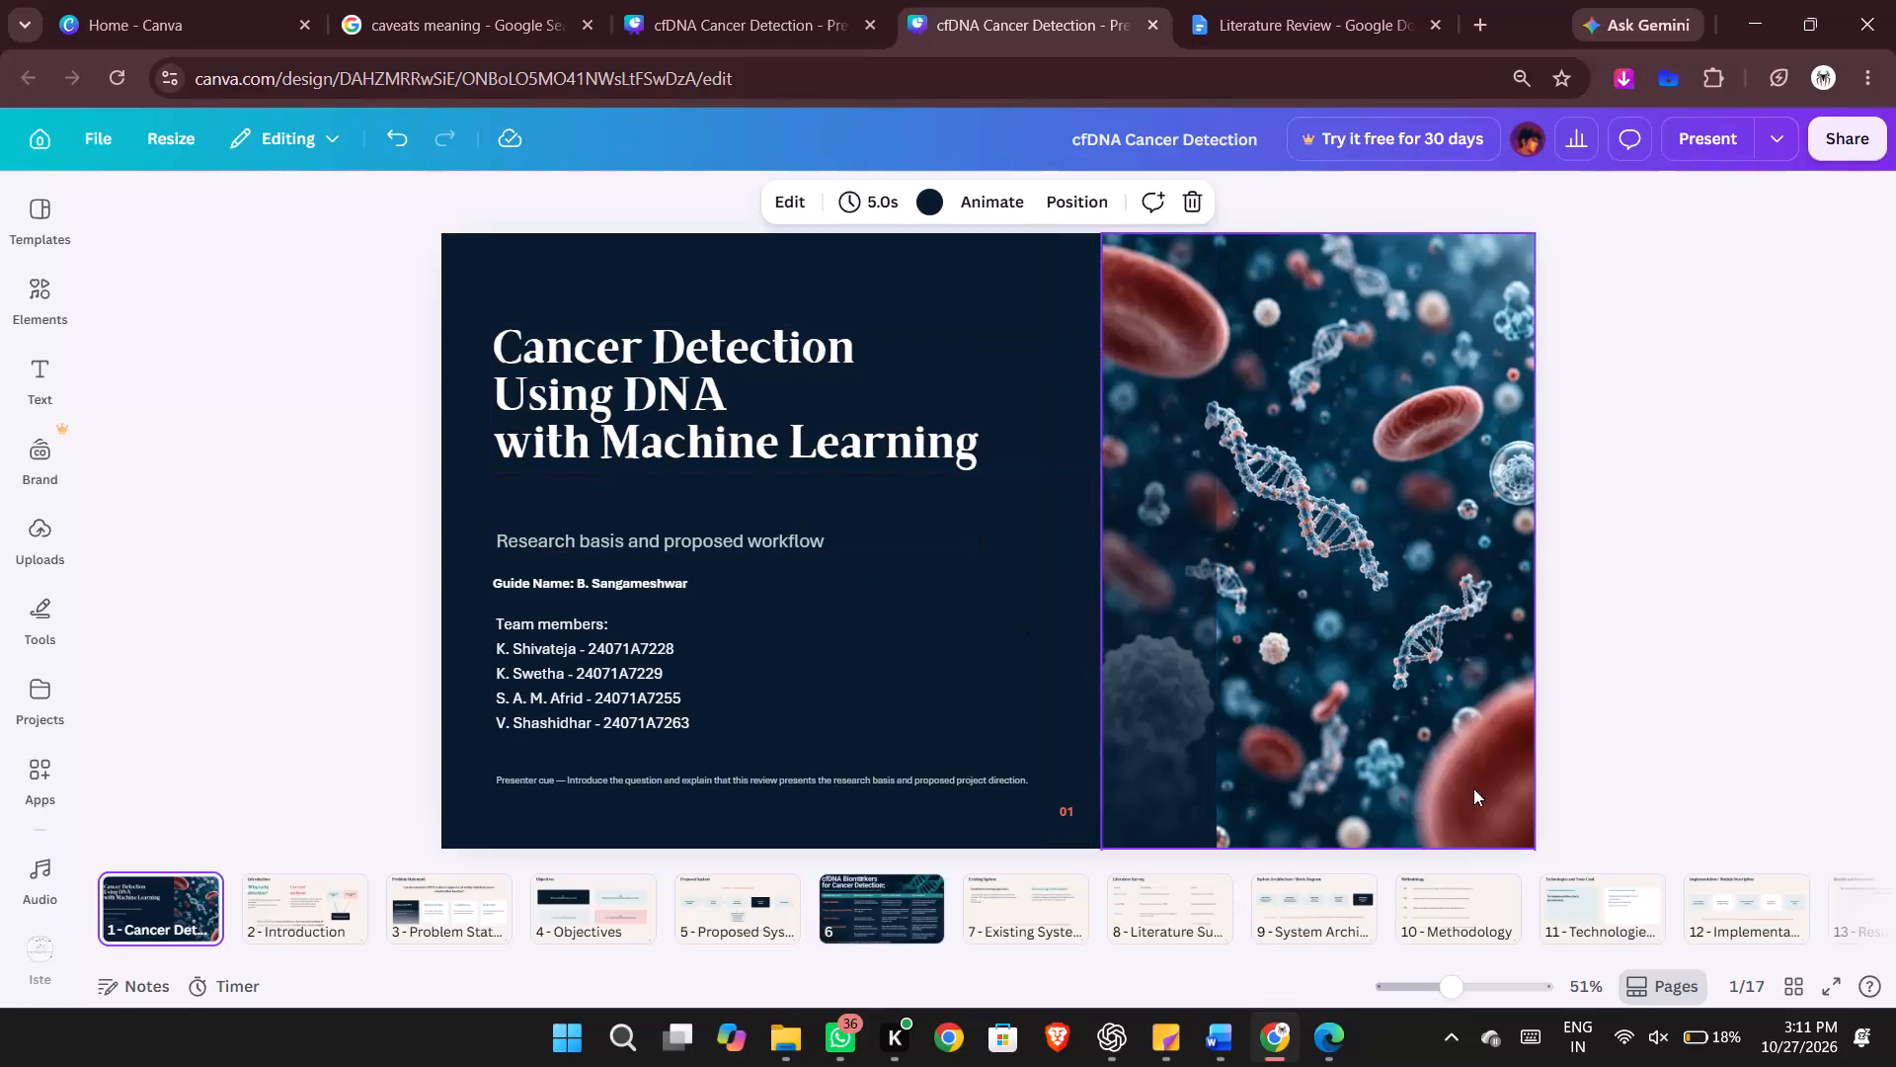
Show the cfDNA Cancer Detection presentation full screen and review its slides from the title through Literature Survey.
left_click(1834, 995)
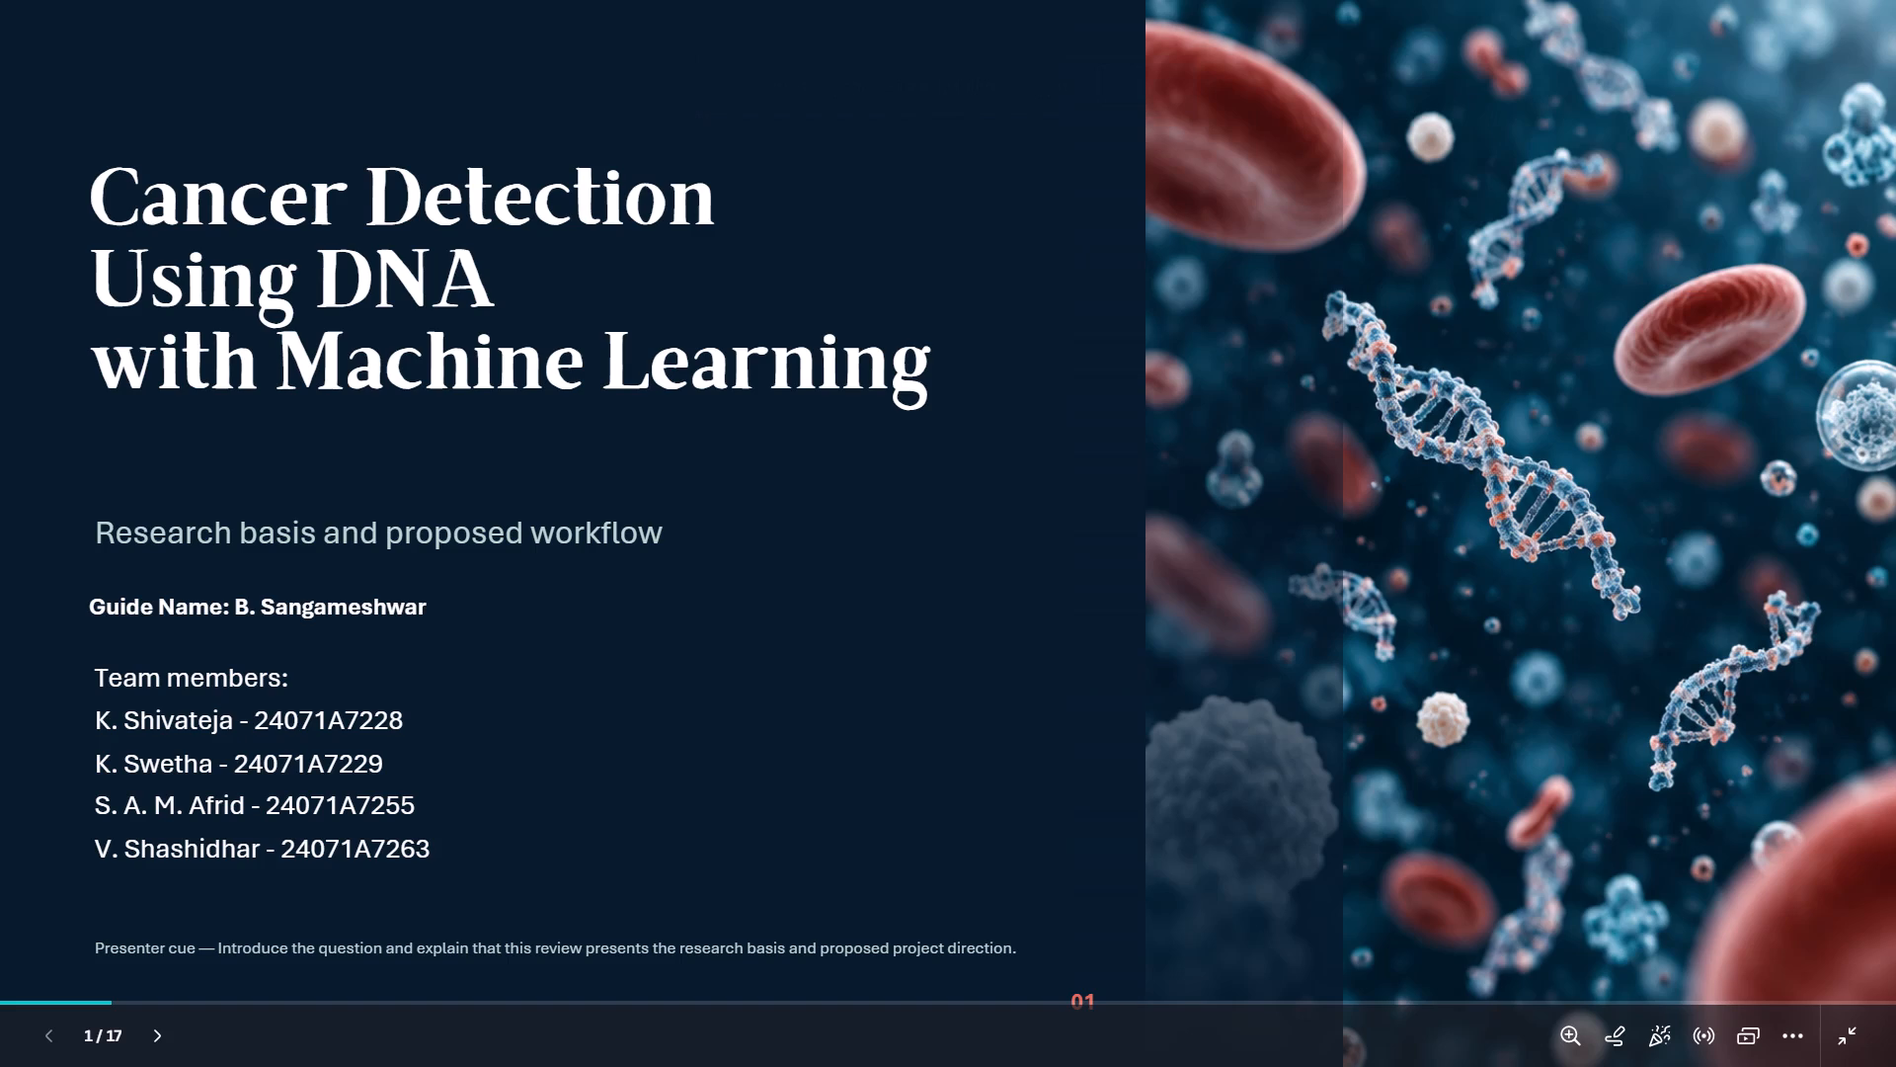
key("Right")
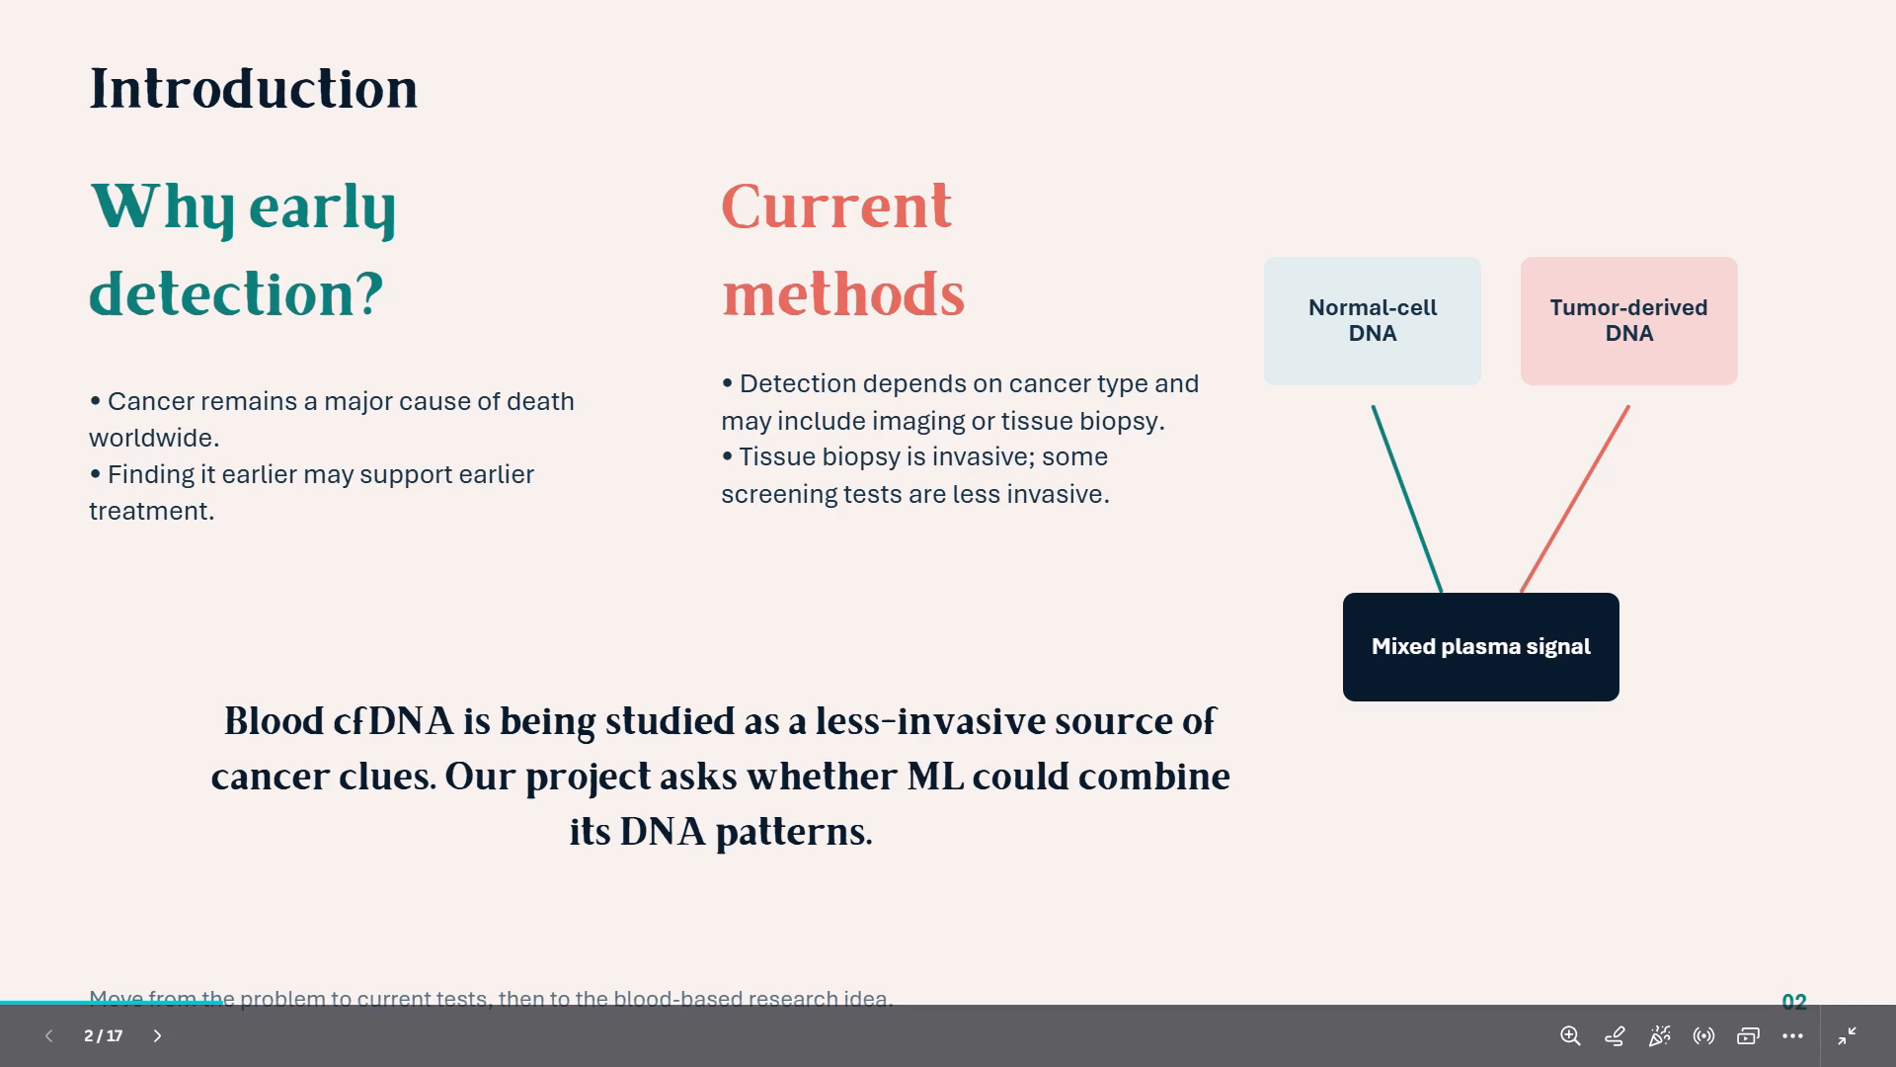
scroll(1148, 545, "down", 1)
key("Down")
key("Down")
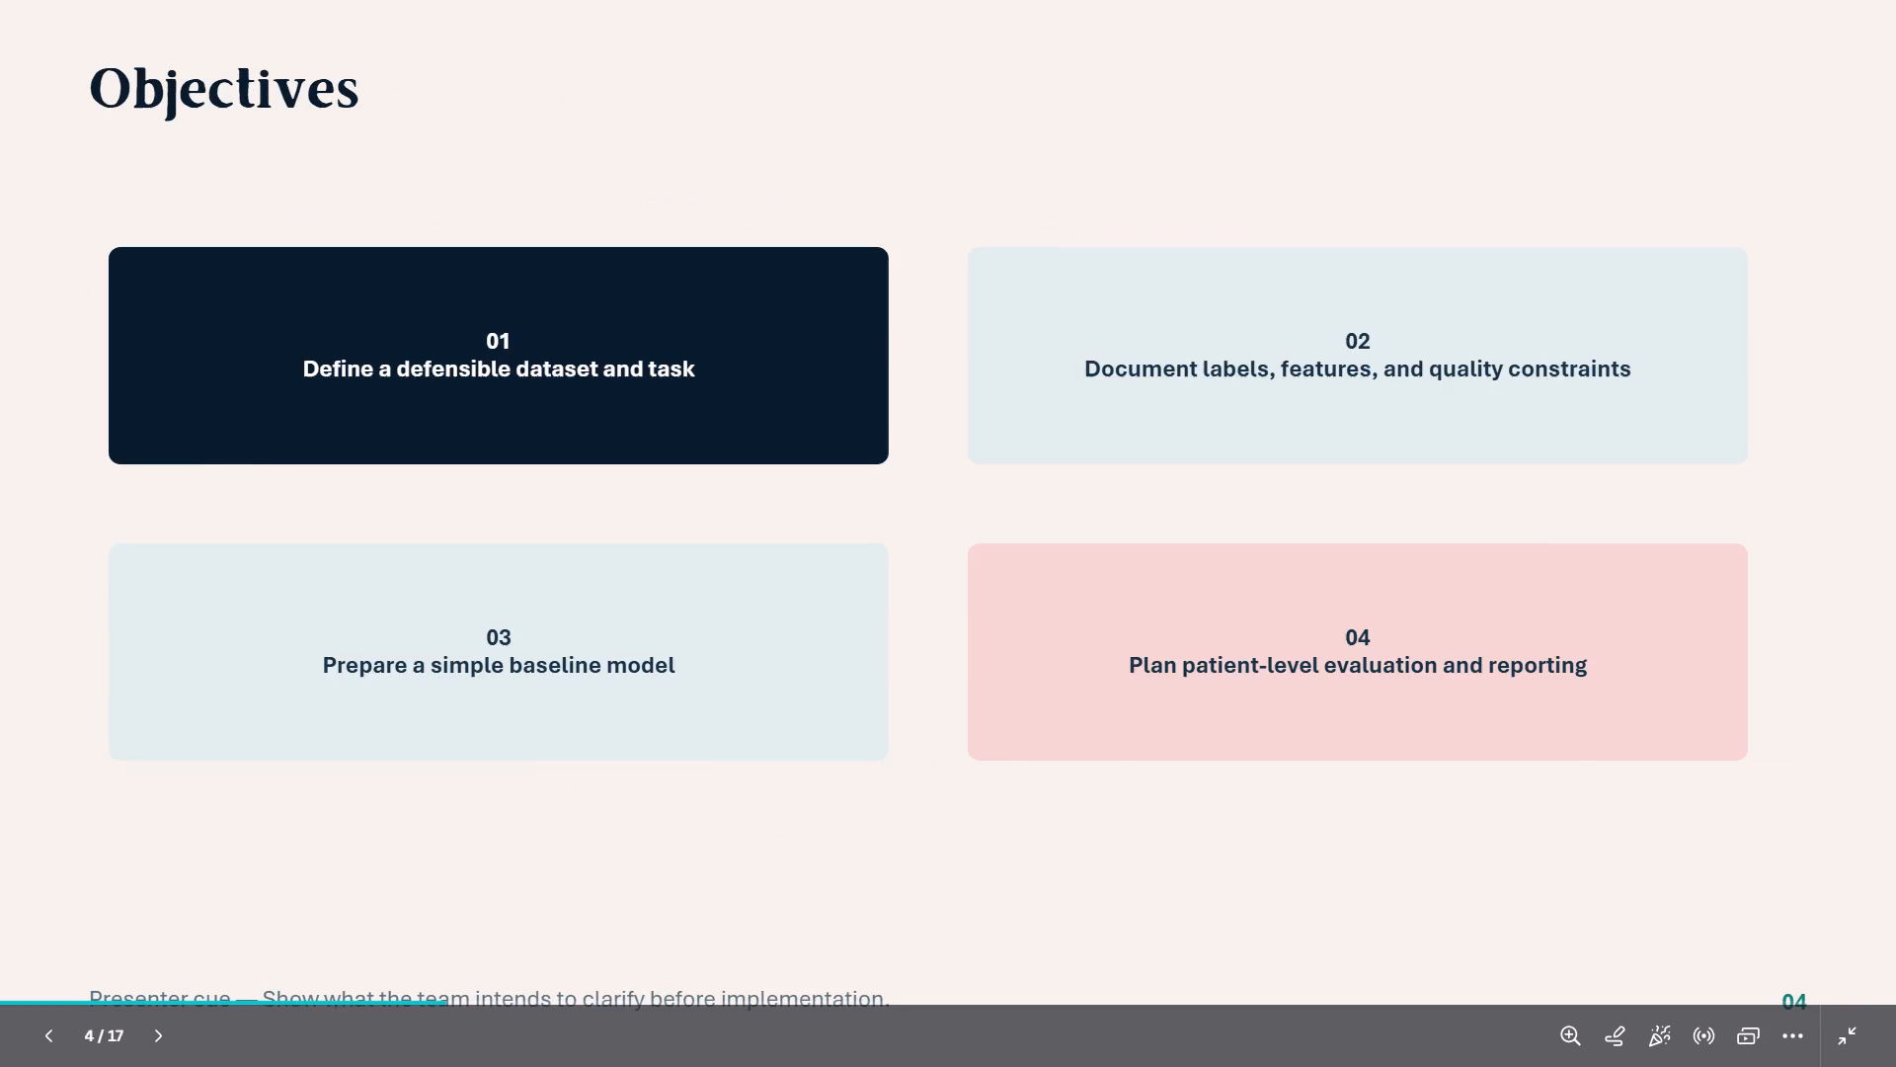
key("Up")
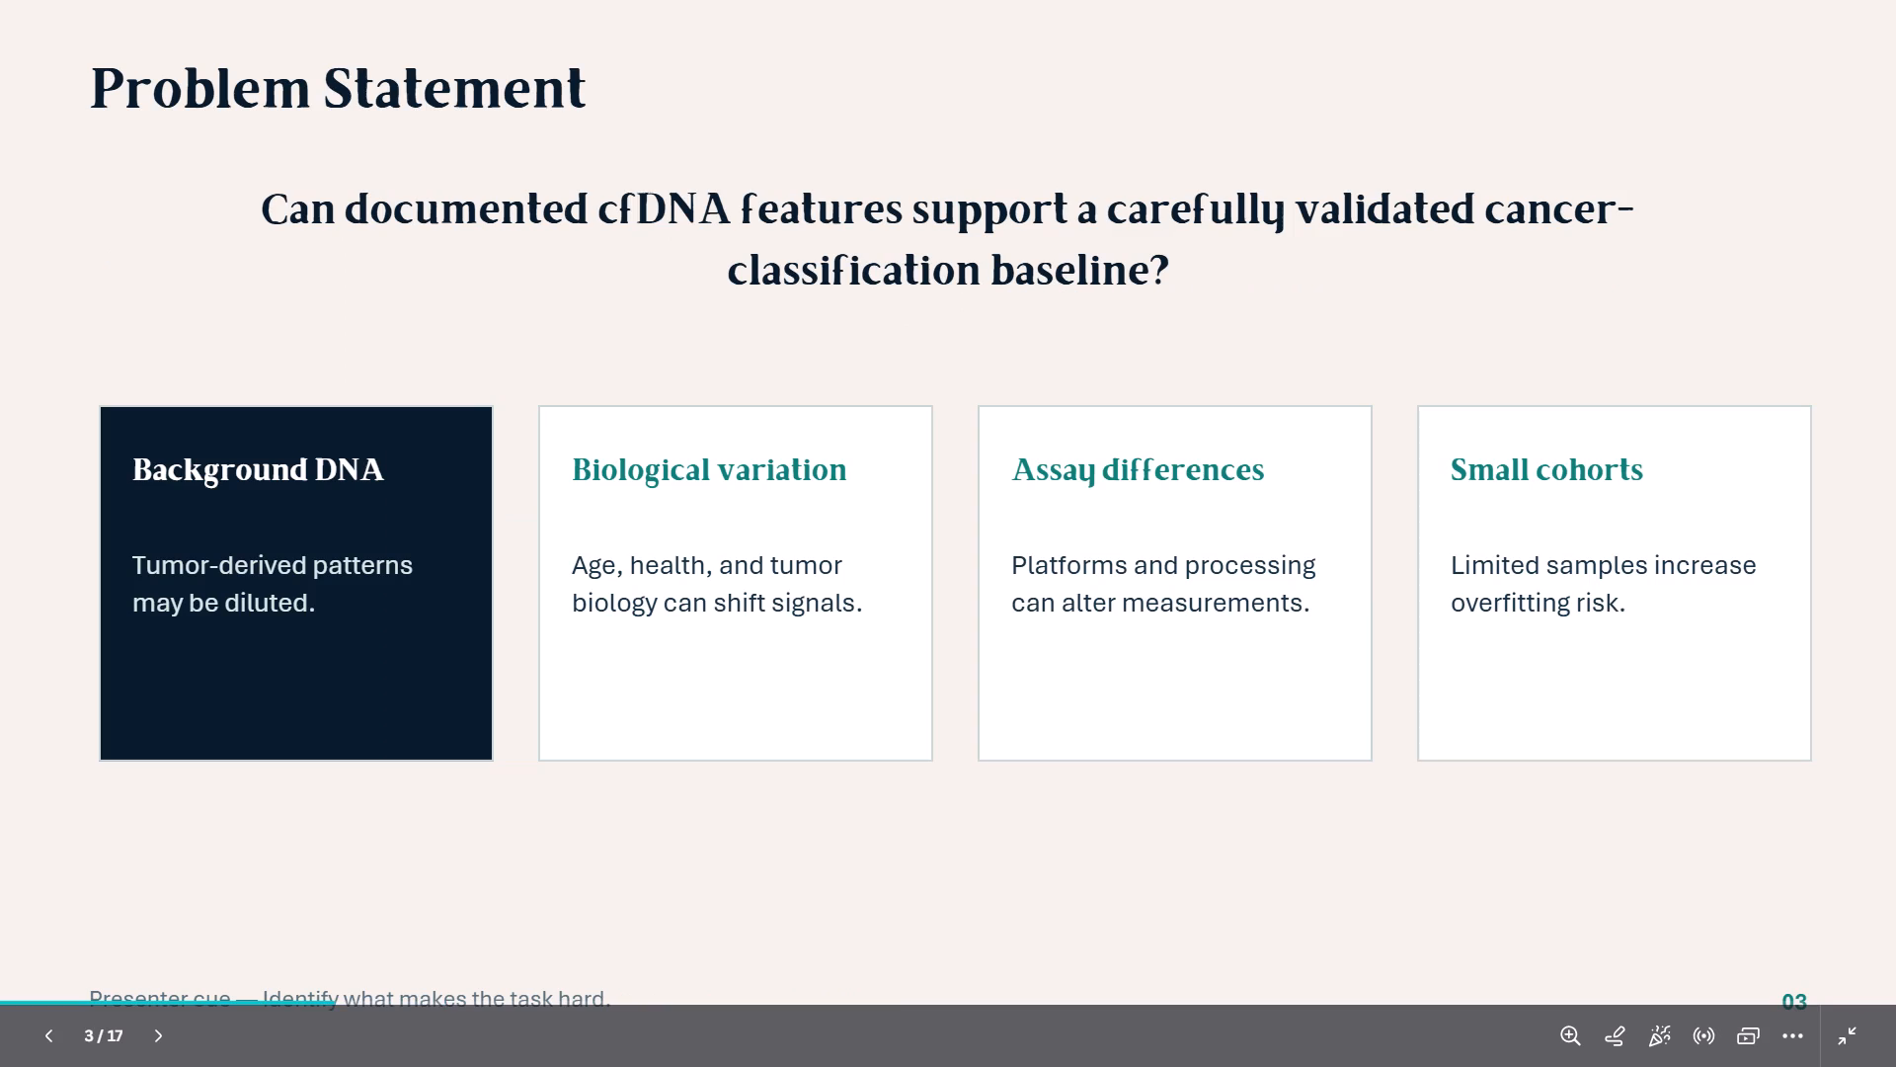
key("Down")
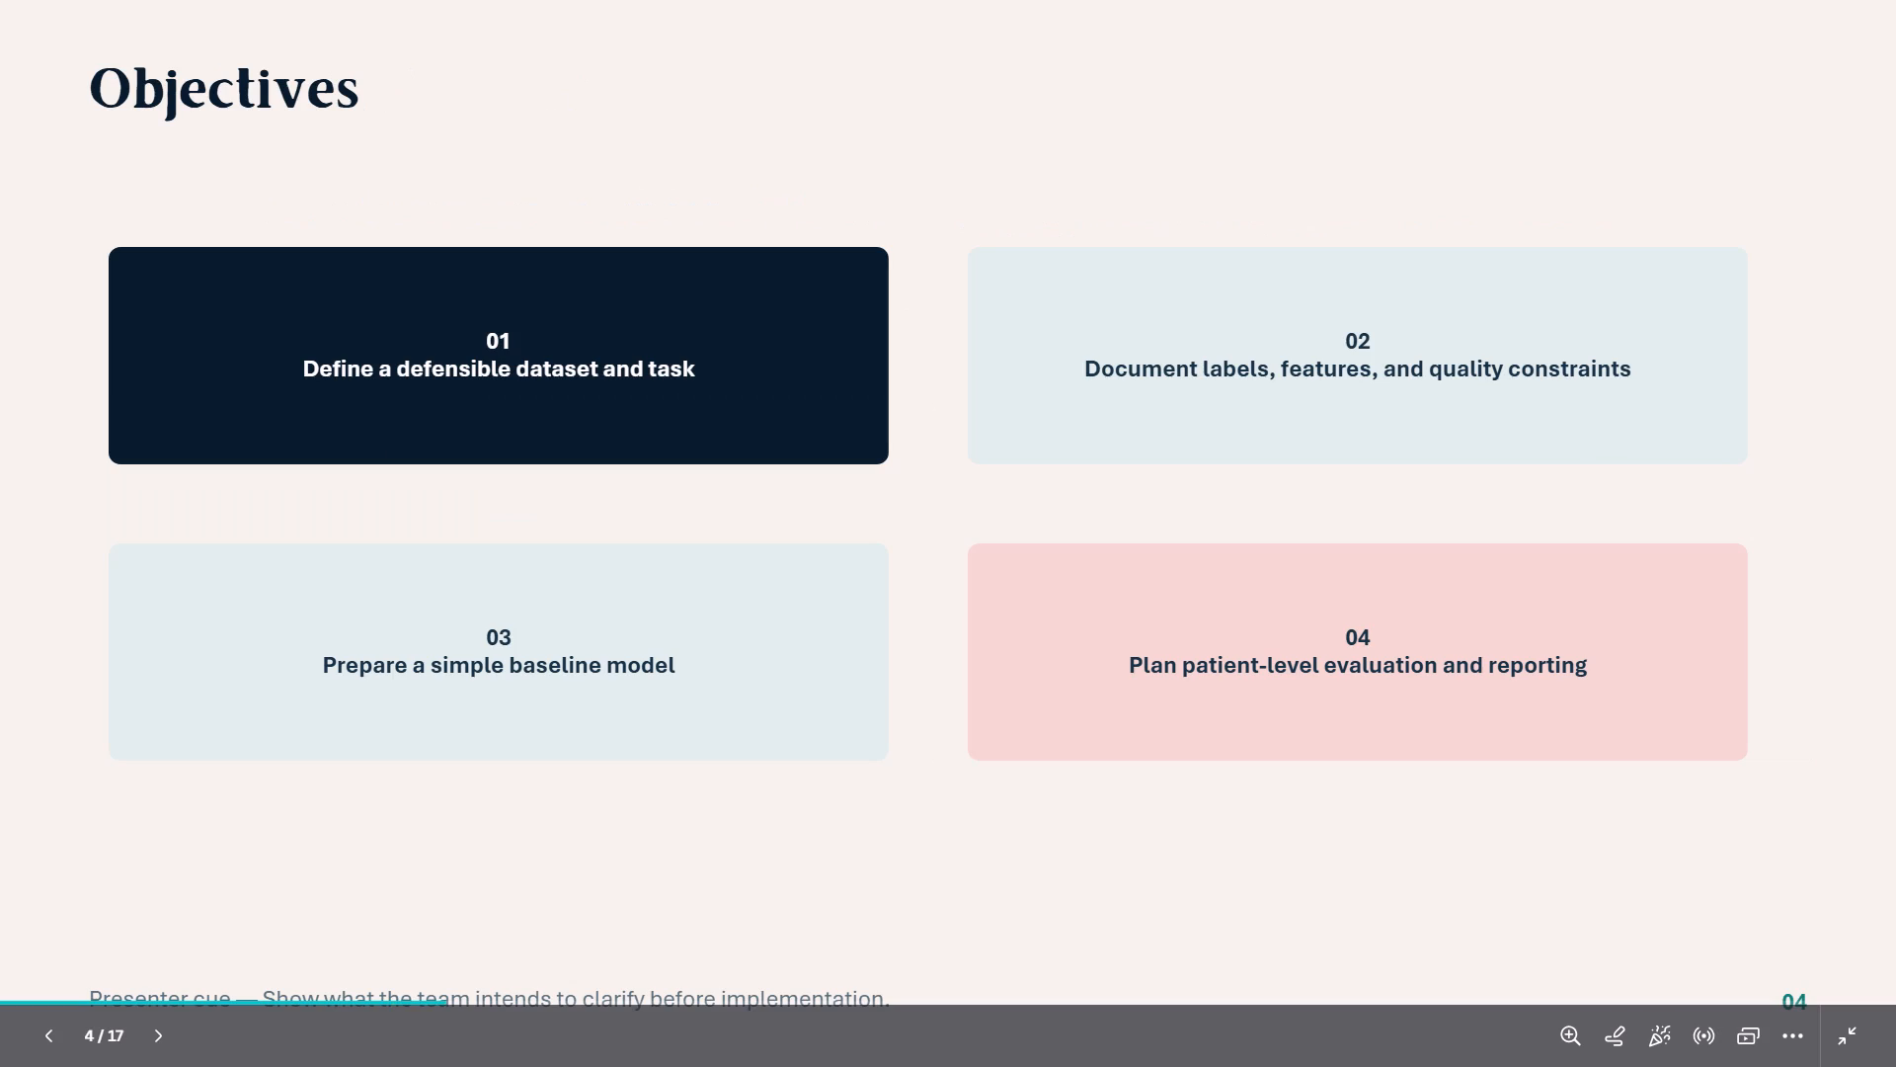
key("Down")
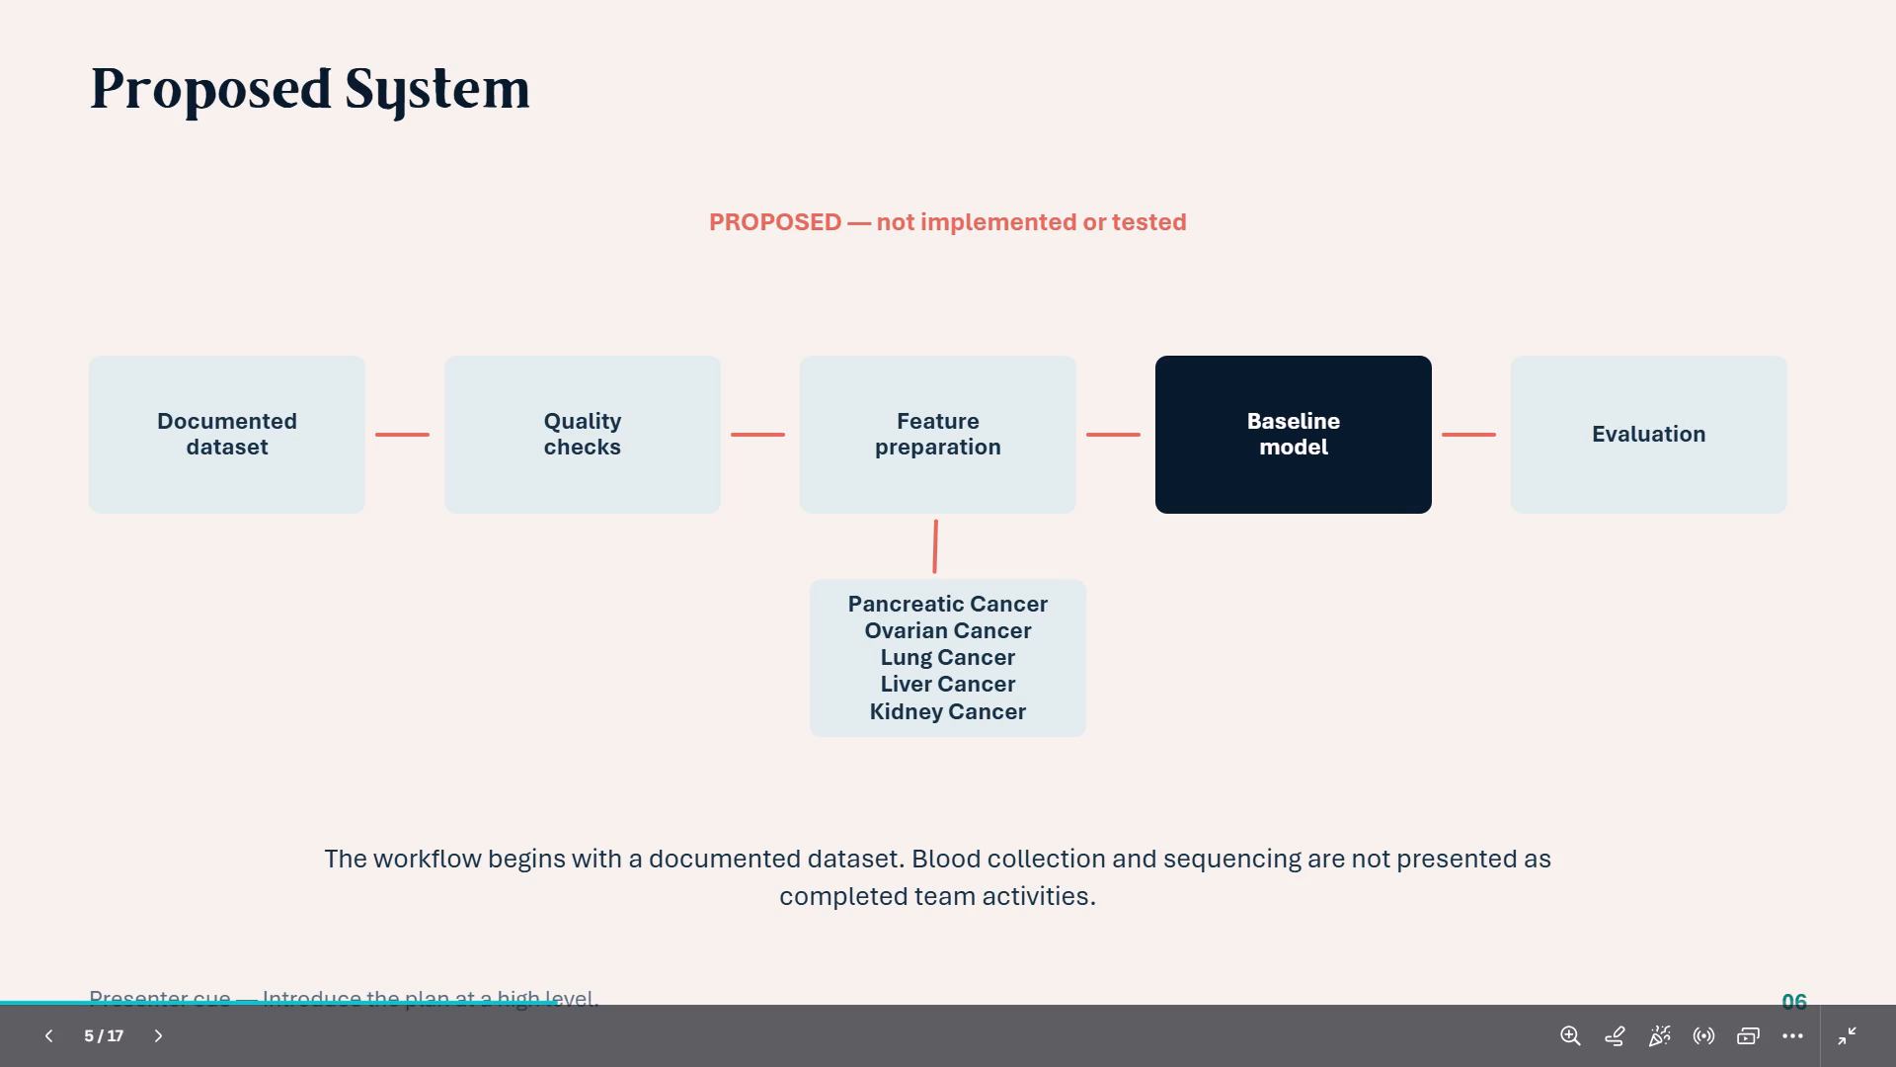
key("Down")
key("Up")
key("Down")
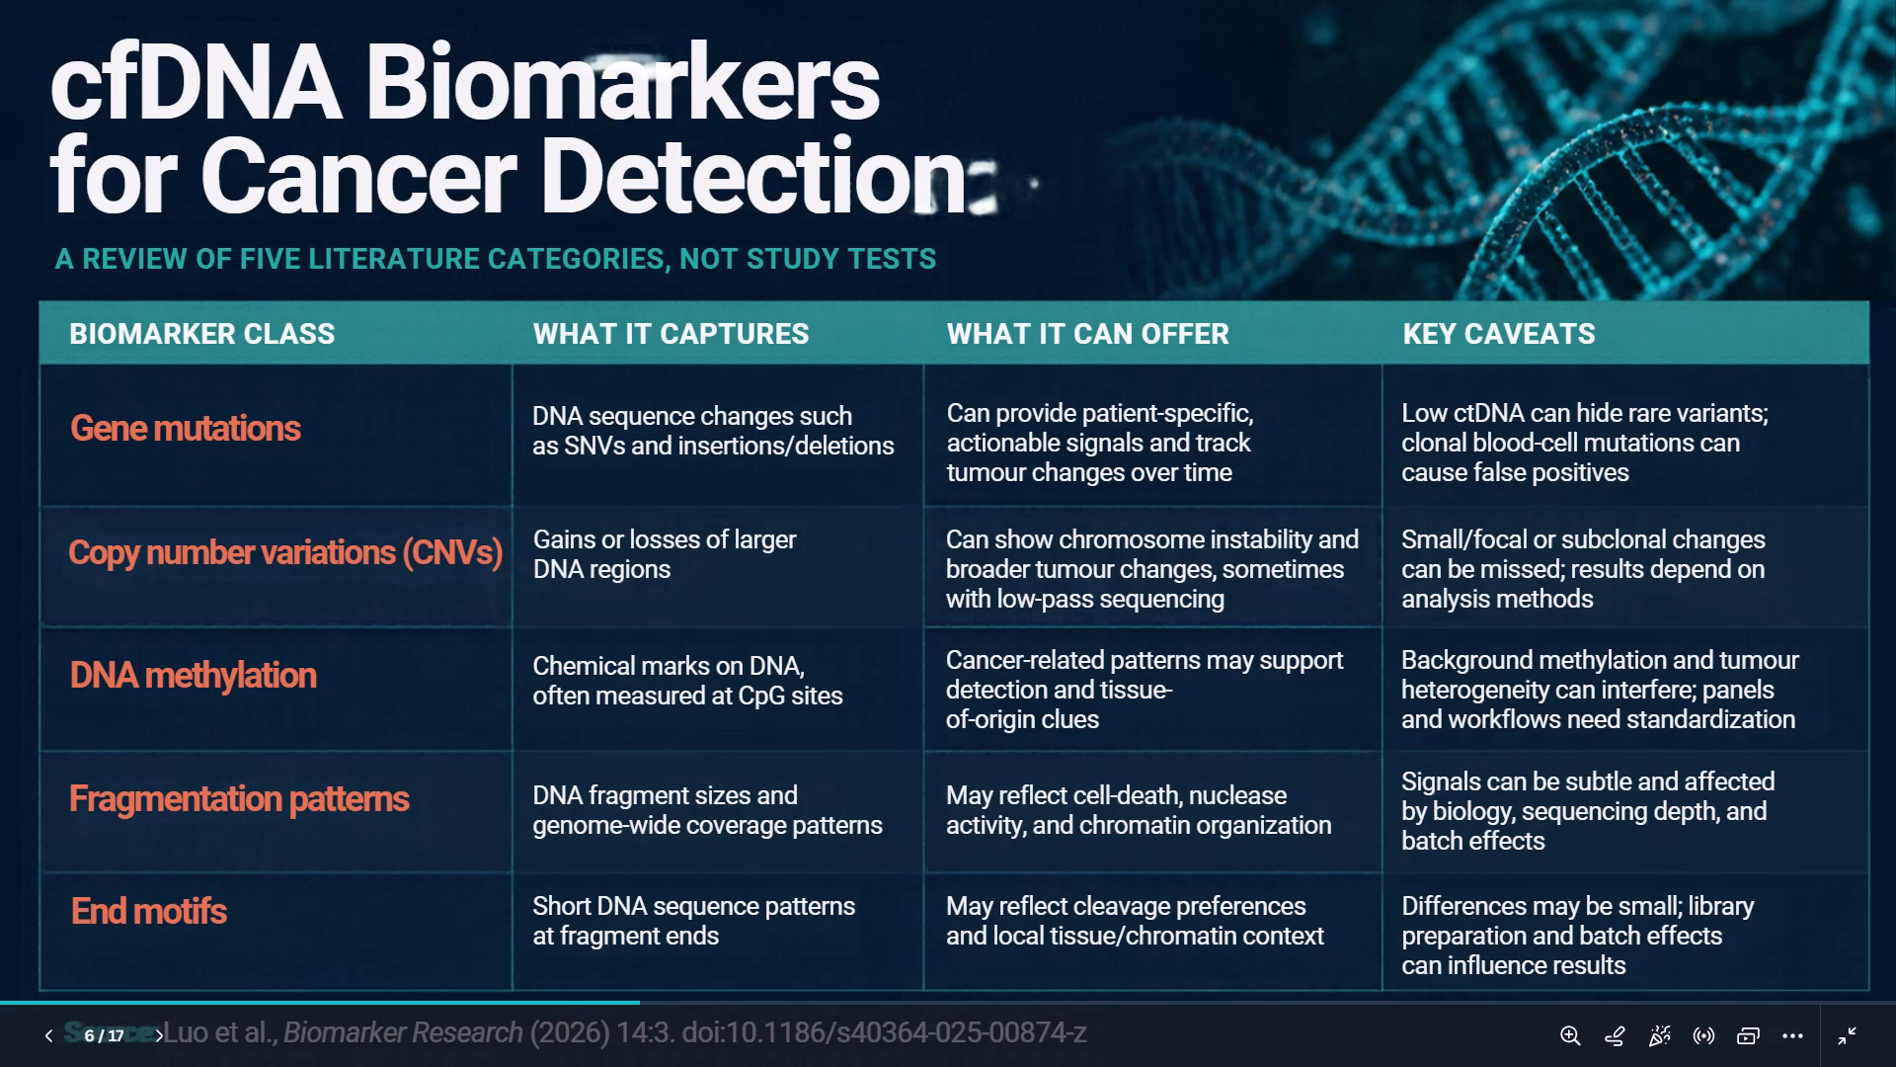
key("Down")
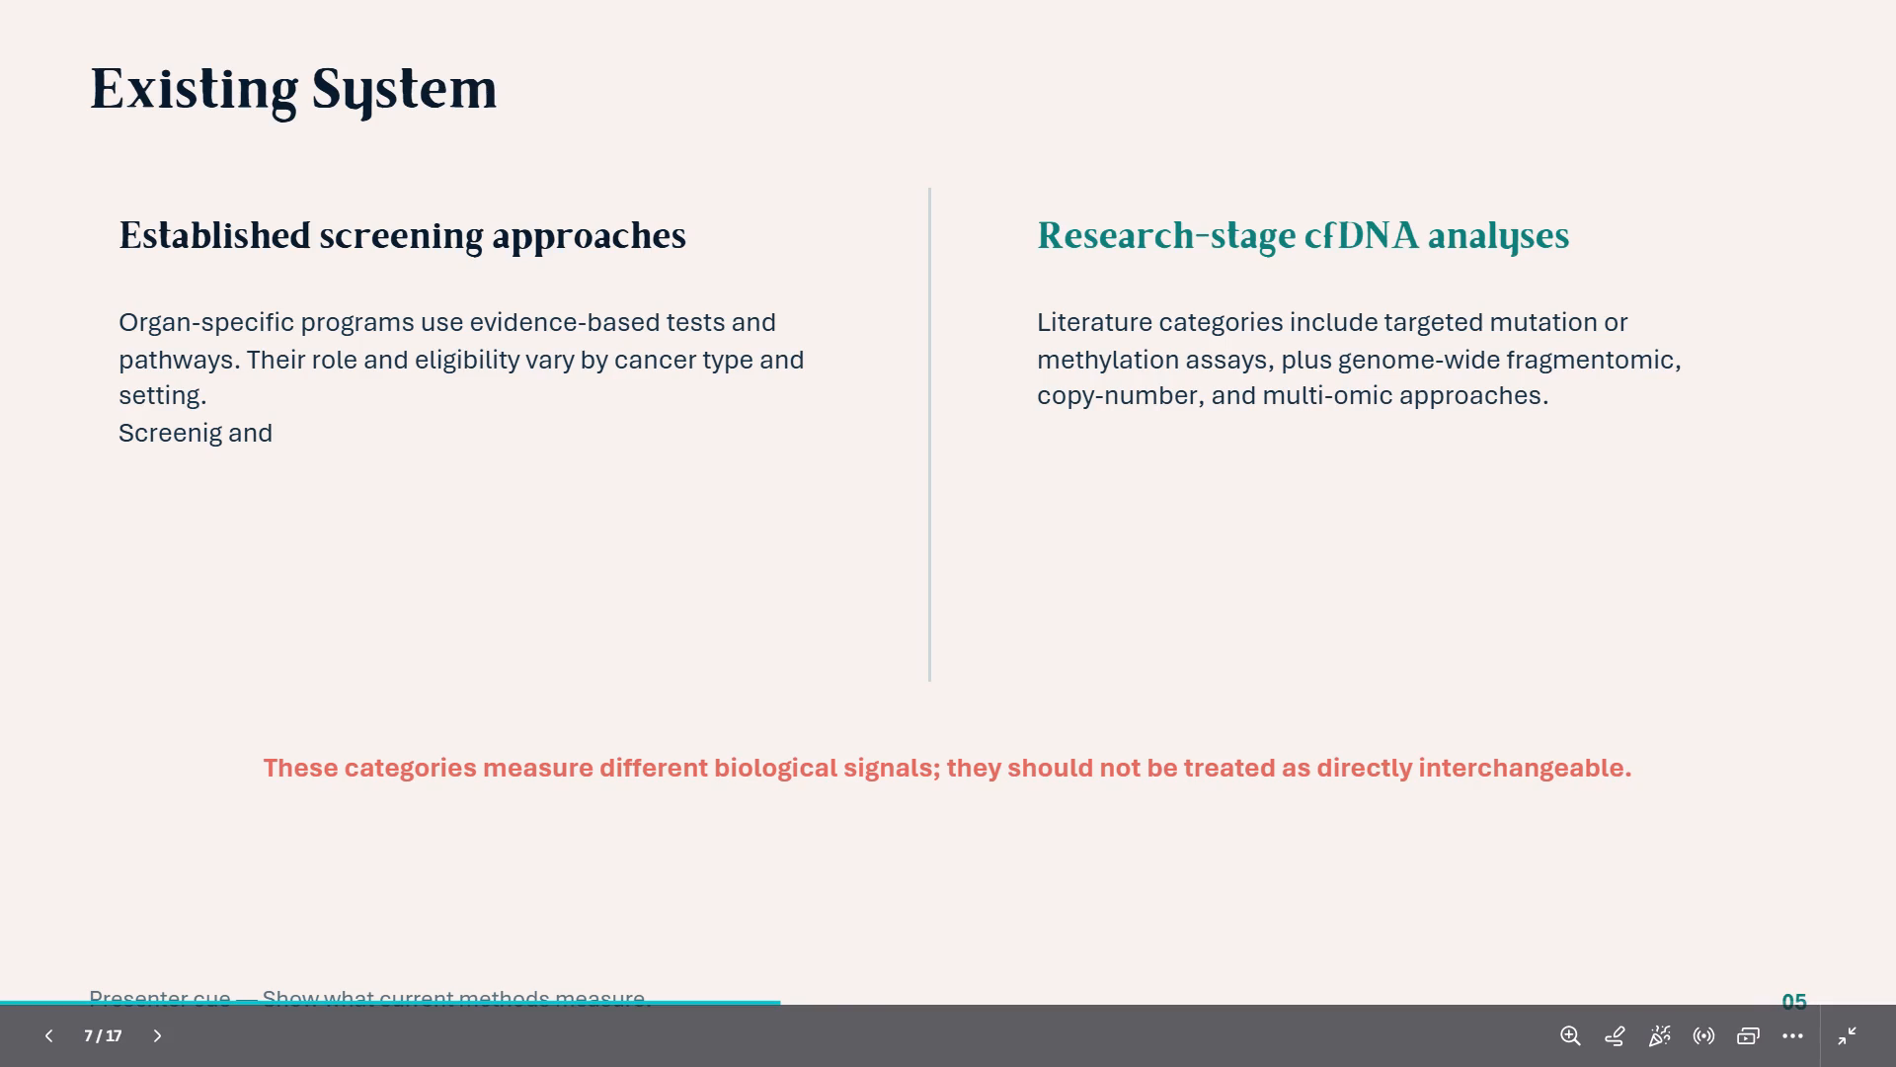
key("Down")
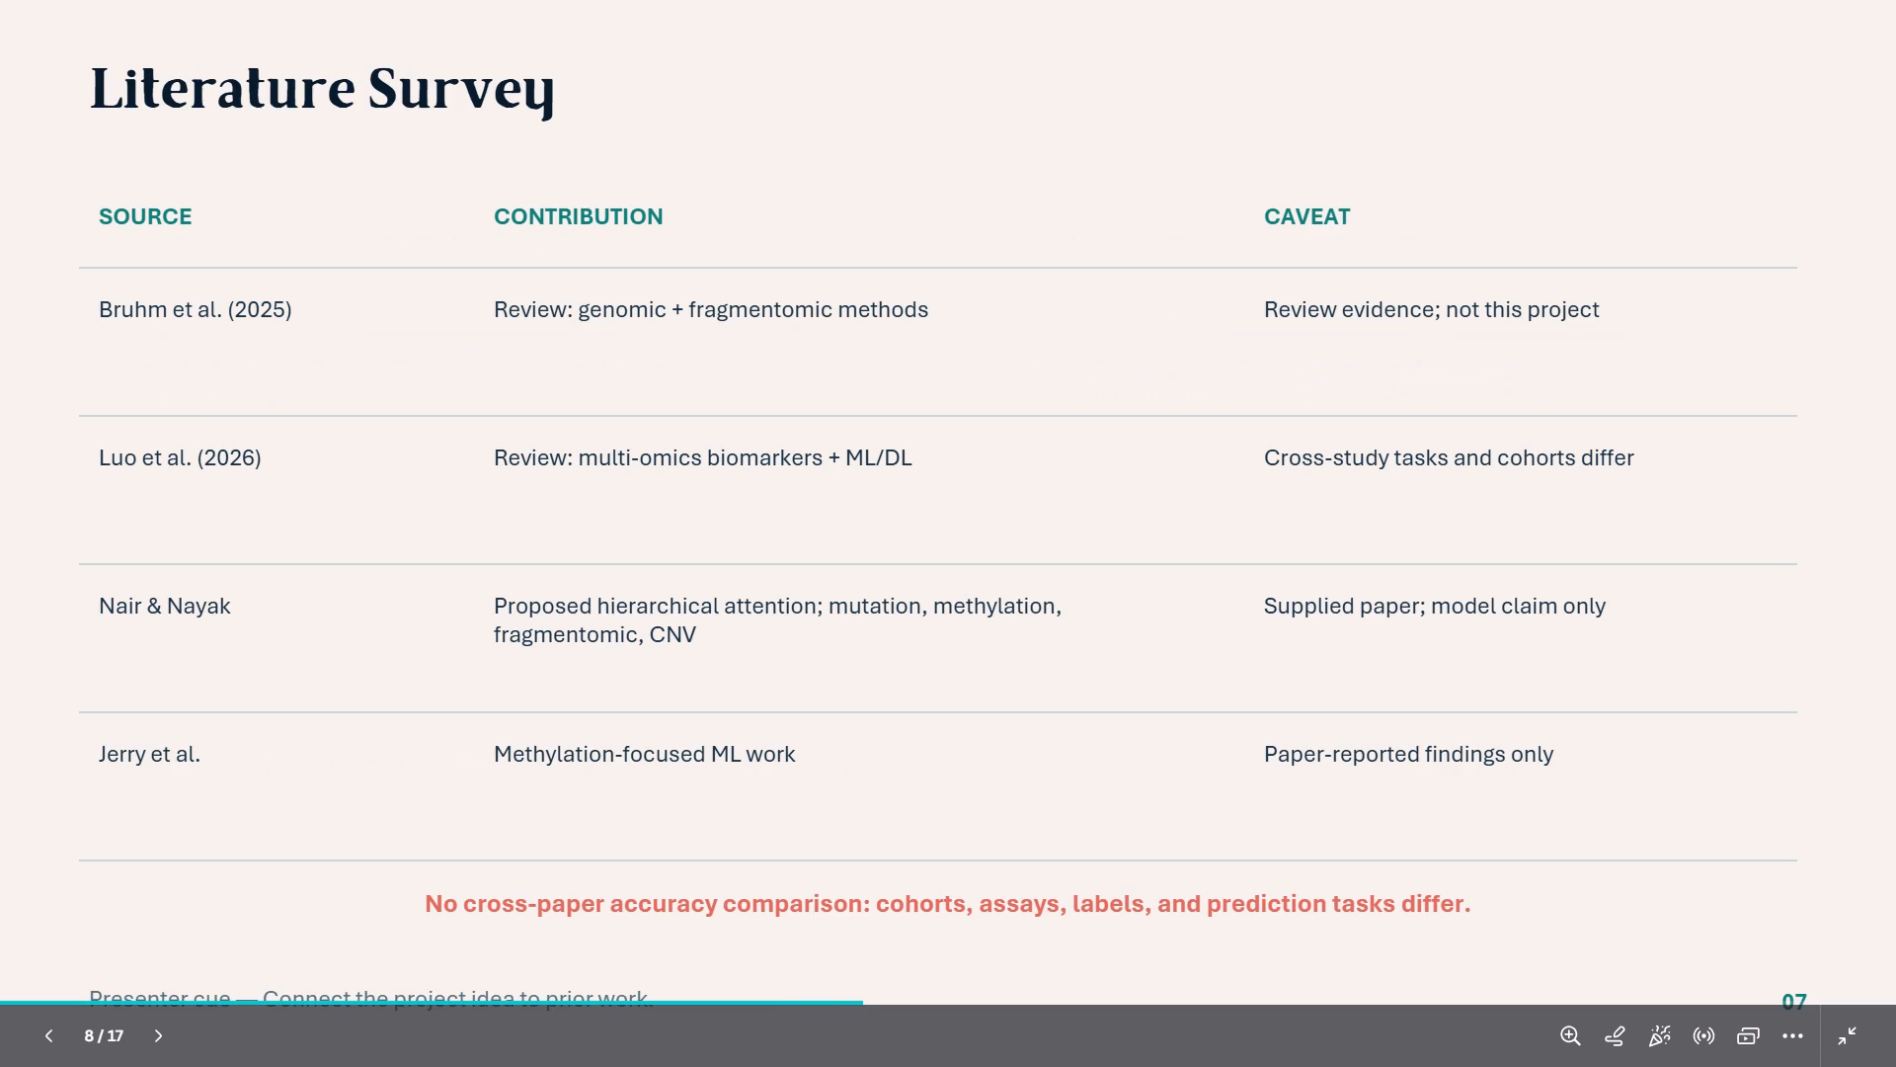
Switch to the Literature Review document in Edge and examine the review table's entries from the first row through the last.
key("alt+Tab")
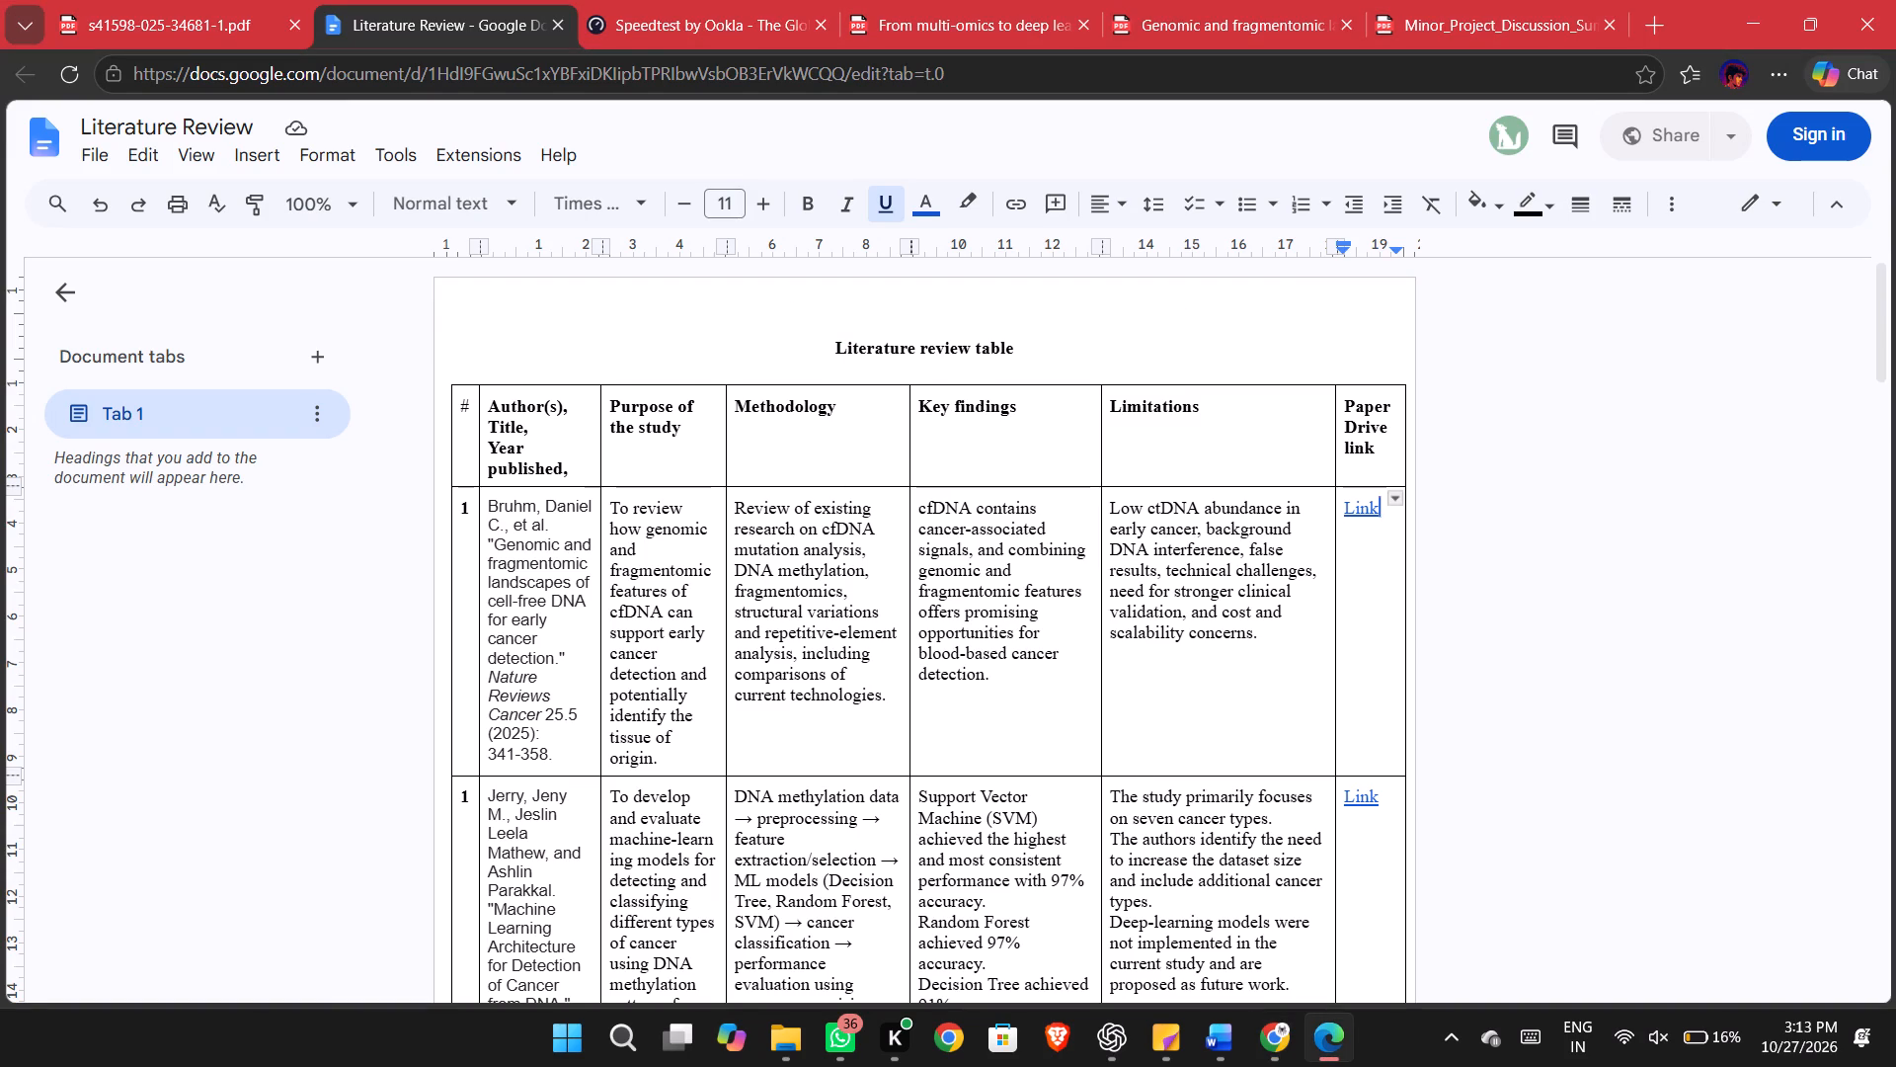
scroll(1216, 731, "down", 1)
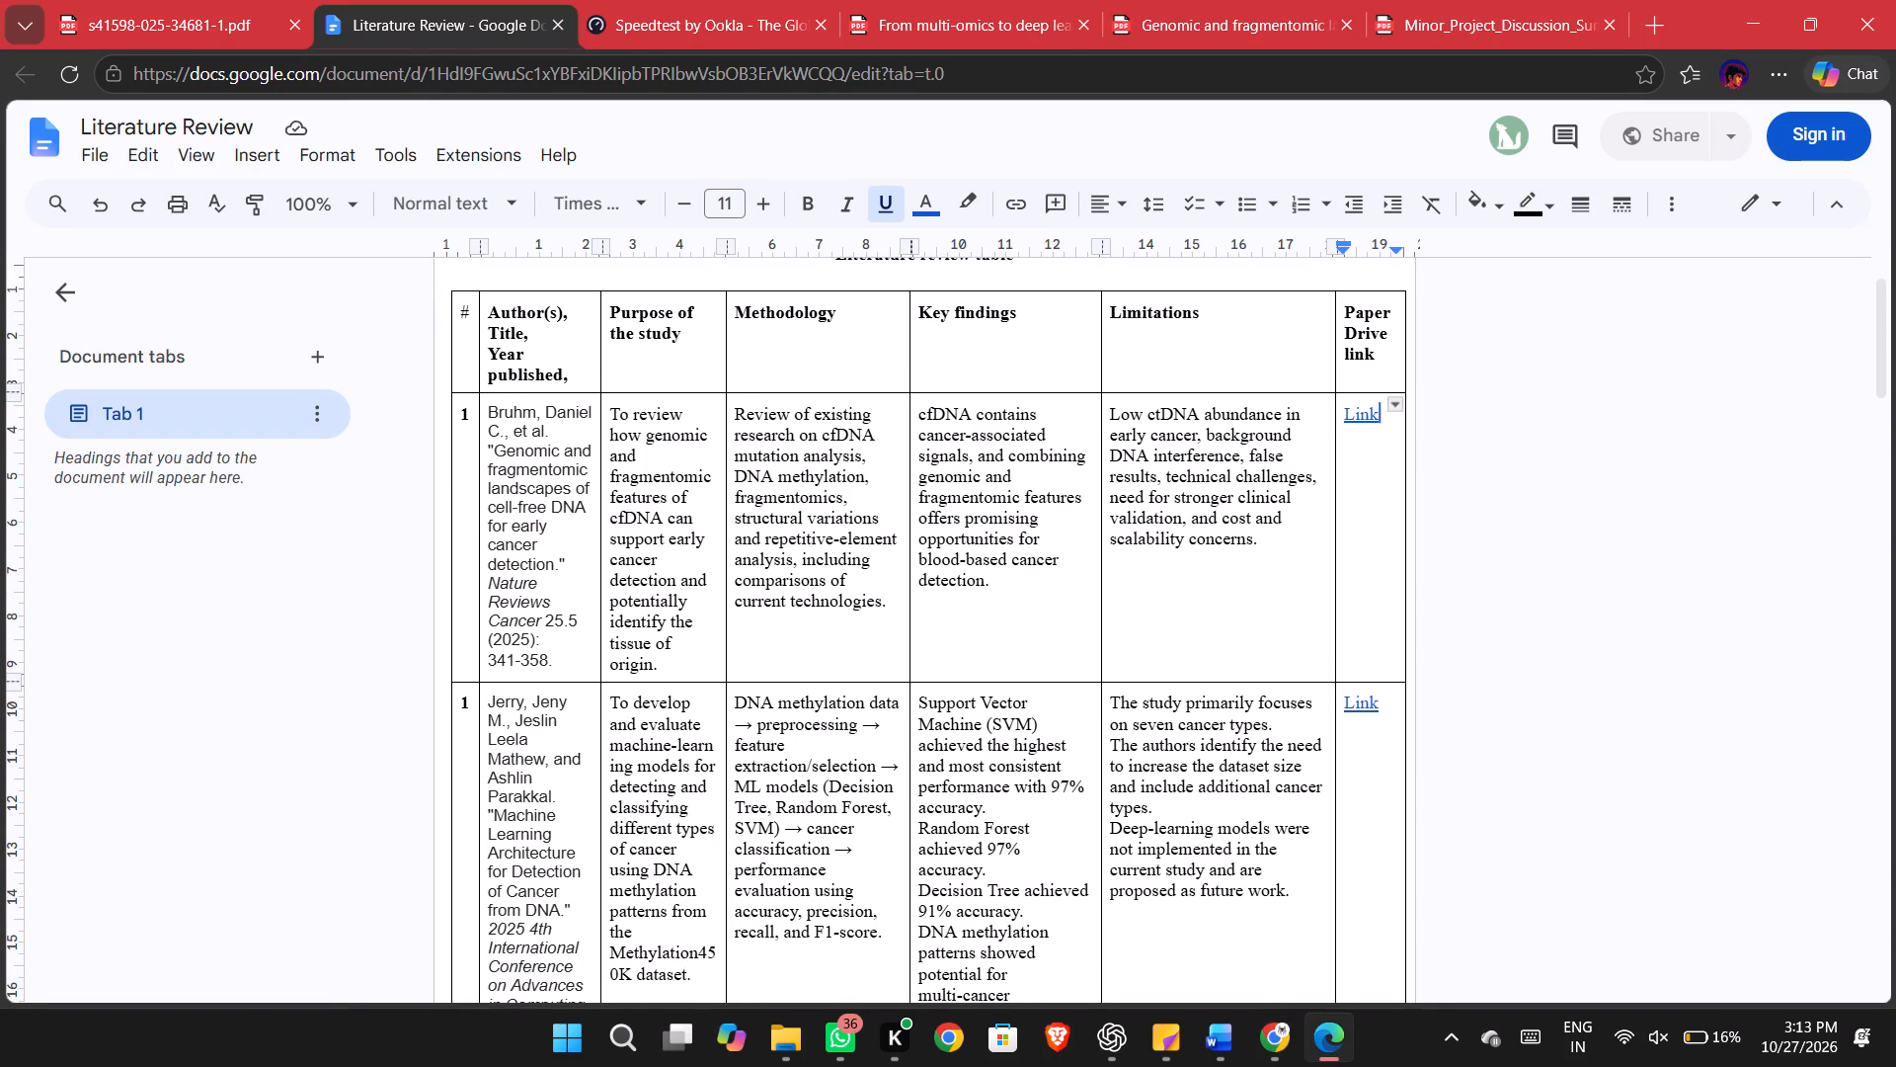
scroll(786, 541, "down", 1)
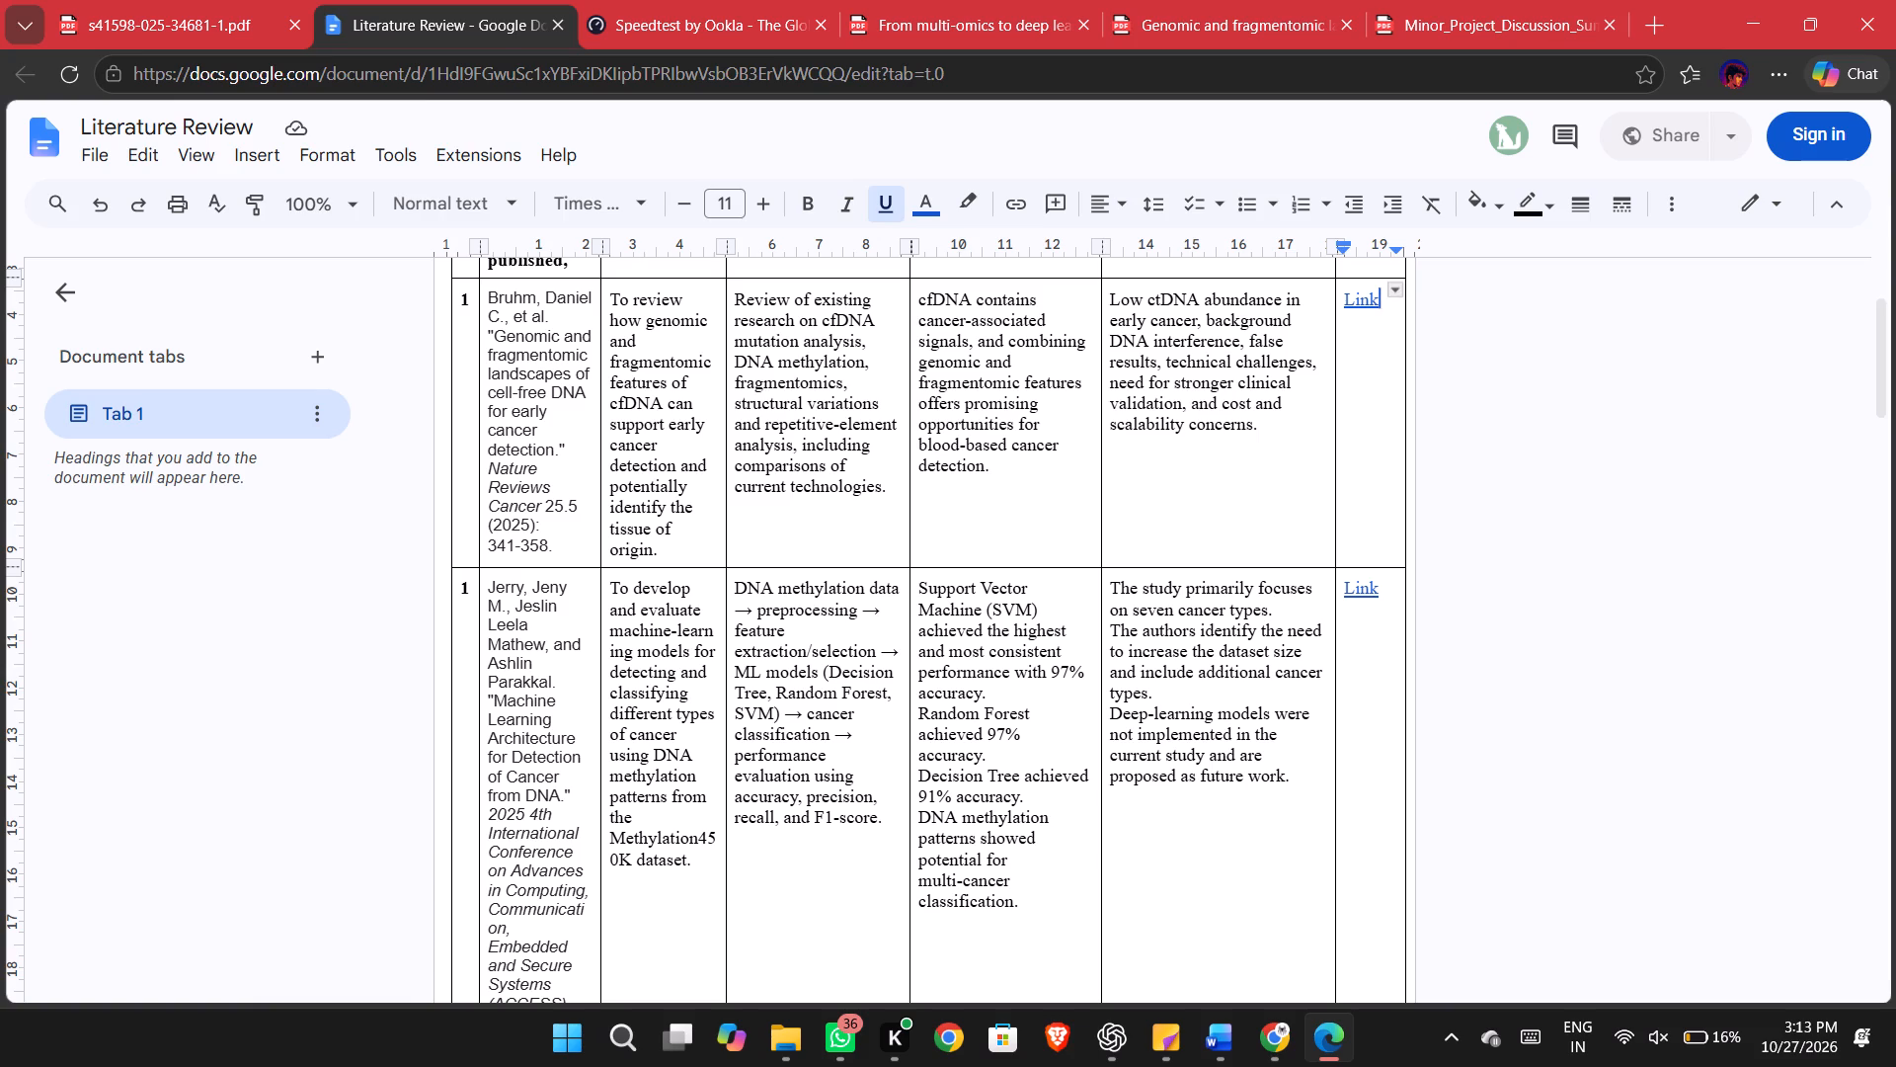
key("Down")
scroll(538, 748, "down", 2)
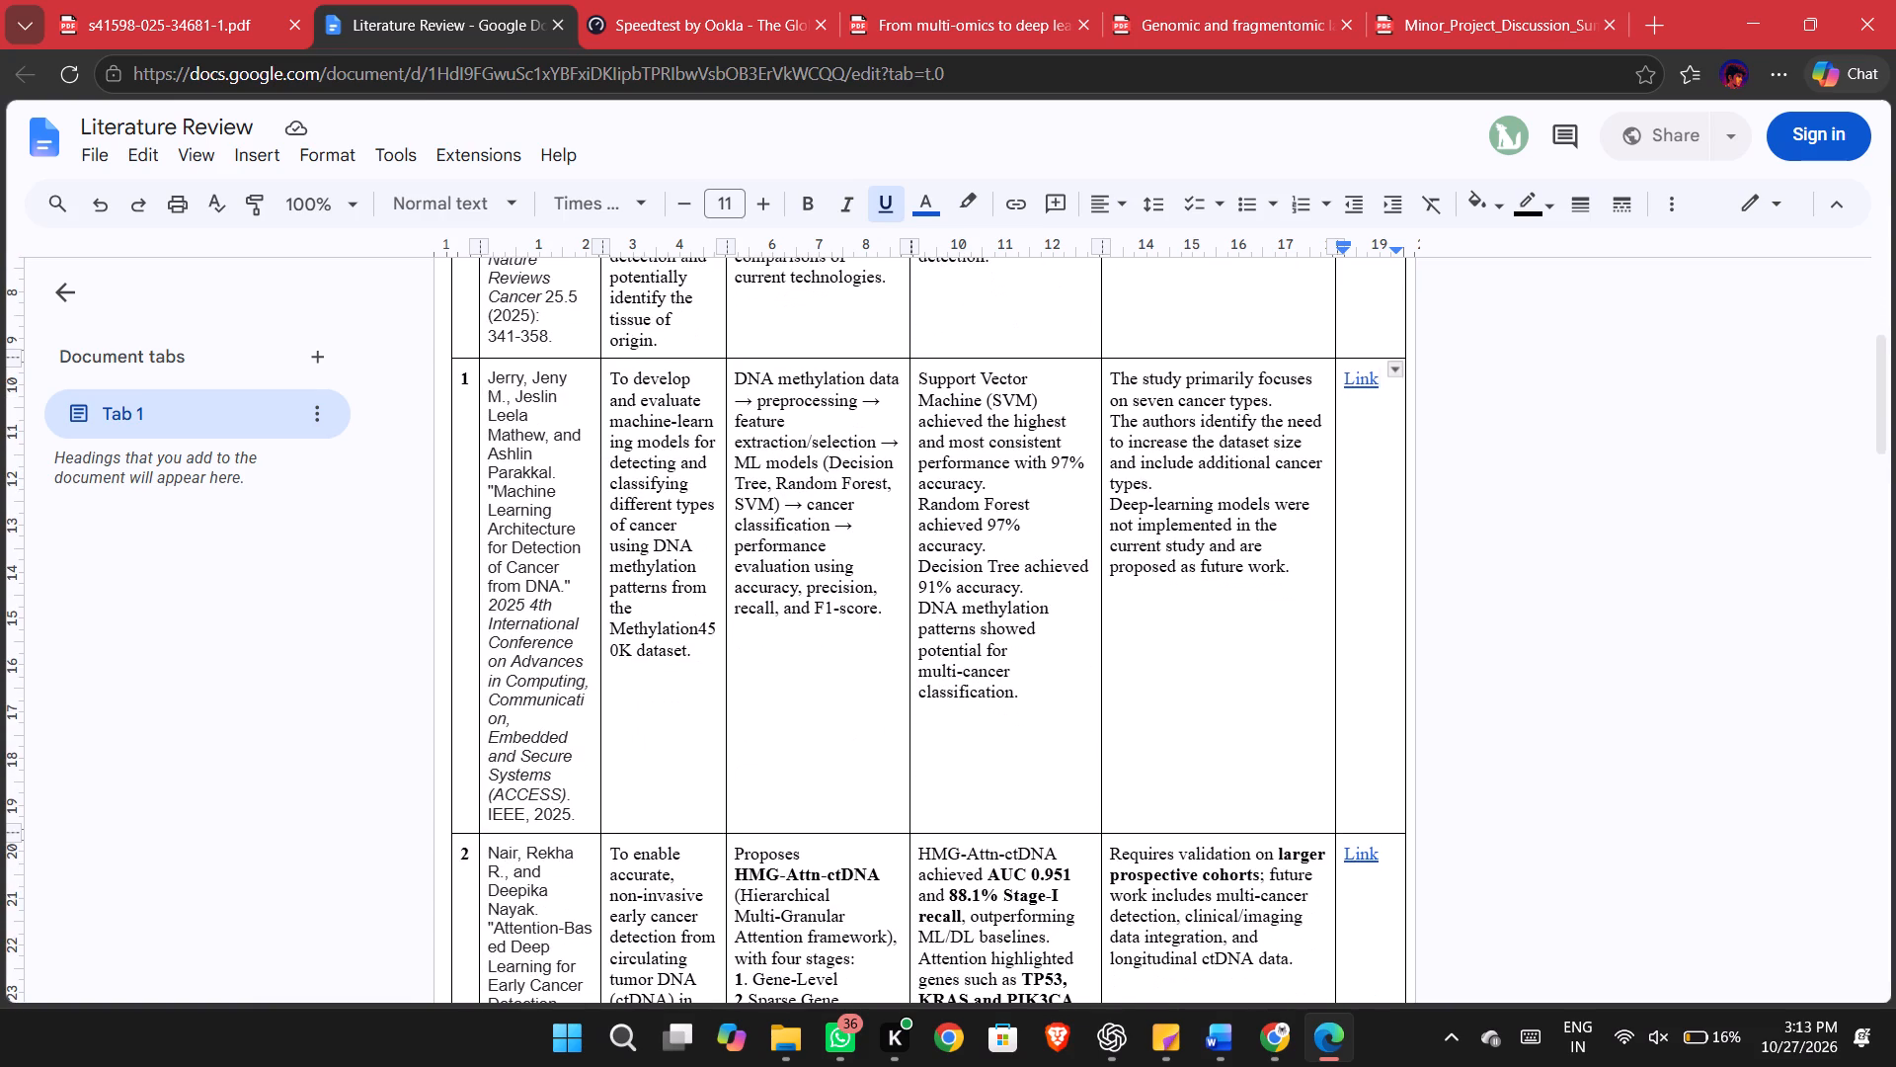
scroll(538, 748, "down", 2)
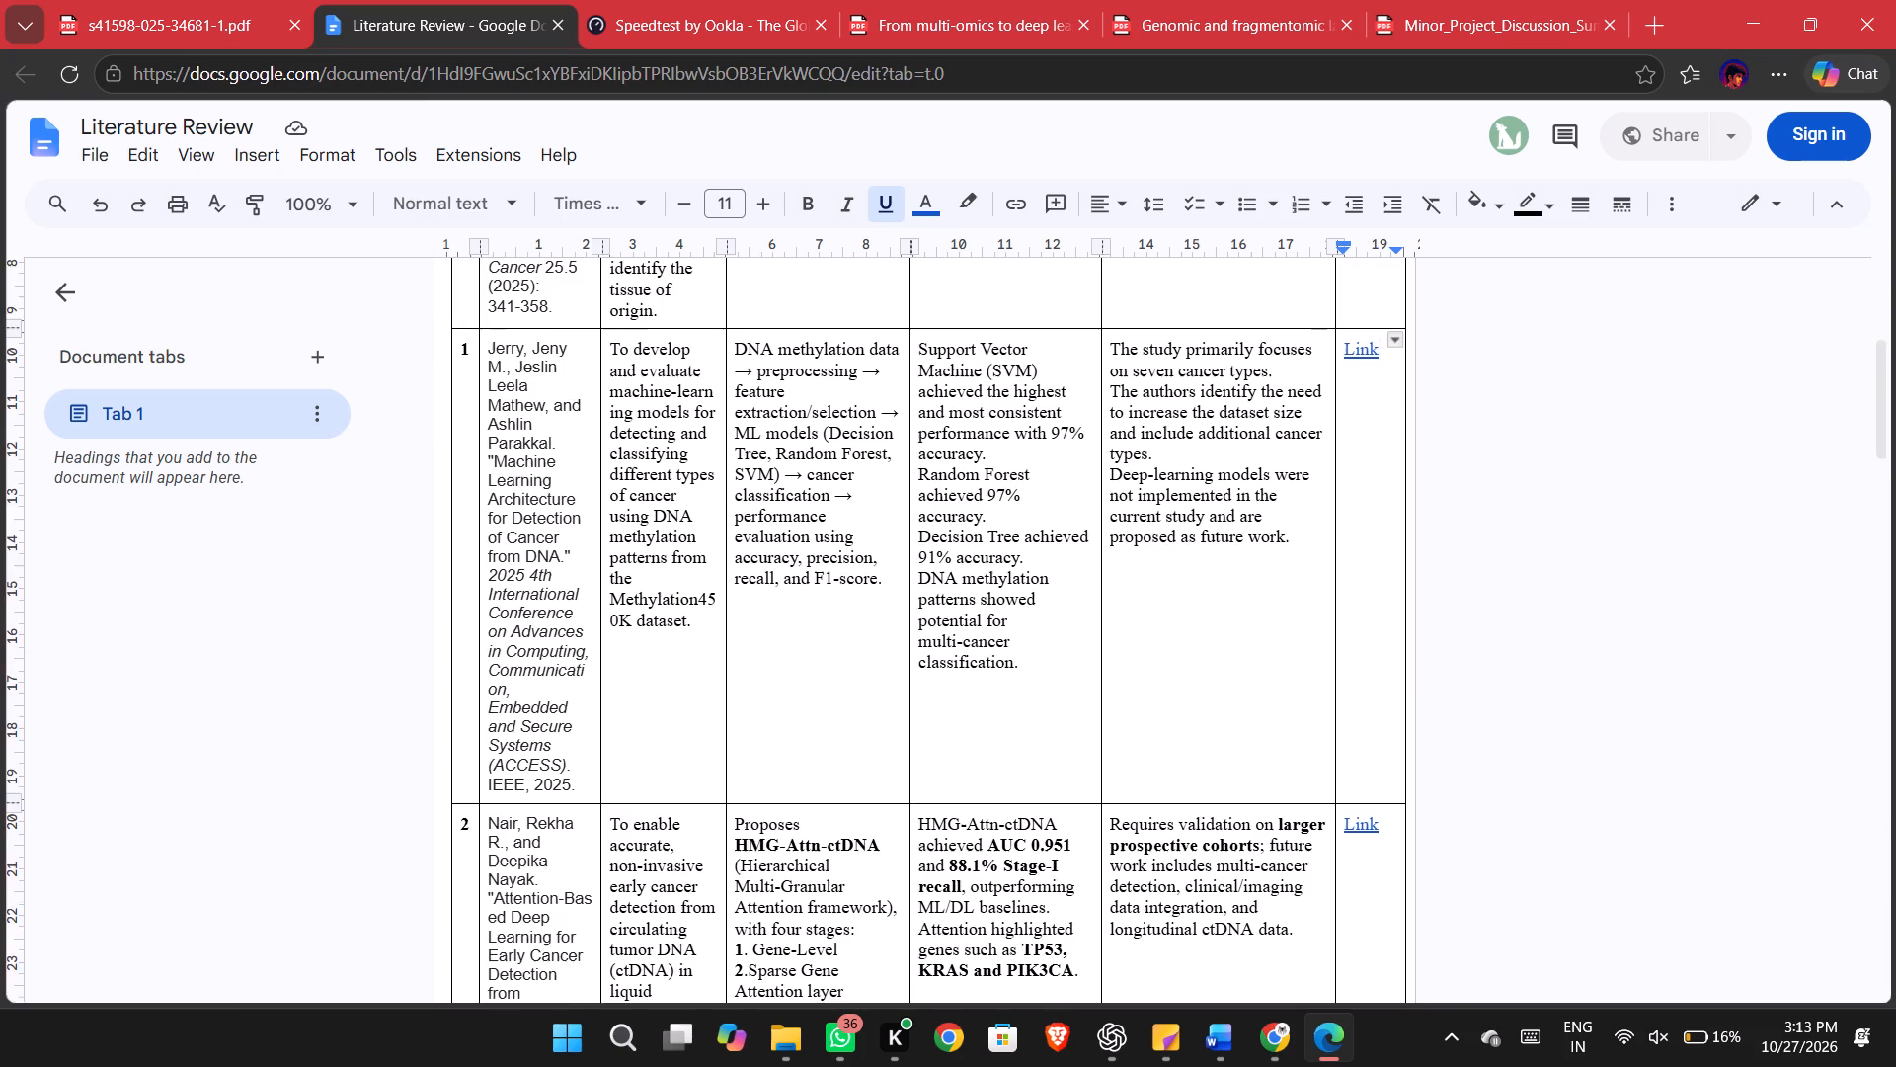
scroll(538, 748, "down", 2)
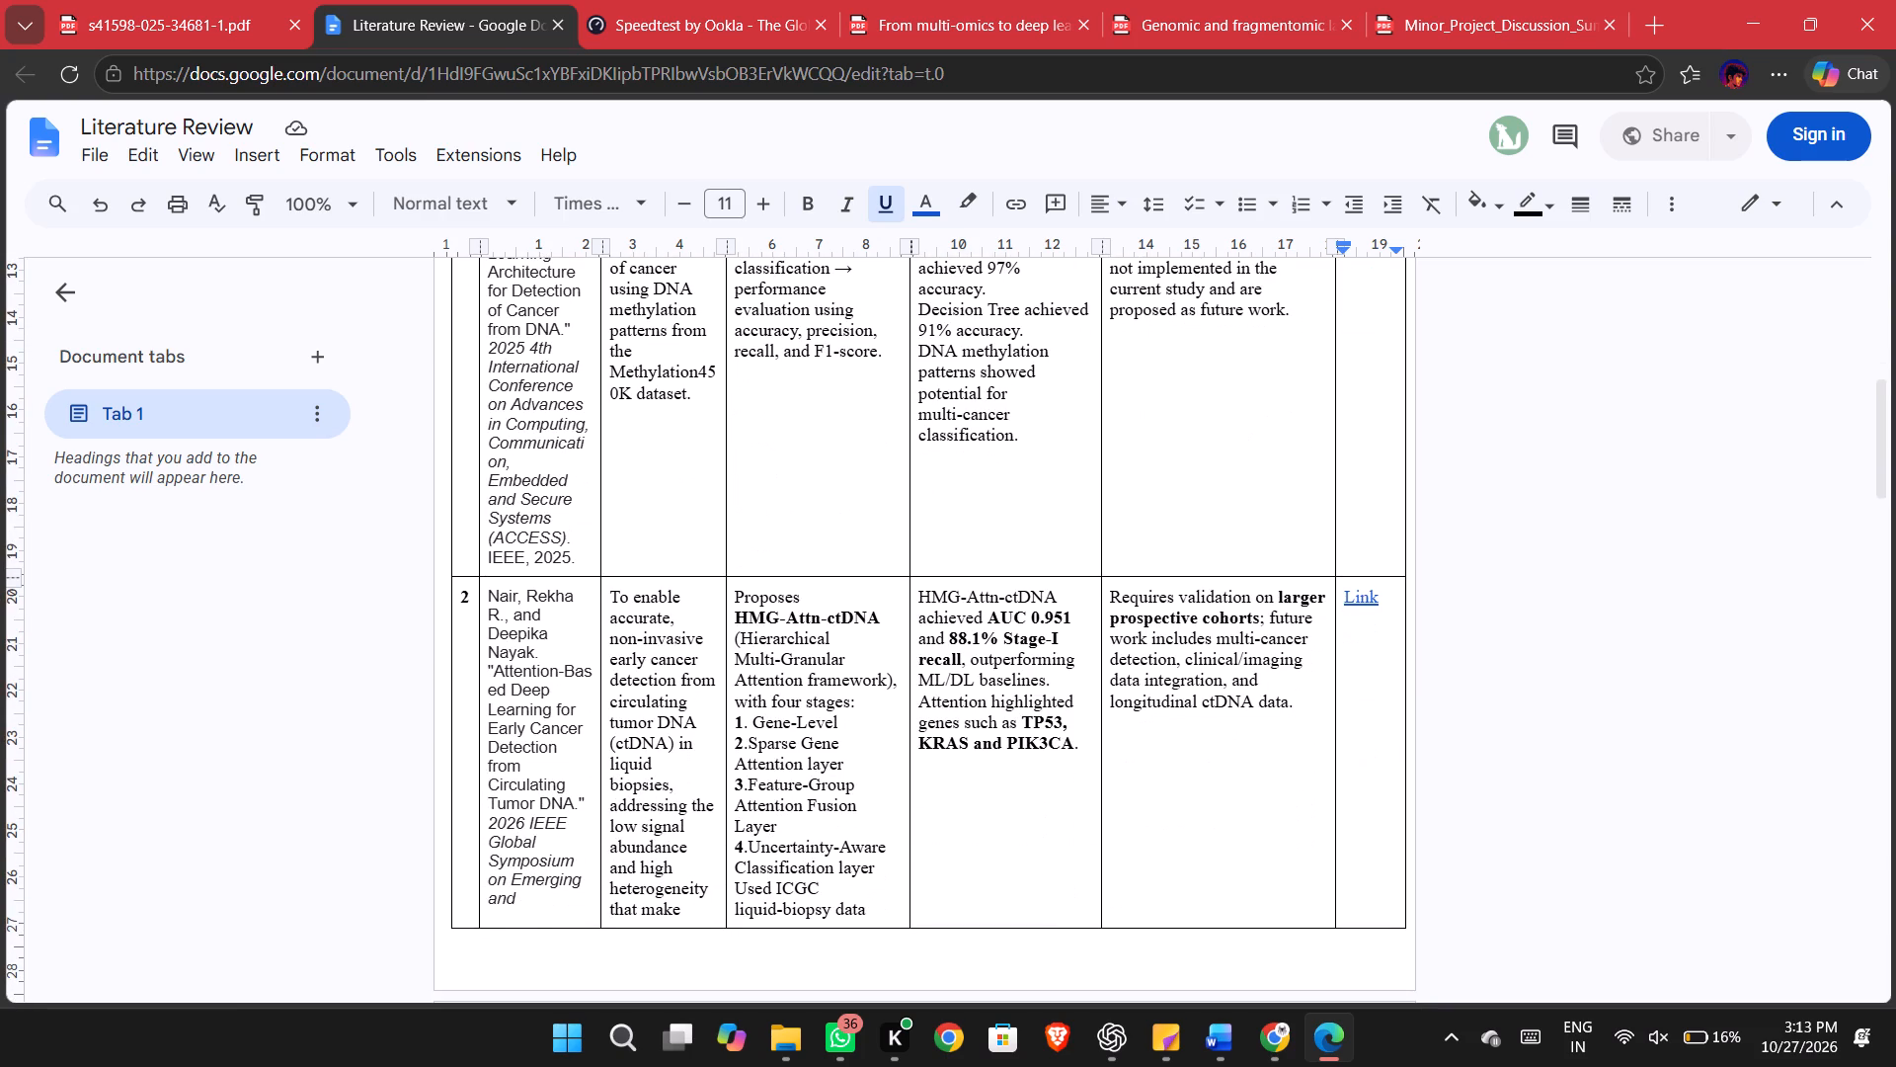
scroll(538, 748, "down", 2)
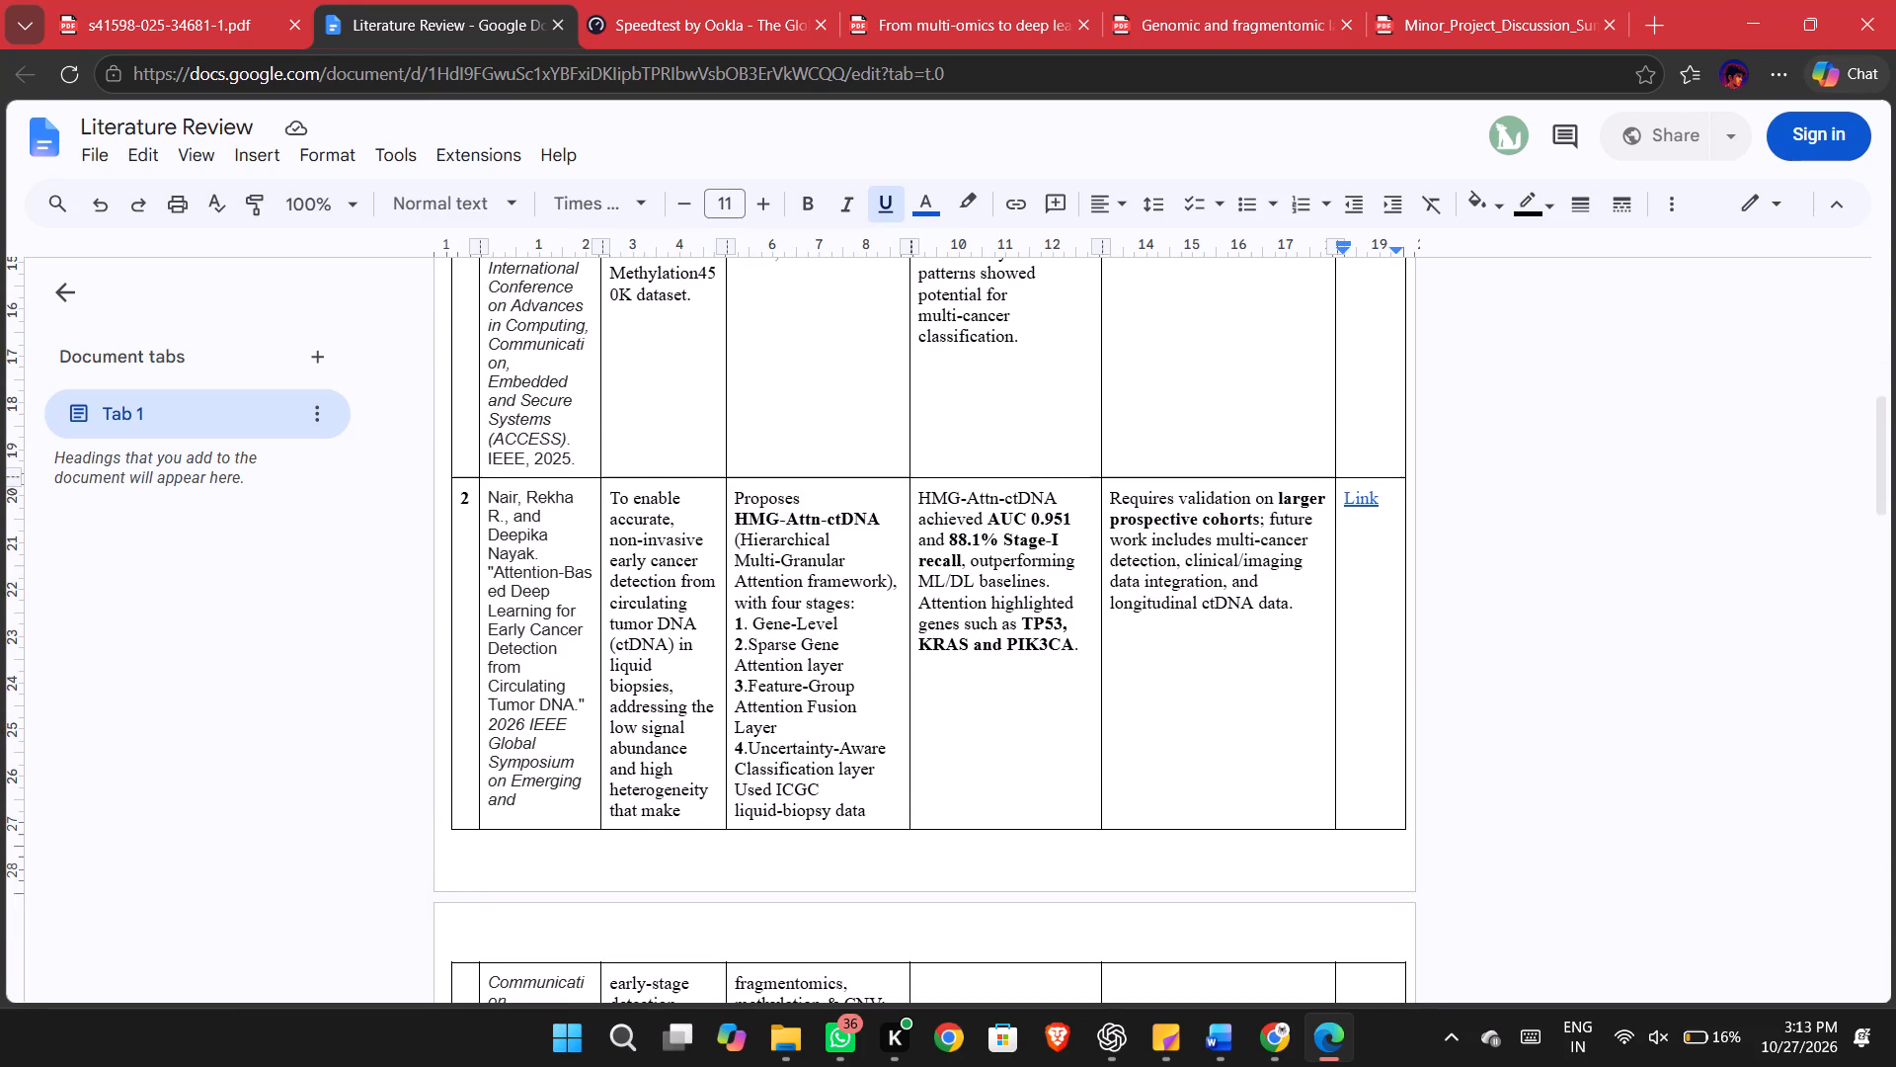
scroll(538, 748, "down", 1)
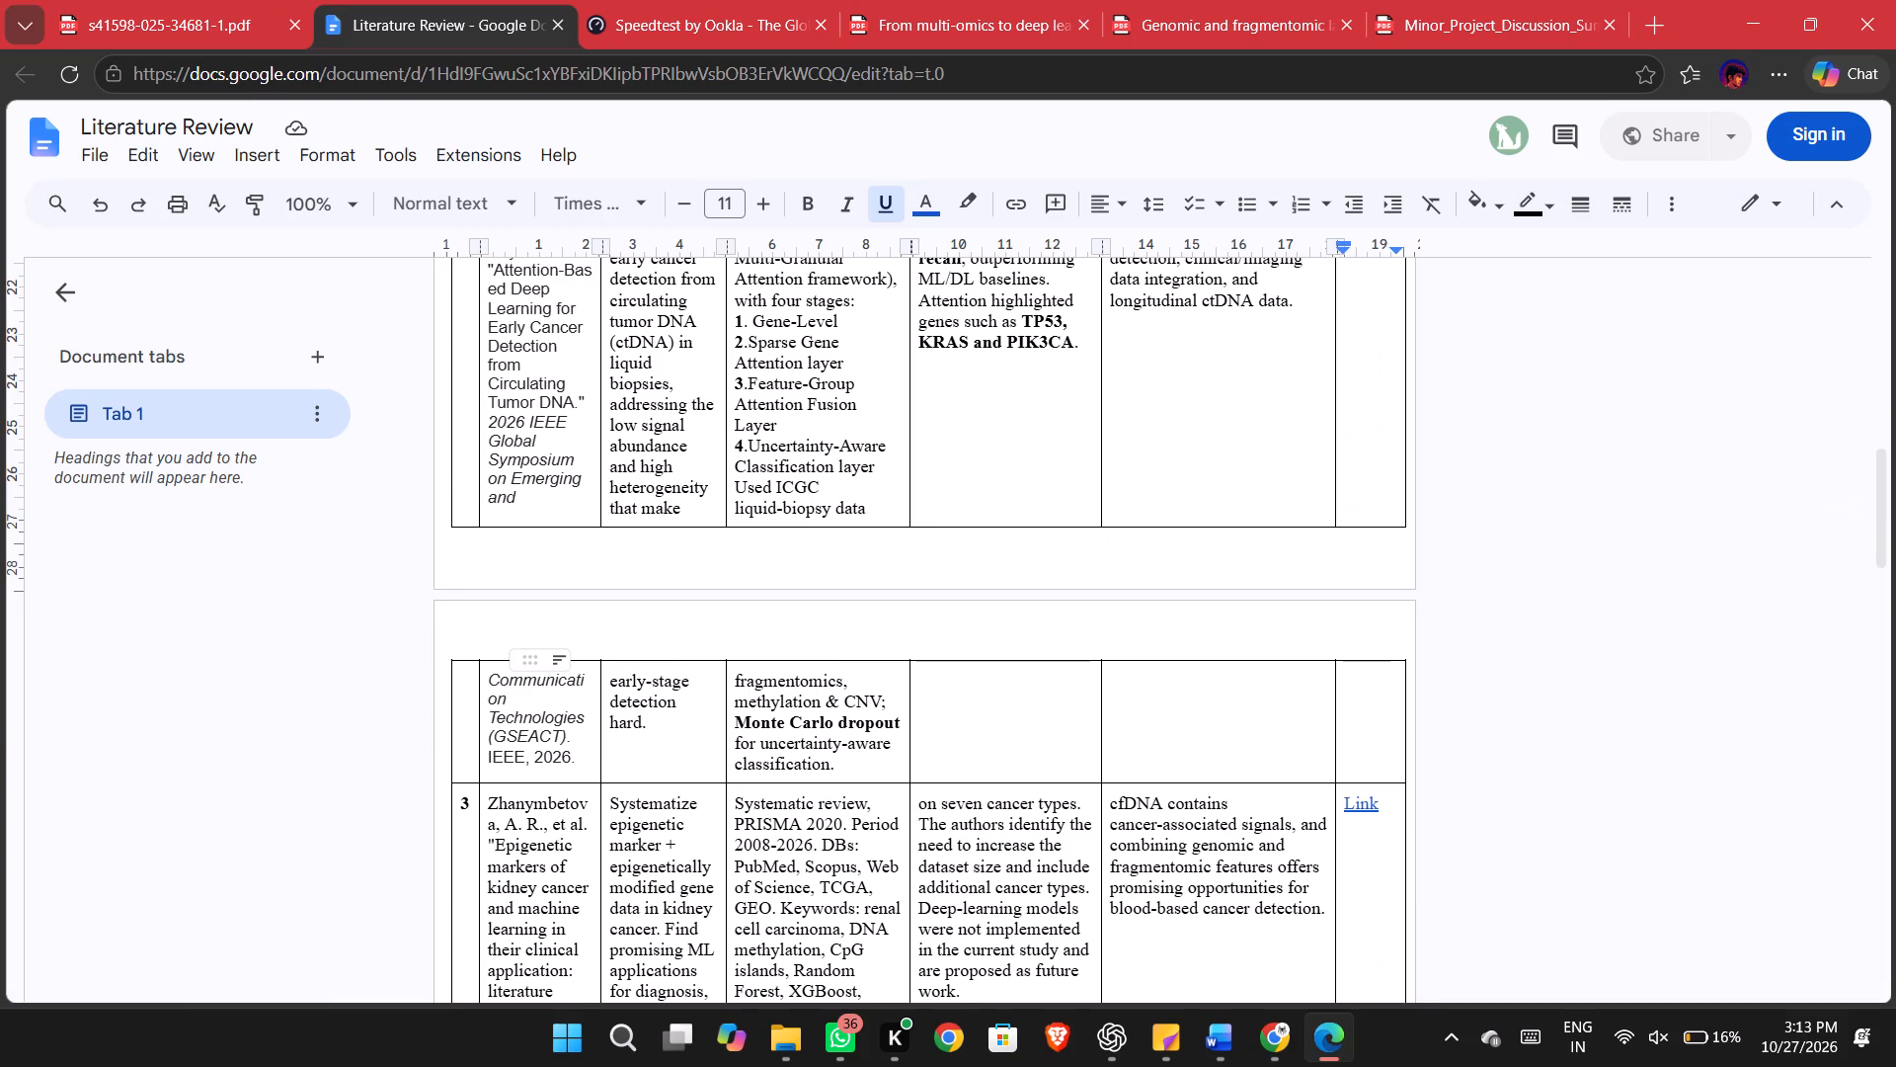
scroll(538, 748, "down", 3)
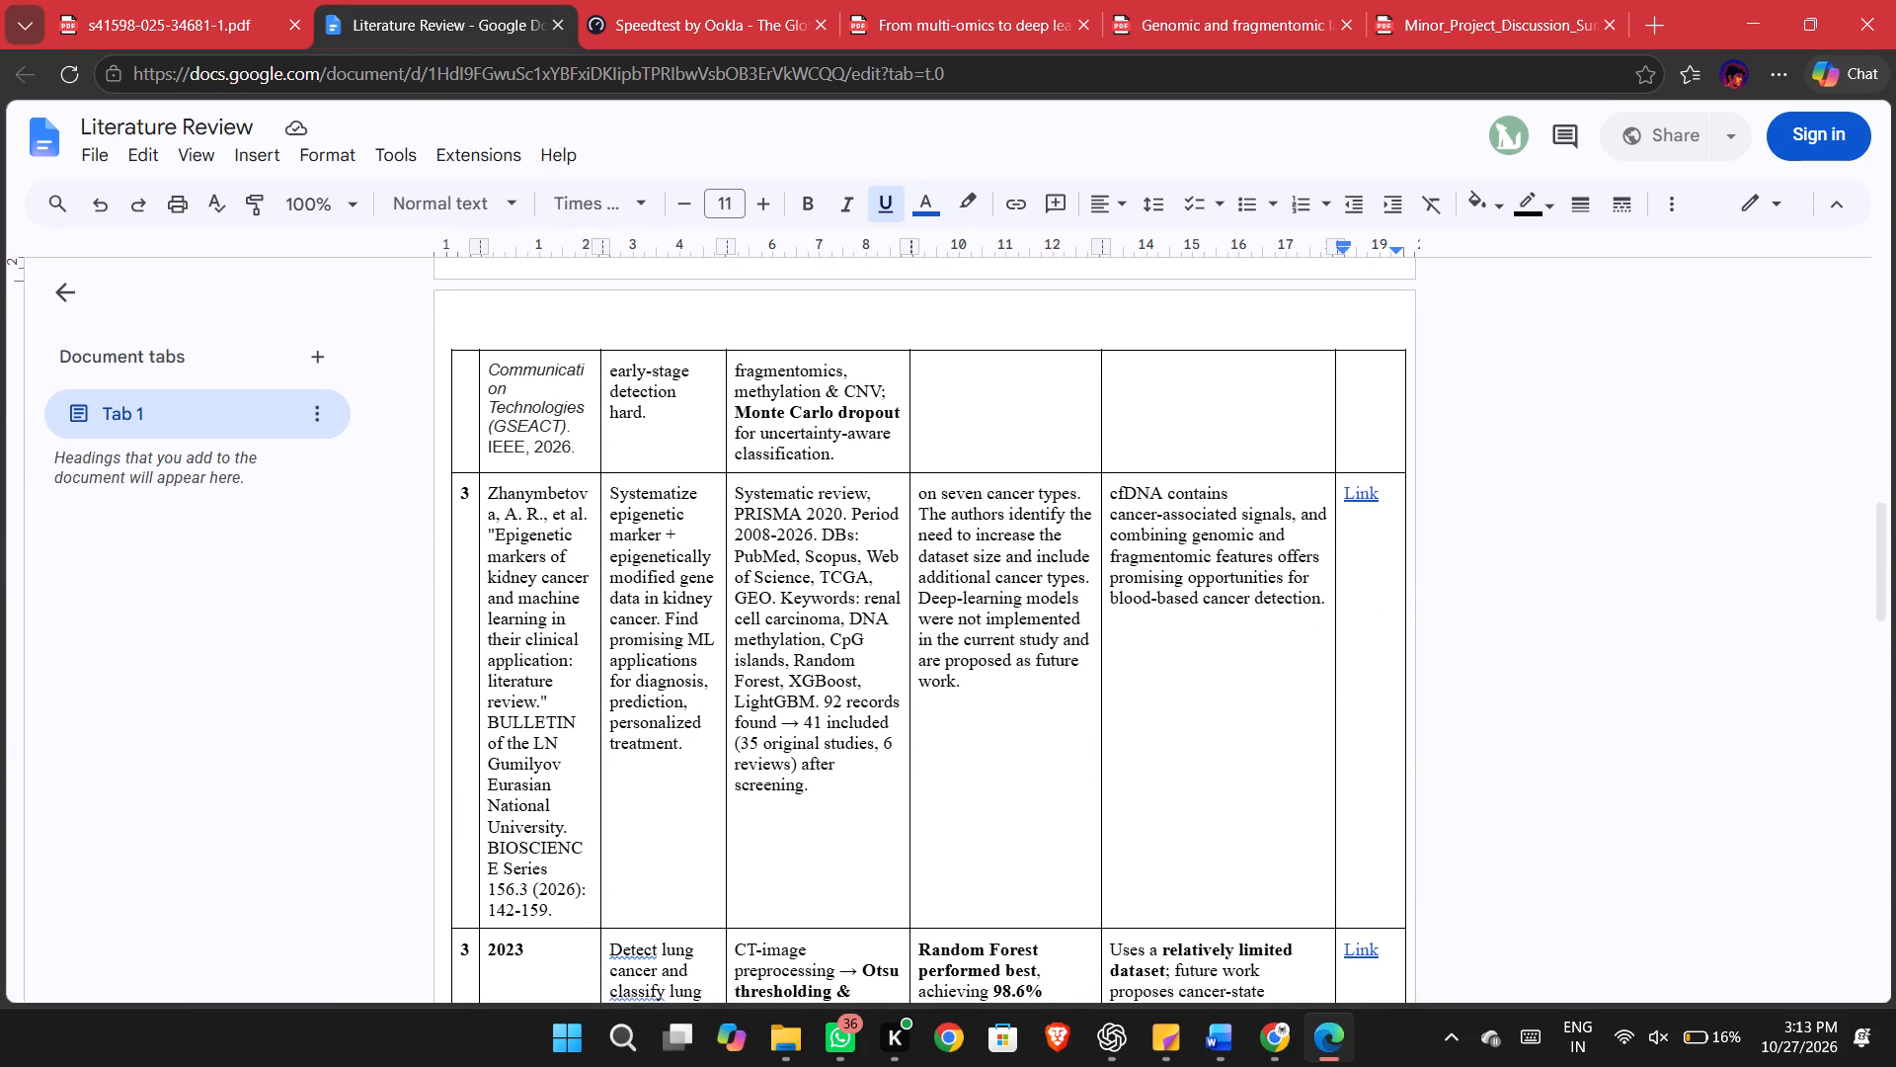
scroll(538, 748, "down", 3)
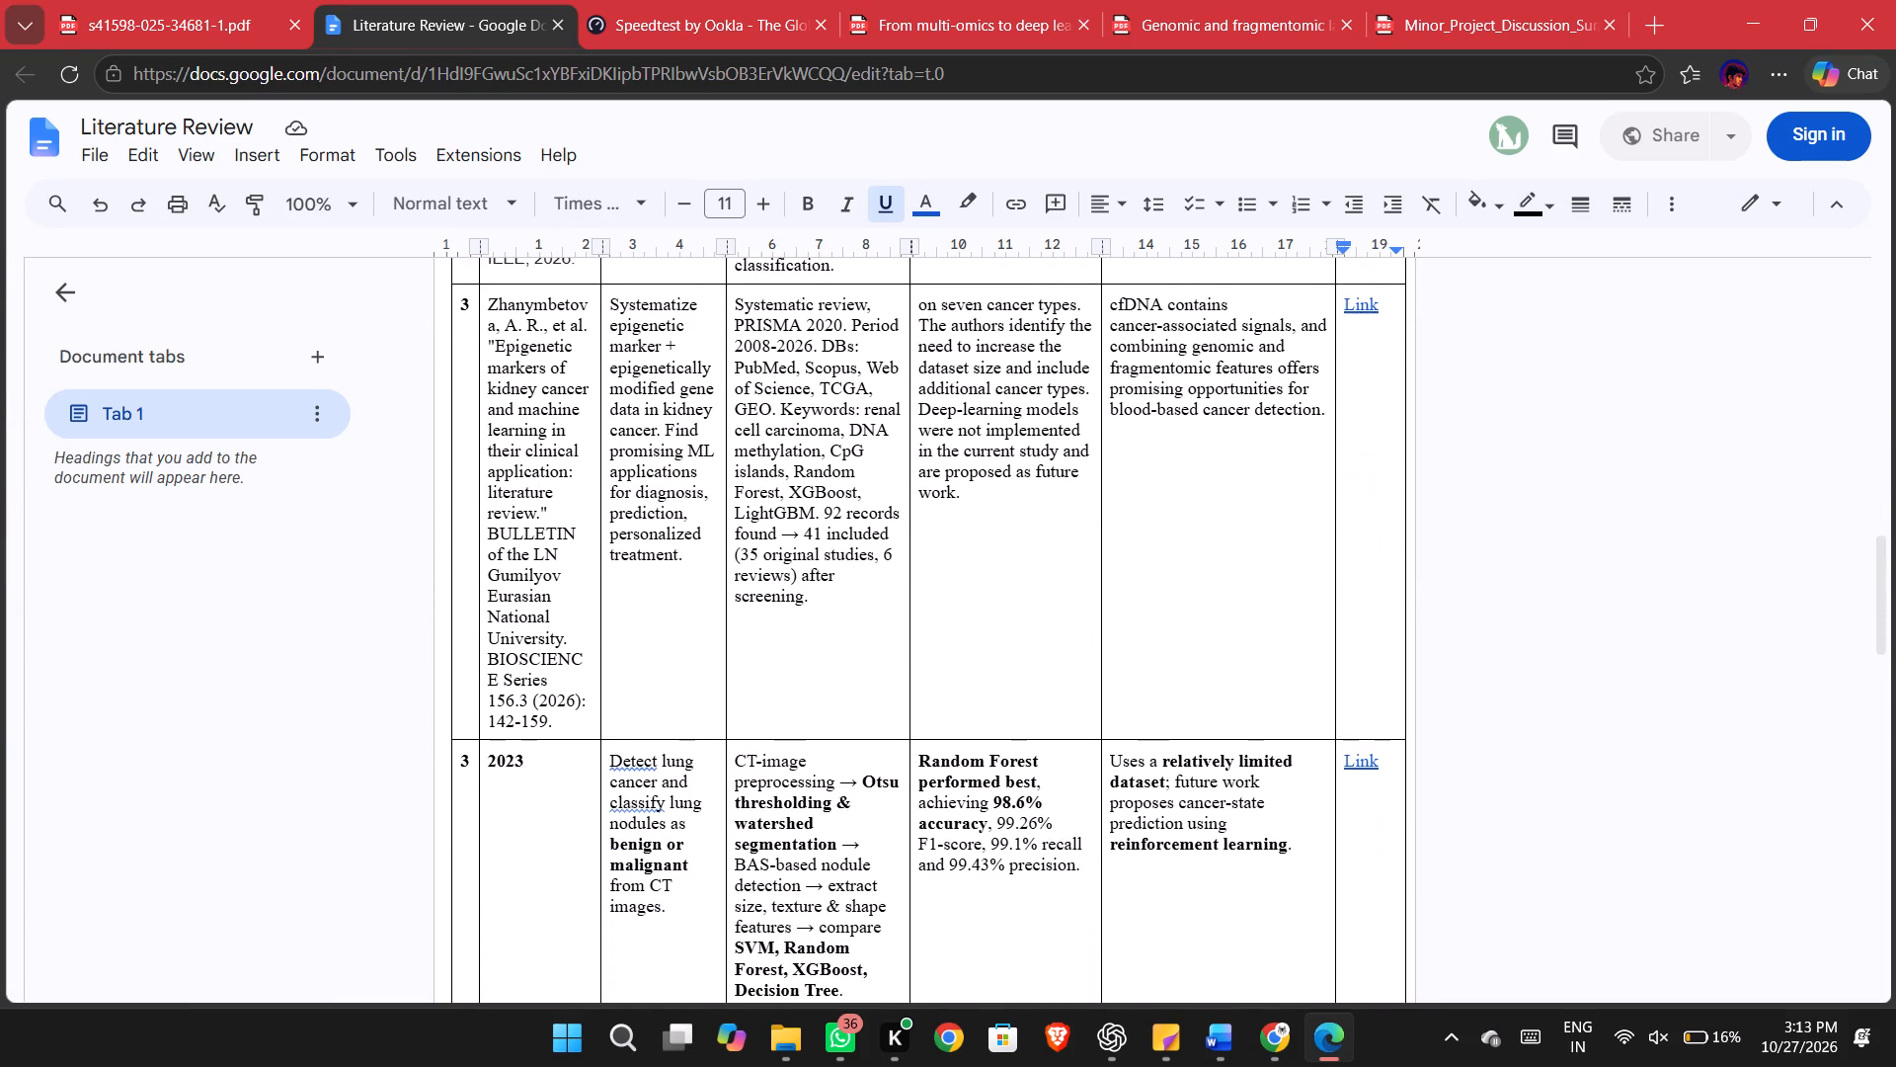
scroll(538, 748, "down", 4)
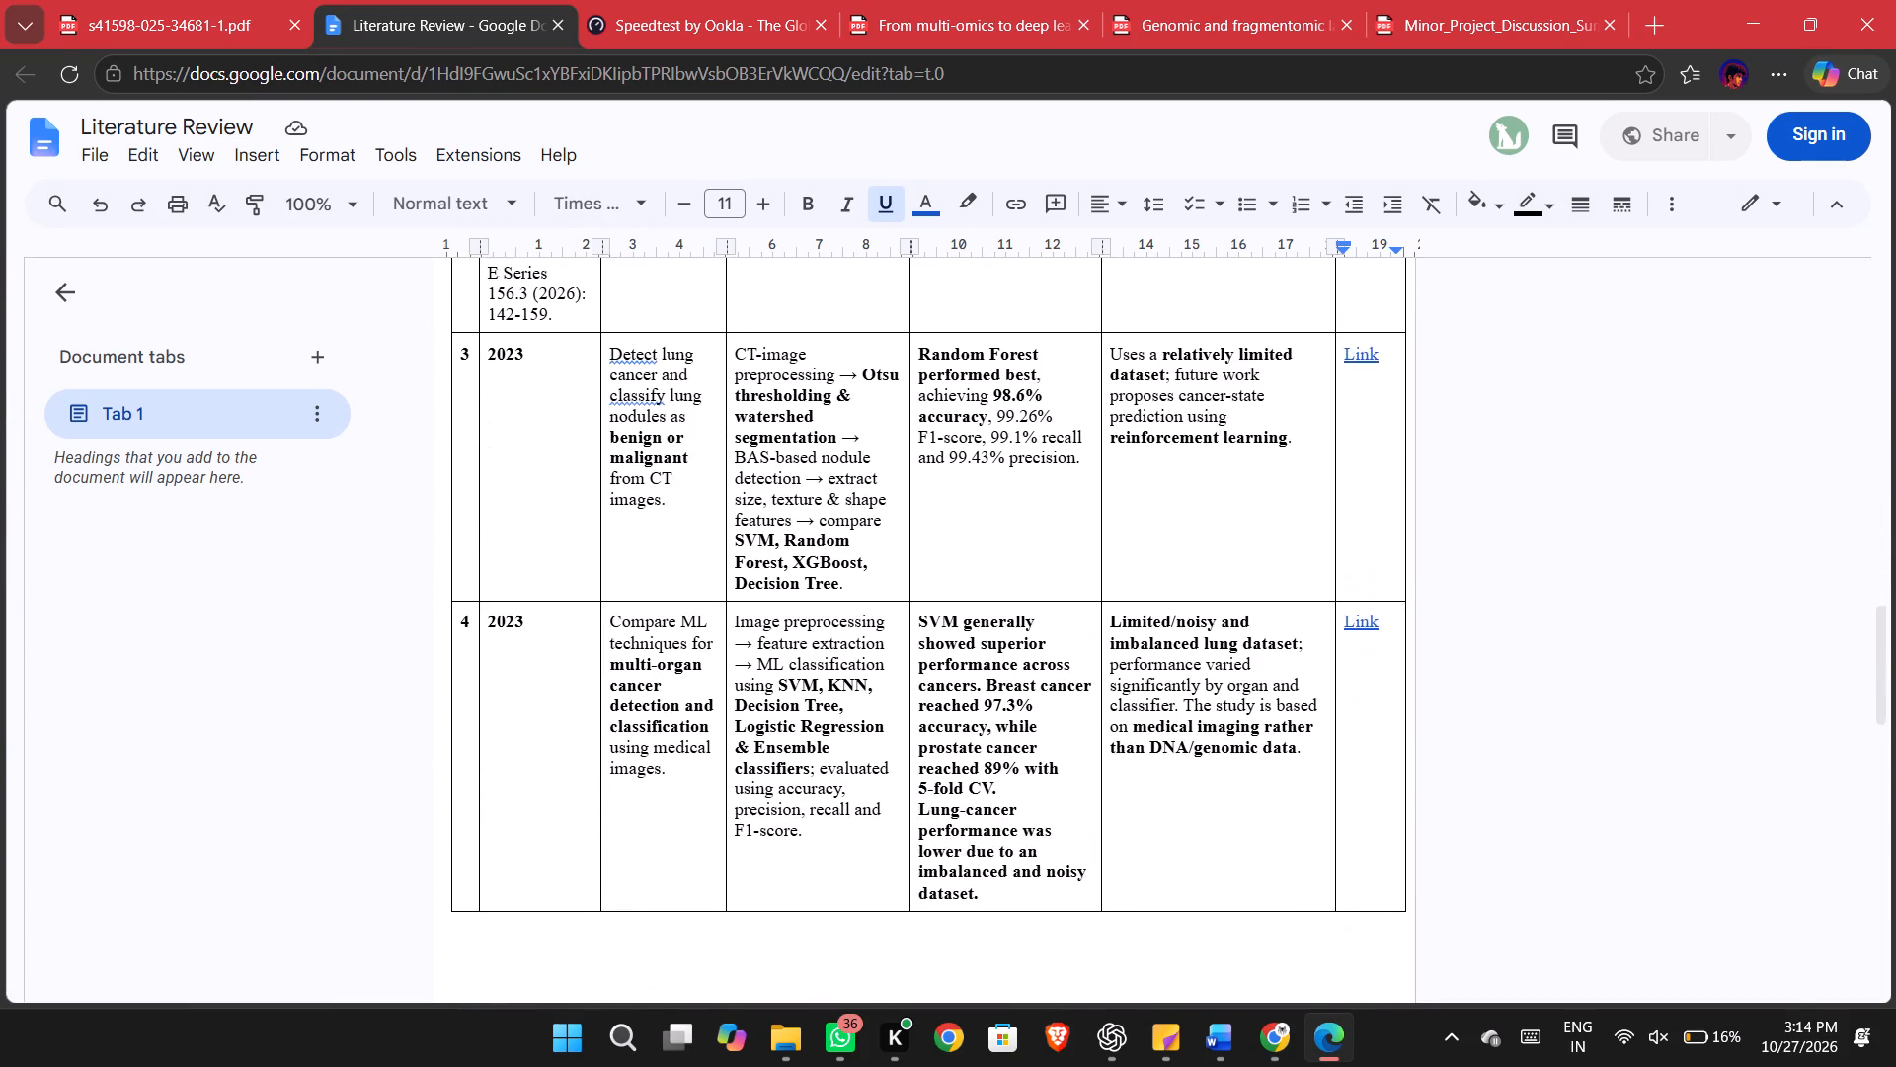
scroll(538, 748, "down", 6)
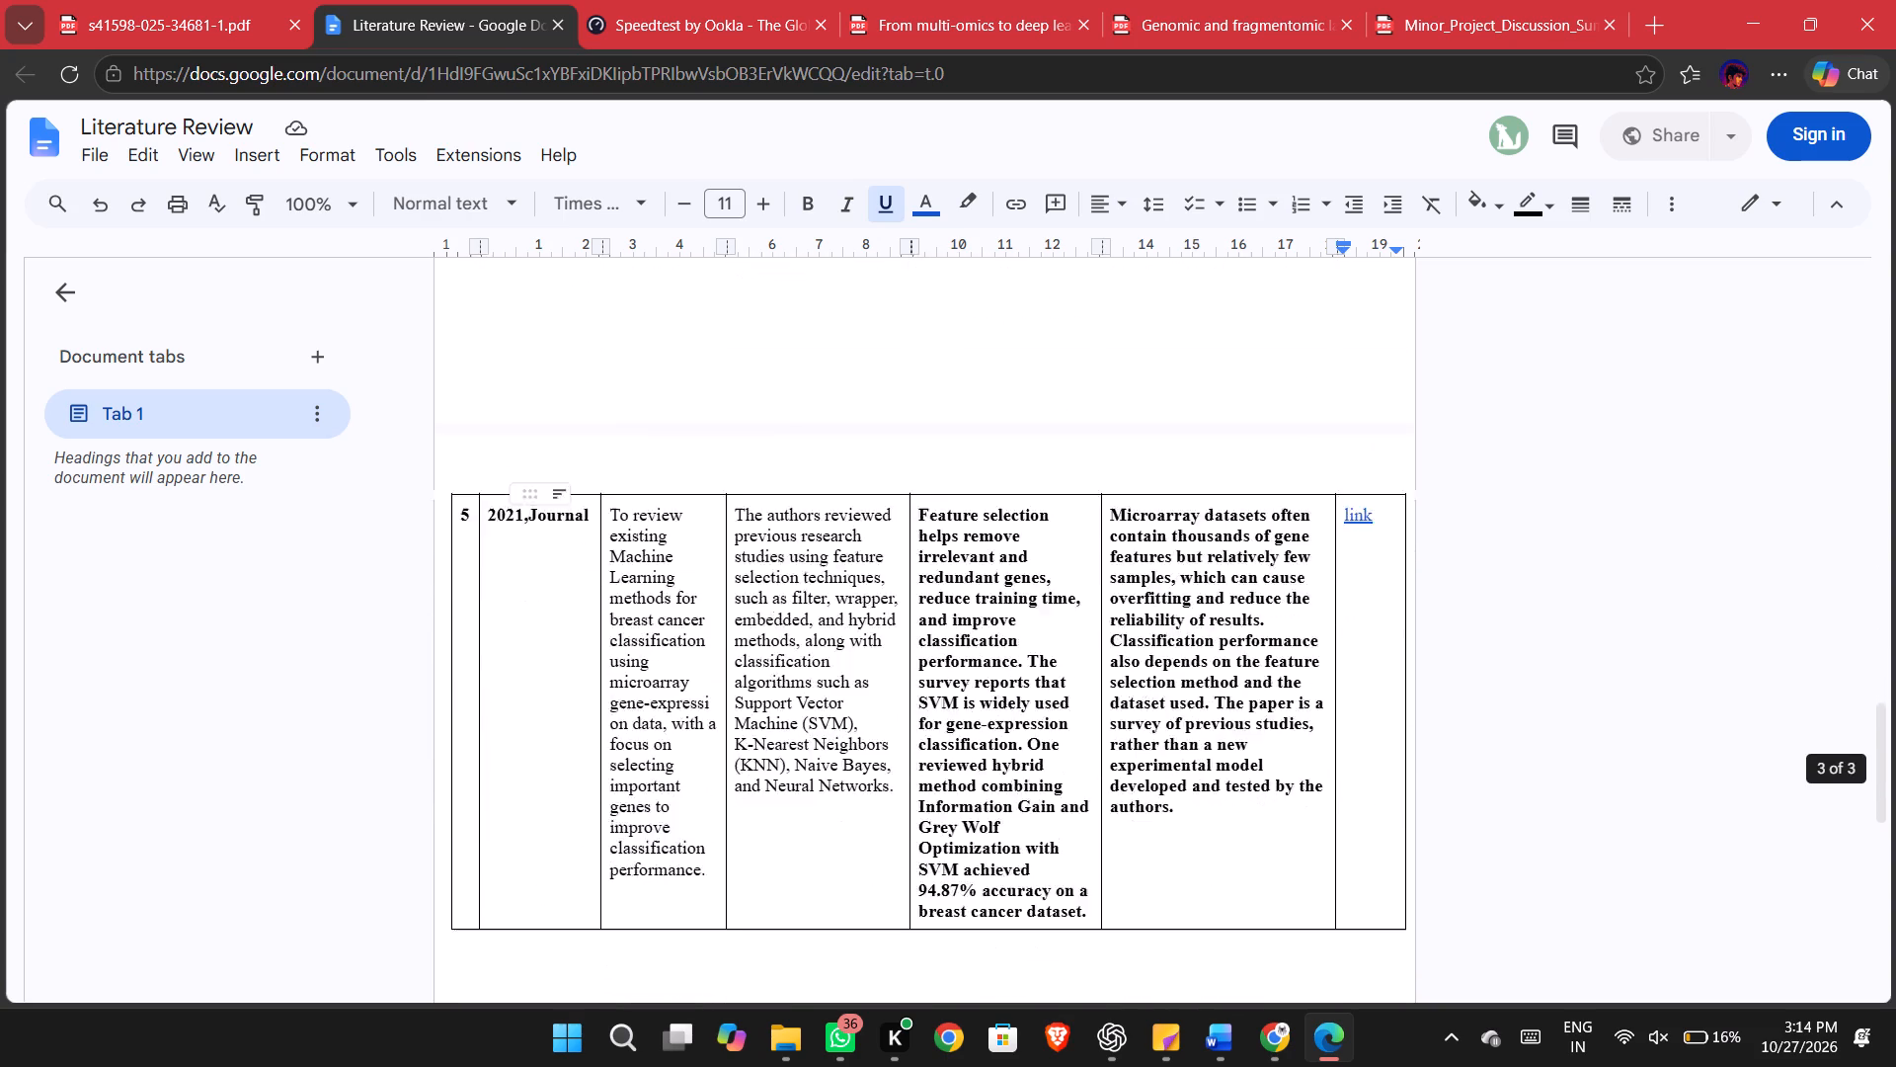
scroll(538, 748, "down", 2)
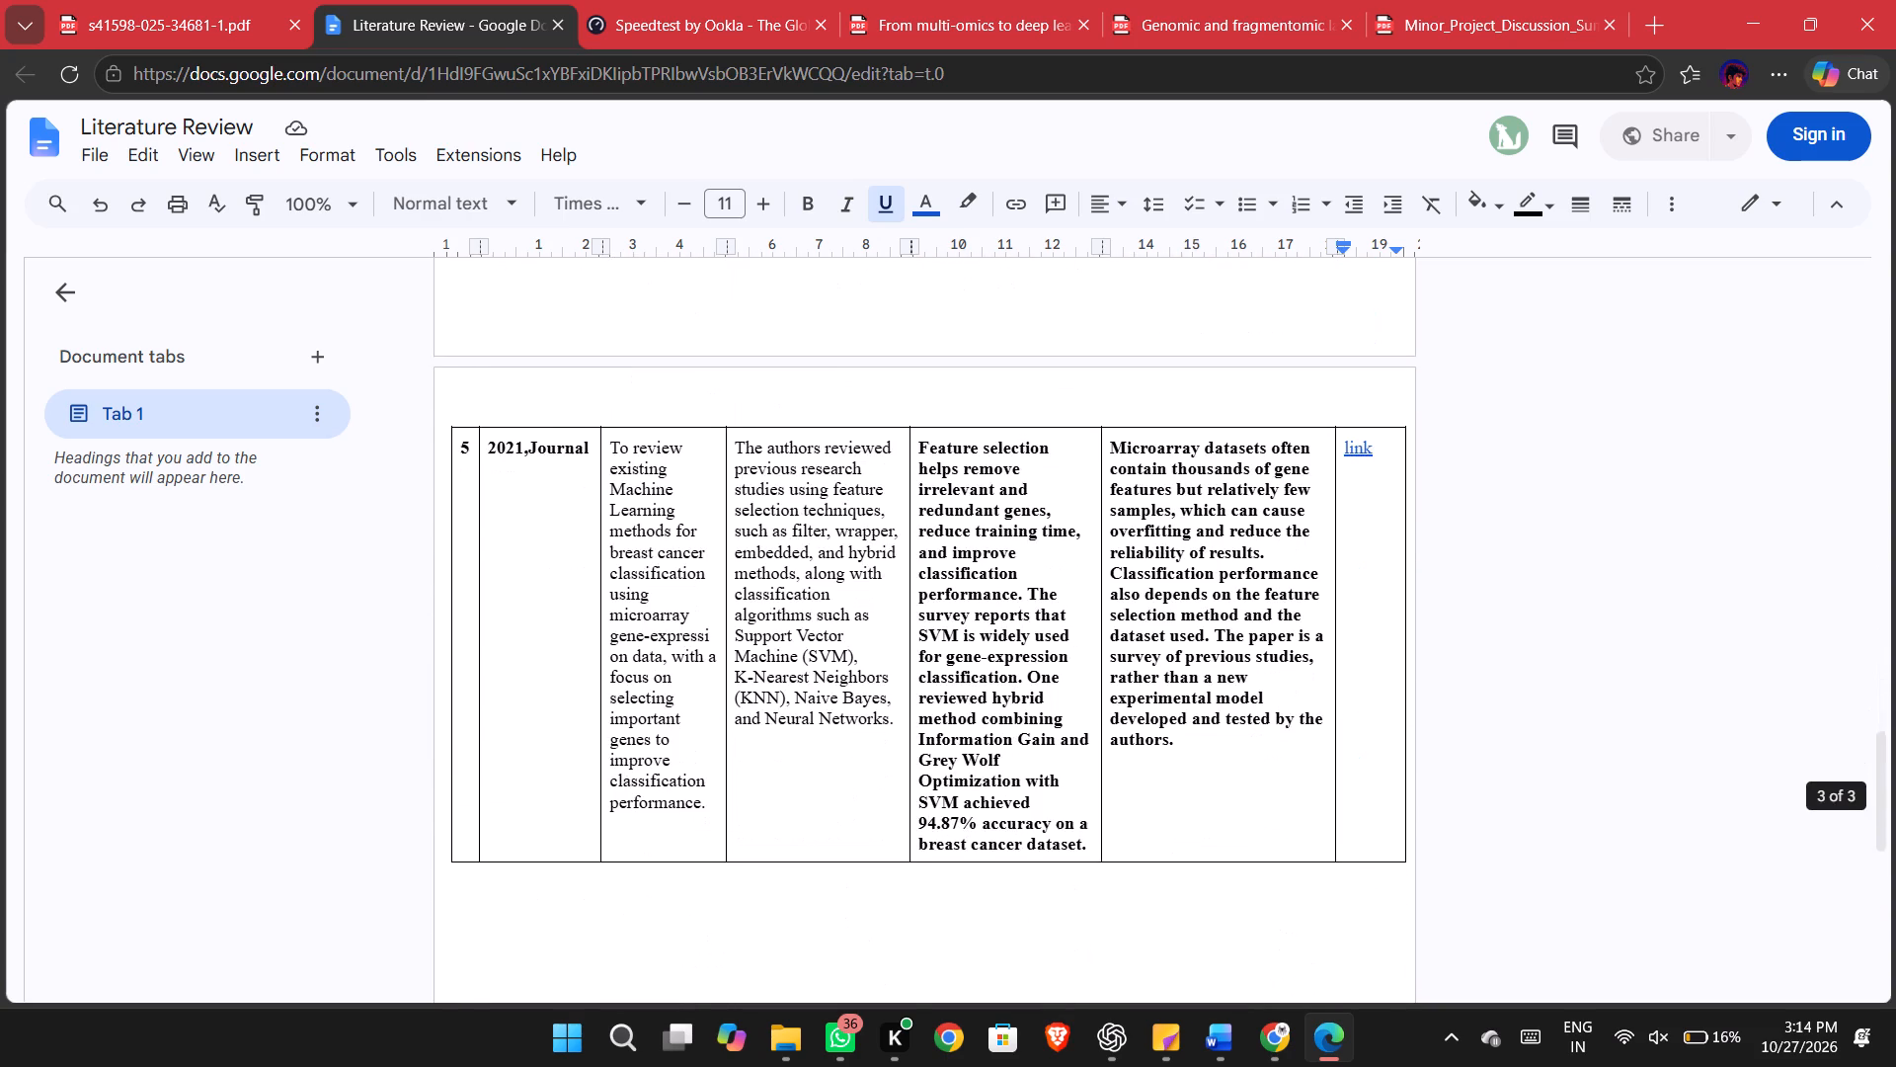
scroll(538, 748, "down", 3)
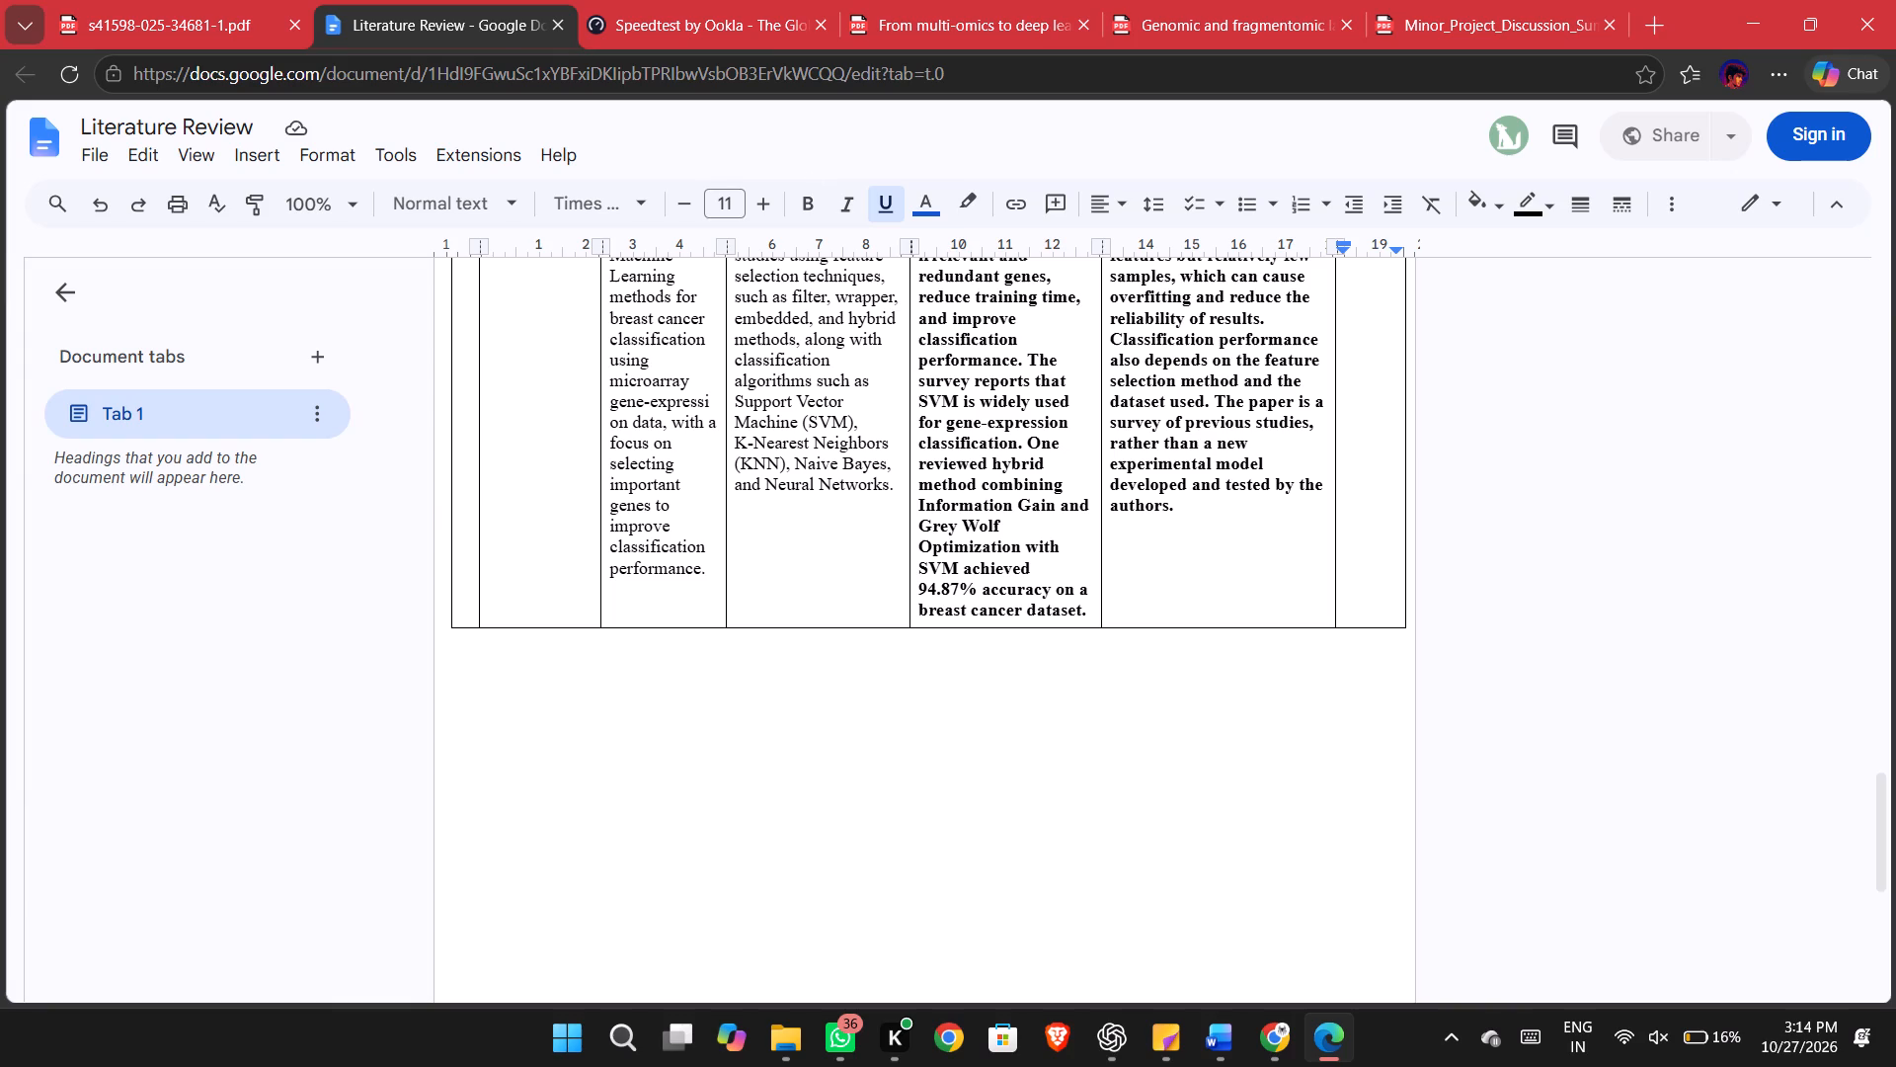
View the genomic and fragmentomic cfDNA paper, and the multi-omics to deep learning paper's table of machine learning methods.
left_click(1487, 0)
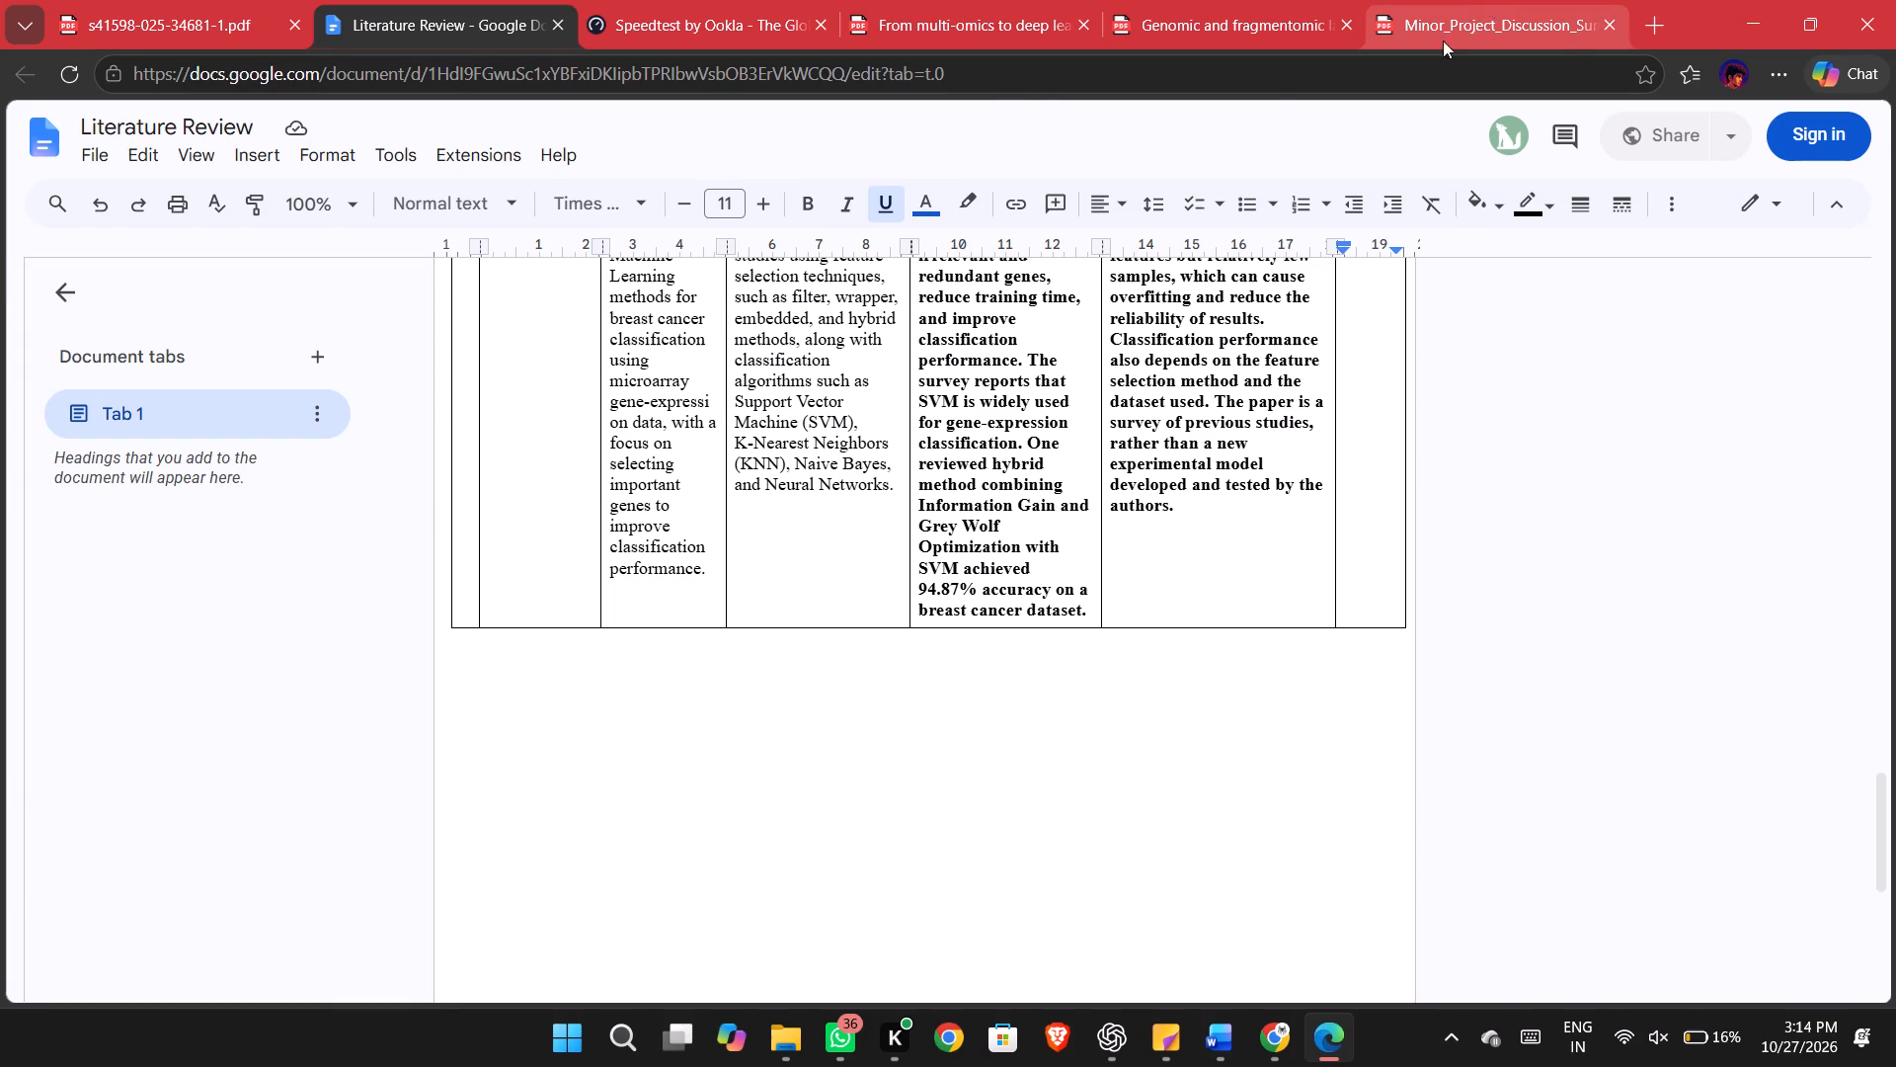
left_click(1215, 0)
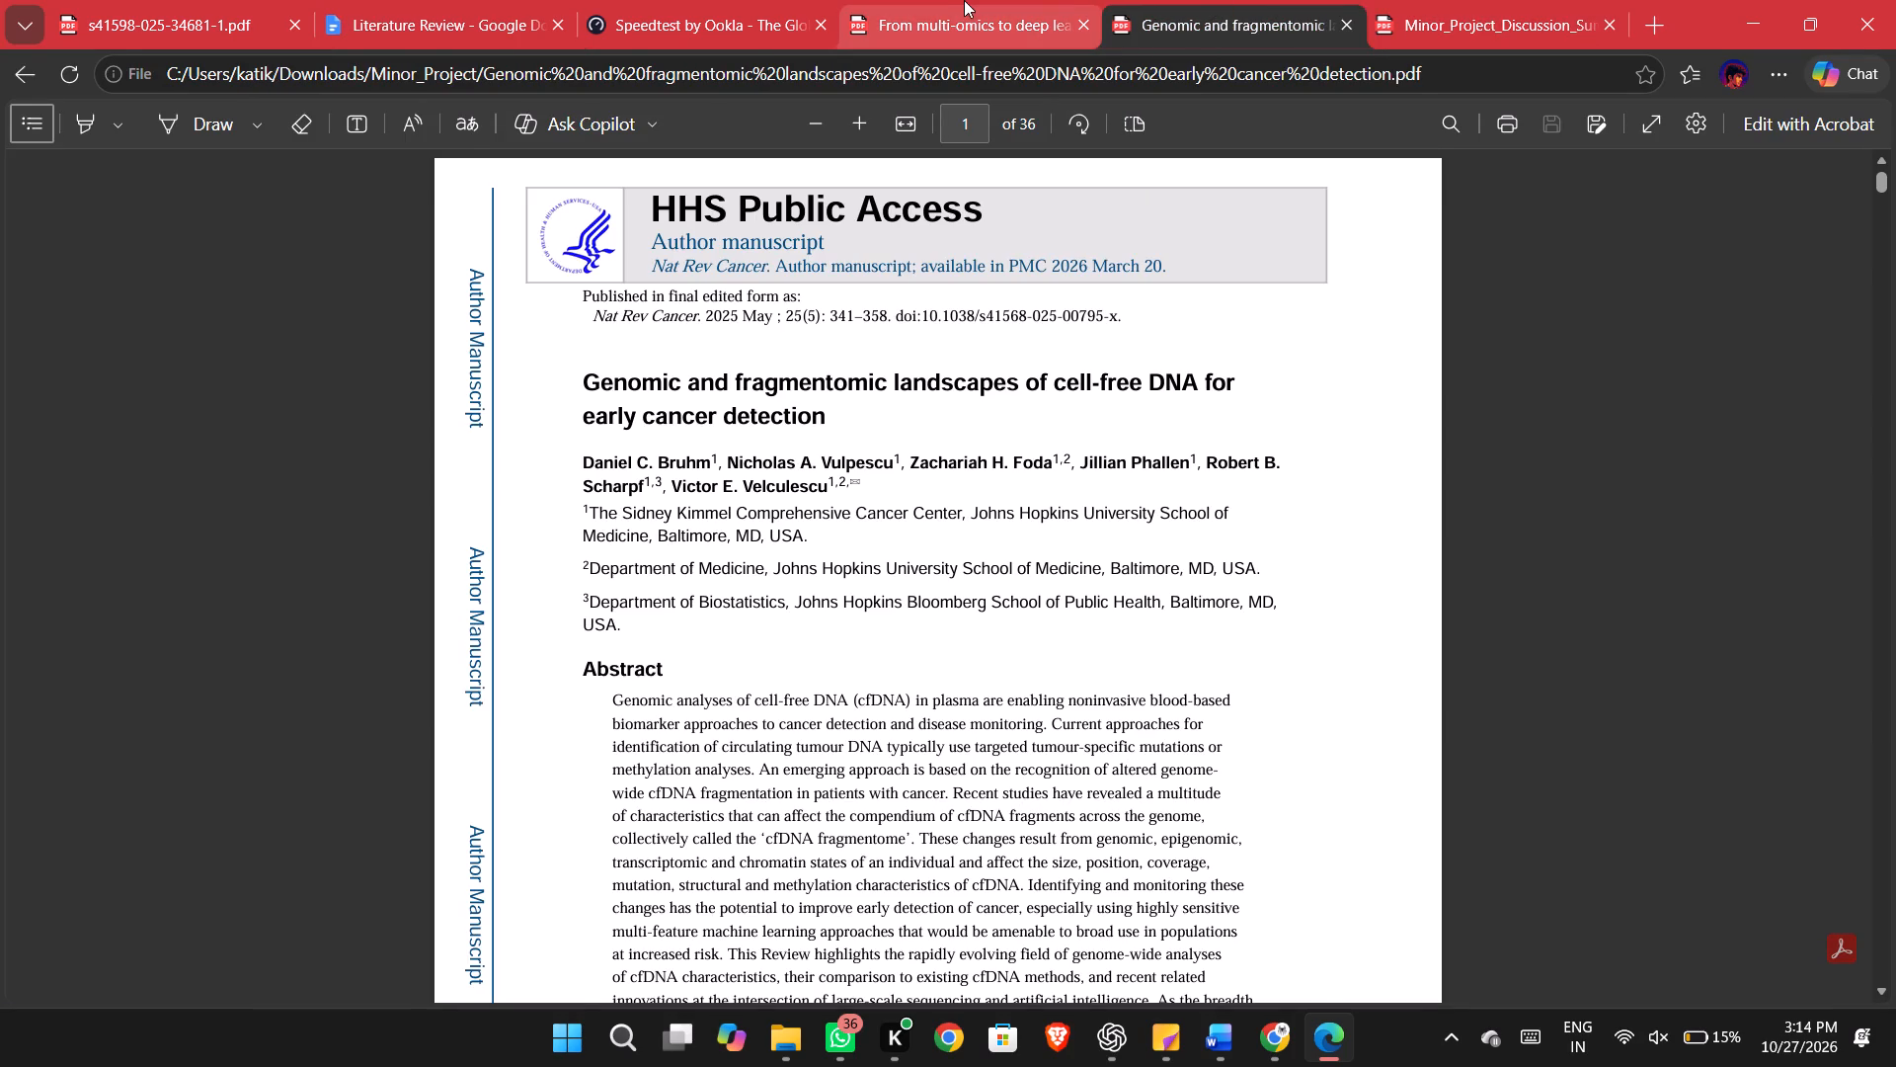
left_click(965, 0)
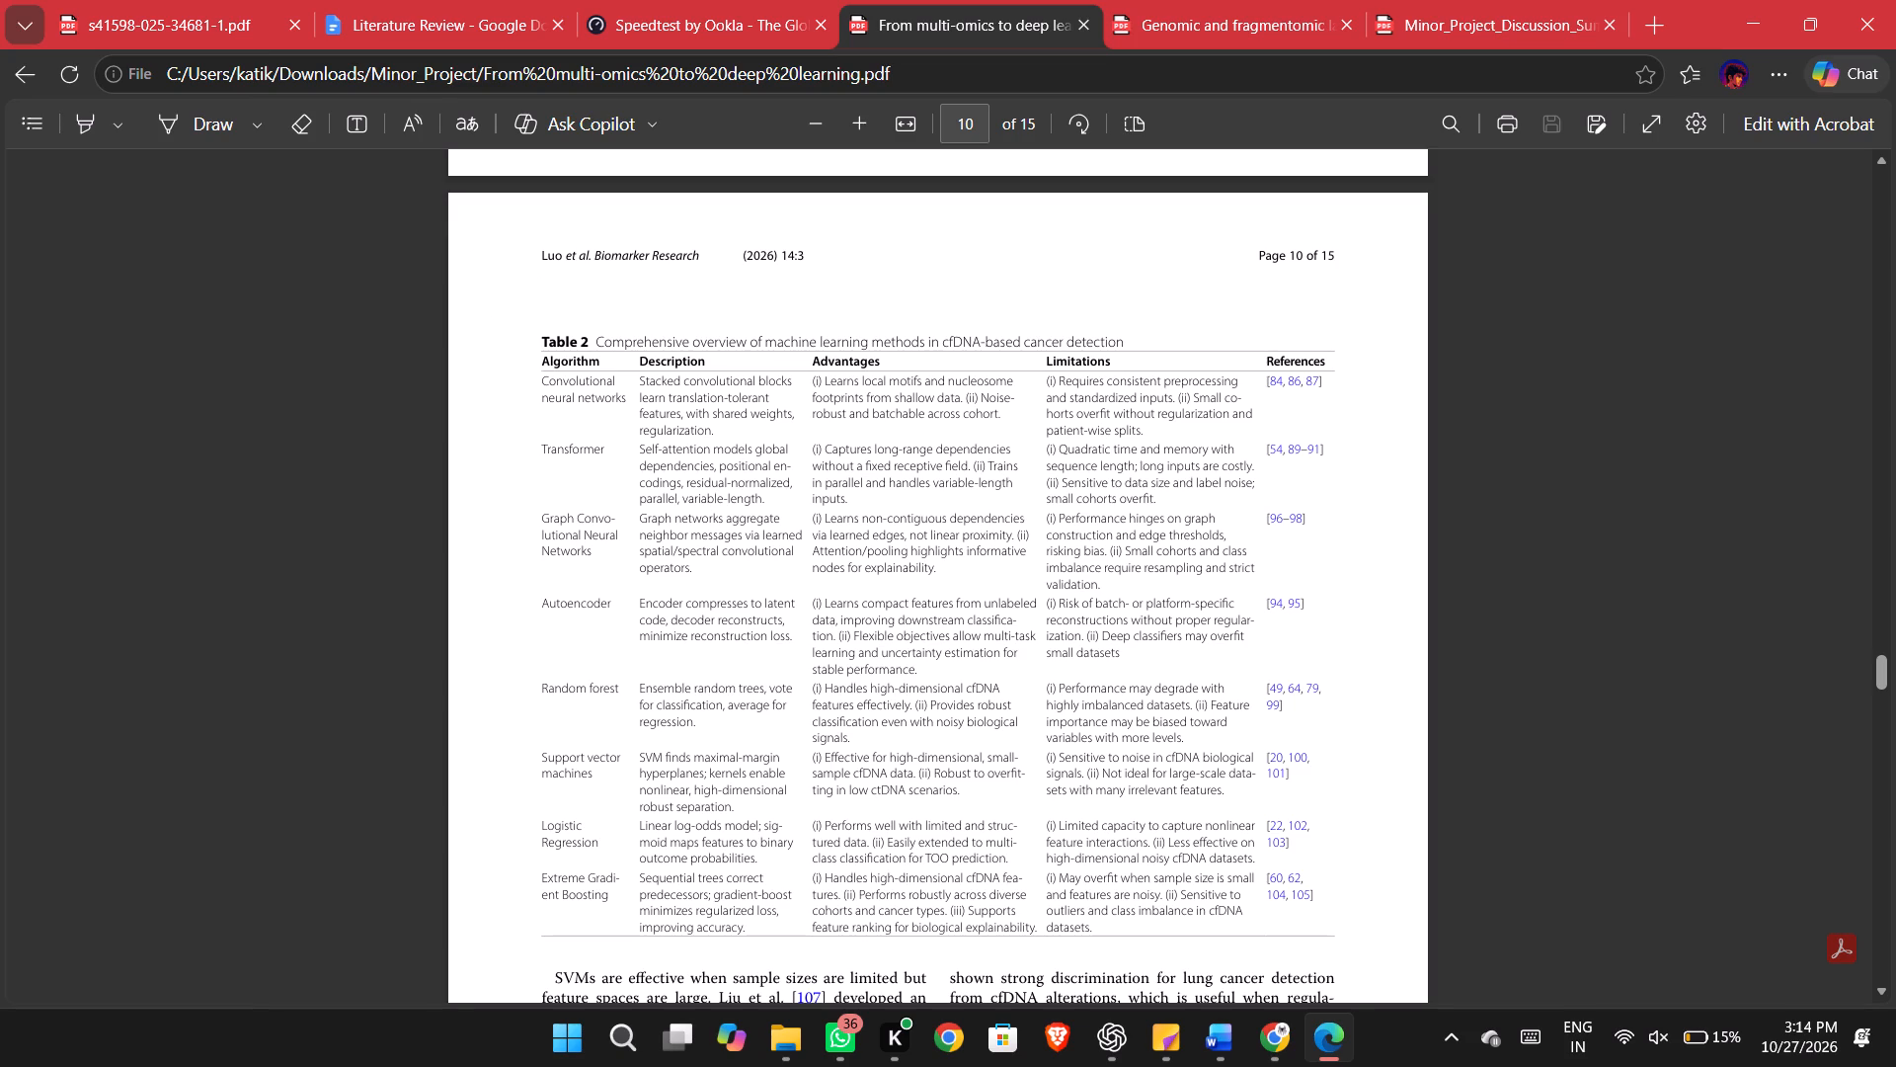
Switch back to the full-screen presentation in Chrome and review the System Architecture and Methodology slides.
key("alt+Tab")
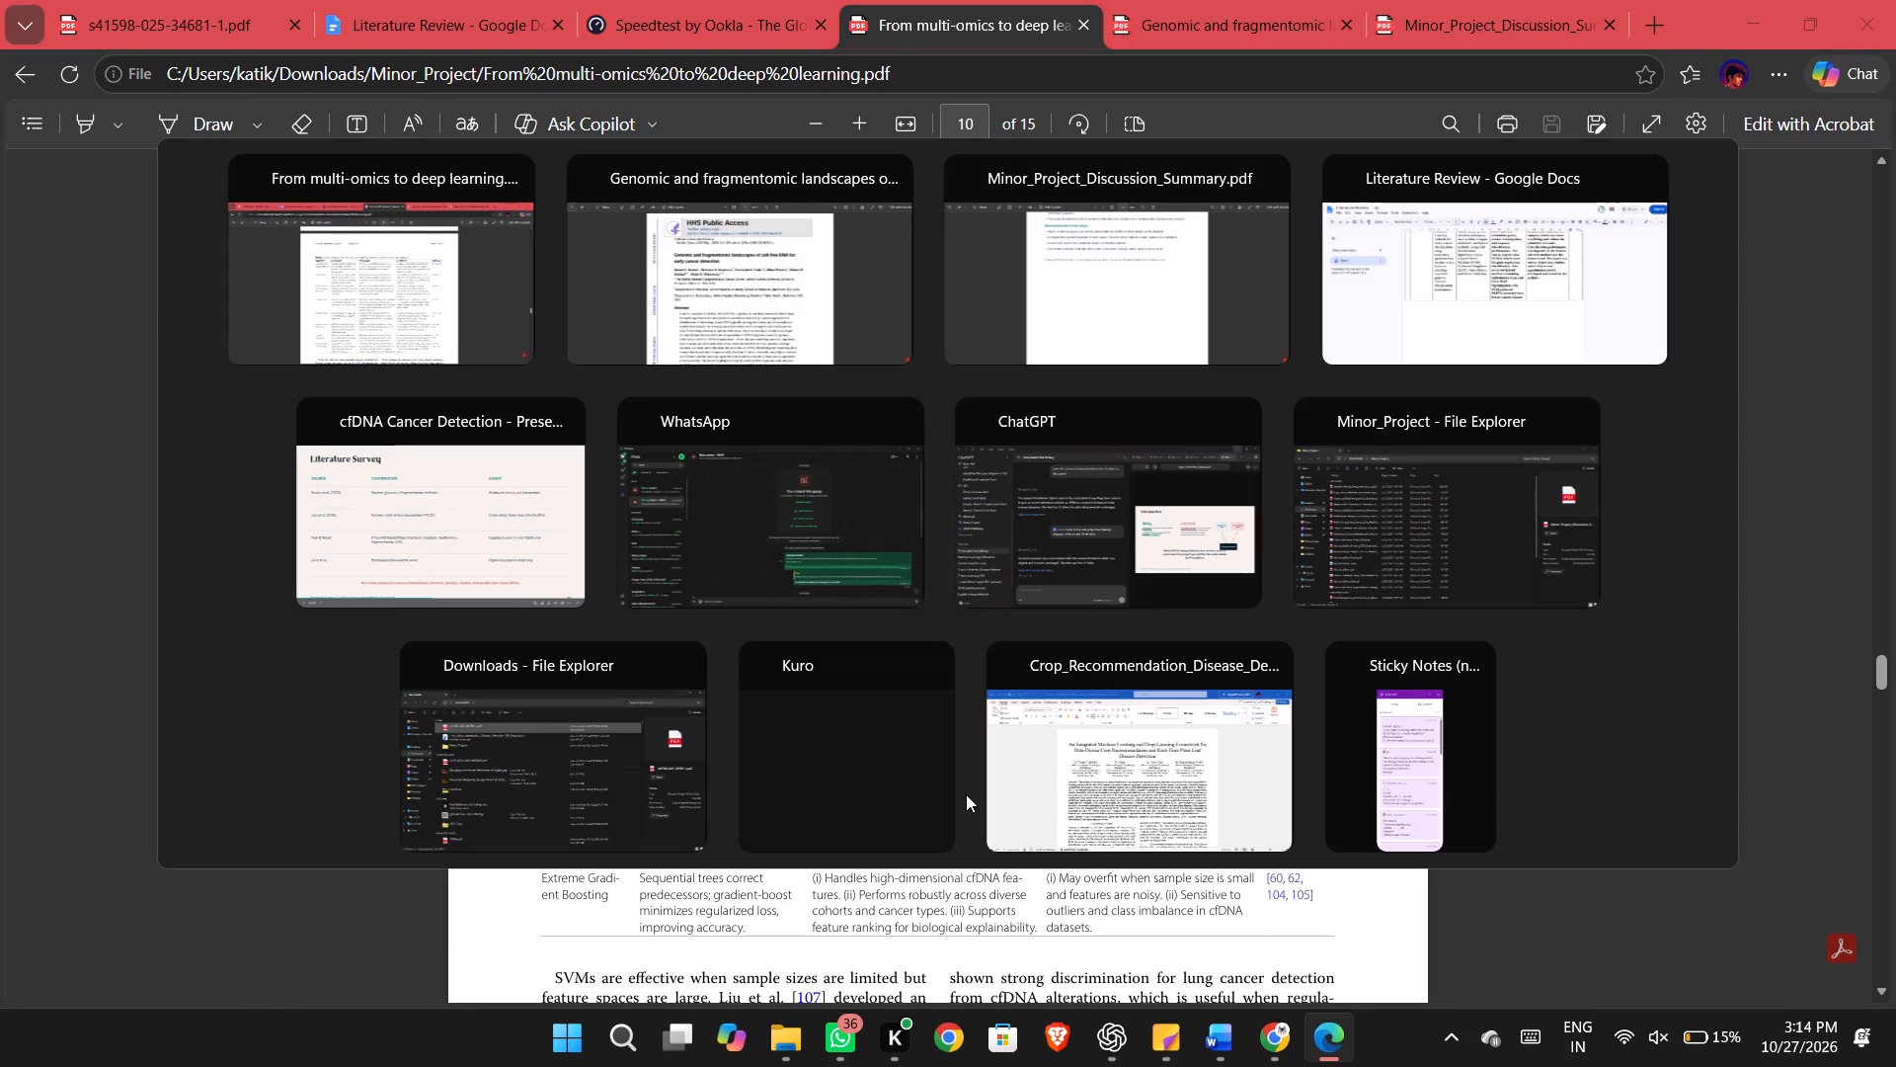
key("alt+Tab")
key("alt+Tab")
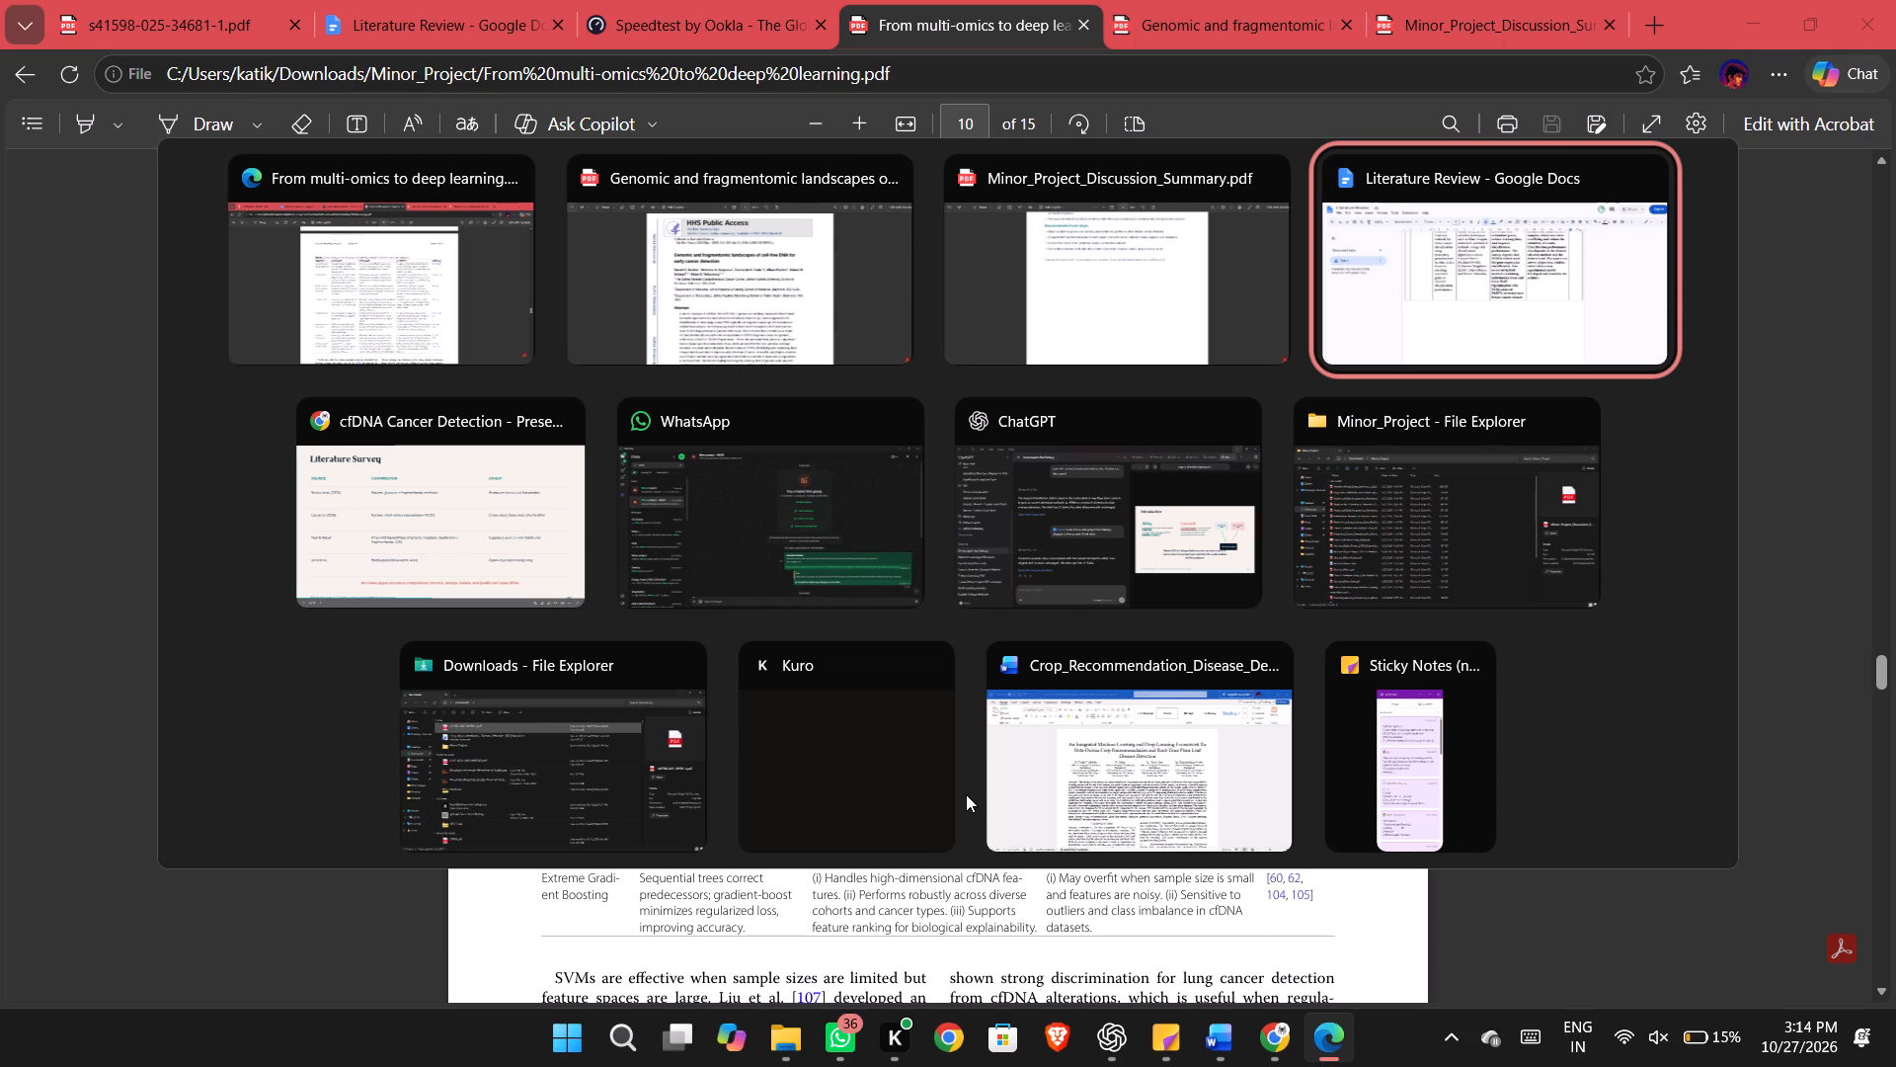
key("alt+Tab")
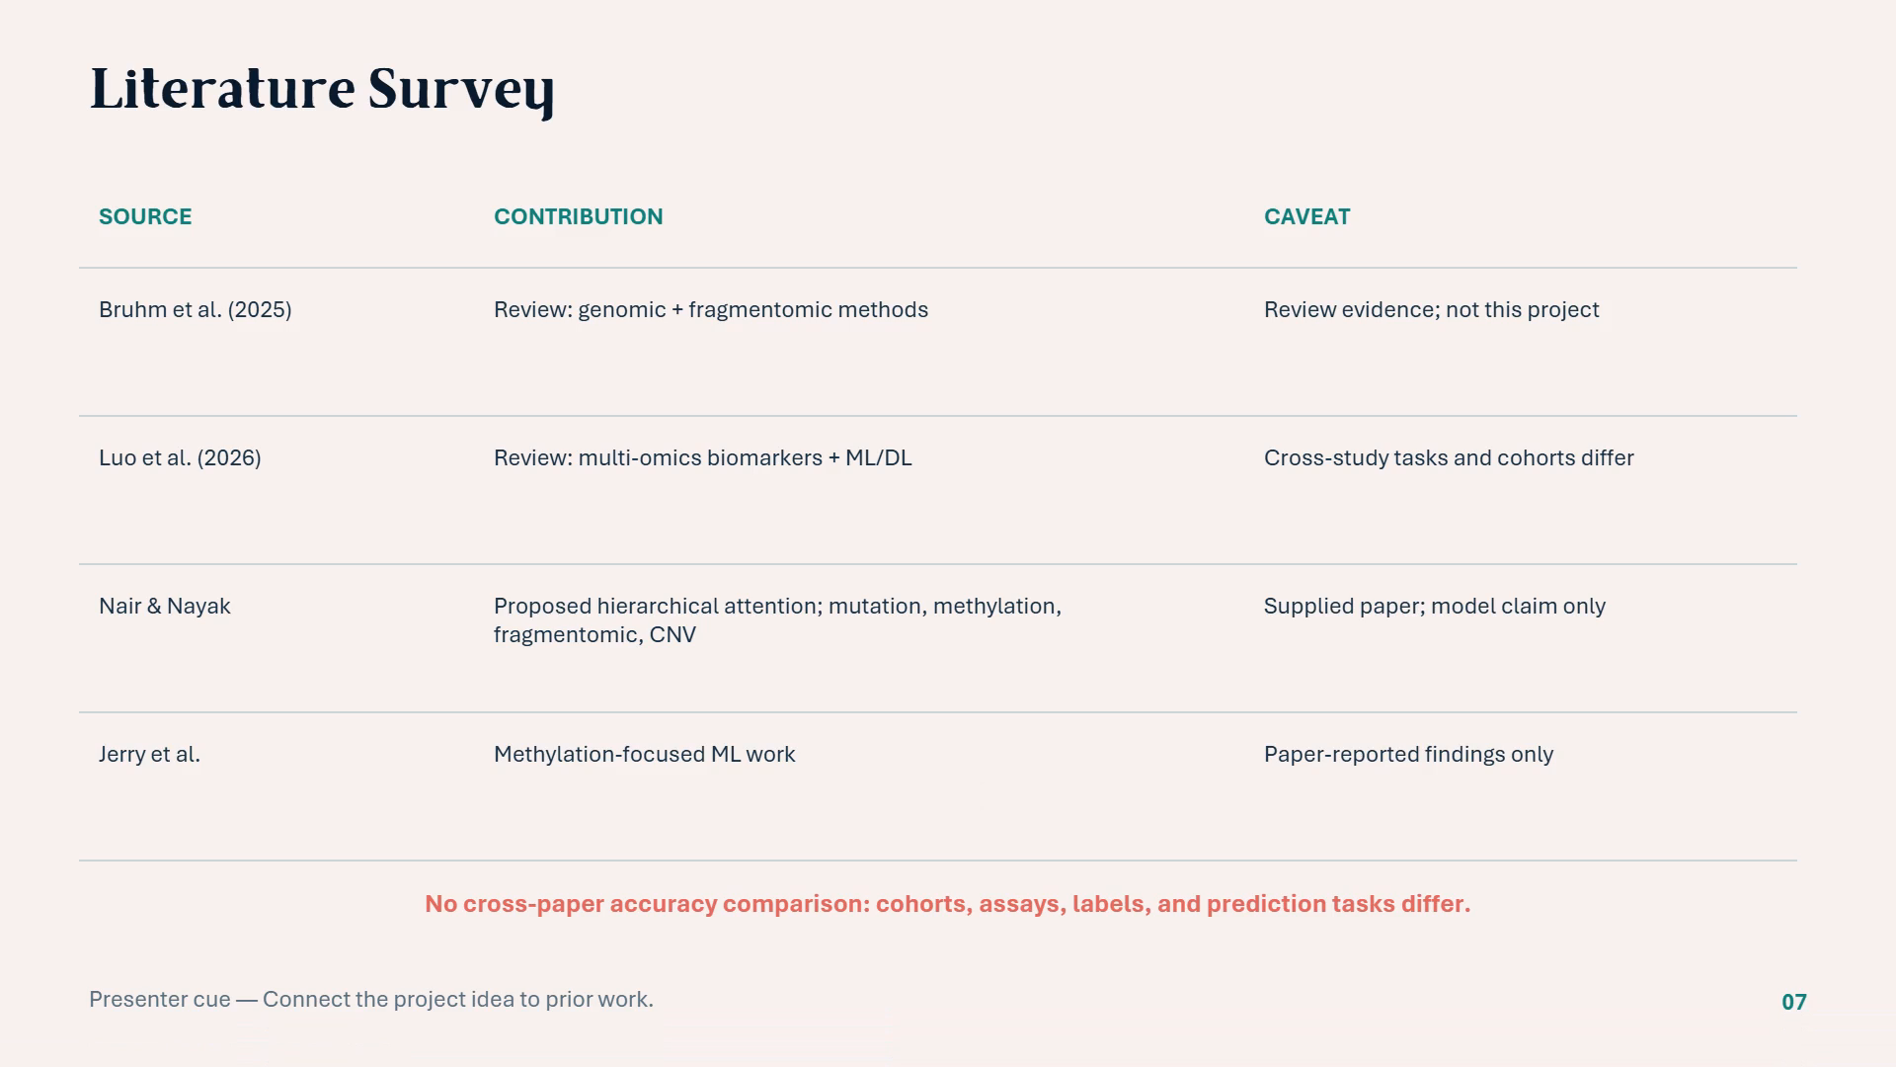
key("Down")
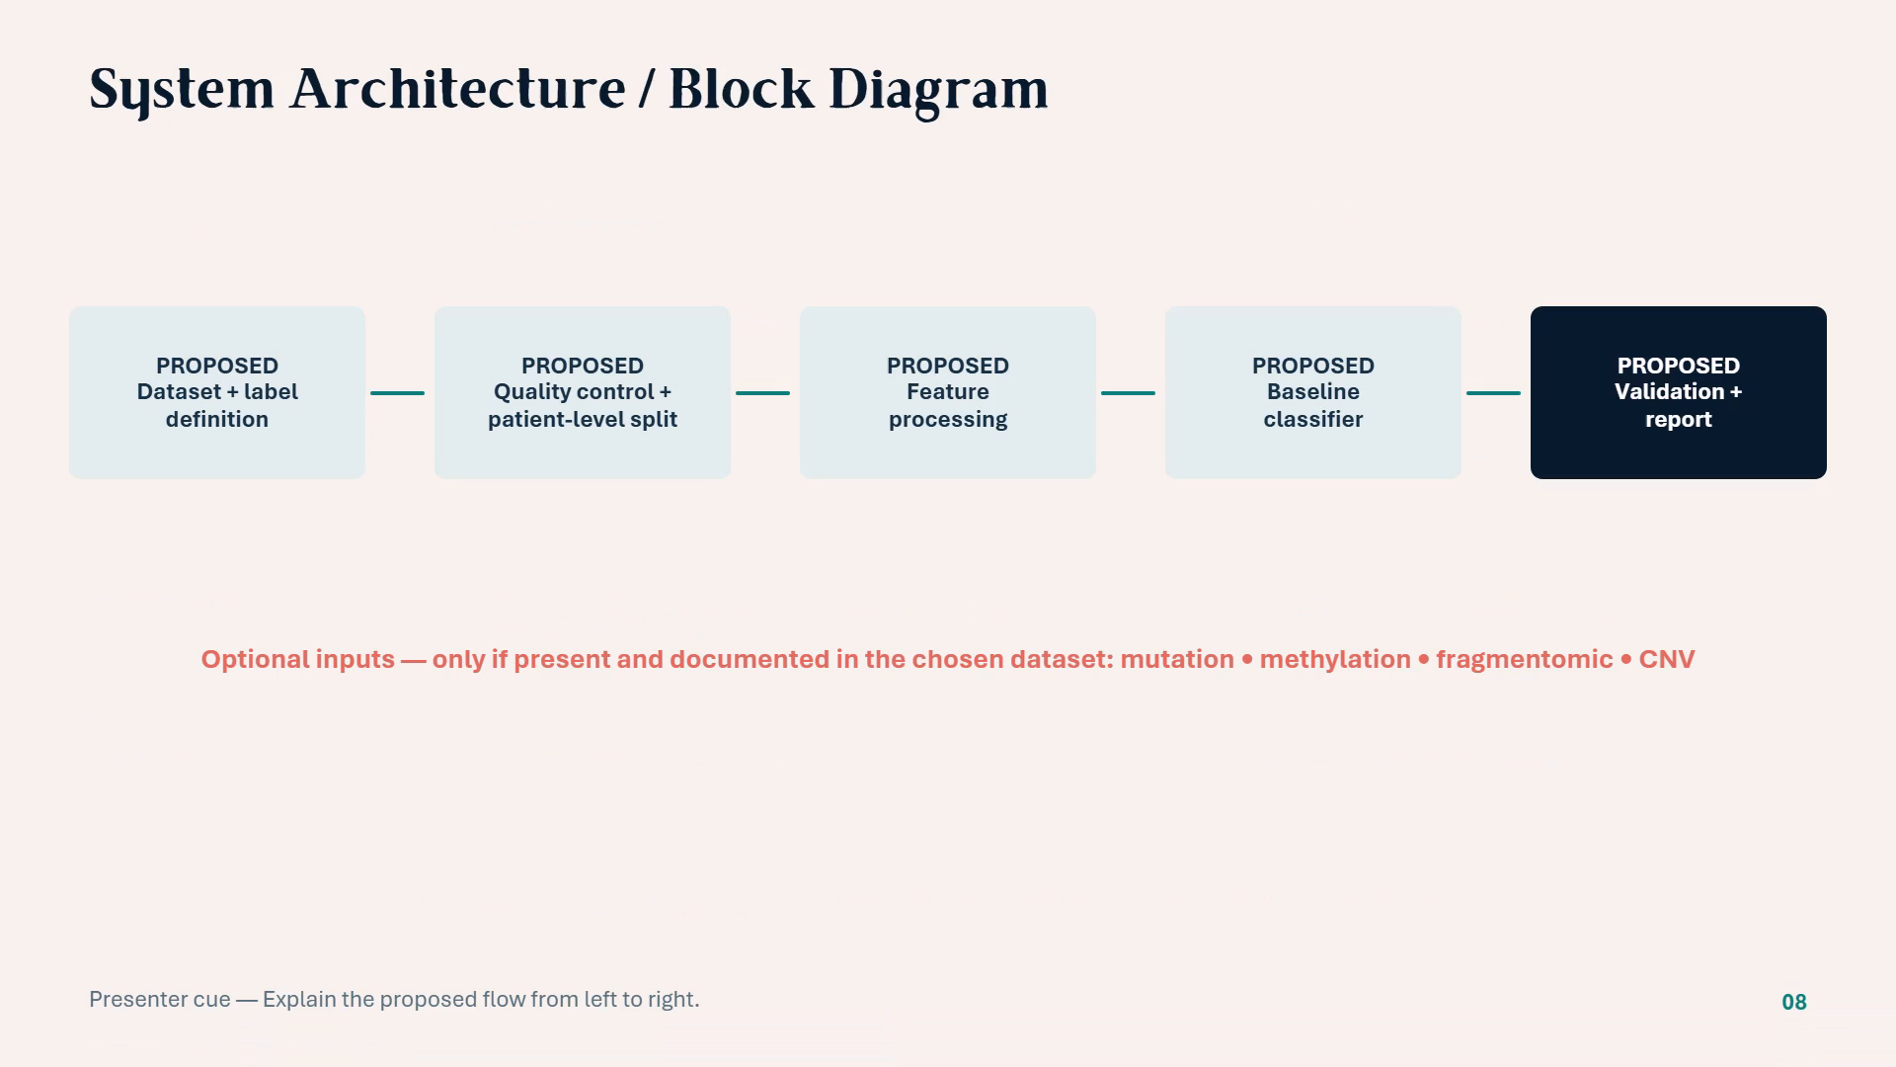
key("Down")
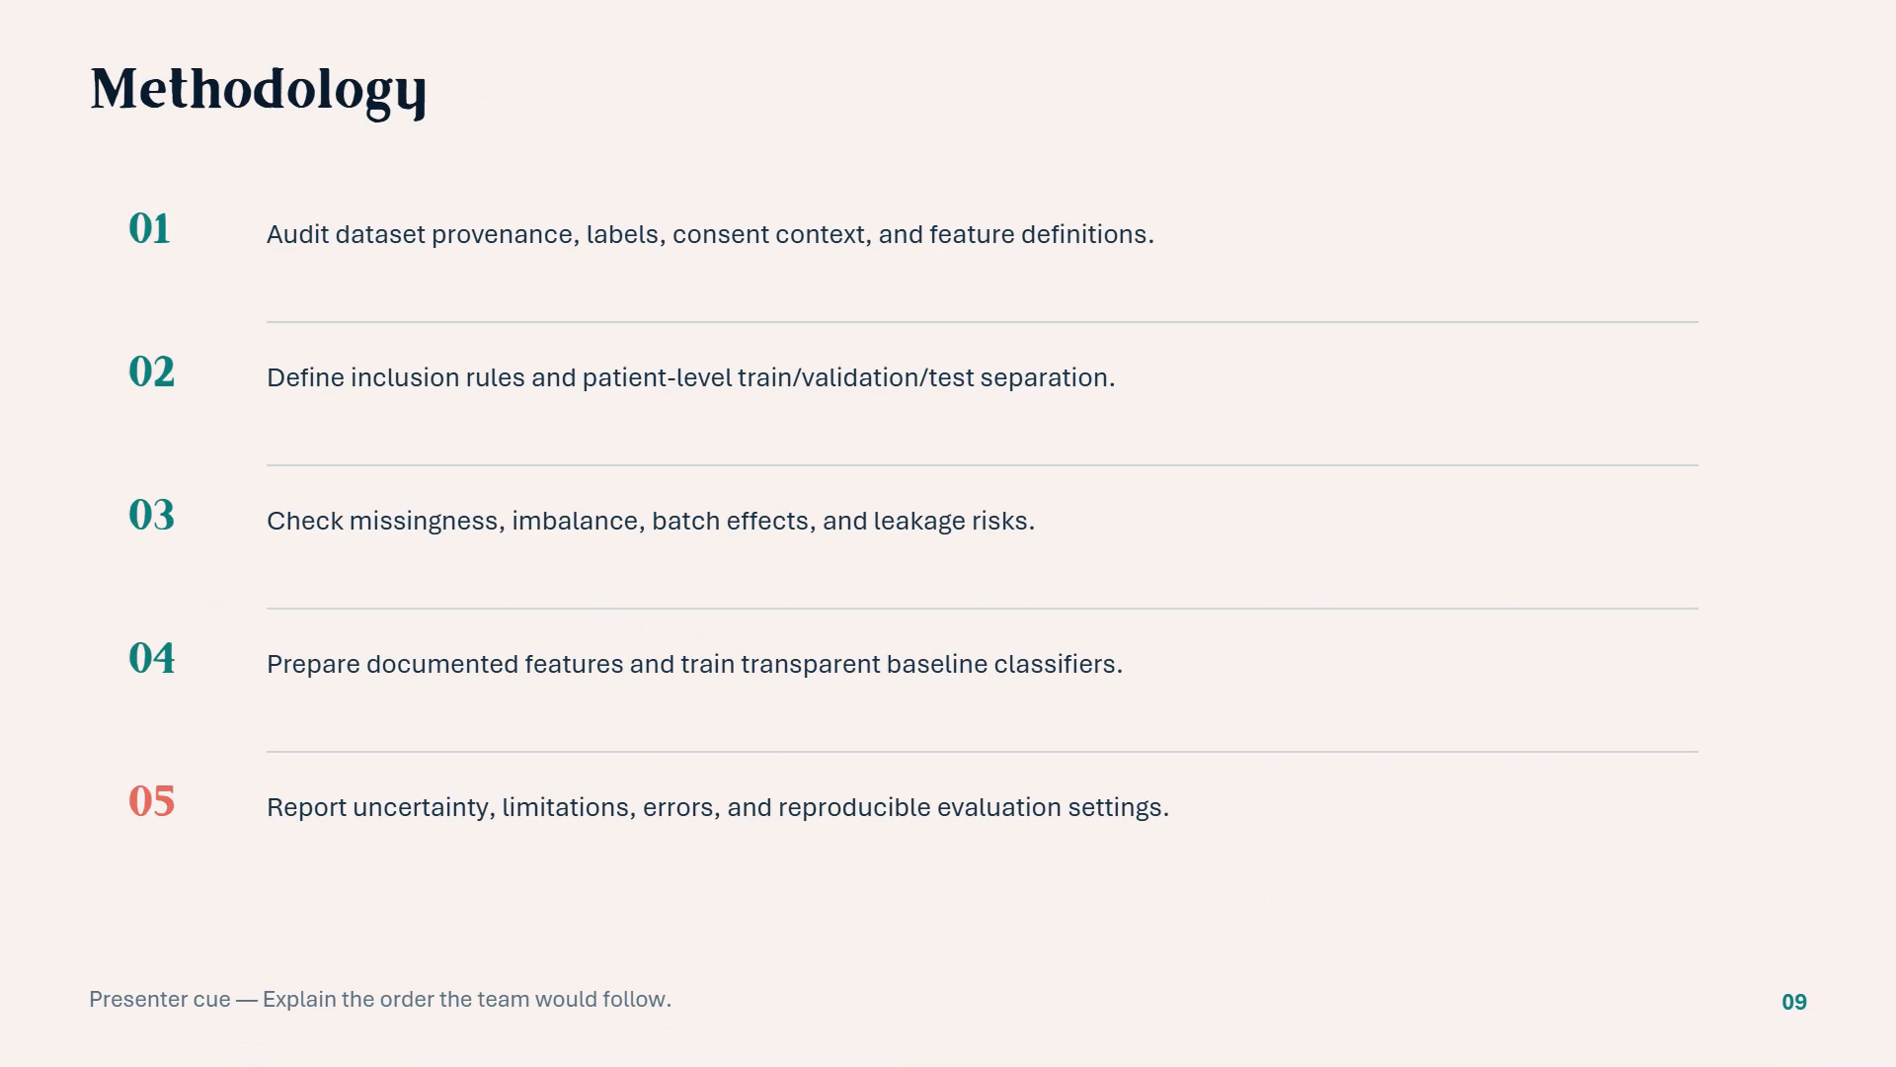
key("Up")
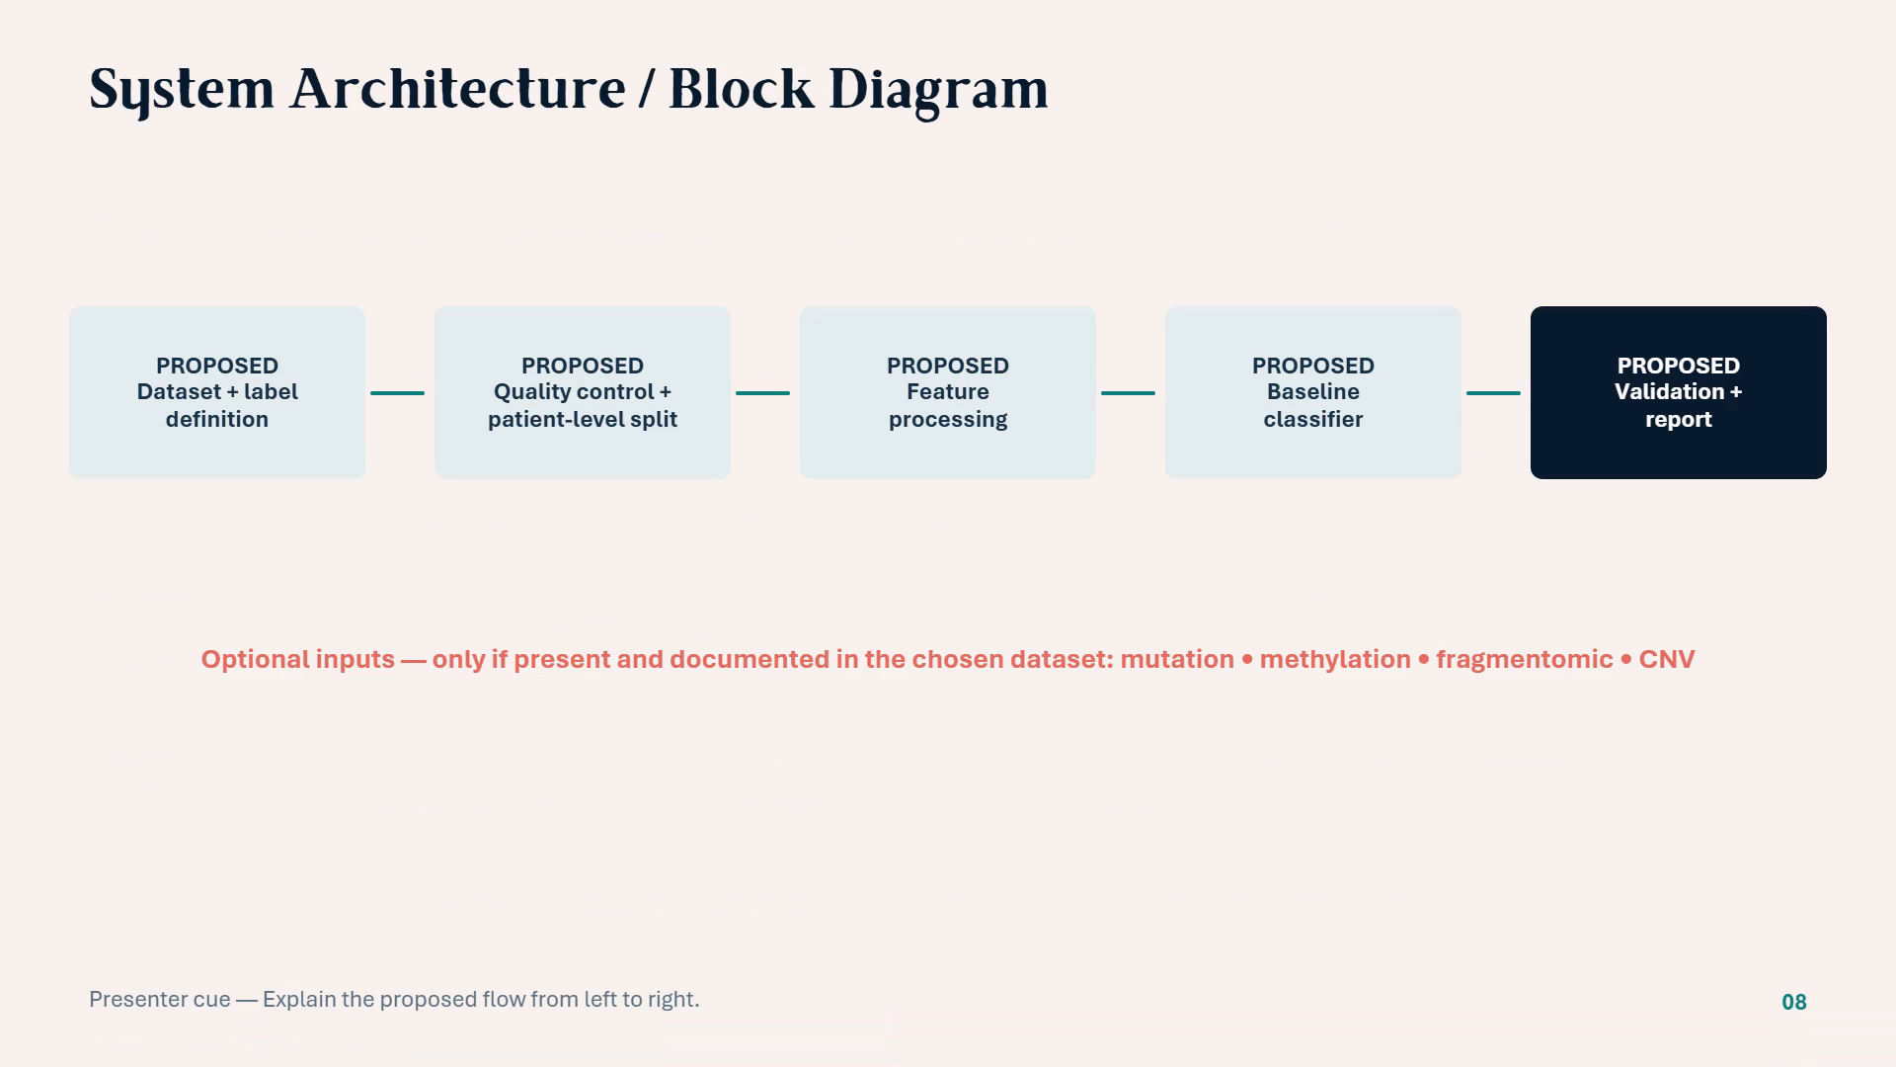